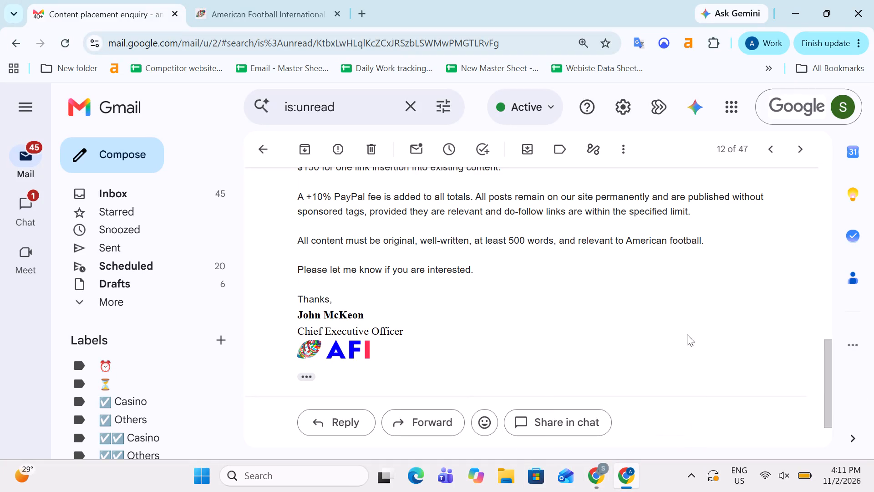
Copy the domain americanfootballinternational.com from the opened site's address and enter it under WEBSITE in row 11083 of New Master Sheet - Data Collection.
{"action": "scroll", "coordinate": [569, 304], "scroll_direction": "up", "scroll_amount": 1}
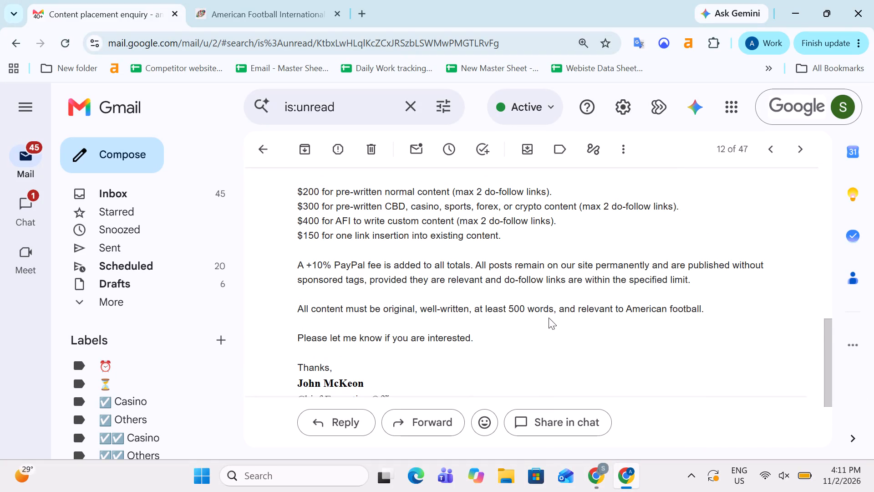
{"action": "scroll", "coordinate": [527, 302], "scroll_direction": "up", "scroll_amount": 1}
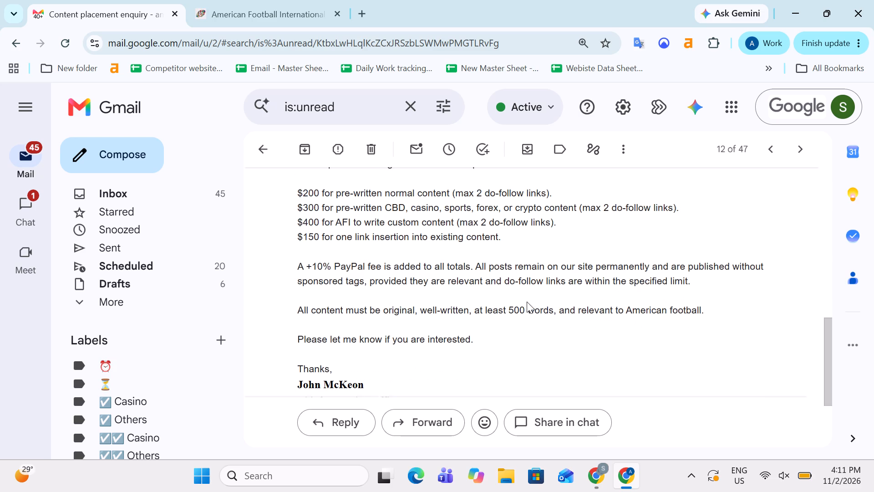
{"action": "scroll", "coordinate": [527, 302], "scroll_direction": "up", "scroll_amount": 1}
{"action": "left_click", "coordinate": [277, 0]}
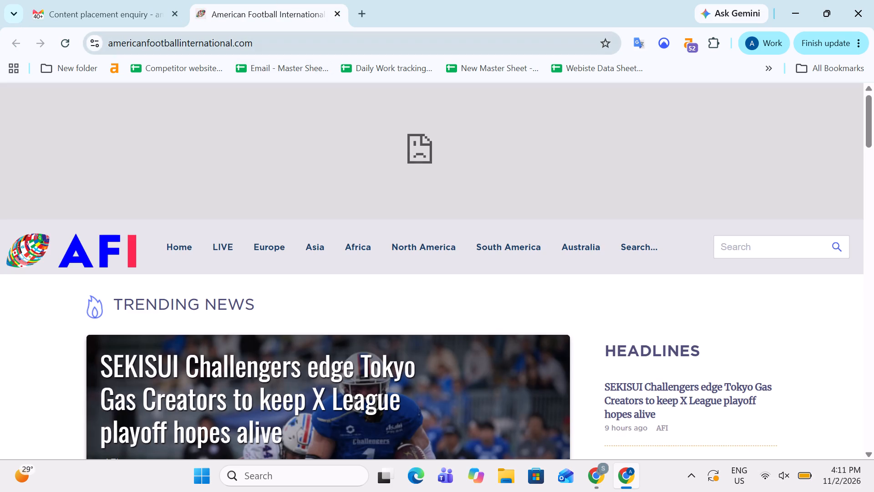
{"action": "left_click", "coordinate": [294, 38]}
{"action": "left_click_drag", "start_coordinate": [294, 38], "coordinate": [258, 38]}
{"action": "key", "text": "ctrl+c"}
{"action": "key", "text": "ctrl+c"}
{"action": "key", "text": "ctrl+c"}
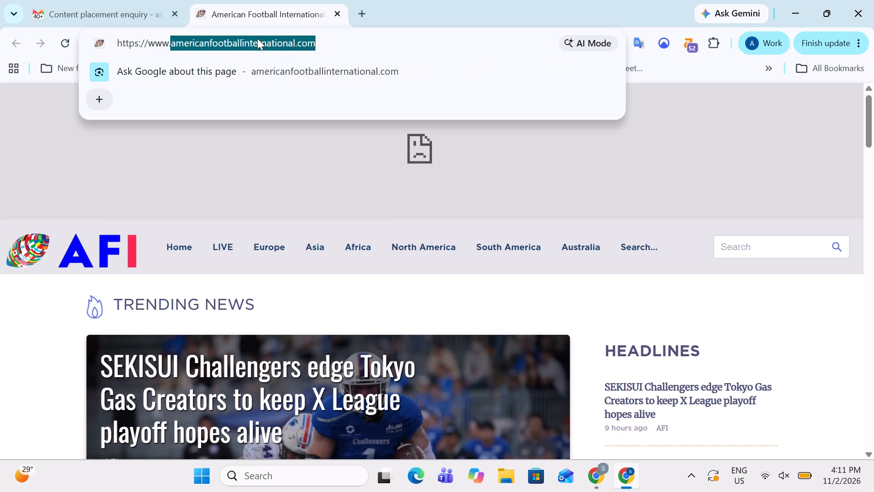
{"action": "key", "text": "alt+Tab"}
{"action": "key", "text": "Return"}
{"action": "key", "text": "ctrl+v"}
{"action": "key", "text": "Tab"}
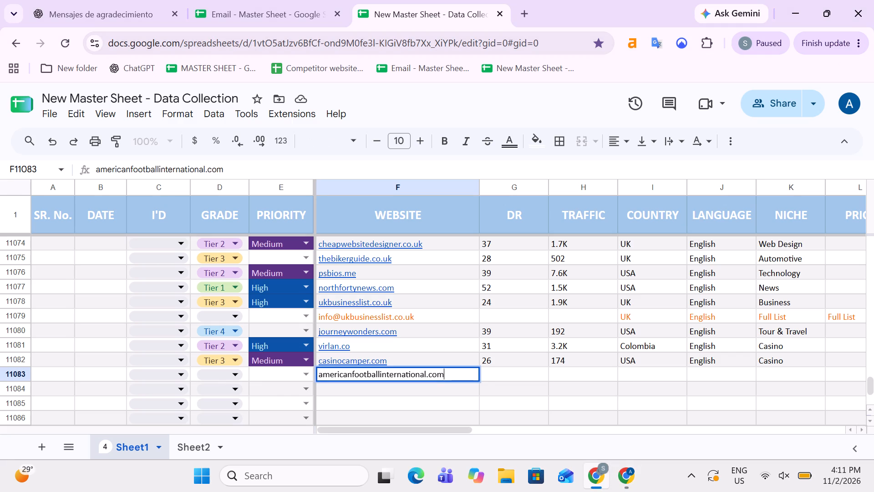
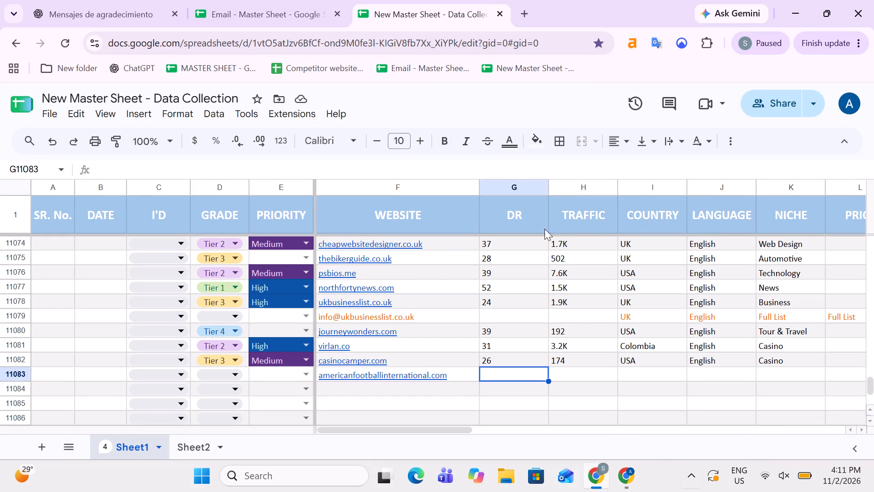
Search the americanfootballinternational.com site for Netbet and look over the results page.
{"action": "key", "text": "alt+Tab"}
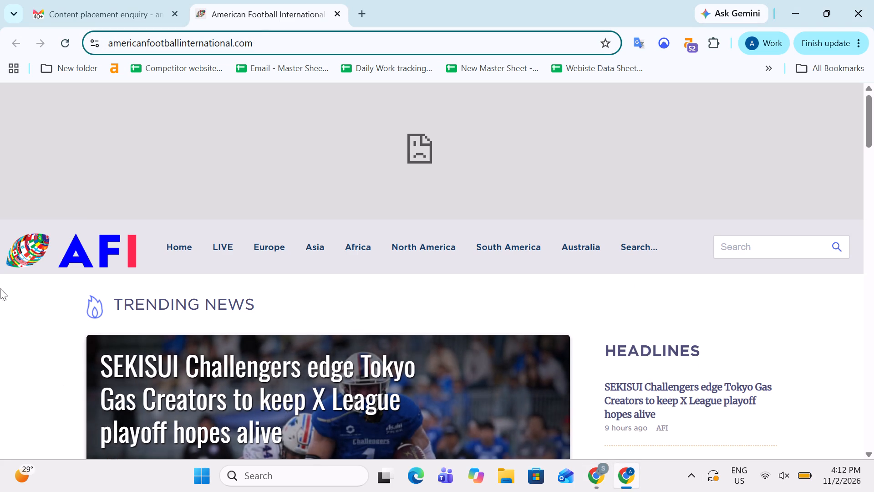
{"action": "left_click", "coordinate": [0, 288]}
{"action": "scroll", "coordinate": [307, 316], "scroll_direction": "down", "scroll_amount": 4}
{"action": "scroll", "coordinate": [549, 307], "scroll_direction": "up", "scroll_amount": 4}
{"action": "left_click", "coordinate": [783, 238]}
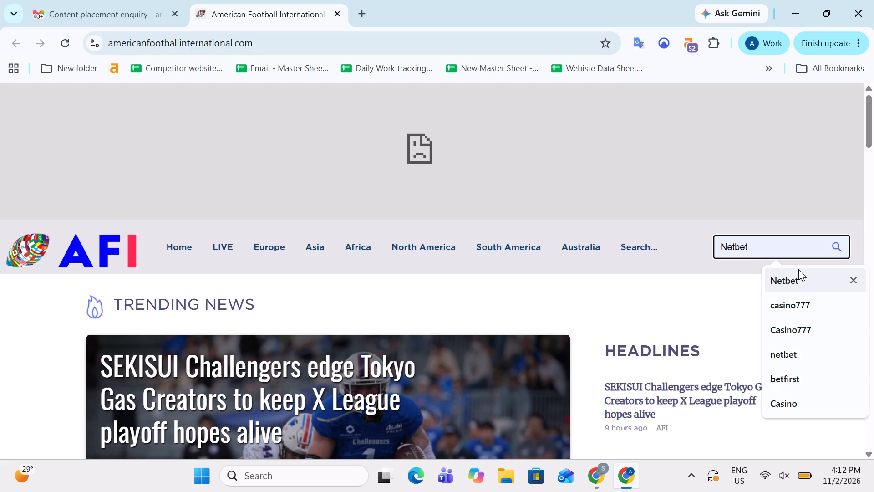
{"action": "left_click", "coordinate": [791, 283]}
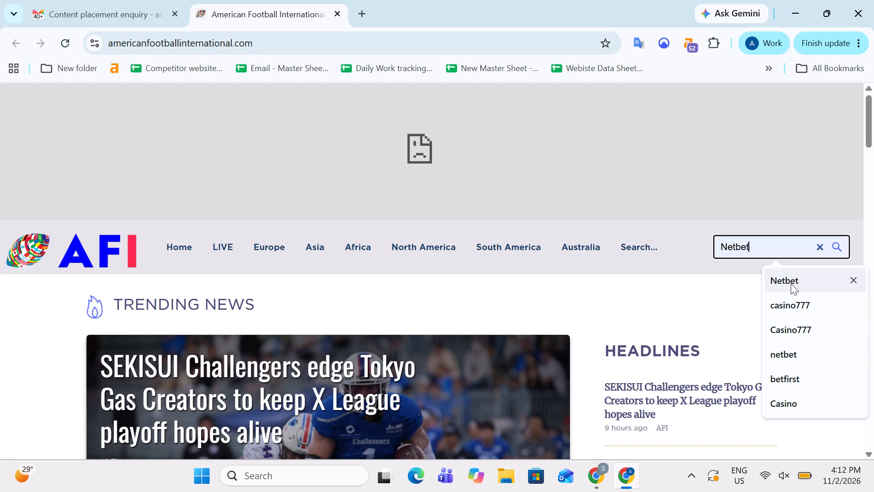
{"action": "key", "text": "Return"}
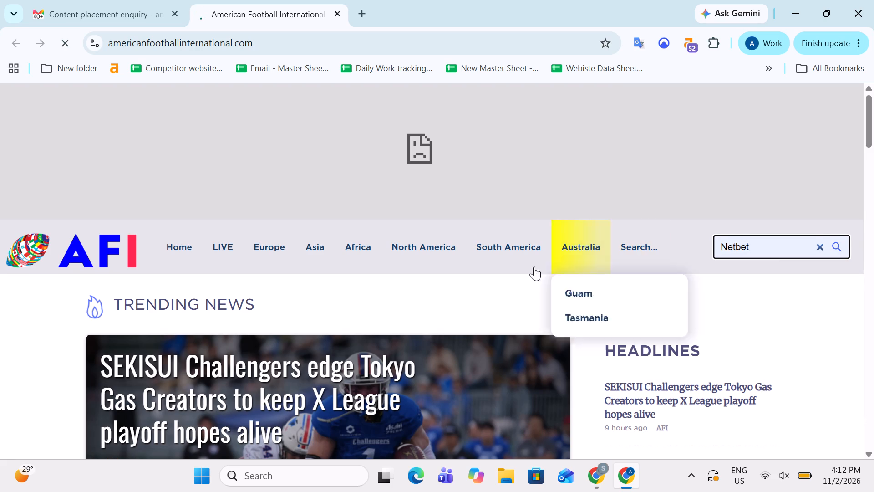
{"action": "scroll", "coordinate": [514, 267], "scroll_direction": "down", "scroll_amount": 1}
{"action": "scroll", "coordinate": [391, 242], "scroll_direction": "down", "scroll_amount": 3}
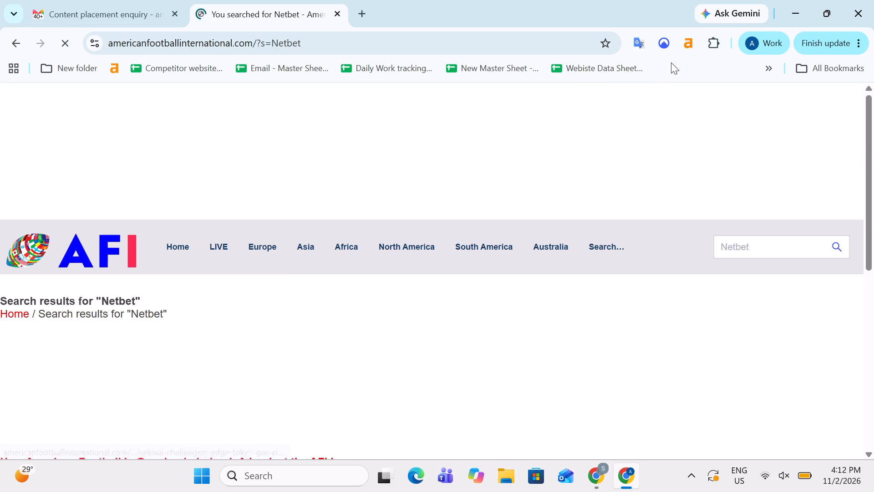
{"action": "scroll", "coordinate": [518, 282], "scroll_direction": "down", "scroll_amount": 3}
{"action": "scroll", "coordinate": [514, 289], "scroll_direction": "up", "scroll_amount": 3}
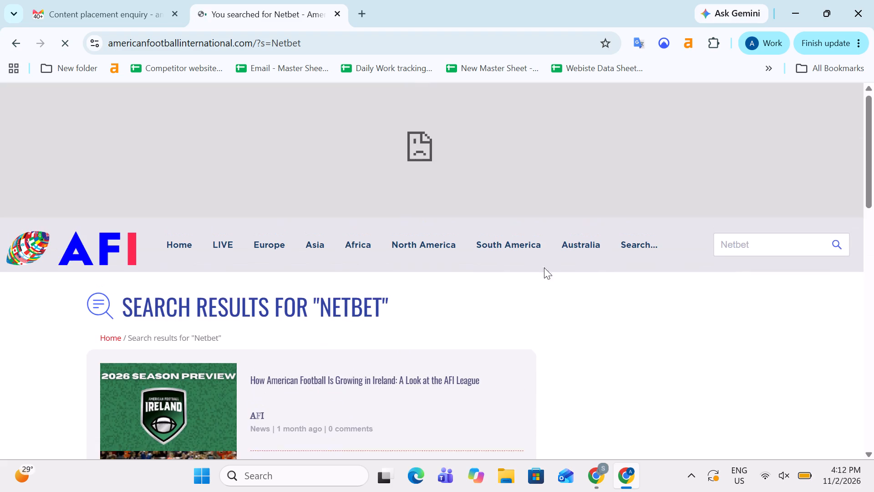
Check the Ahrefs metrics for americanfootballinternational.com and enter DR 52 and traffic 2K in its master sheet row.
{"action": "left_click", "coordinate": [697, 44]}
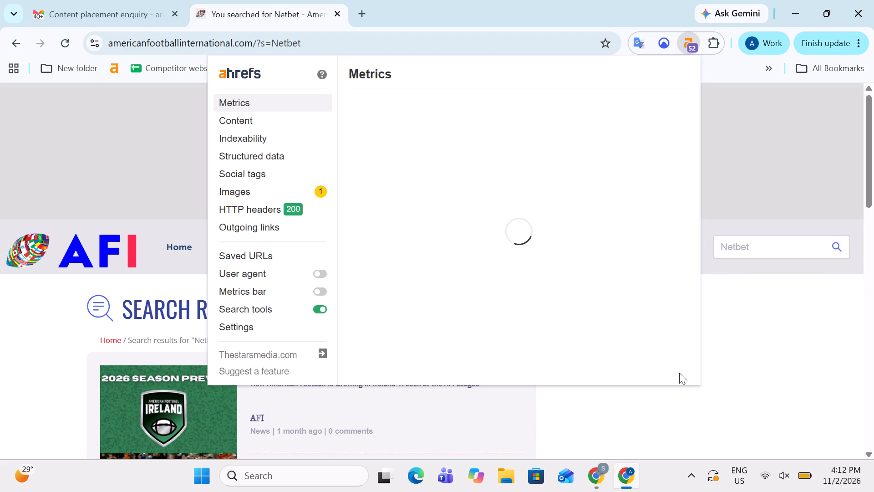
{"action": "key", "text": "alt+Tab"}
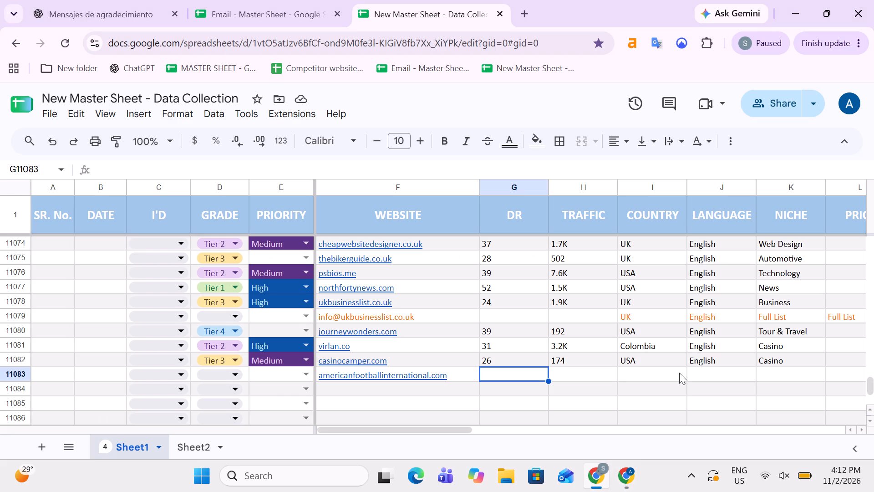
{"action": "type", "text": "53"}
{"action": "key", "text": "BackSpace"}
{"action": "key", "text": "2"}
{"action": "key", "text": "Right"}
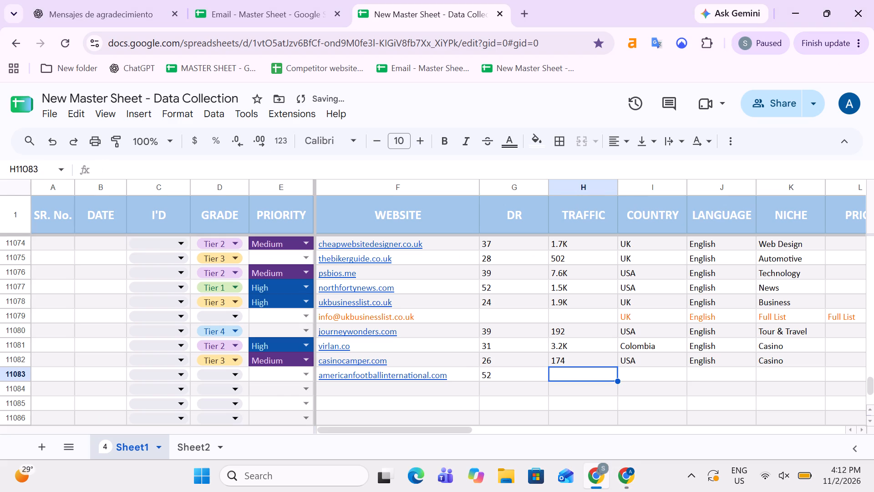
{"action": "type", "text": "2K"}
{"action": "key", "text": "Right"}
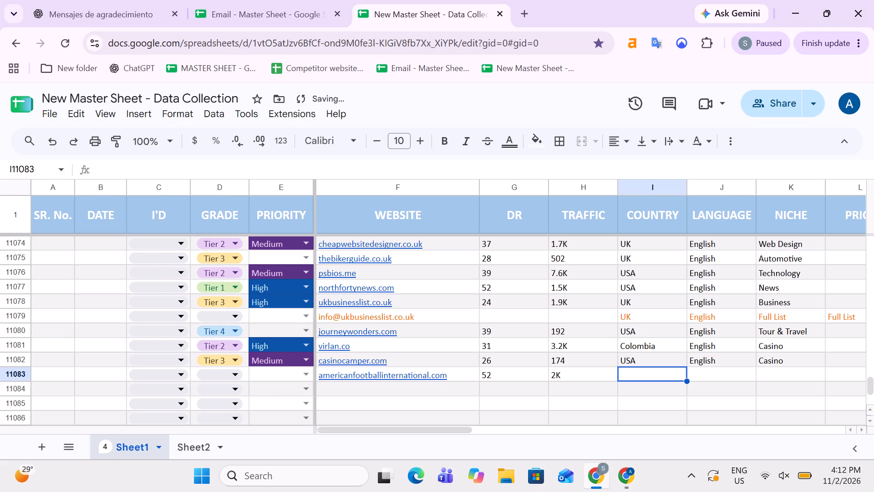
Review the site once more and fill its row 11083 with country USA, language English and niche Sports.
{"action": "key", "text": "alt+Tab"}
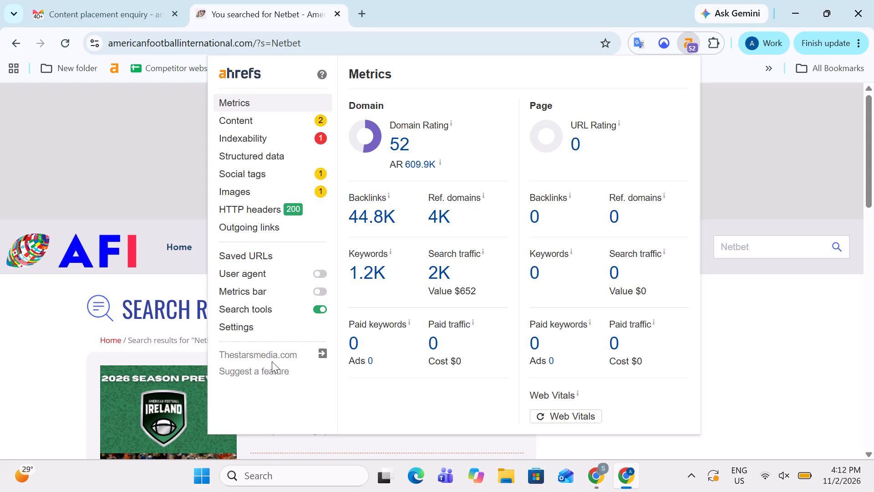
{"action": "left_click", "coordinate": [0, 318]}
{"action": "scroll", "coordinate": [526, 306], "scroll_direction": "down", "scroll_amount": 5}
{"action": "scroll", "coordinate": [497, 346], "scroll_direction": "up", "scroll_amount": 7}
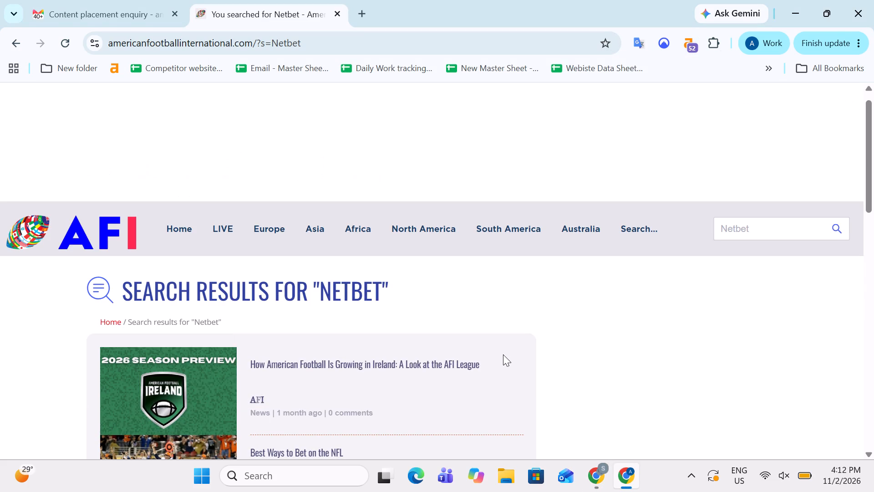
{"action": "key", "text": "alt+Tab"}
{"action": "key", "text": "Return"}
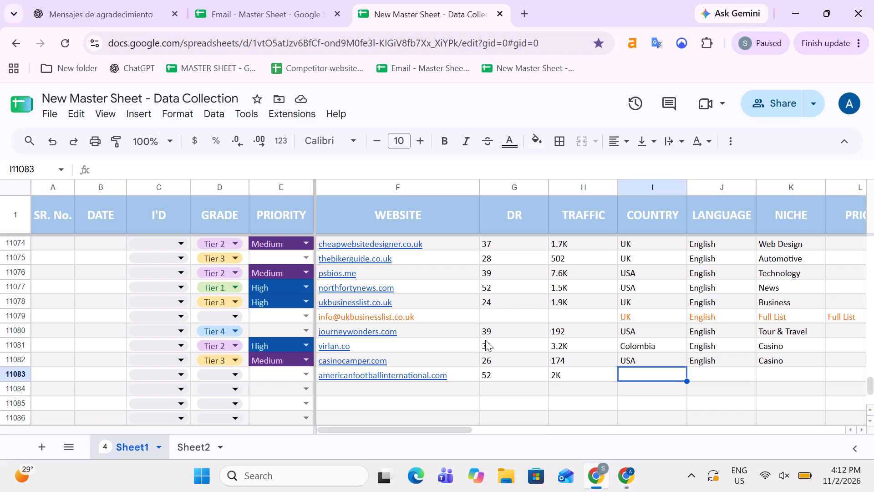
{"action": "type", "text": "US"}
{"action": "key", "text": "Right"}
{"action": "type", "text": "Em"}
{"action": "key", "text": "Right"}
{"action": "key", "text": "Left"}
{"action": "type", "text": "En"}
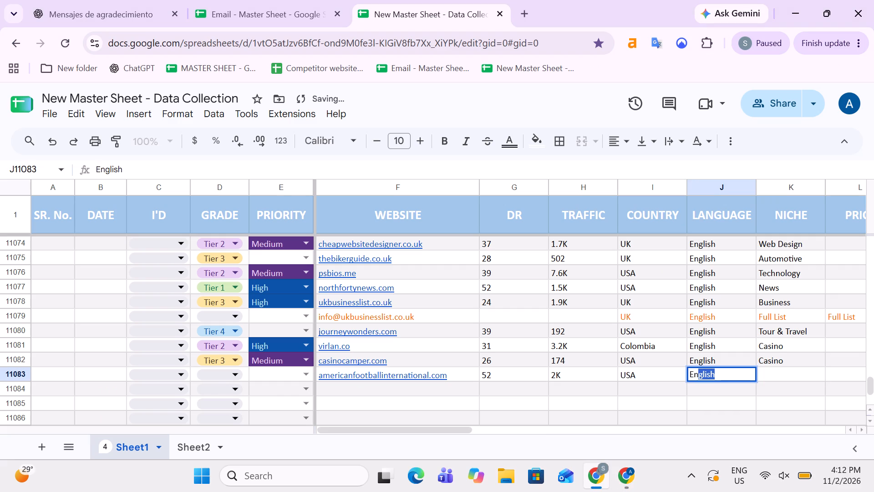
{"action": "key", "text": "Right"}
{"action": "type", "text": "Sp"}
{"action": "key", "text": "Right"}
{"action": "key", "text": "Right"}
{"action": "key", "text": "Left"}
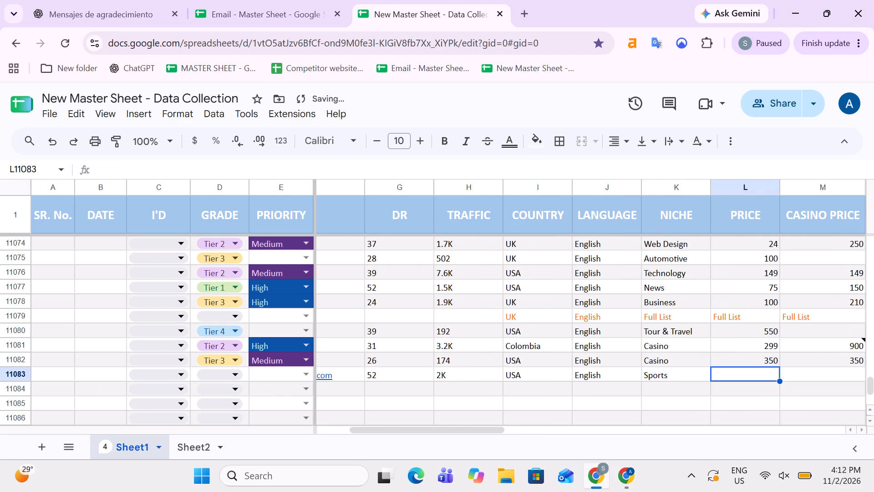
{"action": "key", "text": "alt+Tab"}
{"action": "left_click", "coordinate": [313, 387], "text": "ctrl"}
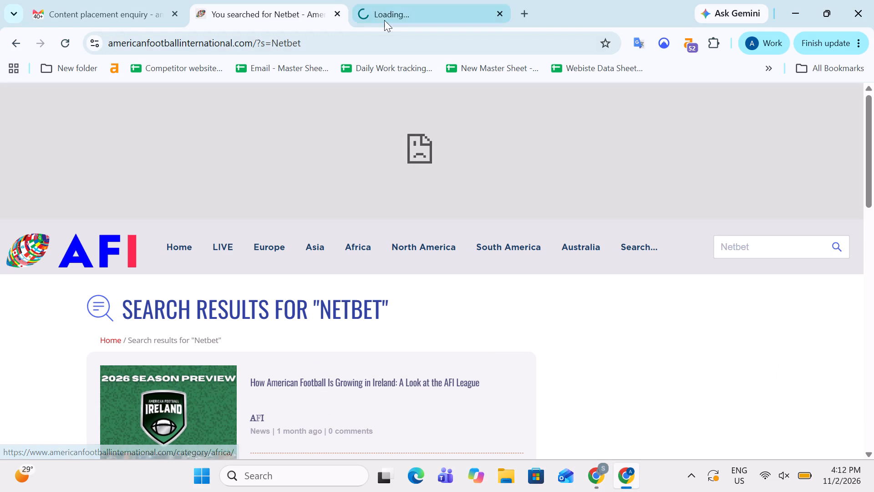
Read through the article "How American Football Is Growing in Ireland" for its NetBet link, and close the site's pages.
{"action": "left_click", "coordinate": [391, 13]}
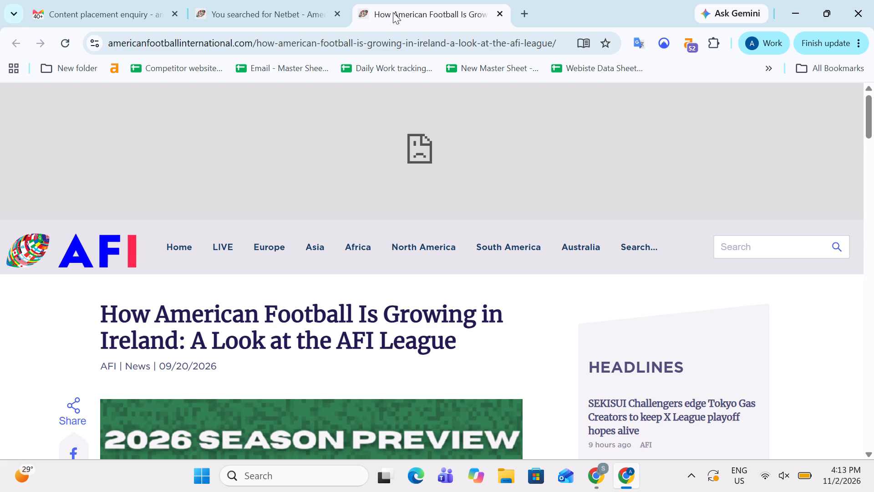
{"action": "scroll", "coordinate": [407, 294], "scroll_direction": "down", "scroll_amount": 4}
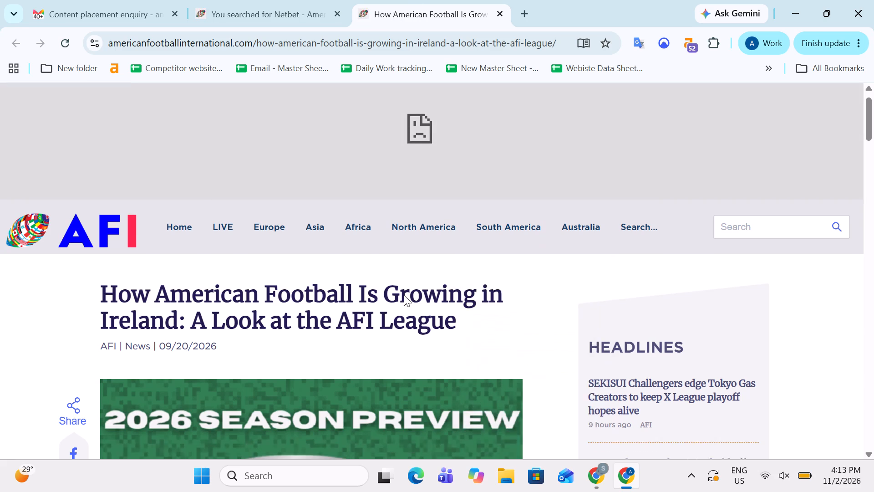
{"action": "scroll", "coordinate": [404, 295], "scroll_direction": "down", "scroll_amount": 3}
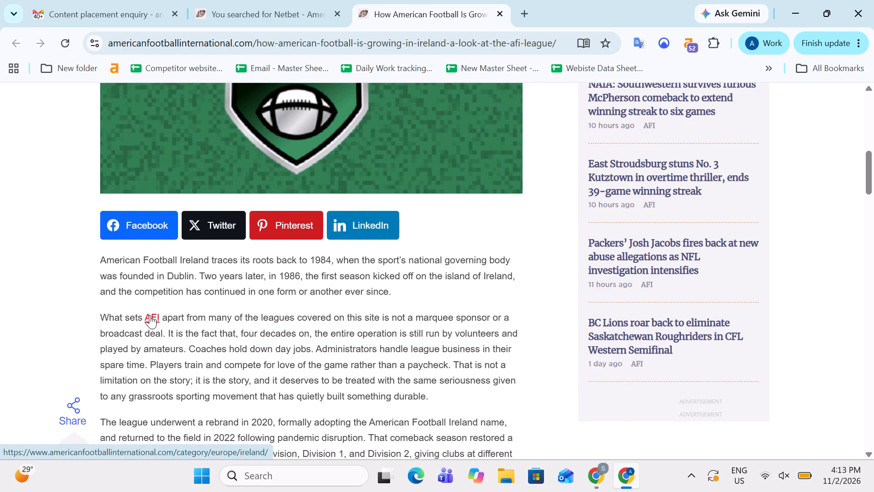
{"action": "scroll", "coordinate": [291, 282], "scroll_direction": "down", "scroll_amount": 4}
{"action": "scroll", "coordinate": [332, 262], "scroll_direction": "down", "scroll_amount": 4}
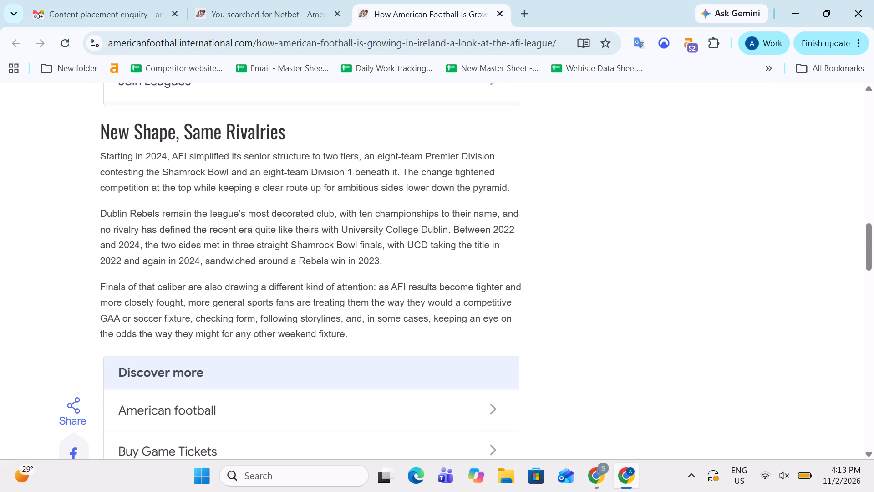
{"action": "scroll", "coordinate": [307, 261], "scroll_direction": "down", "scroll_amount": 5}
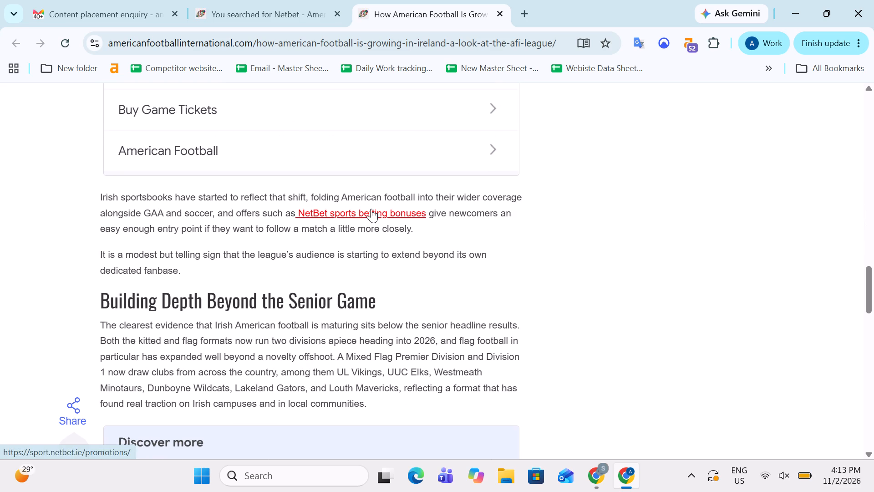
{"action": "left_click", "coordinate": [500, 18]}
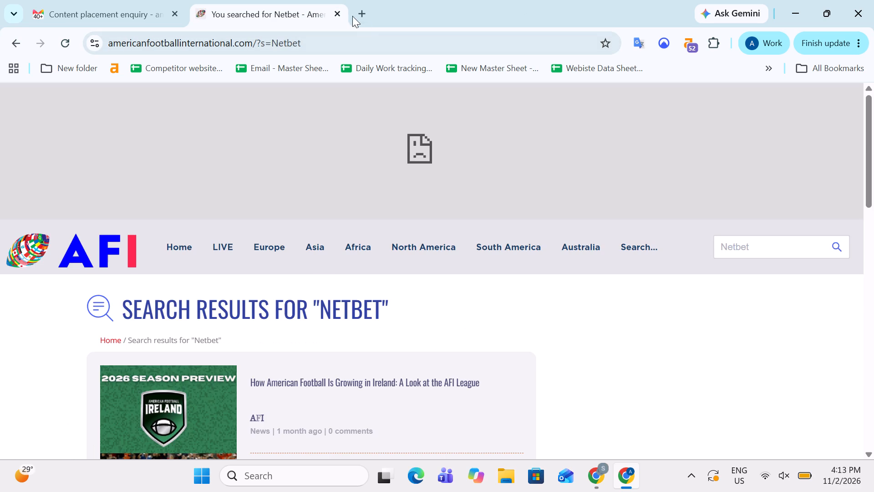
{"action": "left_click", "coordinate": [337, 11]}
Using the fees in the email, enter price 200 and casino price 300 in row 11083 of the New Master Sheet.
{"action": "scroll", "coordinate": [431, 317], "scroll_direction": "down", "scroll_amount": 1}
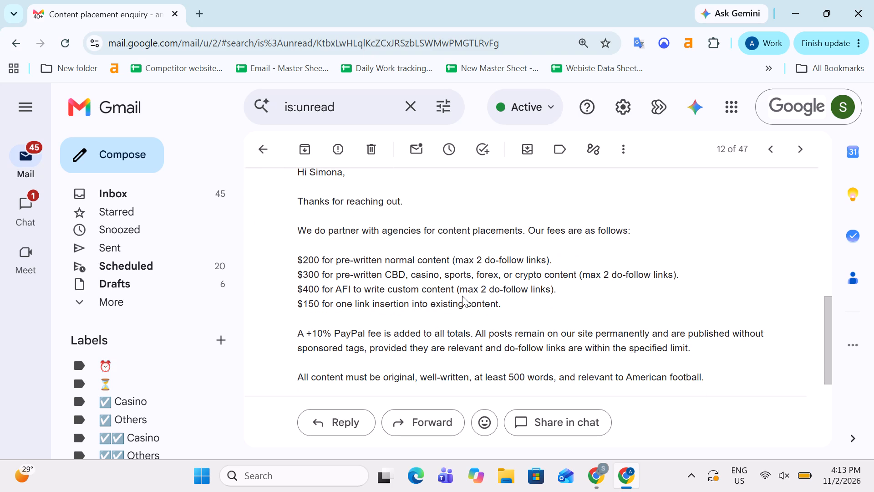
{"action": "key", "text": "alt+Tab"}
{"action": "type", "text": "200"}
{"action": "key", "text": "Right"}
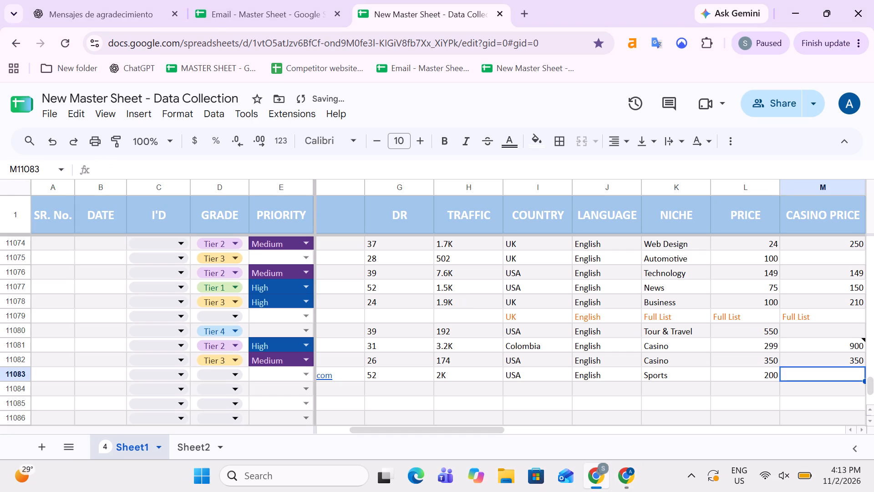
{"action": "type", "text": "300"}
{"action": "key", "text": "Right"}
Copy the sender's email address from the thread into the Contact Details cell of row 11083.
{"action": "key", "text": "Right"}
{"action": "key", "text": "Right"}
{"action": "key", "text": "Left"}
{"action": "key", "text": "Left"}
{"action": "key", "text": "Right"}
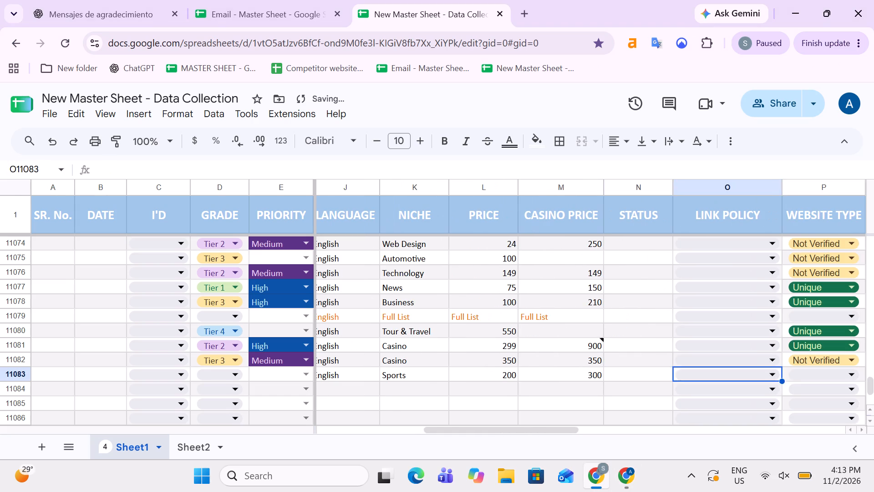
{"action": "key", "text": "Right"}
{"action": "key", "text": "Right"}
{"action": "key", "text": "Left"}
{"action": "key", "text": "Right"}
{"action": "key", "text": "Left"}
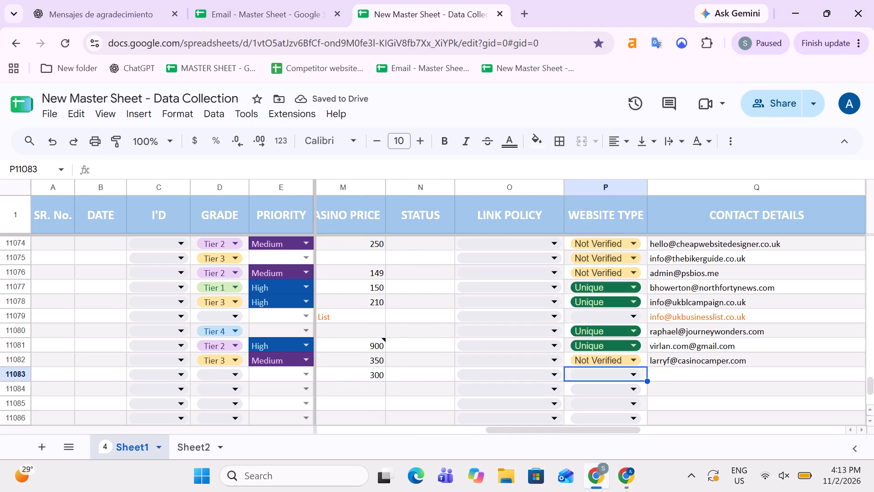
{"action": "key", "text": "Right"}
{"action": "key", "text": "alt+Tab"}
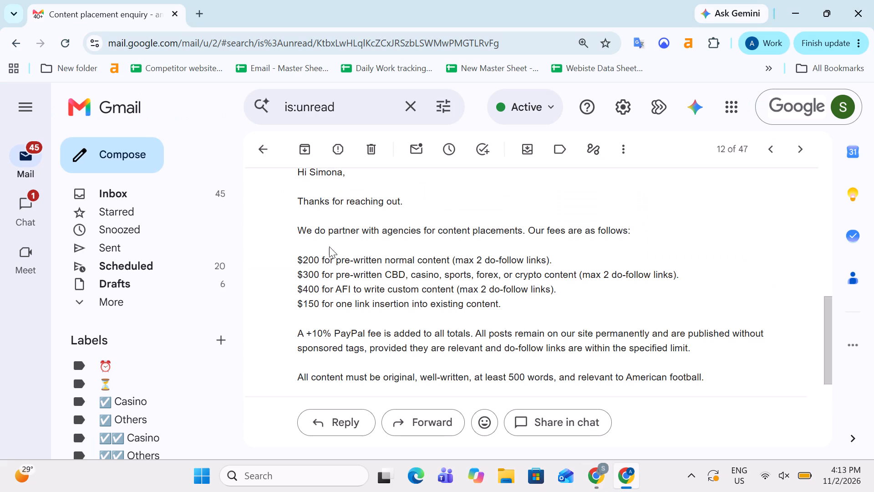
{"action": "scroll", "coordinate": [343, 257], "scroll_direction": "up", "scroll_amount": 2}
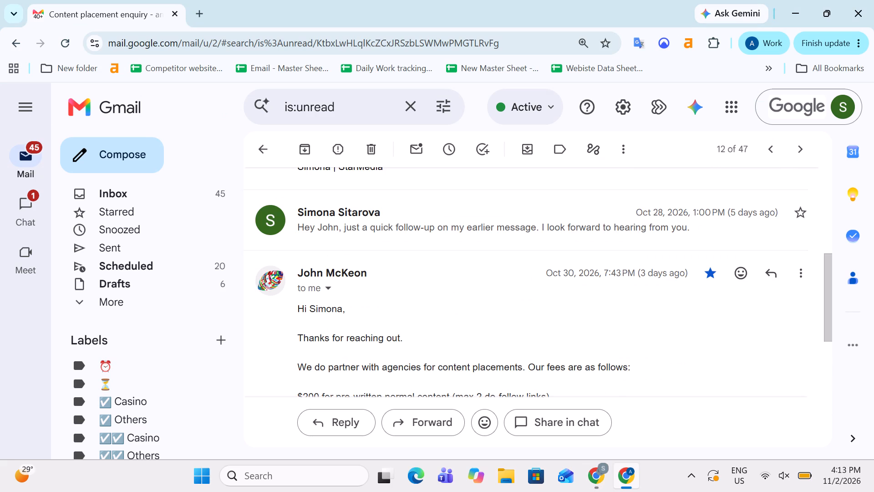
{"action": "left_click", "coordinate": [556, 330]}
{"action": "key", "text": "alt+Tab"}
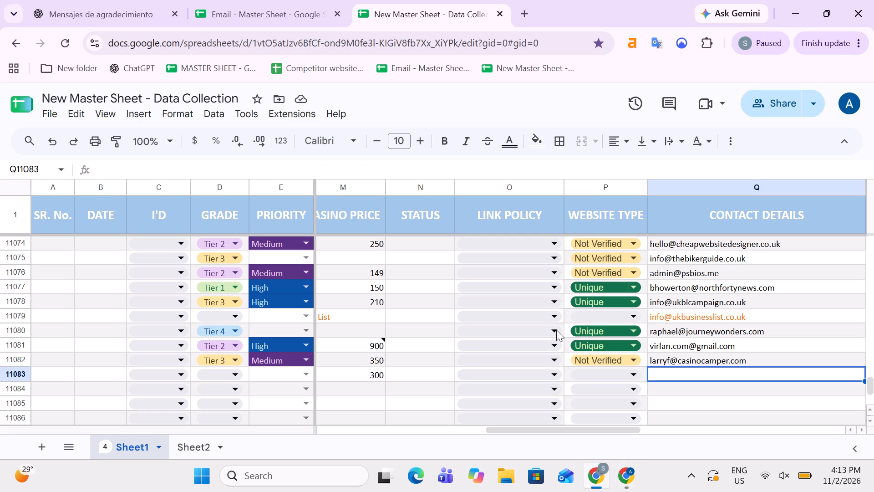
{"action": "key", "text": "ctrl+v"}
{"action": "key", "text": "Left"}
{"action": "key", "text": "alt+Tab"}
{"action": "scroll", "coordinate": [873, 237], "scroll_direction": "down", "scroll_amount": 2}
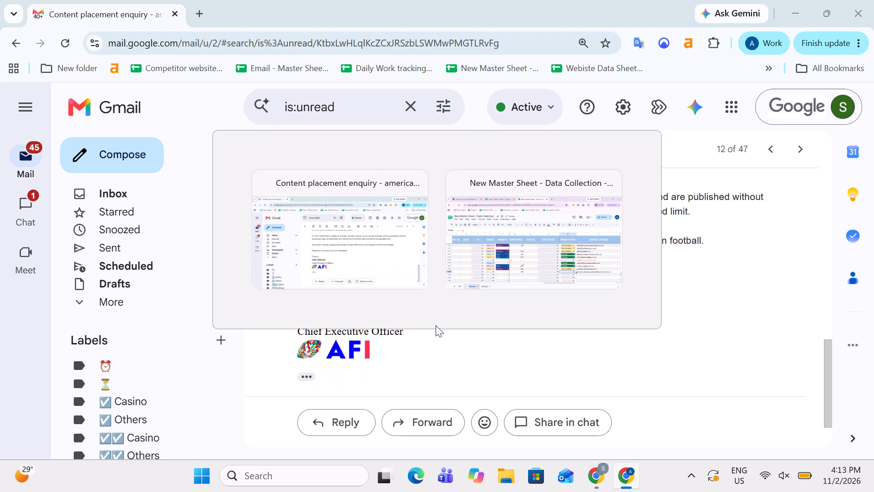
{"action": "key", "text": "Left"}
{"action": "key", "text": "Right"}
{"action": "key", "text": "Return"}
{"action": "key", "text": "Left"}
{"action": "key", "text": "Left"}
{"action": "key", "text": "Left"}
{"action": "key", "text": "Left"}
{"action": "key", "text": "Left"}
{"action": "key", "text": "Left"}
{"action": "key", "text": "Left"}
{"action": "key", "text": "Left"}
{"action": "key", "text": "Left"}
{"action": "key", "text": "Left"}
{"action": "key", "text": "Left"}
{"action": "key", "text": "Left"}
{"action": "key", "text": "Left"}
{"action": "key", "text": "Left"}
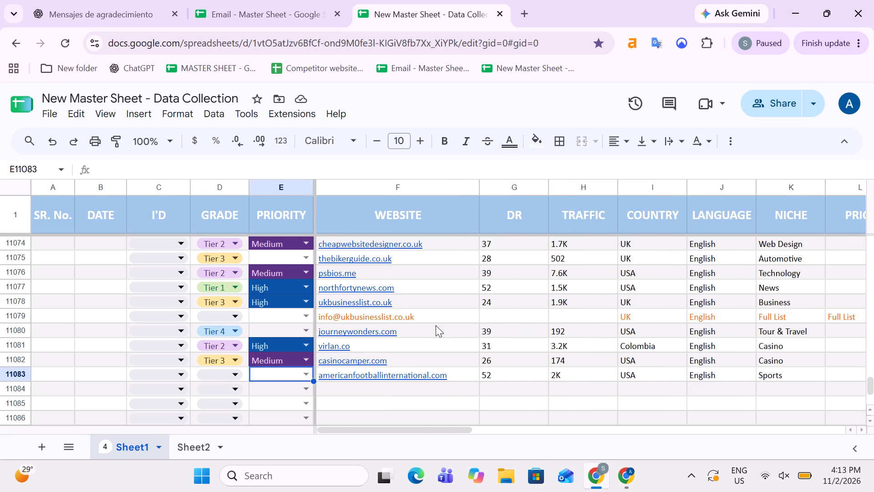
{"action": "key", "text": "Right"}
{"action": "key", "text": "Right"}
{"action": "key", "text": "Right"}
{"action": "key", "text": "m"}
{"action": "key", "text": "Down"}
{"action": "key", "text": "Return"}
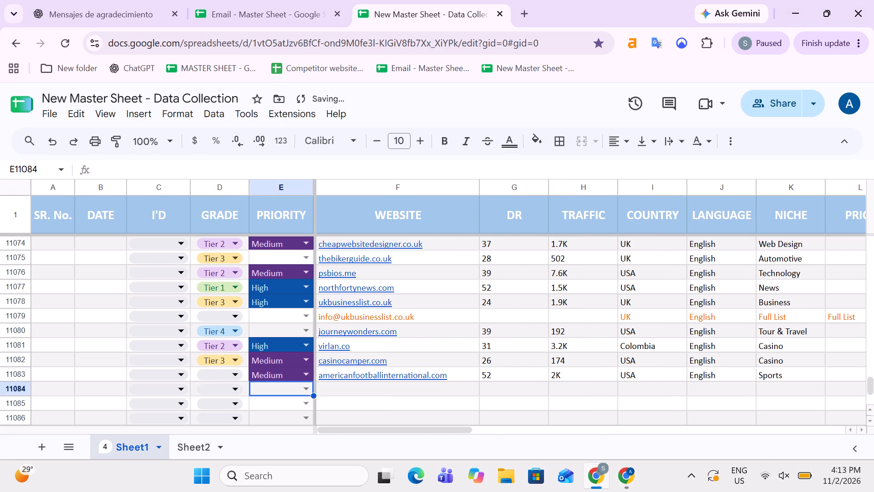
Set the grade of americanfootballinternational.com in row 11083 to Tier 1.
{"action": "key", "text": "Up"}
{"action": "key", "text": "Right"}
{"action": "key", "text": "Left"}
{"action": "key", "text": "Left"}
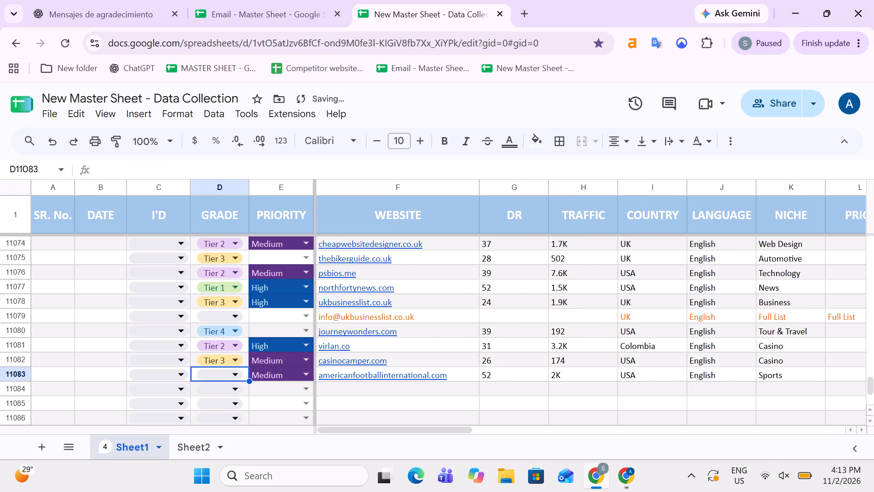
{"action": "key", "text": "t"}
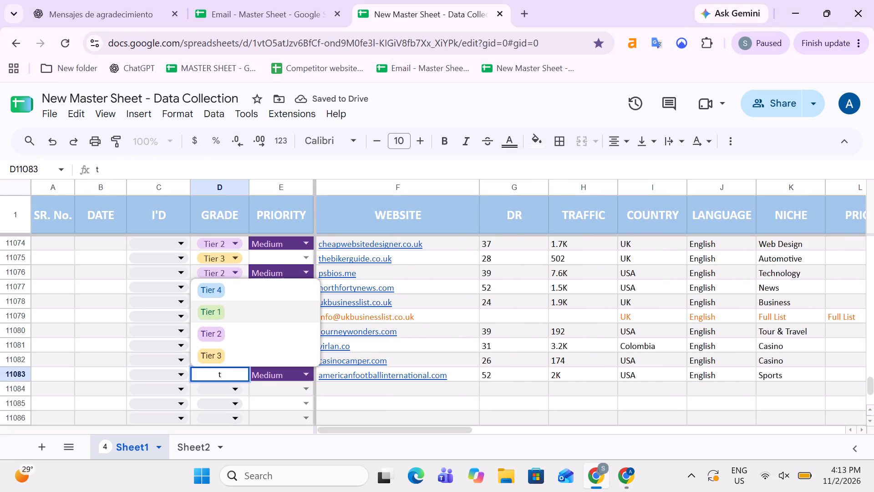
{"action": "key", "text": "Return"}
{"action": "key", "text": "Right"}
{"action": "key", "text": "Up"}
{"action": "key", "text": "Right"}
{"action": "key", "text": "Right"}
{"action": "key", "text": "Left"}
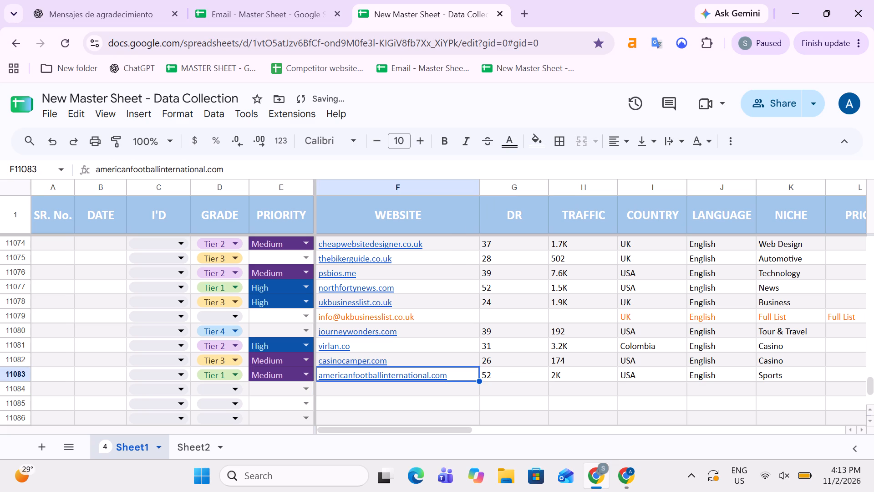
Copy the "Good morning, thank you for your message!" reply from the thank-you messages chat in ChatGPT.
{"action": "left_click", "coordinate": [128, 0]}
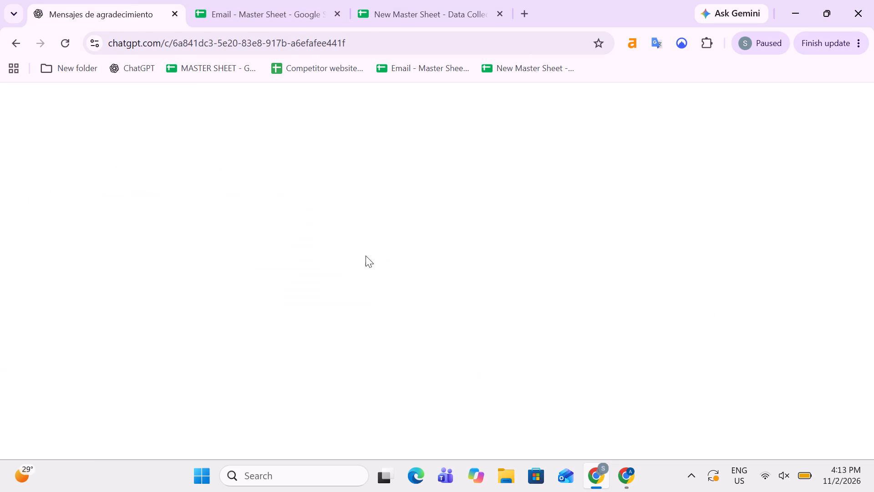
{"action": "triple_click", "coordinate": [452, 255]}
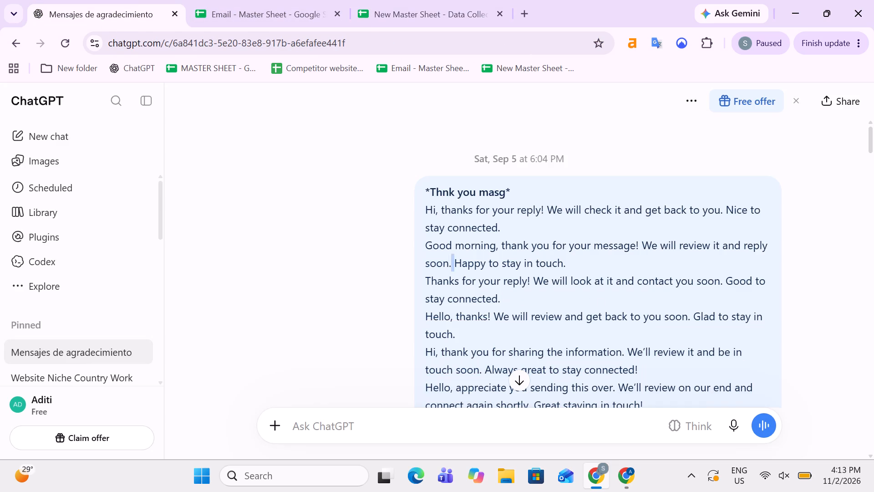
{"action": "key", "text": "ctrl+c"}
{"action": "key", "text": "ctrl+c"}
{"action": "key", "text": "ctrl+c"}
{"action": "key", "text": "alt+Tab"}
{"action": "scroll", "coordinate": [393, 313], "scroll_direction": "down", "scroll_amount": 2}
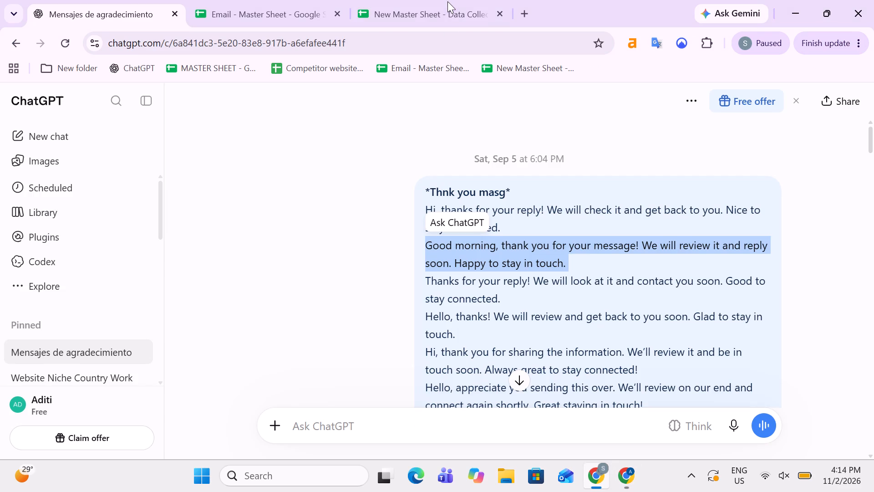
{"action": "left_click", "coordinate": [448, 0]}
{"action": "key", "text": "Right"}
{"action": "key", "text": "Right"}
{"action": "key", "text": "Right"}
{"action": "key", "text": "Right"}
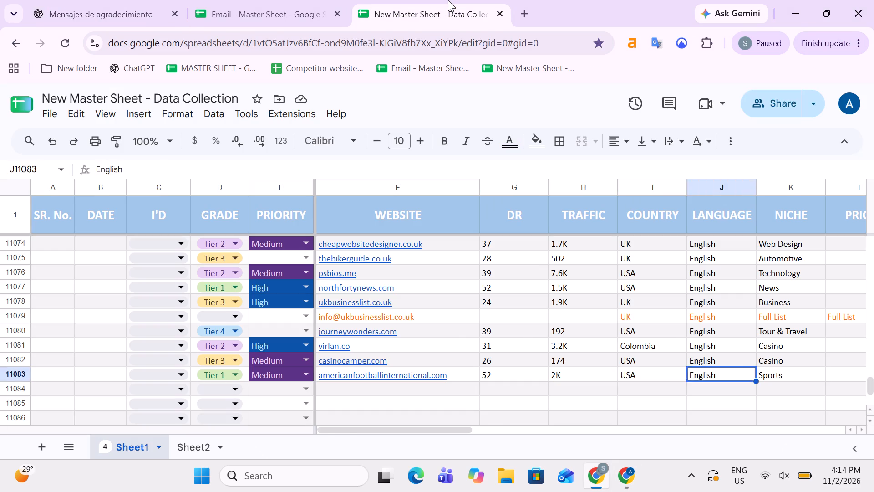
{"action": "key", "text": "Right"}
{"action": "key", "text": "Right"}
{"action": "key", "text": "Right"}
{"action": "key", "text": "Right"}
{"action": "key", "text": "Right"}
{"action": "key", "text": "Right"}
{"action": "key", "text": "Right"}
{"action": "key", "text": "Right"}
{"action": "key", "text": "Left"}
{"action": "key", "text": "Left"}
{"action": "key", "text": "Left"}
{"action": "key", "text": "Left"}
{"action": "key", "text": "Left"}
{"action": "key", "text": "Left"}
{"action": "key", "text": "Left"}
{"action": "key", "text": "Left"}
{"action": "key", "text": "Left"}
{"action": "key", "text": "Left"}
{"action": "key", "text": "Left"}
{"action": "key", "text": "Left"}
{"action": "key", "text": "Left"}
{"action": "key", "text": "Left"}
{"action": "key", "text": "Left"}
{"action": "key", "text": "Left"}
{"action": "key", "text": "Left"}
{"action": "key", "text": "Left"}
{"action": "key", "text": "Left"}
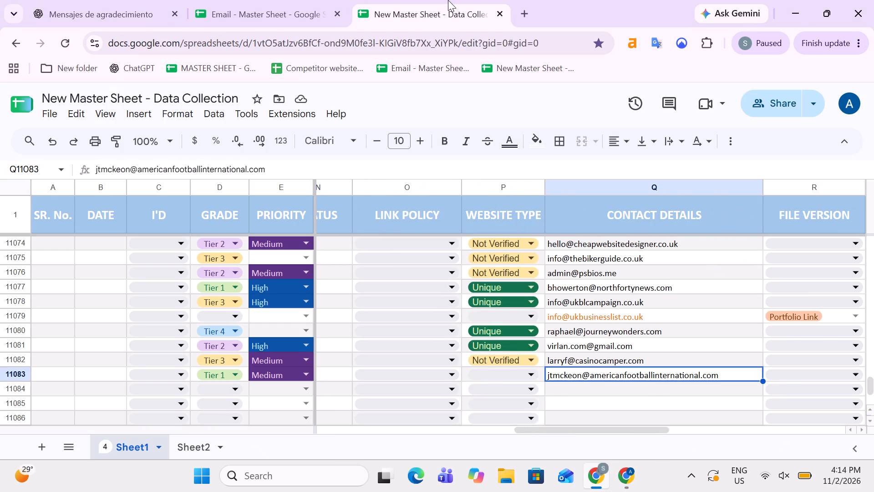
{"action": "key", "text": "Right"}
{"action": "key", "text": "Right"}
{"action": "key", "text": "Right"}
{"action": "key", "text": "Right"}
{"action": "key", "text": "Right"}
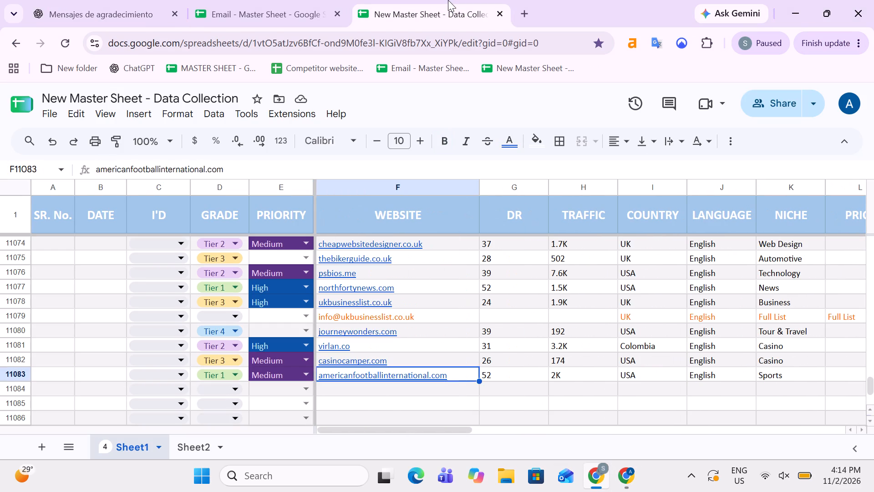
{"action": "key", "text": "Down"}
{"action": "key", "text": "Down"}
{"action": "key", "text": "Down"}
{"action": "key", "text": "Down"}
{"action": "key", "text": "Down"}
{"action": "key", "text": "Down"}
{"action": "key", "text": "Down"}
{"action": "key", "text": "Up"}
{"action": "key", "text": "Up"}
{"action": "key", "text": "Up"}
{"action": "key", "text": "Up"}
{"action": "key", "text": "Up"}
{"action": "key", "text": "Up"}
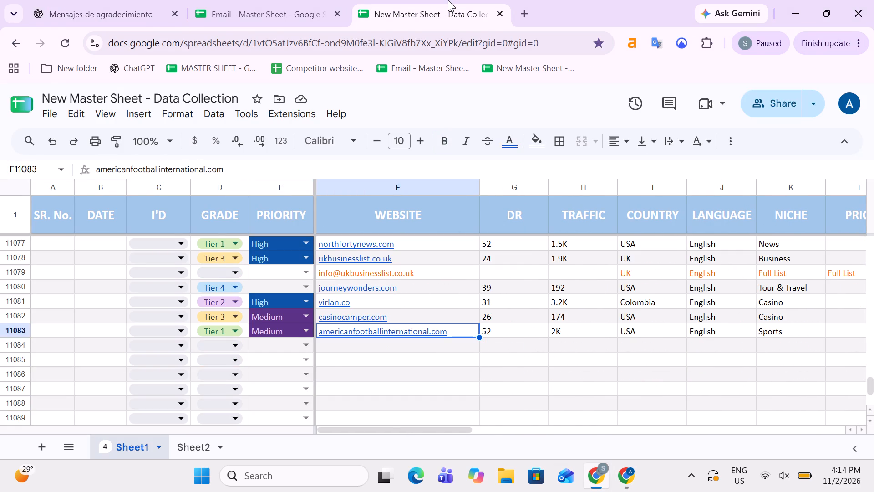
{"action": "key", "text": "alt+Tab"}
{"action": "scroll", "coordinate": [520, 179], "scroll_direction": "down", "scroll_amount": 7}
{"action": "scroll", "coordinate": [584, 300], "scroll_direction": "down", "scroll_amount": 15}
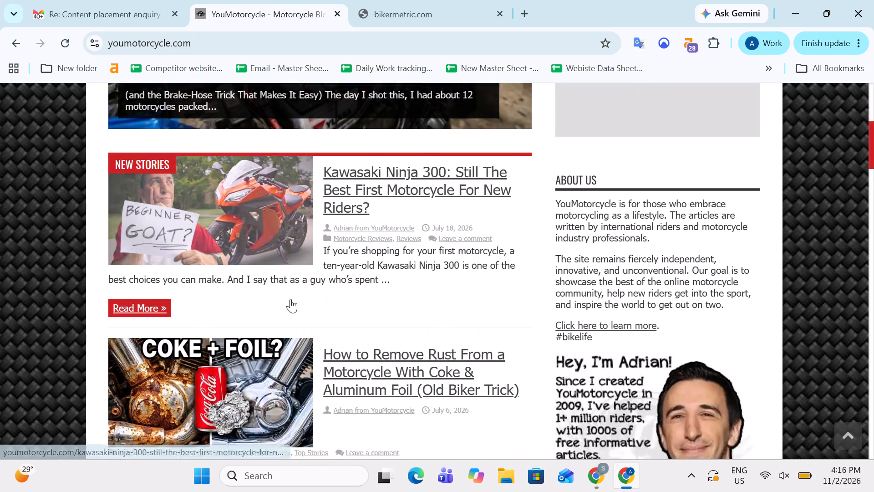
{"action": "left_click", "coordinate": [262, 45]}
{"action": "left_click_drag", "start_coordinate": [262, 45], "coordinate": [217, 40]}
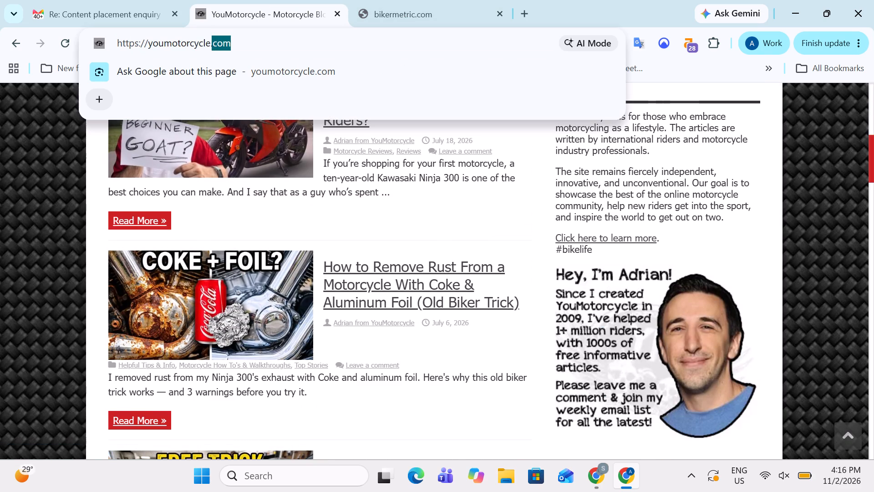
{"action": "left_click_drag", "start_coordinate": [217, 40], "coordinate": [193, 41]}
{"action": "key", "text": "ctrl+c"}
{"action": "key", "text": "ctrl+c"}
{"action": "key", "text": "ctrl+c"}
{"action": "key", "text": "alt+Tab"}
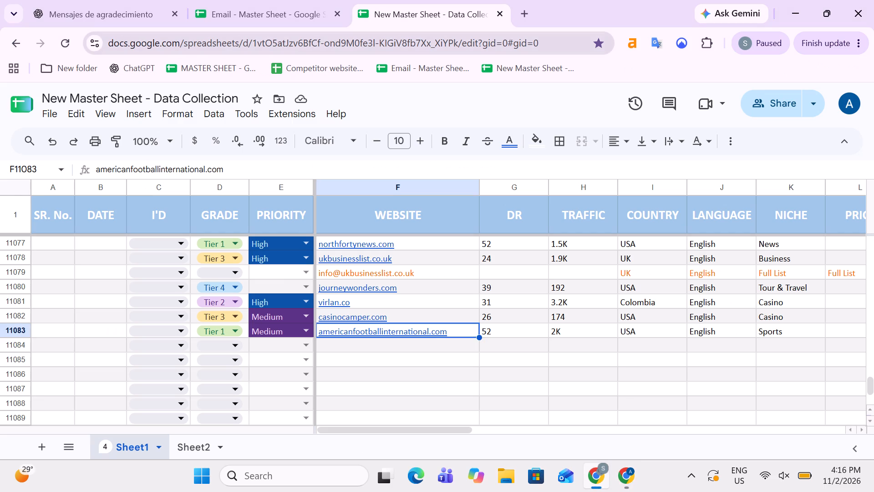
Paste youmotorcycle.com into the website cell of row 11084, below americanfootballinternational.com.
{"action": "key", "text": "Down"}
{"action": "key", "text": "Return"}
{"action": "key", "text": "ctrl+v"}
{"action": "key", "text": "Tab"}
Switch to the YouMotorcycle site, look over its homepage and search it for Netbet.
{"action": "key", "text": "alt+Tab"}
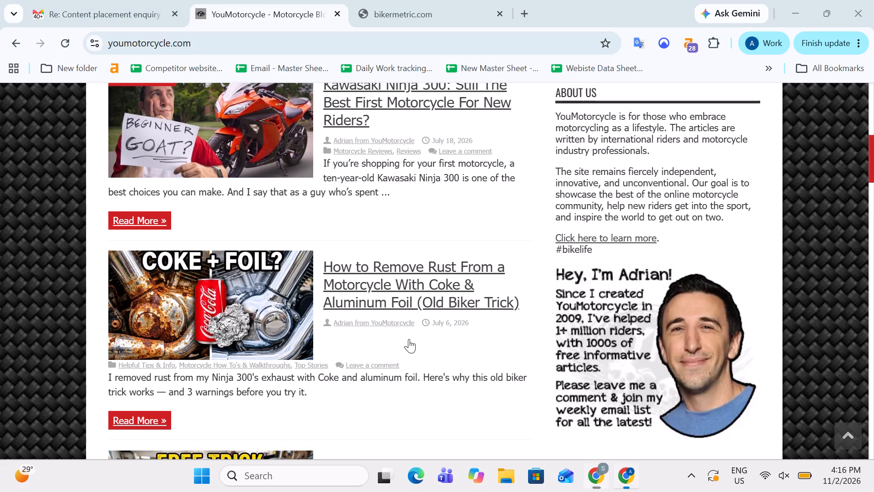
{"action": "scroll", "coordinate": [576, 472], "scroll_direction": "down", "scroll_amount": 8}
{"action": "scroll", "coordinate": [520, 373], "scroll_direction": "up", "scroll_amount": 20}
{"action": "scroll", "coordinate": [520, 373], "scroll_direction": "up", "scroll_amount": 4}
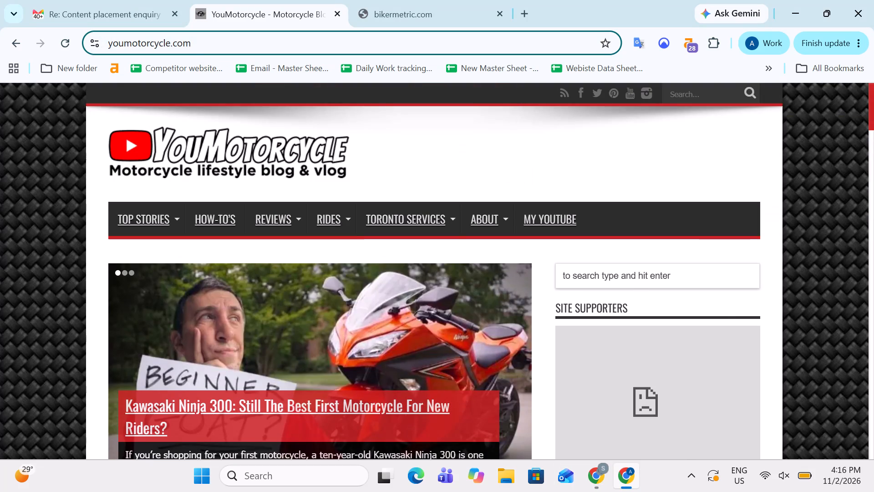
{"action": "left_click", "coordinate": [624, 276]}
{"action": "left_click", "coordinate": [654, 309]}
{"action": "key", "text": "Return"}
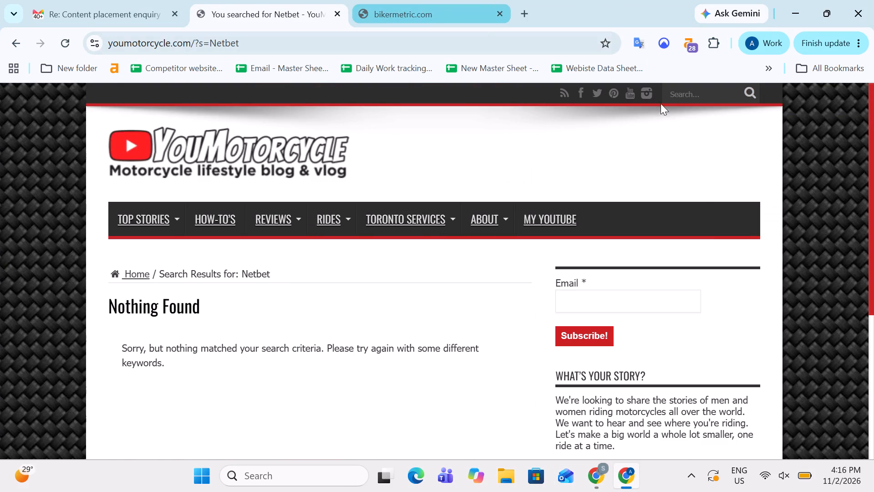
{"action": "scroll", "coordinate": [503, 306], "scroll_direction": "down", "scroll_amount": 4}
{"action": "scroll", "coordinate": [497, 308], "scroll_direction": "up", "scroll_amount": 4}
Check the Ahrefs metrics for youmotorcycle.com and enter DR 28 and traffic 1.2K in its master sheet row.
{"action": "left_click", "coordinate": [687, 42]}
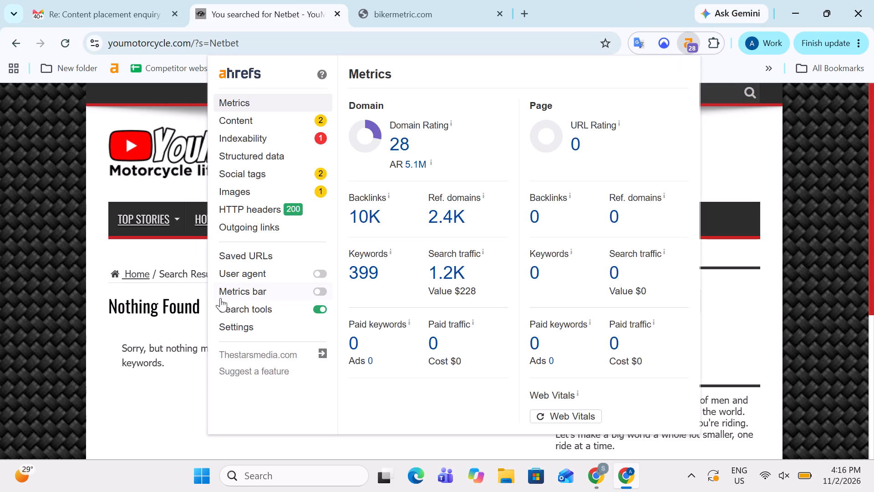
{"action": "key", "text": "alt+Tab"}
{"action": "type", "text": "28"}
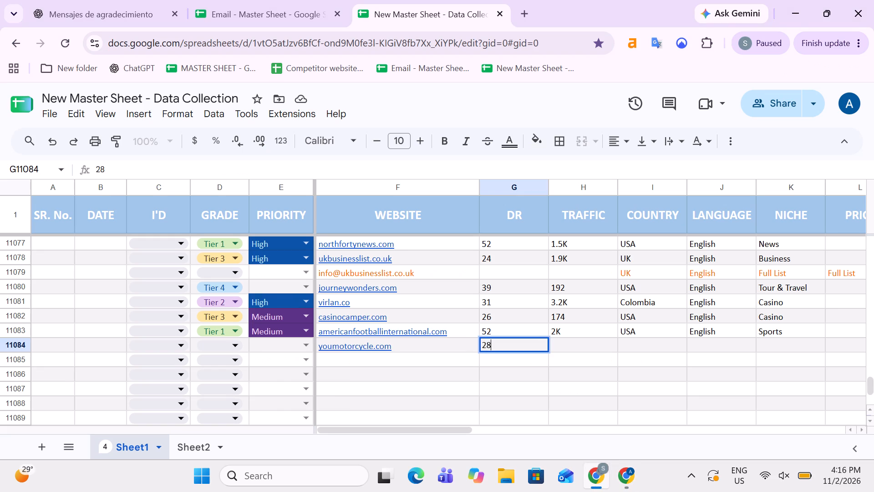
{"action": "key", "text": "Right"}
{"action": "type", "text": "1.2"}
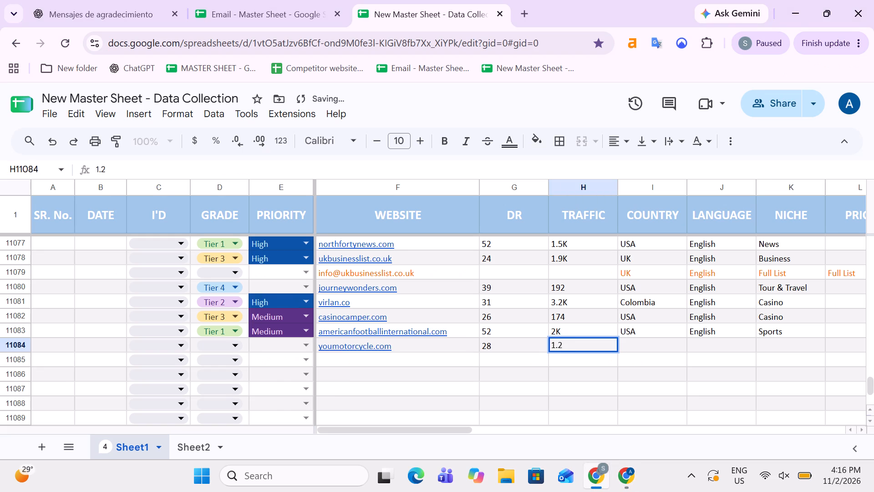
{"action": "key", "text": "shift+k"}
{"action": "key", "text": "Right"}
Enter country USA, language English and niche Automotive for youmotorcycle.com.
{"action": "type", "text": "US"}
{"action": "key", "text": "Right"}
{"action": "type", "text": "Em"}
{"action": "key", "text": "Right"}
{"action": "key", "text": "Left"}
{"action": "key", "text": "n"}
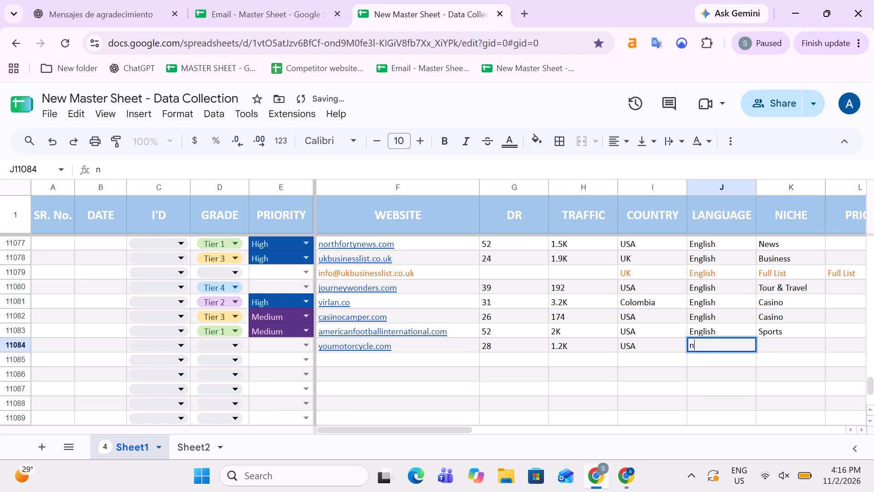
{"action": "key", "text": "BackSpace"}
{"action": "type", "text": "En"}
{"action": "key", "text": "Right"}
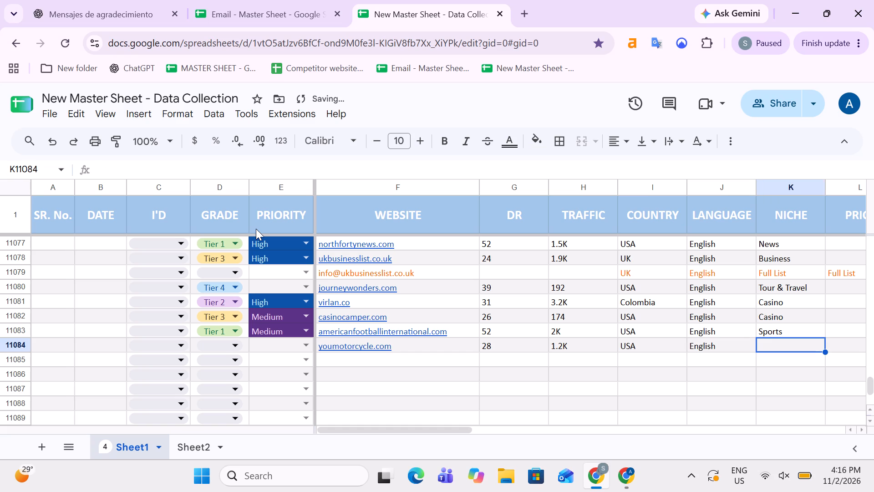
{"action": "type", "text": "Aut"}
{"action": "key", "text": "Right"}
Set the website type of youmotorcycle.com to Unique and return to the DR cell of its row.
{"action": "key", "text": "Right"}
{"action": "key", "text": "Right"}
{"action": "key", "text": "Left"}
{"action": "key", "text": "Left"}
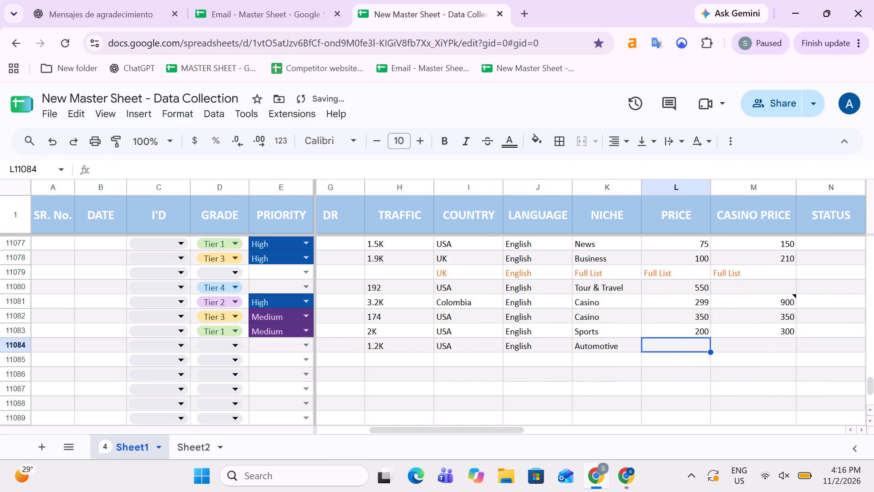
{"action": "key", "text": "Right"}
{"action": "key", "text": "Right"}
{"action": "key", "text": "Right"}
{"action": "key", "text": "Right"}
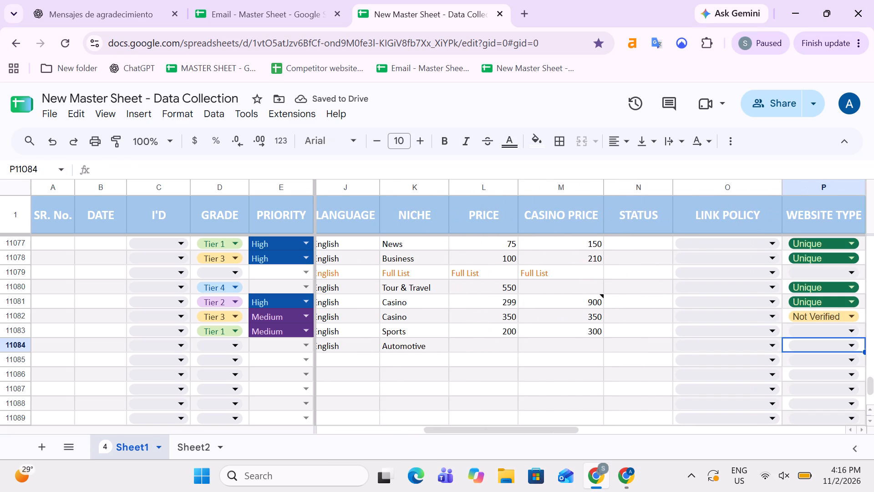
{"action": "key", "text": "u"}
{"action": "key", "text": "Tab"}
{"action": "key", "text": "Left"}
{"action": "key", "text": "Left"}
{"action": "key", "text": "Left"}
{"action": "key", "text": "Left"}
{"action": "key", "text": "Left"}
{"action": "key", "text": "Left"}
{"action": "key", "text": "Left"}
{"action": "key", "text": "Left"}
{"action": "key", "text": "Left"}
{"action": "key", "text": "Left"}
{"action": "key", "text": "Left"}
{"action": "key", "text": "Left"}
{"action": "key", "text": "Left"}
{"action": "key", "text": "Left"}
{"action": "key", "text": "Right"}
{"action": "key", "text": "Right"}
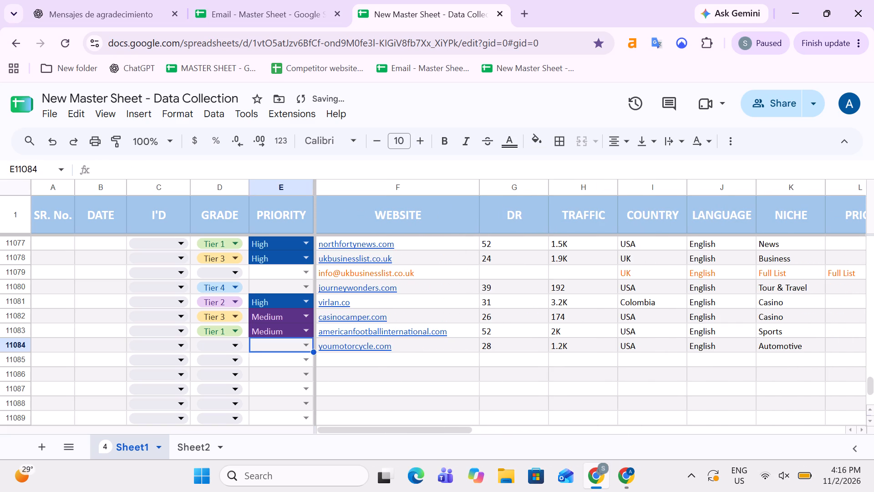
{"action": "key", "text": "Right"}
{"action": "key", "text": "Right"}
Close the YouMotorcycle page, copy the bikermetric.com domain and paste it into the website cell of row 11085.
{"action": "key", "text": "alt+Tab"}
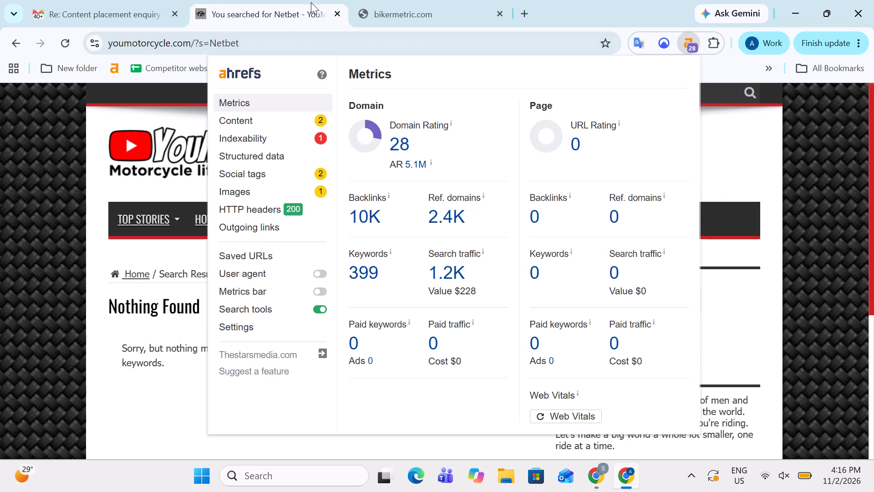
{"action": "left_click", "coordinate": [340, 12]}
{"action": "left_click", "coordinate": [264, 33]}
{"action": "left_click_drag", "start_coordinate": [264, 33], "coordinate": [183, 33]}
{"action": "key", "text": "ctrl+c"}
{"action": "key", "text": "ctrl+c"}
{"action": "key", "text": "ctrl+c"}
{"action": "key", "text": "alt+Tab"}
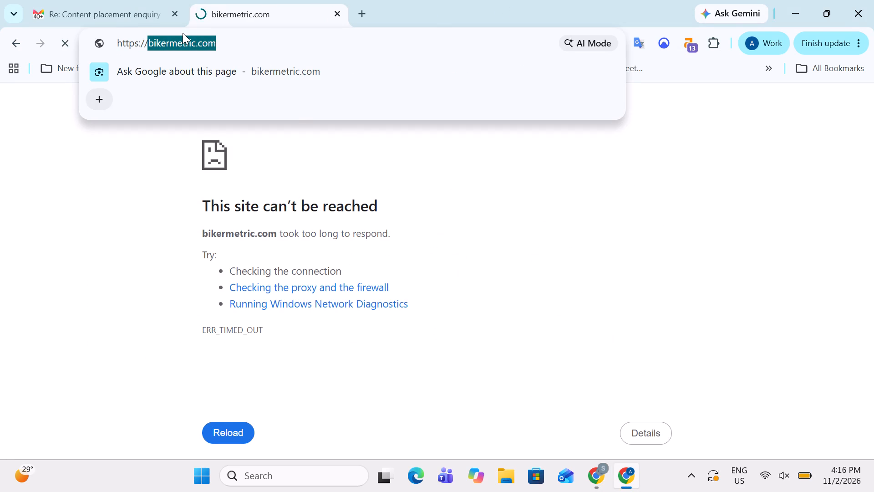
{"action": "key", "text": "Down"}
{"action": "key", "text": "Left"}
{"action": "key", "text": "Return"}
{"action": "key", "text": "ctrl+v"}
{"action": "key", "text": "Tab"}
Check the Ahrefs metrics for bikermetric.com and switch back to the master sheet.
{"action": "key", "text": "alt+Tab"}
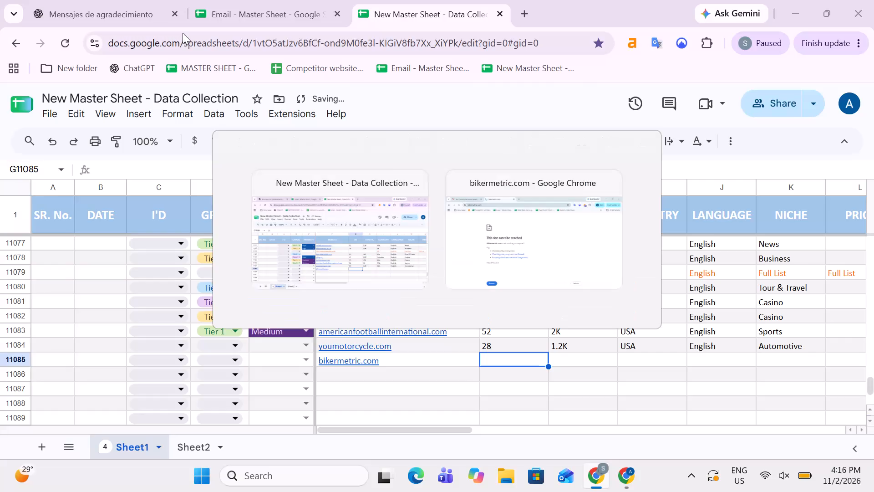
{"action": "left_click", "coordinate": [519, 232]}
{"action": "scroll", "coordinate": [641, 243], "scroll_direction": "up", "scroll_amount": 1}
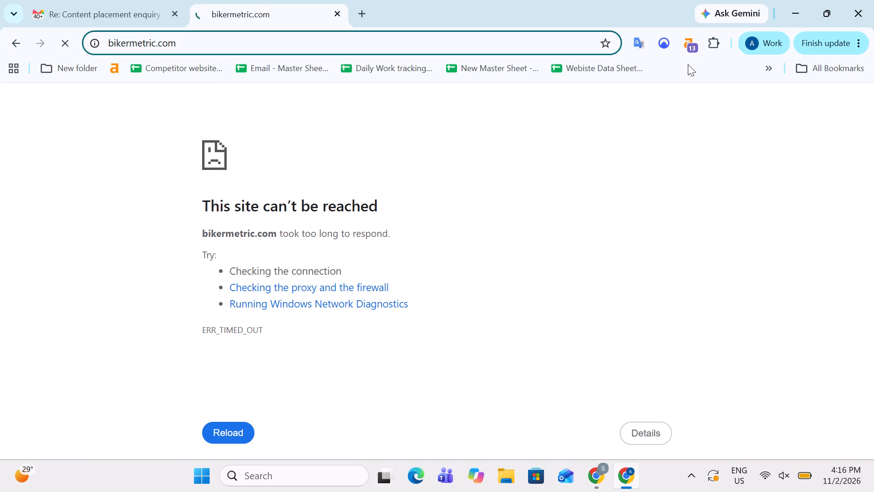
{"action": "left_click", "coordinate": [689, 47]}
{"action": "key", "text": "alt+Tab"}
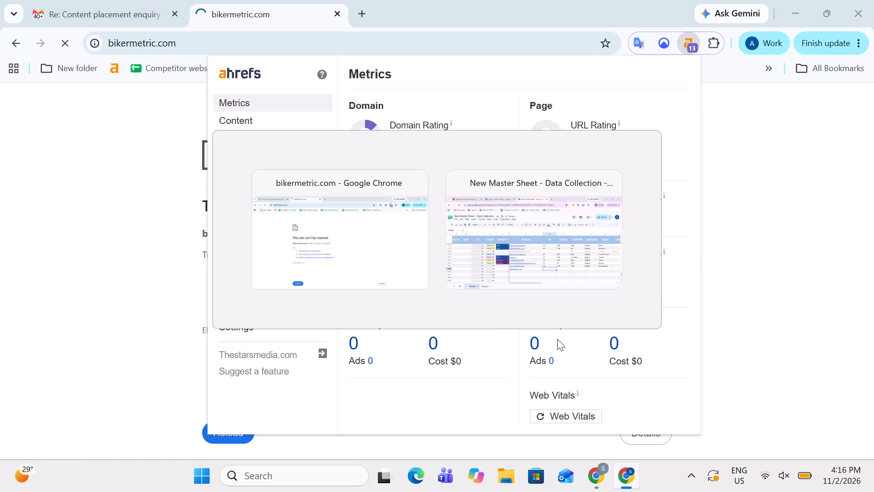
Fill the bikermetric.com row with DR 13, traffic 28, country USA, language English and niche Automotive.
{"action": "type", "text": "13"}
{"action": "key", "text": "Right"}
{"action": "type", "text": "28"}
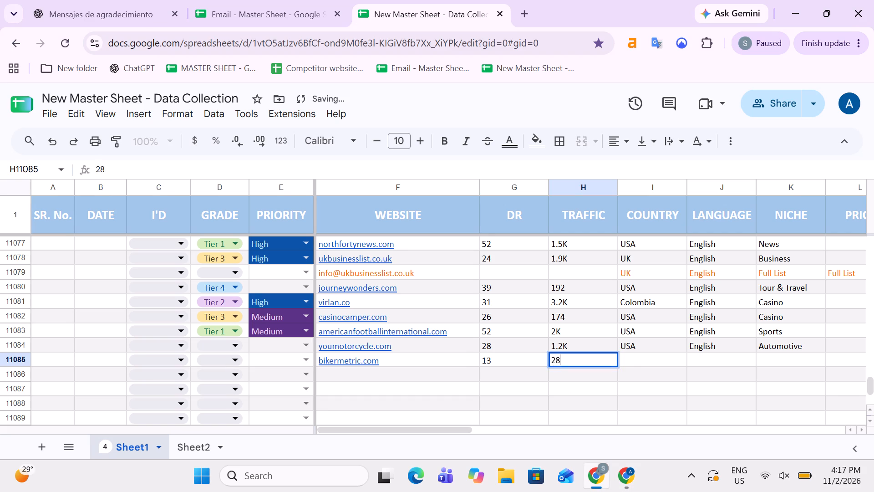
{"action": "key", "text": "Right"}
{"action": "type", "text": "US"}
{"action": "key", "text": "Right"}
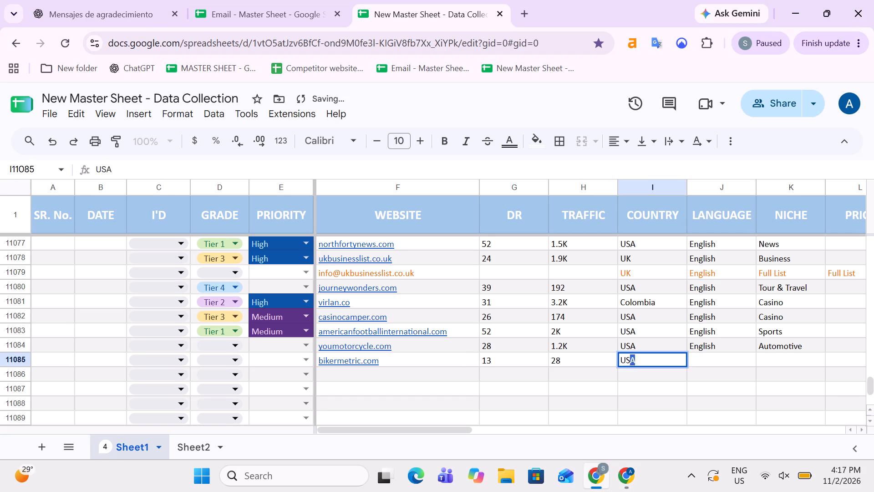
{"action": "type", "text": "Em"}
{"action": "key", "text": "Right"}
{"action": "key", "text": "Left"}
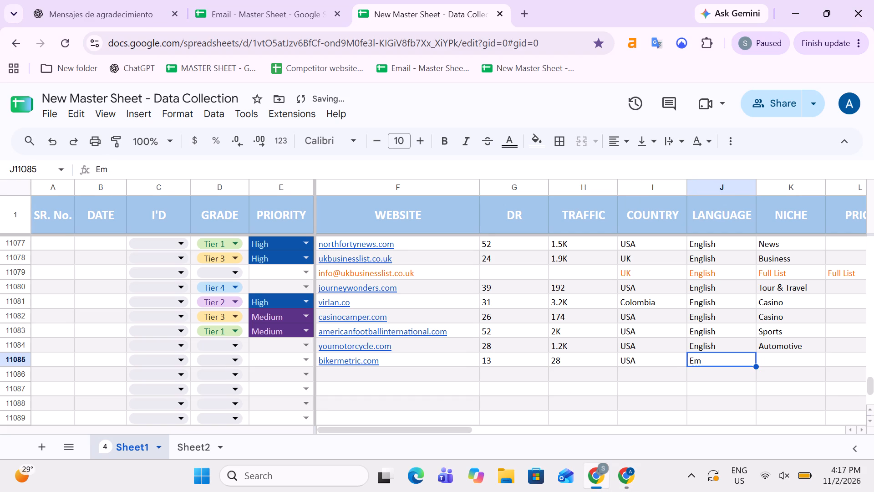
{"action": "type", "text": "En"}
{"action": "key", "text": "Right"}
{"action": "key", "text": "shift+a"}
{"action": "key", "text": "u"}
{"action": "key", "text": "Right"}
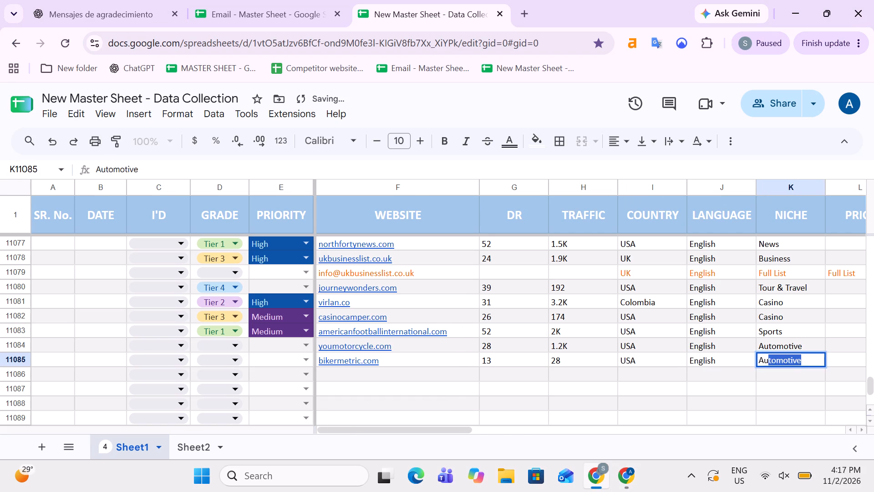
Select the website type cell of the bikermetric.com row, search that site for Netbet and close its page.
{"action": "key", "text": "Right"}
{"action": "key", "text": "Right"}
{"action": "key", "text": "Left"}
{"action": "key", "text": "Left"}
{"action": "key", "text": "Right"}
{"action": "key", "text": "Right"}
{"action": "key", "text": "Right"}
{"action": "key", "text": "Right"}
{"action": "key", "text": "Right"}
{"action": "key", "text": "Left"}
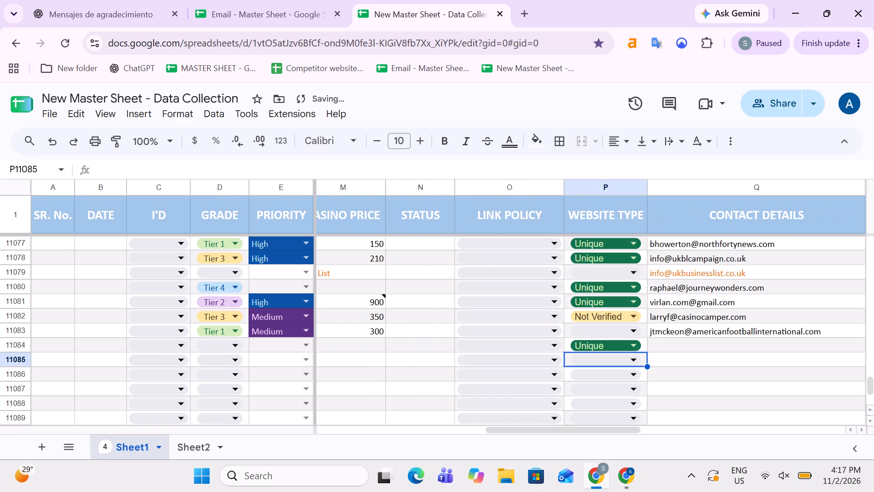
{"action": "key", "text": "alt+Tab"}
{"action": "left_click", "coordinate": [0, 304]}
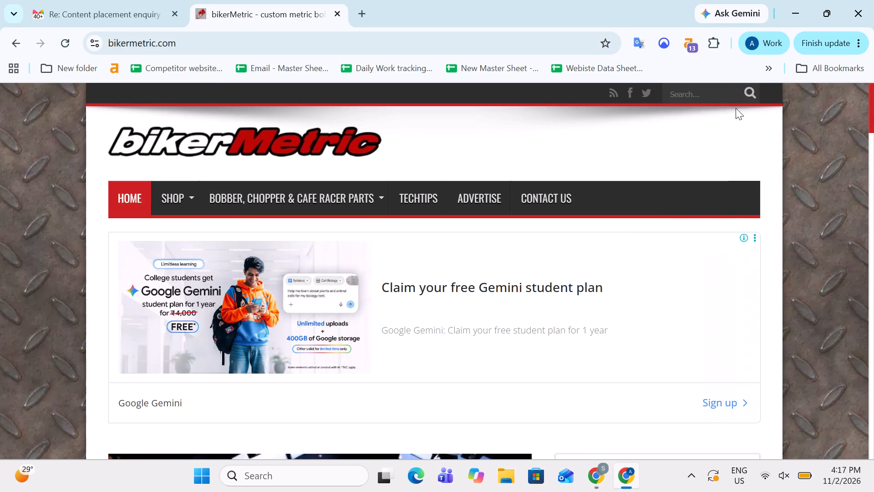
{"action": "left_click", "coordinate": [702, 93]}
{"action": "left_click", "coordinate": [714, 124]}
{"action": "key", "text": "Return"}
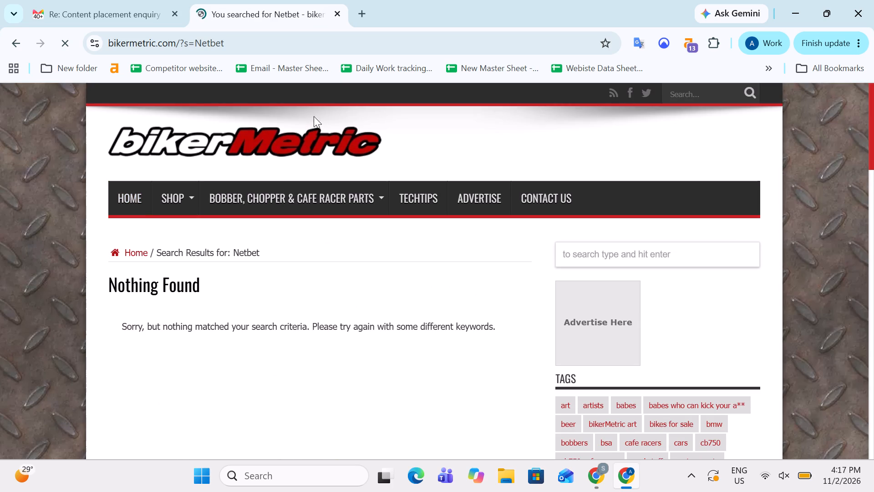
{"action": "left_click", "coordinate": [335, 16]}
Set the website type of bikermetric.com to Unique in the master sheet.
{"action": "scroll", "coordinate": [411, 303], "scroll_direction": "down", "scroll_amount": 1}
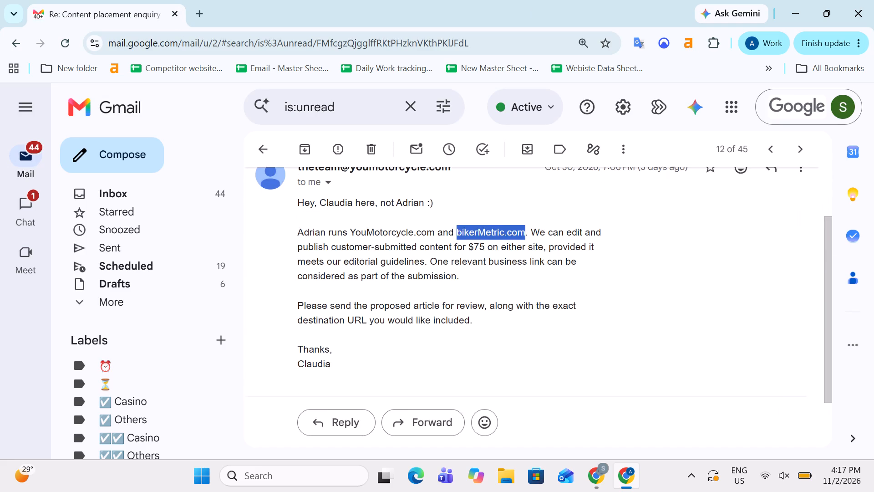
{"action": "scroll", "coordinate": [408, 304], "scroll_direction": "down", "scroll_amount": 3}
{"action": "scroll", "coordinate": [405, 305], "scroll_direction": "up", "scroll_amount": 2}
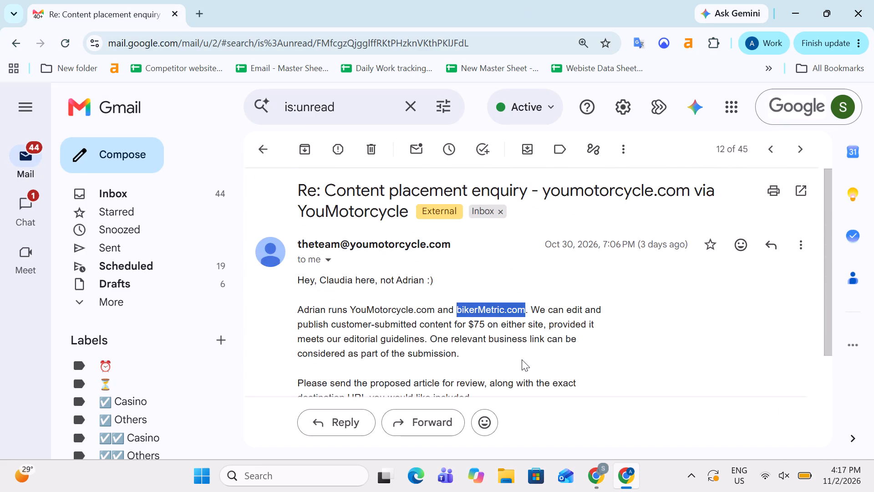
{"action": "key", "text": "alt+Tab"}
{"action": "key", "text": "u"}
{"action": "key", "text": "Tab"}
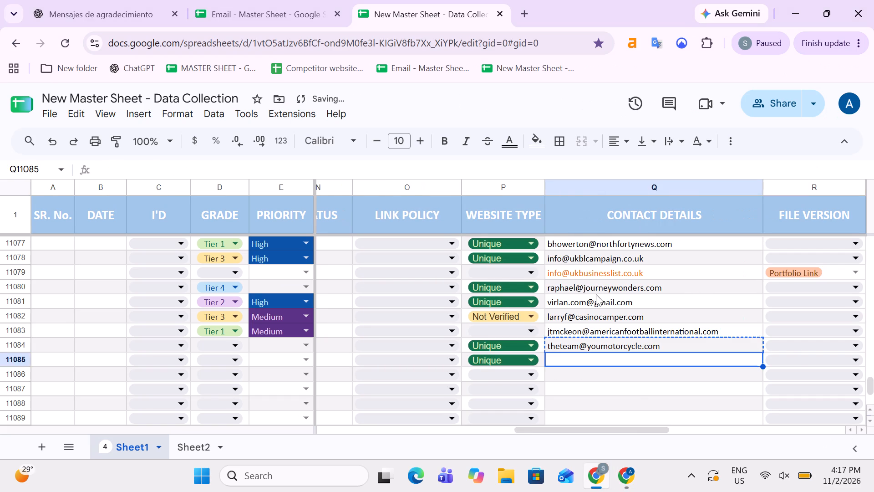
{"action": "key", "text": "ctrl+v"}
Shade the contact details cells of rows 11084 and 11085 light yellow.
{"action": "key", "text": "Up"}
{"action": "key", "text": "shift+Down"}
{"action": "left_click", "coordinate": [535, 137]}
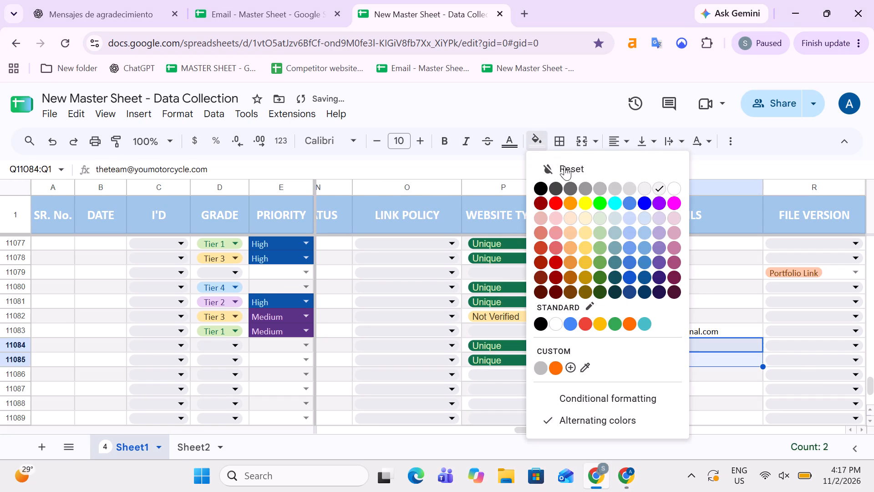
{"action": "left_click", "coordinate": [581, 217]}
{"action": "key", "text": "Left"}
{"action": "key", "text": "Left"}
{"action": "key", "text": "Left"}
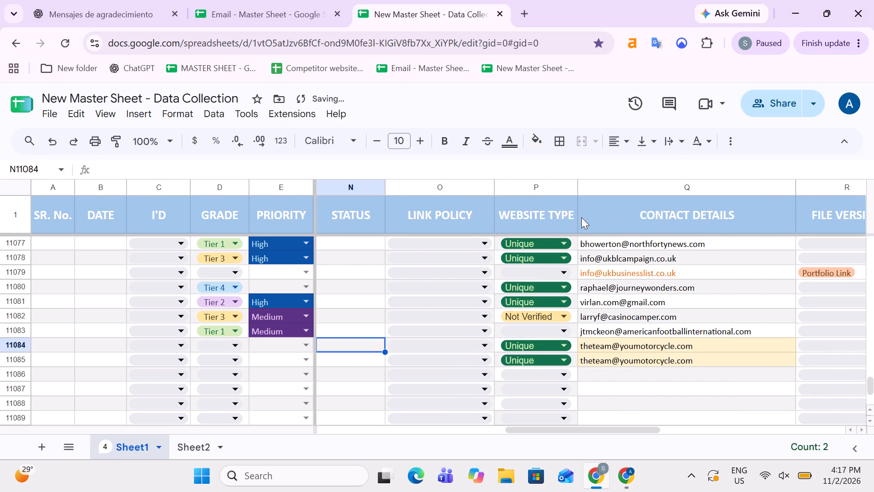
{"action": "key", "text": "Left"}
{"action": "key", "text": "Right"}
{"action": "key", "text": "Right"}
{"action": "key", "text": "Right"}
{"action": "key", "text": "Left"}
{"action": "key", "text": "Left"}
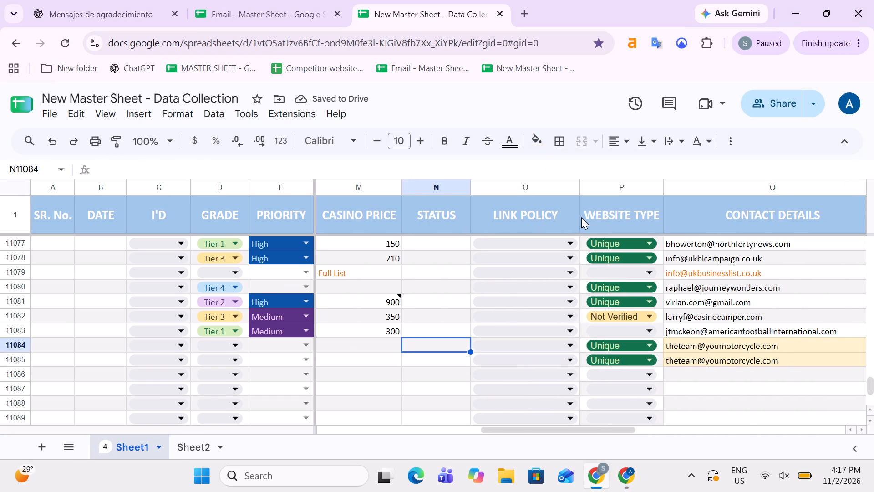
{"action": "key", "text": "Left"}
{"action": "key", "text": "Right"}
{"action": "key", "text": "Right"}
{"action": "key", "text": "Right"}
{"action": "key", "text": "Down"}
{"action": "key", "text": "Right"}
Enter a price of 75 for youmotorcycle.com and copy it into the price cell of bikermetric.com.
{"action": "key", "text": "Left"}
{"action": "key", "text": "Left"}
{"action": "key", "text": "Left"}
{"action": "key", "text": "Left"}
{"action": "key", "text": "Left"}
{"action": "key", "text": "Left"}
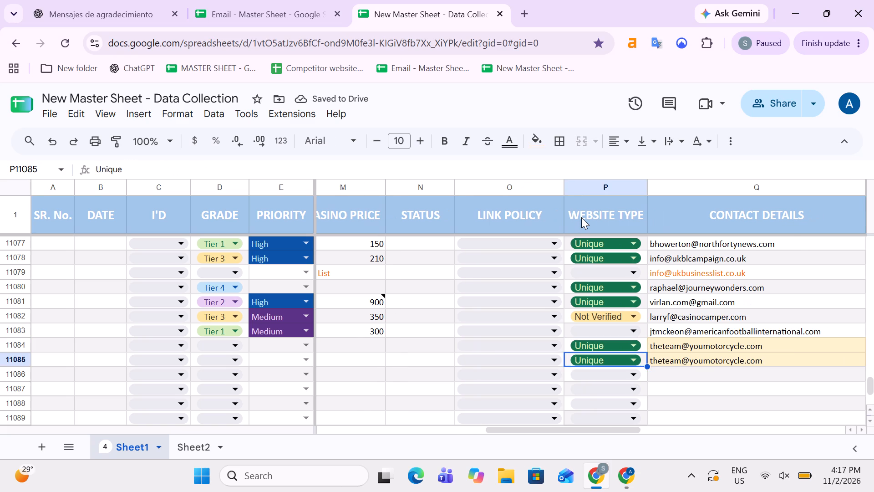
{"action": "key", "text": "Left"}
{"action": "key", "text": "Left"}
{"action": "key", "text": "Left"}
{"action": "key", "text": "Right"}
{"action": "key", "text": "Right"}
{"action": "key", "text": "Right"}
{"action": "key", "text": "Right"}
{"action": "key", "text": "Left"}
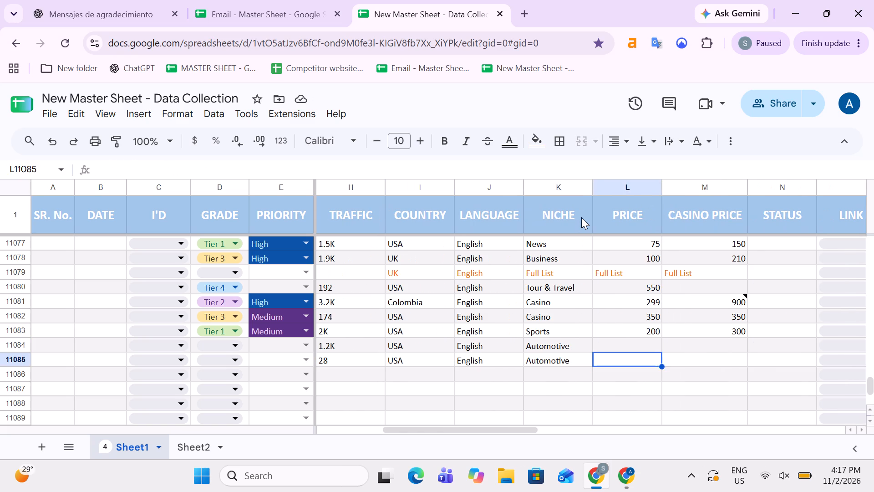
{"action": "key", "text": "Right"}
{"action": "key", "text": "Right"}
{"action": "key", "text": "Left"}
{"action": "key", "text": "Up"}
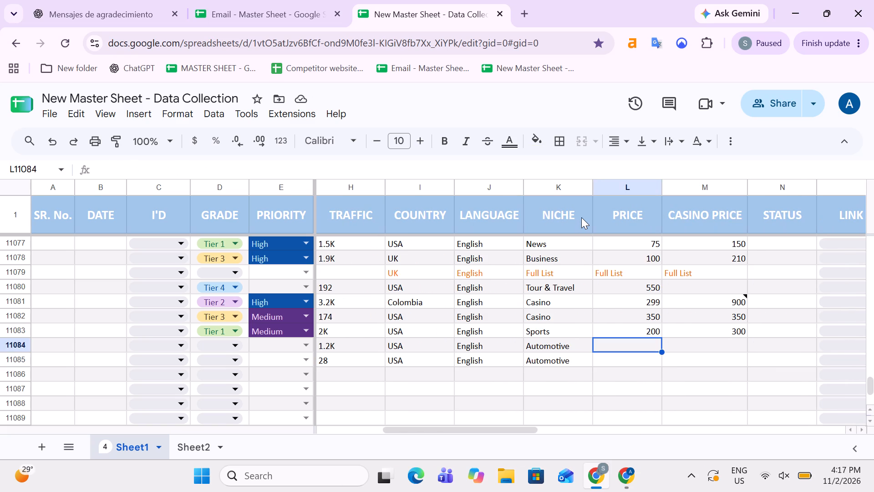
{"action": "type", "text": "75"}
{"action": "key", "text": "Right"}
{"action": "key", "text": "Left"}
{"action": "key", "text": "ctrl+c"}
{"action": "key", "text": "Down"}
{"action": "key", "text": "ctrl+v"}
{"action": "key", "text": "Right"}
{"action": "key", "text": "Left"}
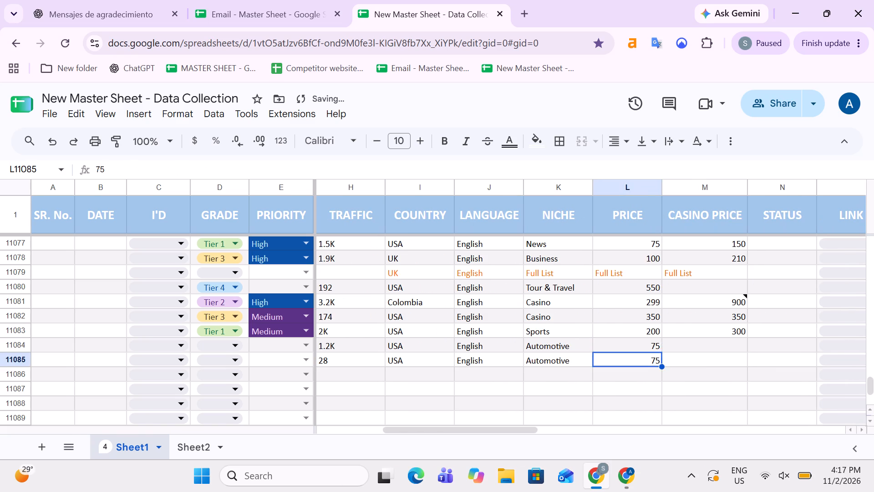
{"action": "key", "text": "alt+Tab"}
{"action": "scroll", "coordinate": [393, 276], "scroll_direction": "down", "scroll_amount": 2}
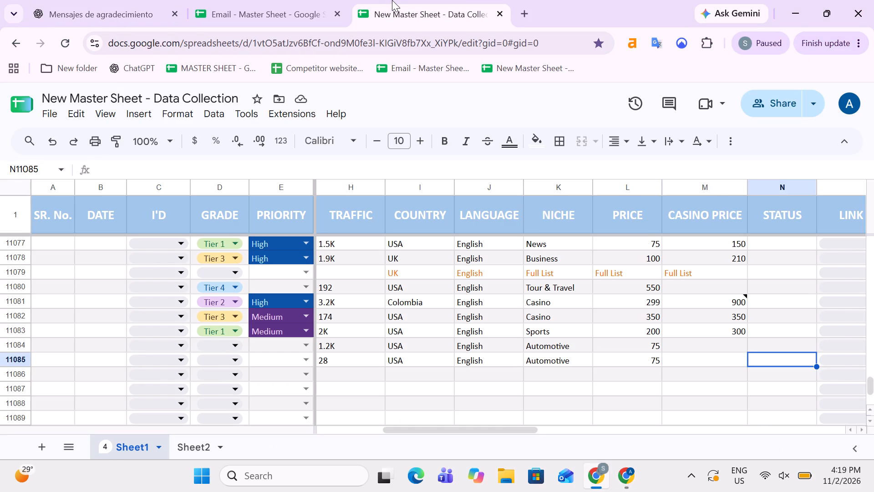
{"action": "key", "text": "Right"}
{"action": "key", "text": "Right"}
{"action": "key", "text": "Right"}
{"action": "key", "text": "Left"}
{"action": "key", "text": "Right"}
{"action": "key", "text": "Left"}
{"action": "key", "text": "Left"}
{"action": "key", "text": "Left"}
{"action": "key", "text": "Left"}
{"action": "key", "text": "Left"}
{"action": "key", "text": "Left"}
{"action": "key", "text": "Left"}
{"action": "key", "text": "Left"}
{"action": "key", "text": "Left"}
{"action": "key", "text": "Left"}
{"action": "key", "text": "Left"}
{"action": "key", "text": "Left"}
{"action": "key", "text": "Left"}
{"action": "key", "text": "Left"}
{"action": "key", "text": "Left"}
{"action": "key", "text": "Left"}
{"action": "key", "text": "Left"}
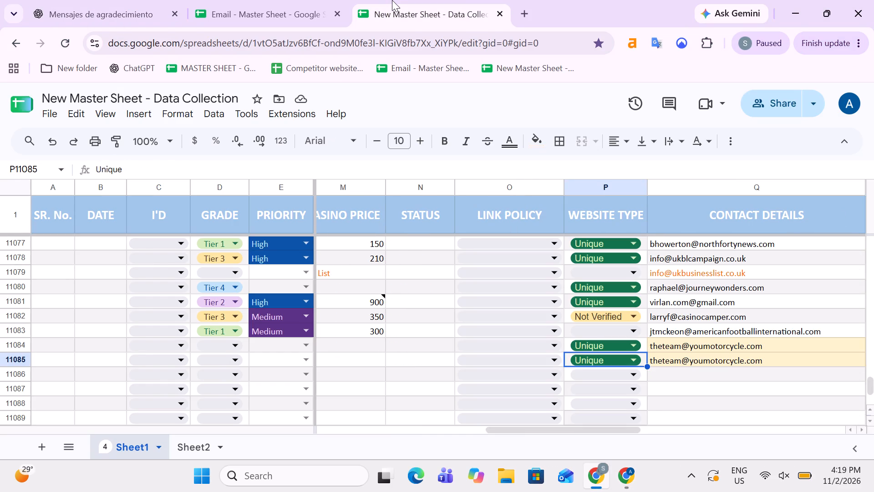
Set the grade of youmotorcycle.com in row 11084 to Tier 3.
{"action": "key", "text": "Right"}
{"action": "key", "text": "Right"}
{"action": "key", "text": "Right"}
{"action": "key", "text": "Right"}
{"action": "key", "text": "Right"}
{"action": "key", "text": "Up"}
{"action": "key", "text": "Left"}
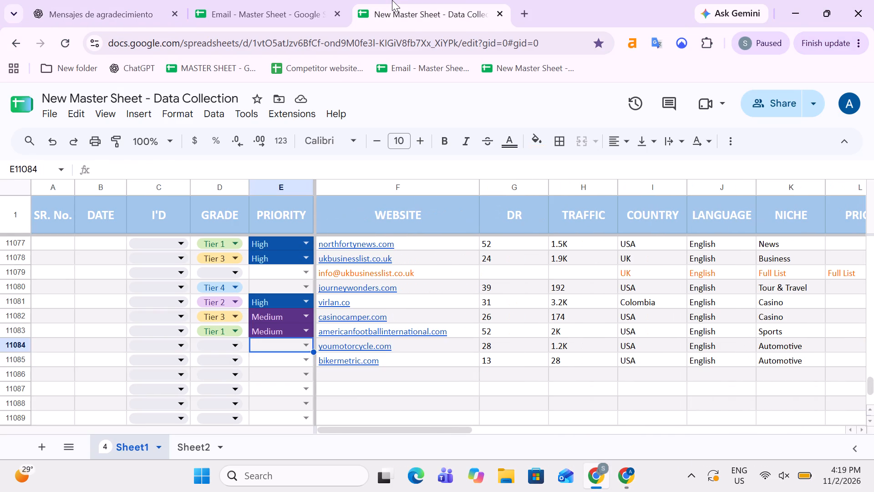
{"action": "key", "text": "Left"}
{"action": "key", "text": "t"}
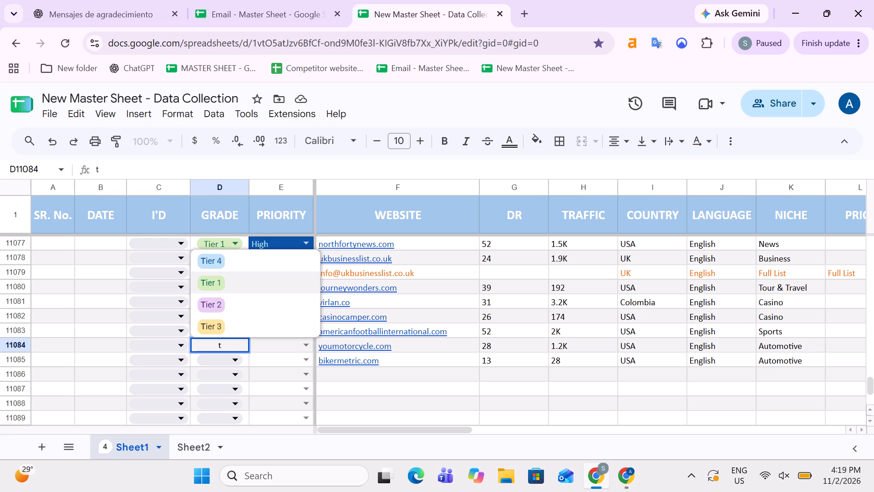
{"action": "key", "text": "Up"}
{"action": "key", "text": "Up"}
{"action": "key", "text": "Up"}
{"action": "key", "text": "Up"}
{"action": "key", "text": "Up"}
{"action": "key", "text": "Up"}
{"action": "key", "text": "Return"}
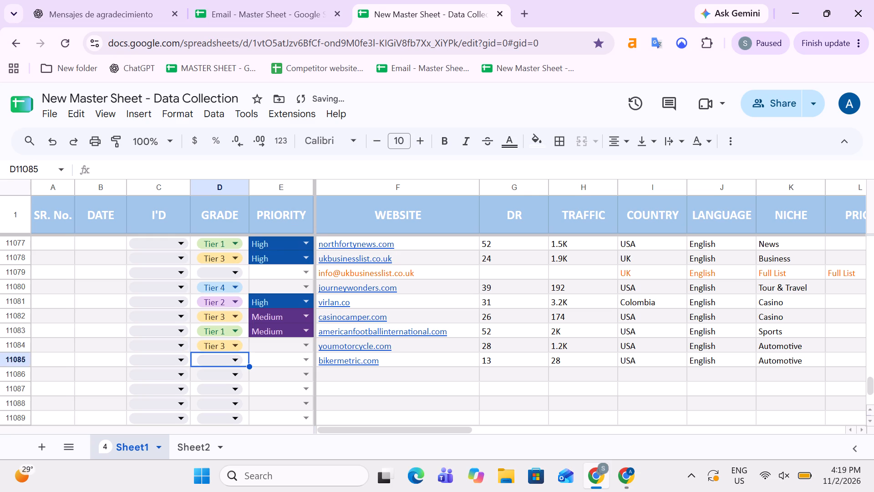
Set the grade of bikermetric.com in row 11085 to Tier 4 and return to its website cell.
{"action": "key", "text": "Down"}
{"action": "key", "text": "Up"}
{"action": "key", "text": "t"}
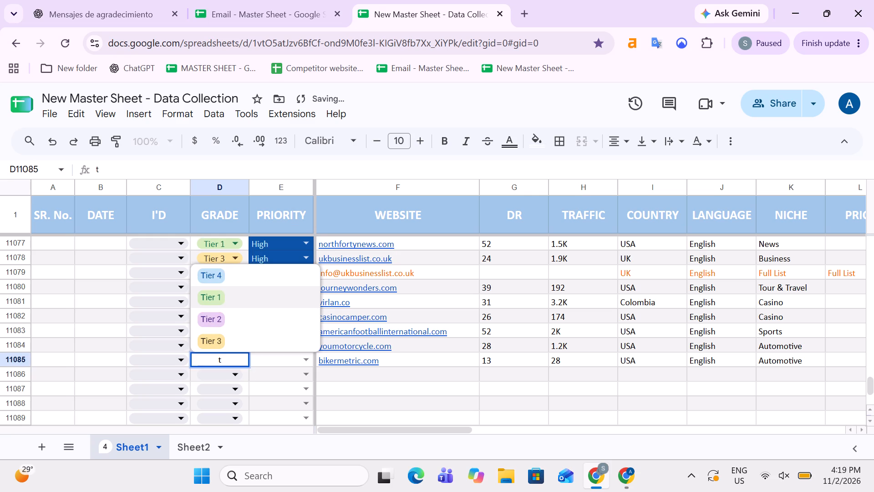
{"action": "key", "text": "Up"}
{"action": "key", "text": "Return"}
{"action": "key", "text": "Up"}
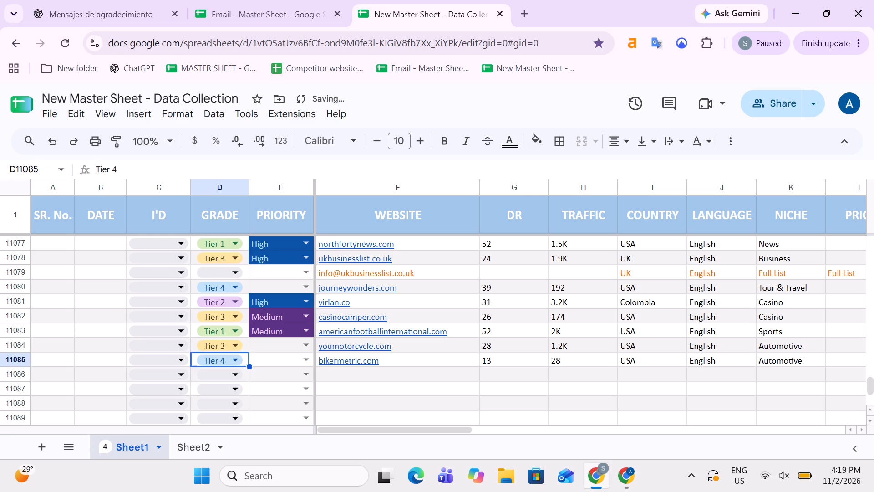
{"action": "key", "text": "Right"}
{"action": "key", "text": "Right"}
{"action": "key", "text": "Right"}
{"action": "key", "text": "Right"}
{"action": "key", "text": "Left"}
{"action": "key", "text": "Left"}
Switch back to Gmail and open the next older unread thread, the article enquiry for gaming-fans.com.
{"action": "key", "text": "alt+Tab"}
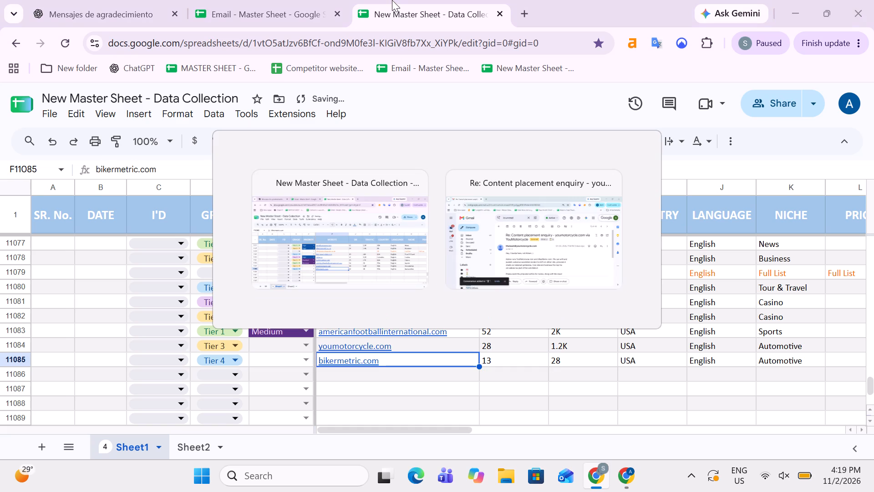
{"action": "left_click", "coordinate": [542, 253]}
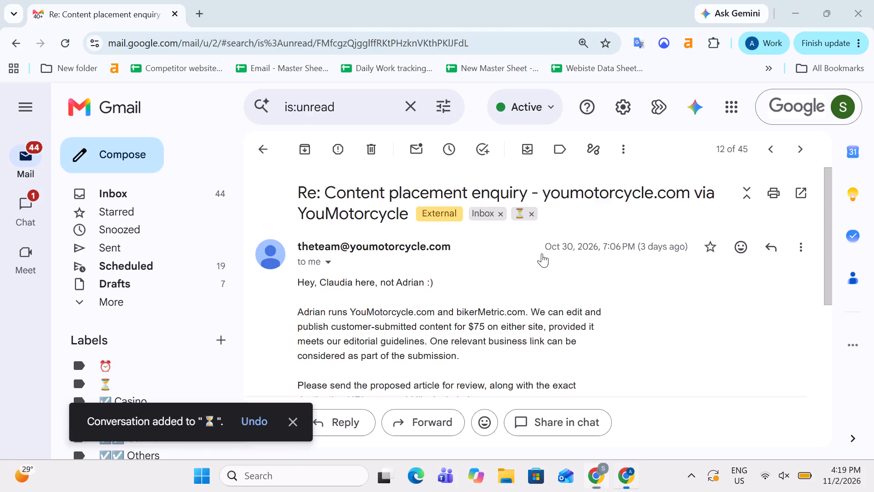
{"action": "scroll", "coordinate": [584, 280], "scroll_direction": "down", "scroll_amount": 18}
{"action": "scroll", "coordinate": [578, 299], "scroll_direction": "up", "scroll_amount": 10}
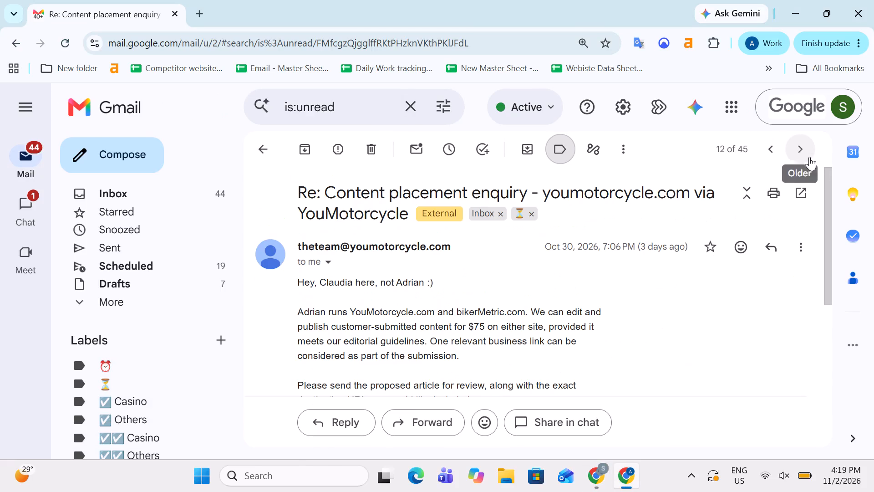
{"action": "left_click", "coordinate": [809, 157]}
{"action": "scroll", "coordinate": [534, 282], "scroll_direction": "down", "scroll_amount": 2}
{"action": "scroll", "coordinate": [438, 314], "scroll_direction": "up", "scroll_amount": 2}
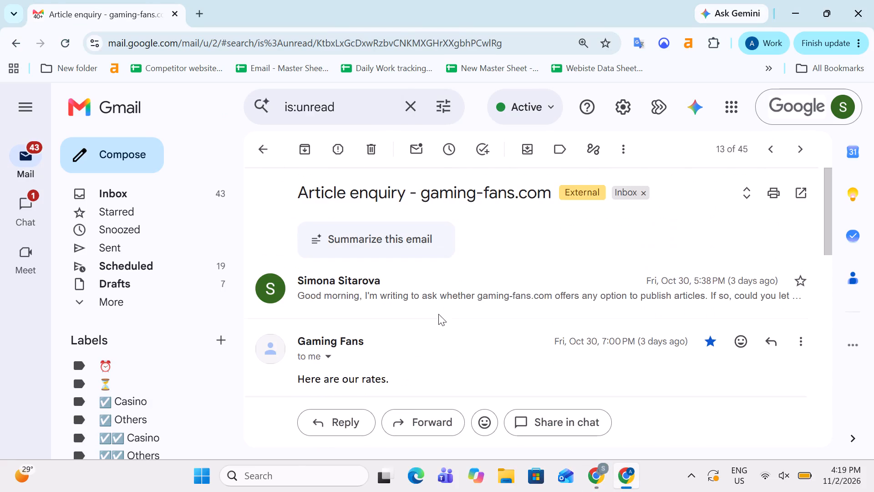
Open the gaming-fans.com site from the original enquiry message and read the rate card in the Gaming Fans reply.
{"action": "scroll", "coordinate": [402, 343], "scroll_direction": "down", "scroll_amount": 1}
{"action": "left_click", "coordinate": [461, 248]}
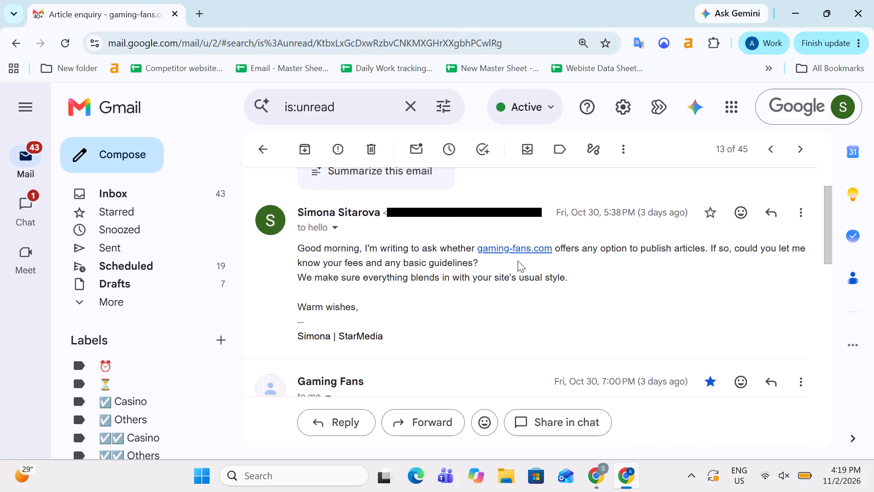
{"action": "left_click", "coordinate": [523, 248], "text": "ctrl"}
{"action": "scroll", "coordinate": [497, 327], "scroll_direction": "down", "scroll_amount": 3}
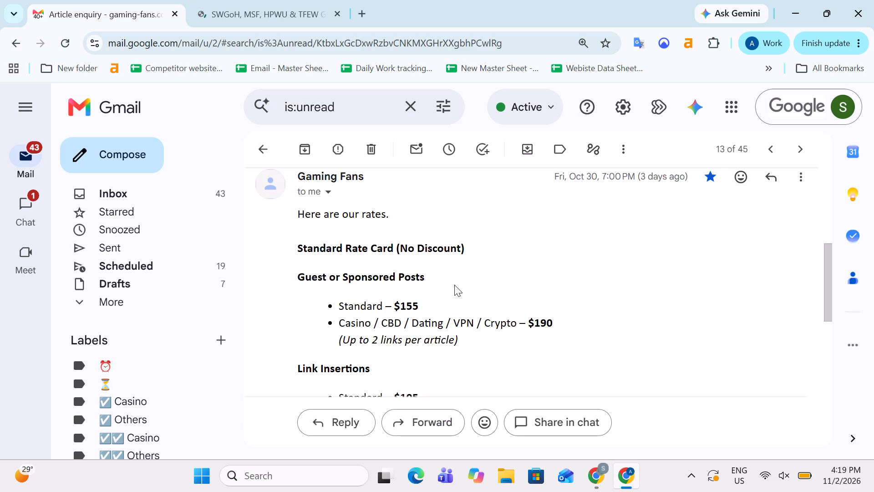
{"action": "scroll", "coordinate": [562, 287], "scroll_direction": "down", "scroll_amount": 1}
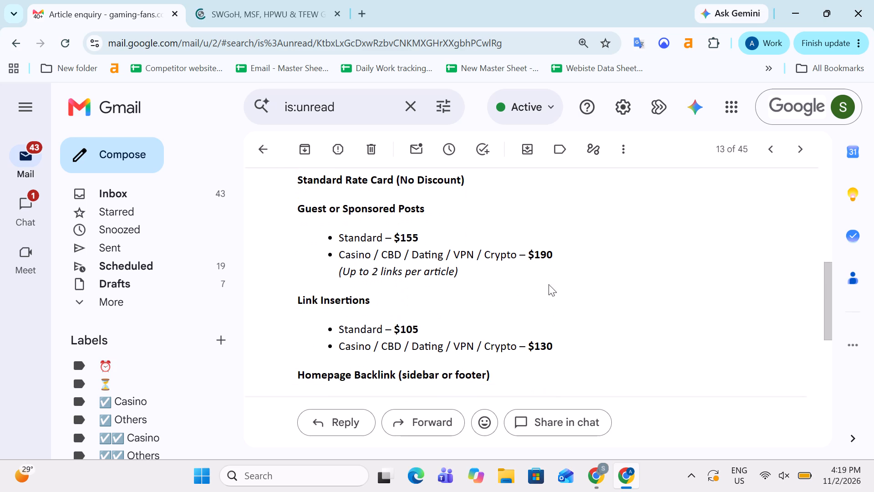
{"action": "scroll", "coordinate": [377, 297], "scroll_direction": "down", "scroll_amount": 1}
{"action": "scroll", "coordinate": [414, 313], "scroll_direction": "down", "scroll_amount": 1}
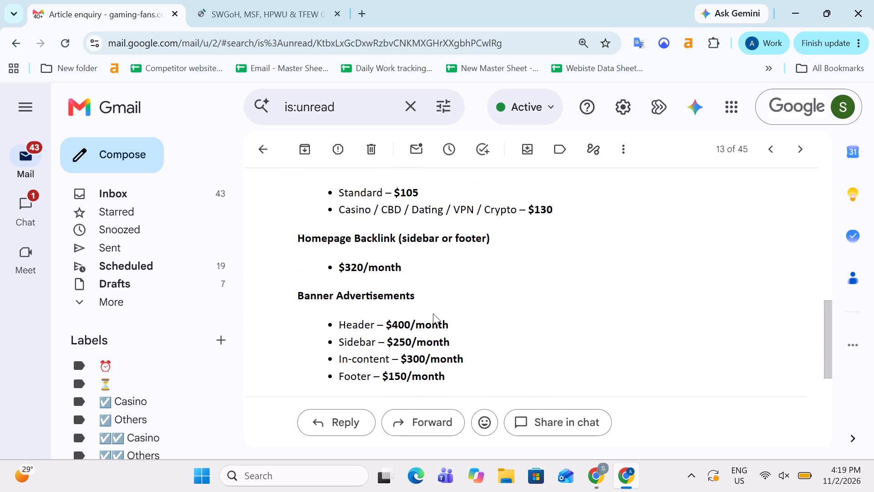
{"action": "scroll", "coordinate": [444, 313], "scroll_direction": "down", "scroll_amount": 3}
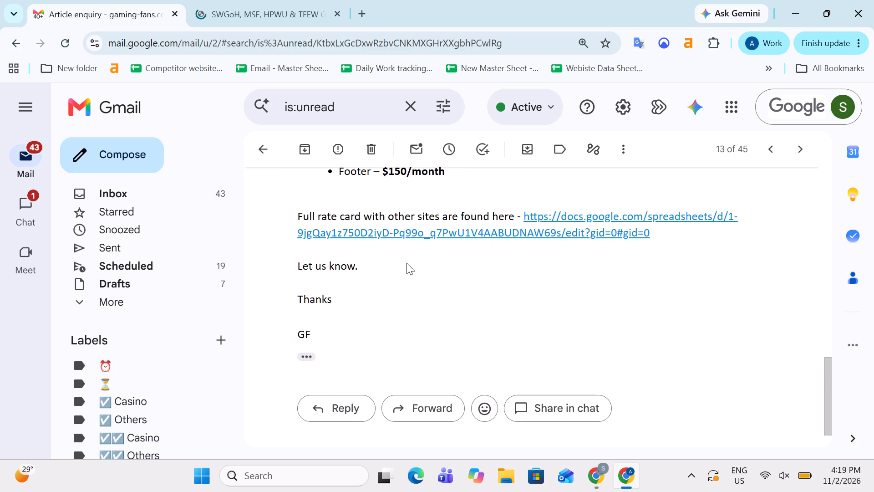
Copy the gaming-fans.com domain from its page address and open the website cell of row 11086 in the master sheet.
{"action": "left_click", "coordinate": [267, 0]}
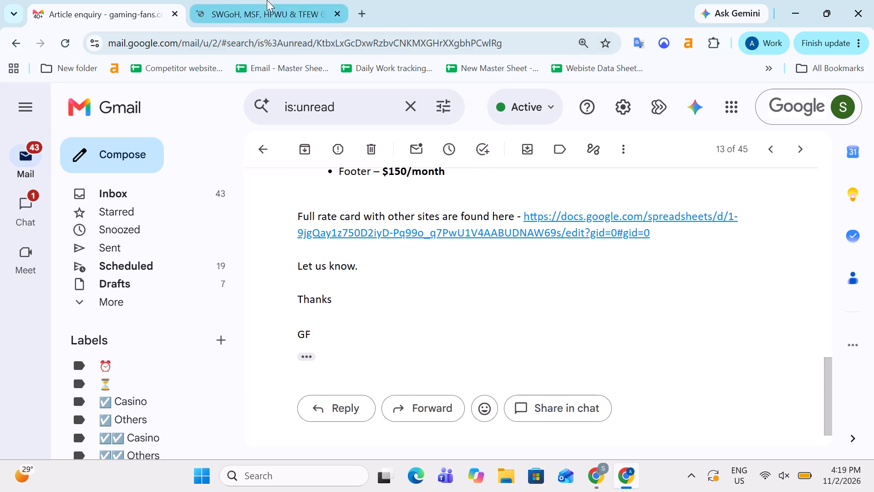
{"action": "left_click", "coordinate": [217, 36]}
{"action": "left_click_drag", "start_coordinate": [217, 36], "coordinate": [173, 44]}
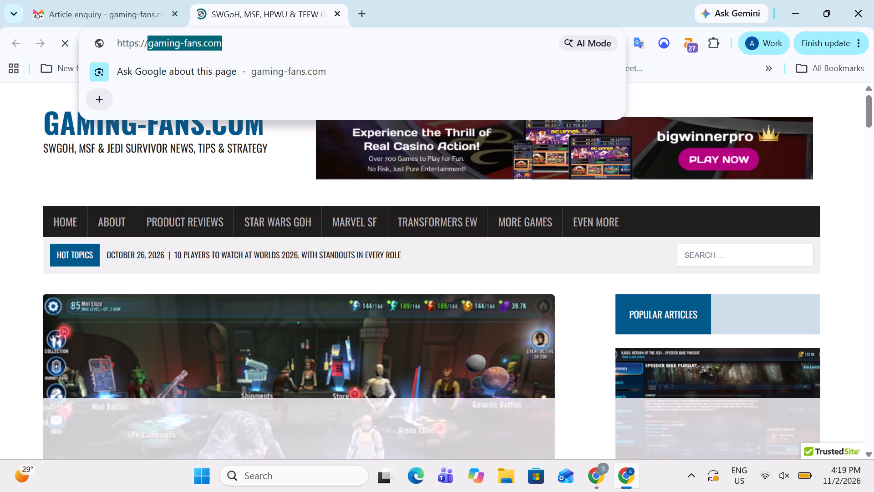
{"action": "left_click_drag", "start_coordinate": [173, 44], "coordinate": [170, 45]}
{"action": "key", "text": "ctrl+c"}
{"action": "key", "text": "ctrl+c"}
{"action": "key", "text": "alt+Tab"}
{"action": "key", "text": "Down"}
{"action": "key", "text": "Return"}
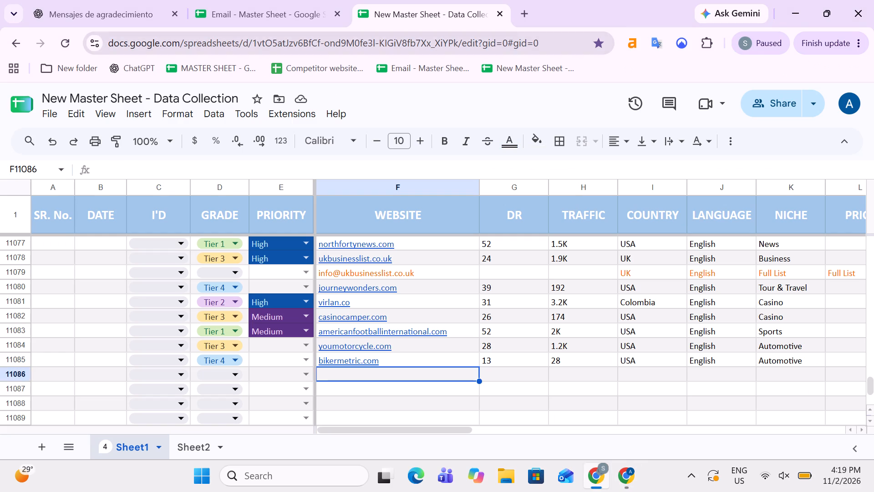
Paste gaming-fans.com into the website cell of row 11086.
{"action": "key", "text": "ctrl+v"}
{"action": "key", "text": "Tab"}
Switch to the gaming-fans.com page and search the site for Netbet.
{"action": "key", "text": "alt+Tab"}
{"action": "scroll", "coordinate": [403, 267], "scroll_direction": "down", "scroll_amount": 6}
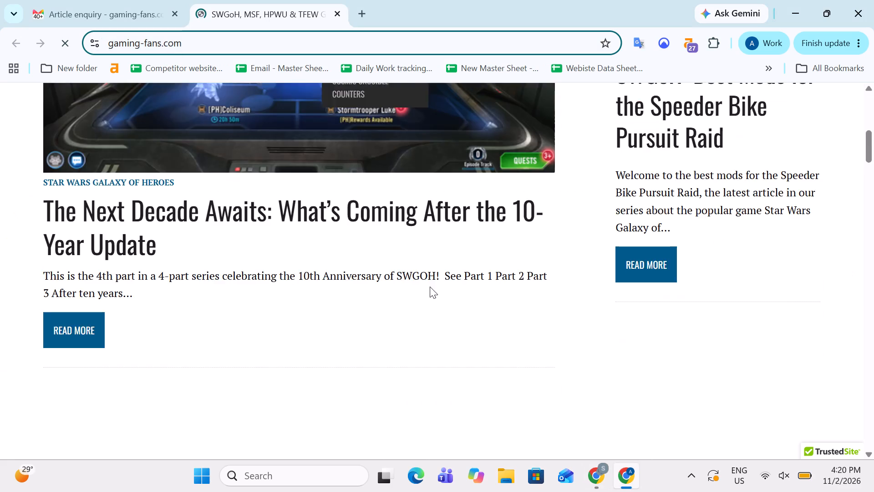
{"action": "scroll", "coordinate": [468, 294], "scroll_direction": "down", "scroll_amount": 10}
{"action": "scroll", "coordinate": [521, 314], "scroll_direction": "down", "scroll_amount": 7}
{"action": "scroll", "coordinate": [520, 325], "scroll_direction": "up", "scroll_amount": 15}
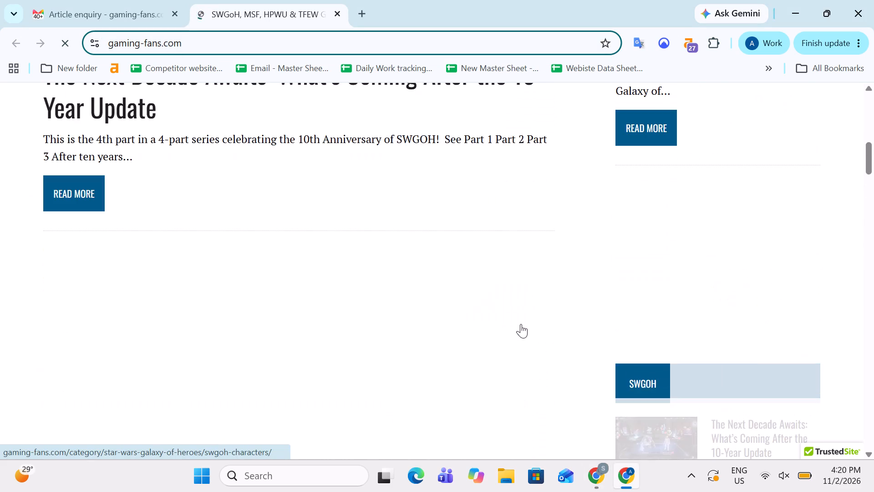
{"action": "scroll", "coordinate": [521, 324], "scroll_direction": "up", "scroll_amount": 16}
{"action": "left_click", "coordinate": [708, 251]}
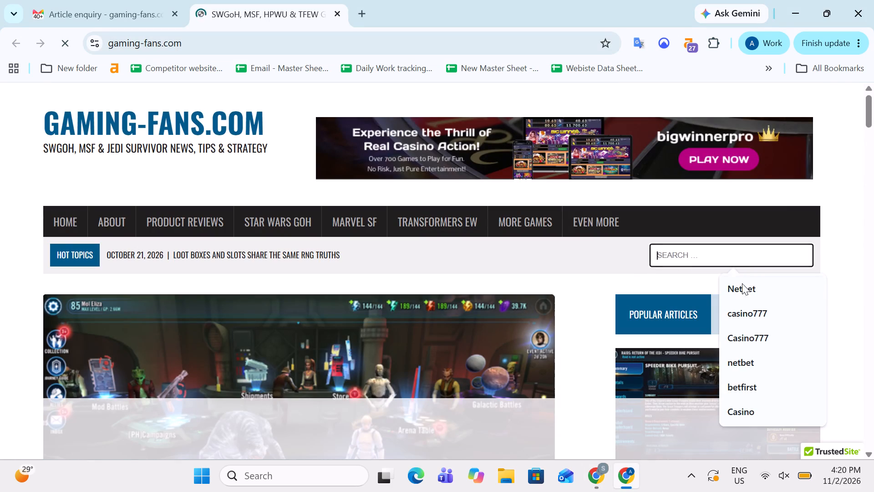
{"action": "left_click", "coordinate": [747, 292]}
{"action": "key", "text": "Return"}
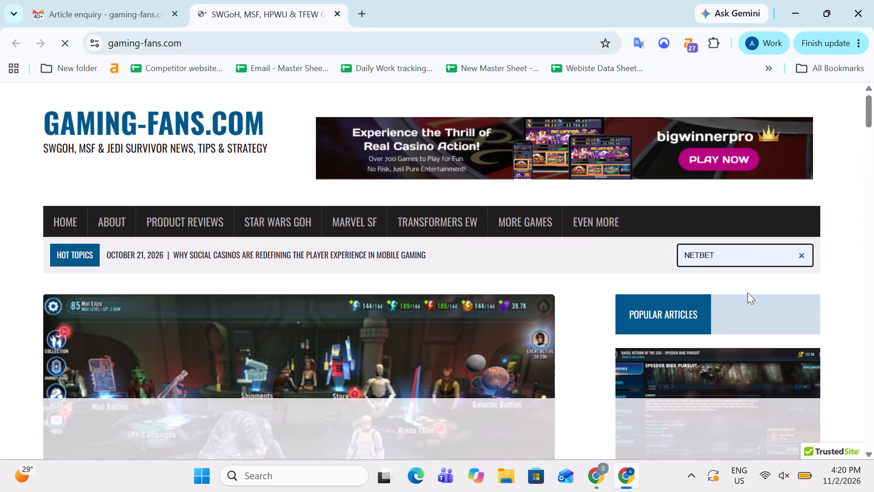
{"action": "key", "text": "Return"}
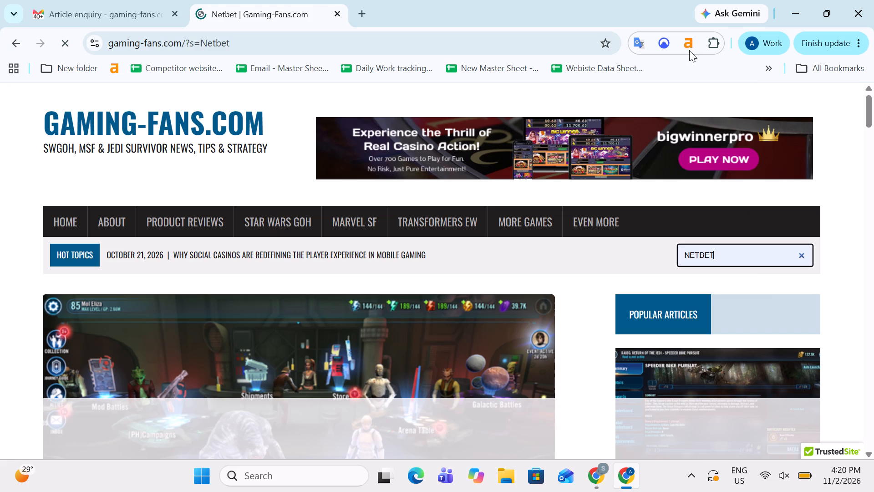
Check the Ahrefs metrics for gaming-fans.com and enter DR 27 and traffic 3.4K in row 11086 of the master sheet.
{"action": "left_click", "coordinate": [689, 48]}
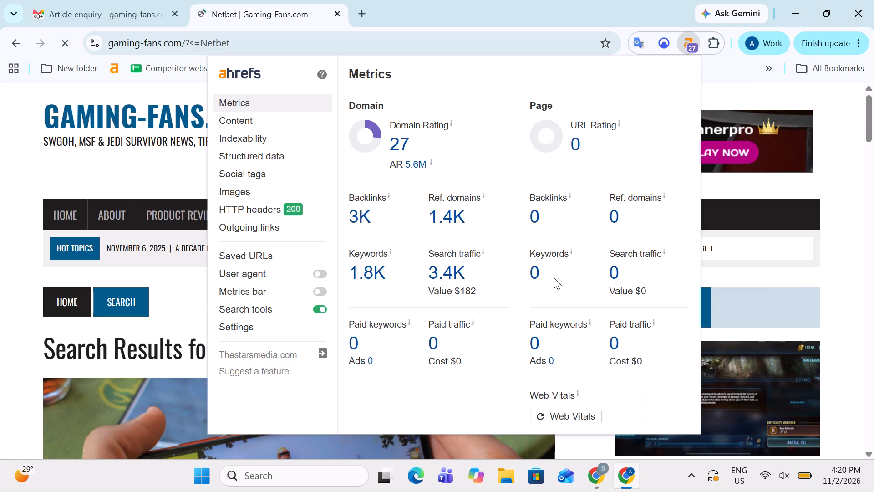
{"action": "key", "text": "alt+Tab"}
{"action": "type", "text": "27"}
{"action": "key", "text": "Right"}
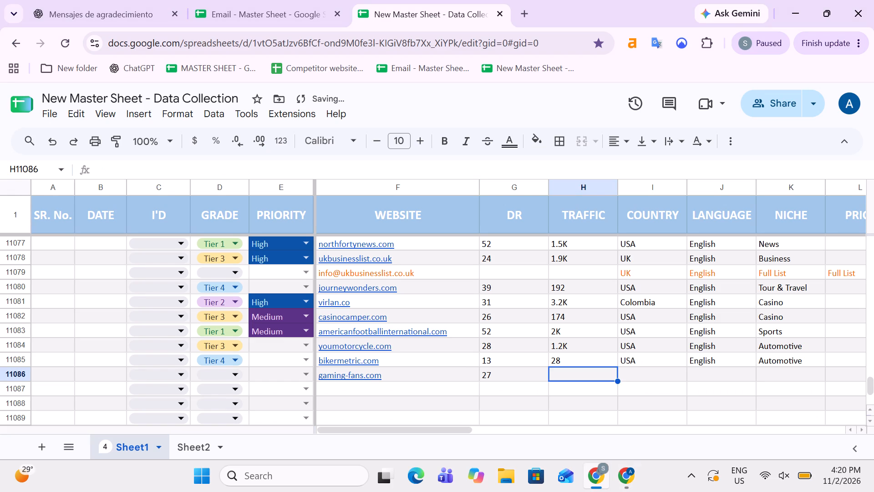
{"action": "type", "text": "3.4K"}
{"action": "key", "text": "Right"}
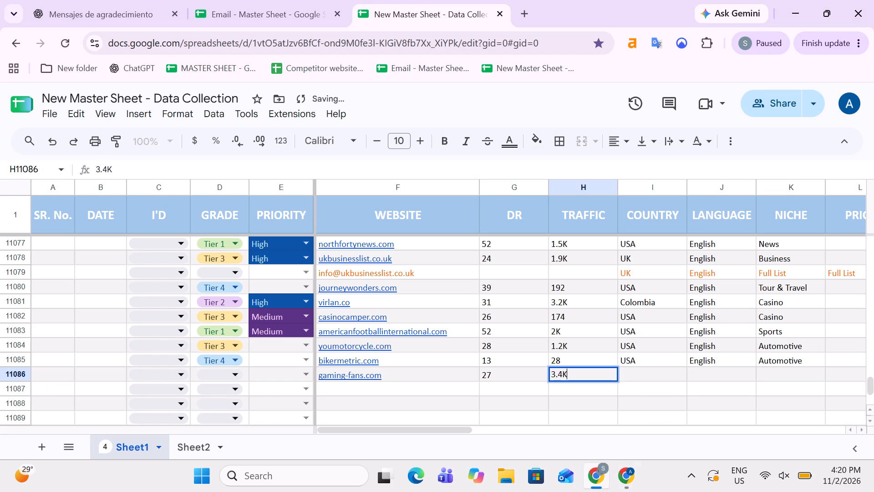
Fill in row 11086 with country USA, language English and niche Gaming, ending on its price cell.
{"action": "type", "text": "IS"}
{"action": "key", "text": "Right"}
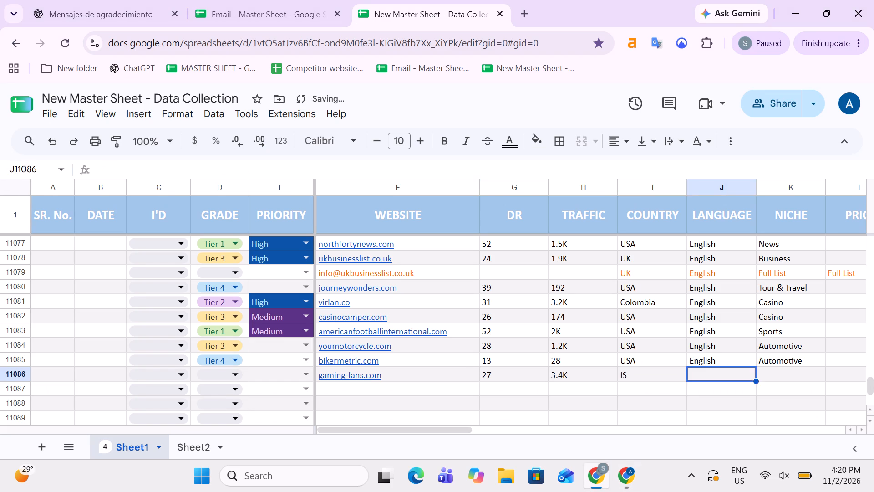
{"action": "key", "text": "Left"}
{"action": "type", "text": "US"}
{"action": "key", "text": "Right"}
{"action": "key", "text": "shift+e"}
{"action": "key", "text": "Right"}
{"action": "type", "text": "Gamin"}
{"action": "key", "text": "Right"}
{"action": "key", "text": "Right"}
{"action": "key", "text": "Right"}
{"action": "key", "text": "Left"}
{"action": "key", "text": "Left"}
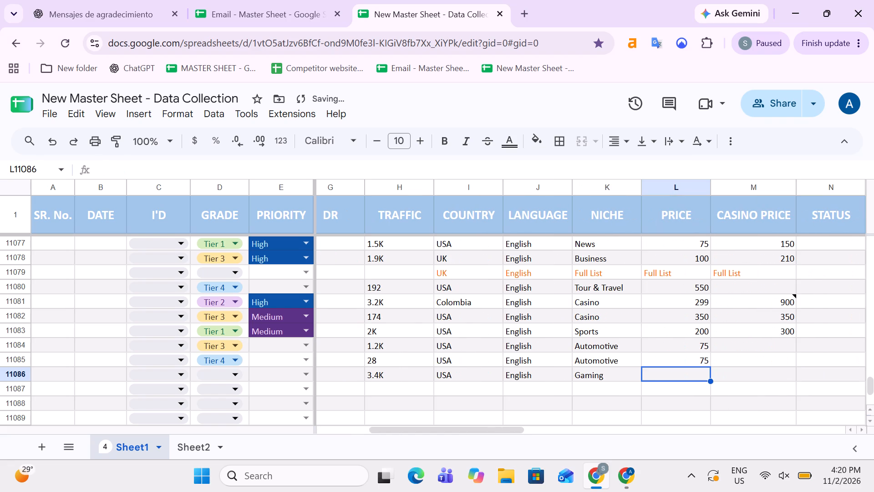
Open the gaming-fans.com search result "When Playing Alone Became a Team Effort" and read through it for a NetBet mention.
{"action": "key", "text": "alt+Tab"}
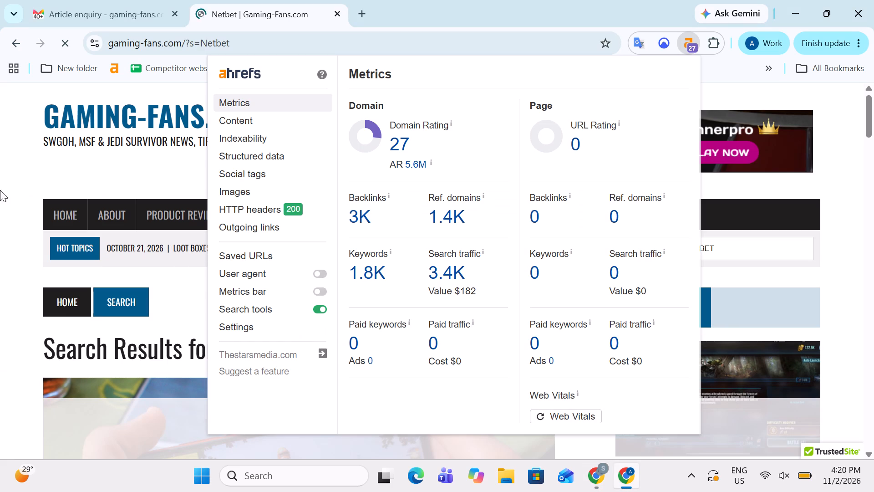
{"action": "left_click", "coordinate": [0, 242]}
{"action": "scroll", "coordinate": [229, 287], "scroll_direction": "down", "scroll_amount": 5}
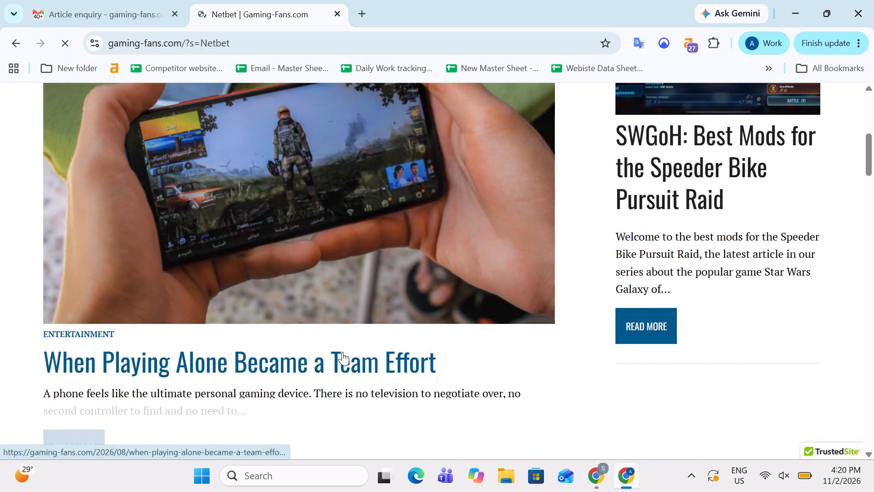
{"action": "left_click", "coordinate": [338, 359], "text": "ctrl"}
{"action": "left_click", "coordinate": [414, 0]}
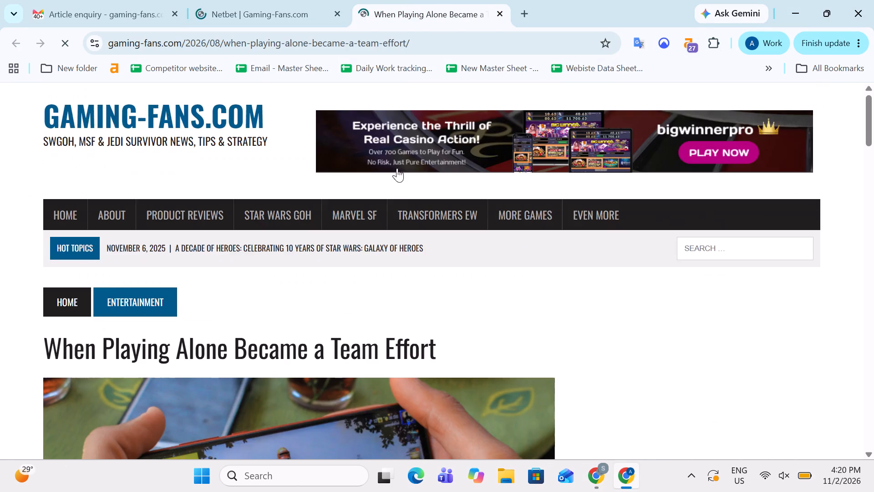
{"action": "scroll", "coordinate": [377, 211], "scroll_direction": "down", "scroll_amount": 6}
{"action": "scroll", "coordinate": [321, 343], "scroll_direction": "down", "scroll_amount": 4}
{"action": "scroll", "coordinate": [288, 326], "scroll_direction": "down", "scroll_amount": 5}
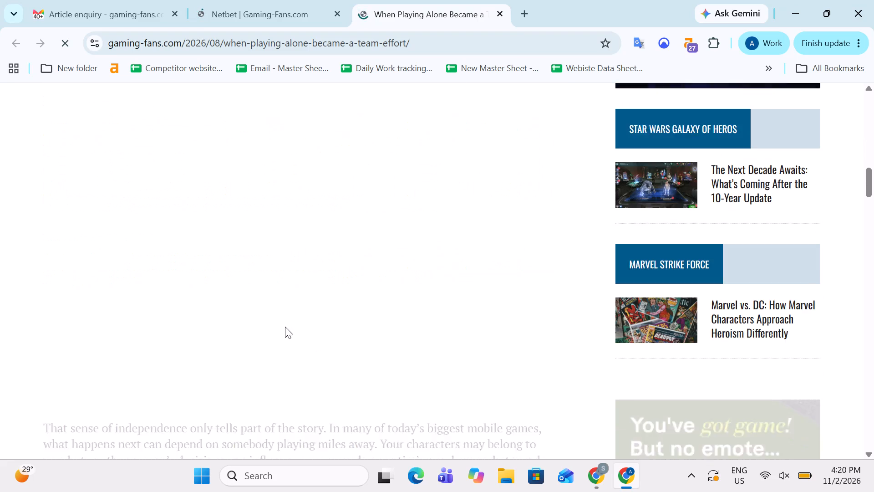
{"action": "scroll", "coordinate": [285, 329], "scroll_direction": "down", "scroll_amount": 4}
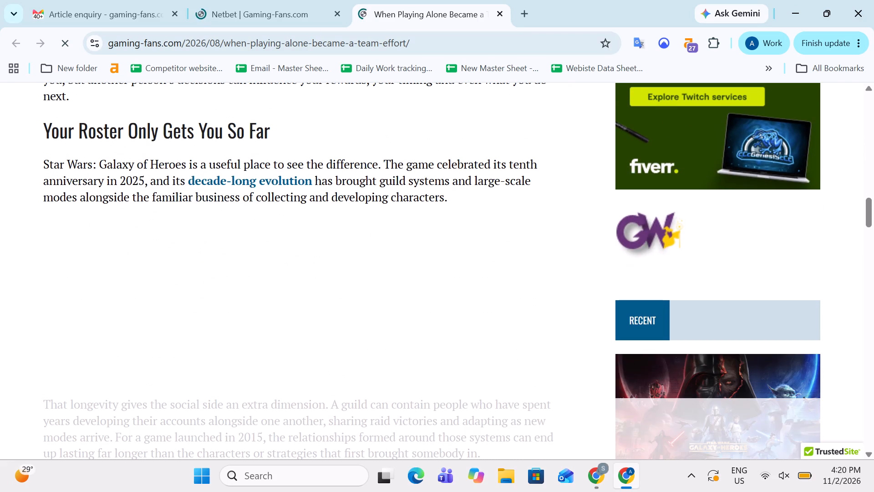
{"action": "scroll", "coordinate": [307, 208], "scroll_direction": "down", "scroll_amount": 4}
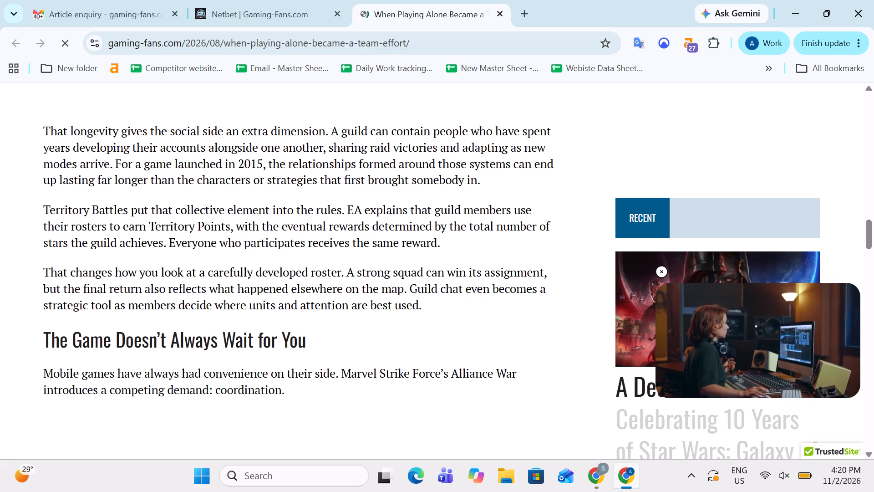
{"action": "scroll", "coordinate": [237, 264], "scroll_direction": "down", "scroll_amount": 4}
{"action": "scroll", "coordinate": [338, 257], "scroll_direction": "down", "scroll_amount": 4}
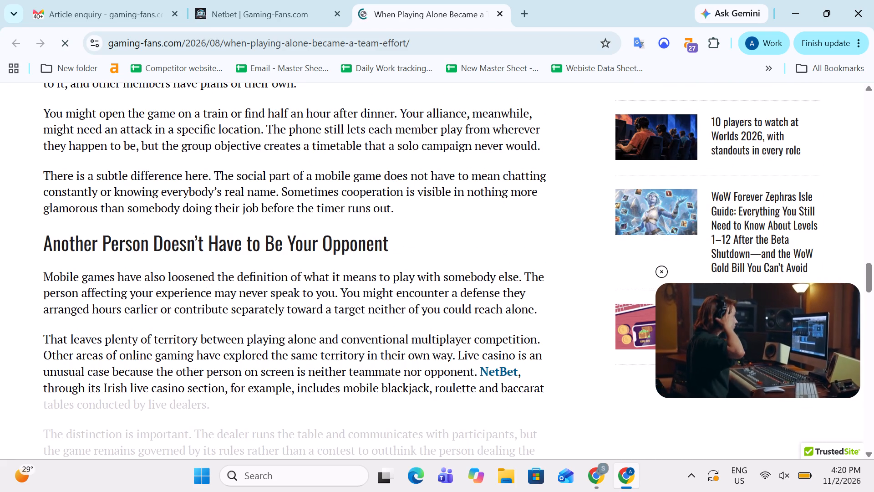
{"action": "scroll", "coordinate": [398, 344], "scroll_direction": "down", "scroll_amount": 4}
{"action": "scroll", "coordinate": [366, 323], "scroll_direction": "down", "scroll_amount": 5}
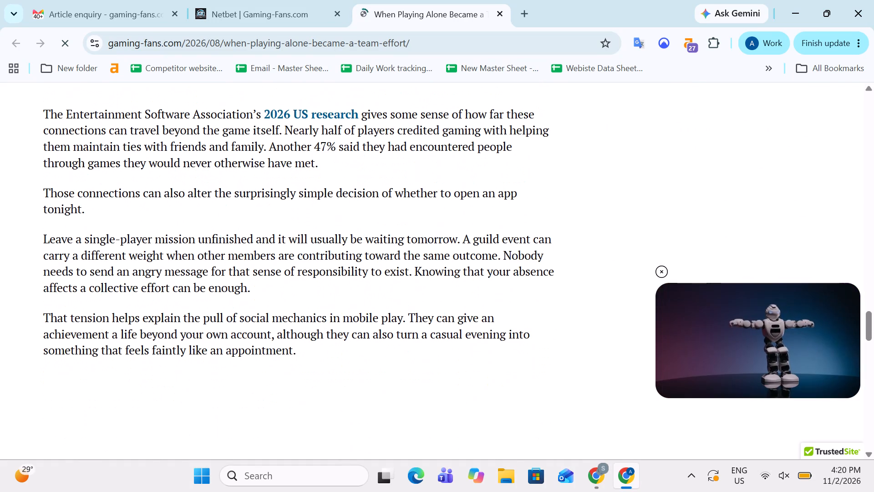
Find the Netbet mention in the open article, and close the article and the site's search results.
{"action": "key", "text": "ctrl+f"}
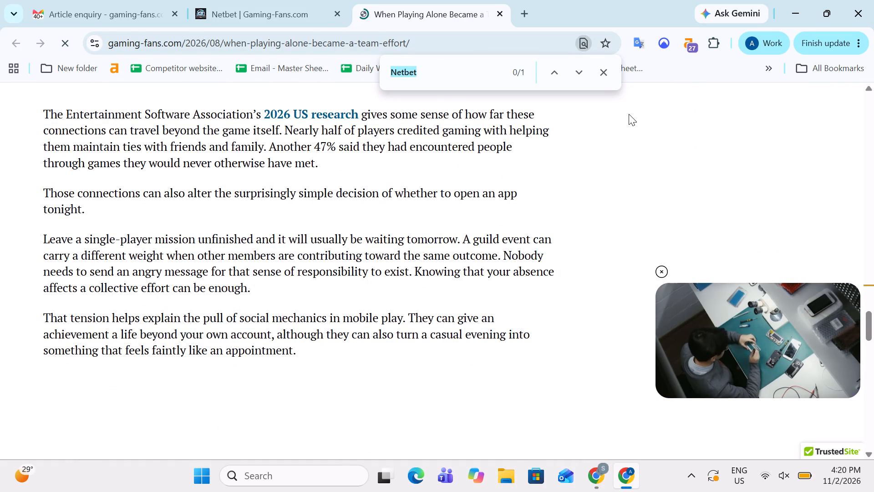
{"action": "left_click", "coordinate": [574, 71]}
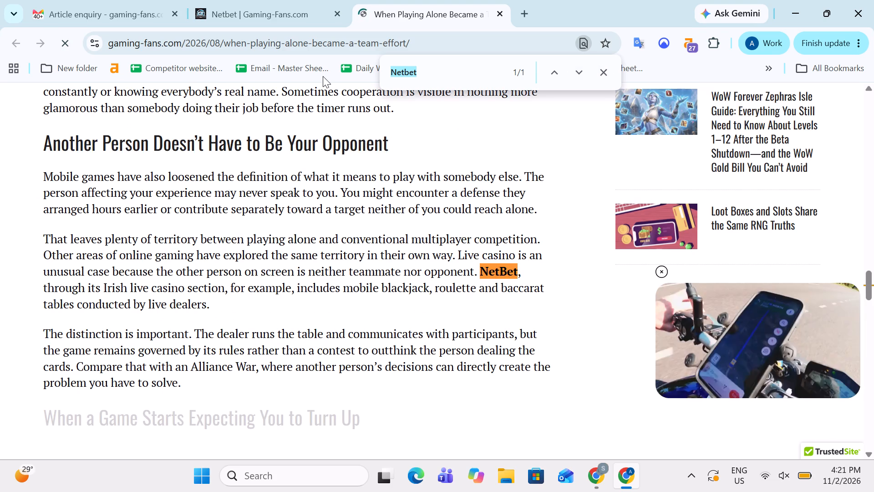
{"action": "left_click", "coordinate": [500, 11]}
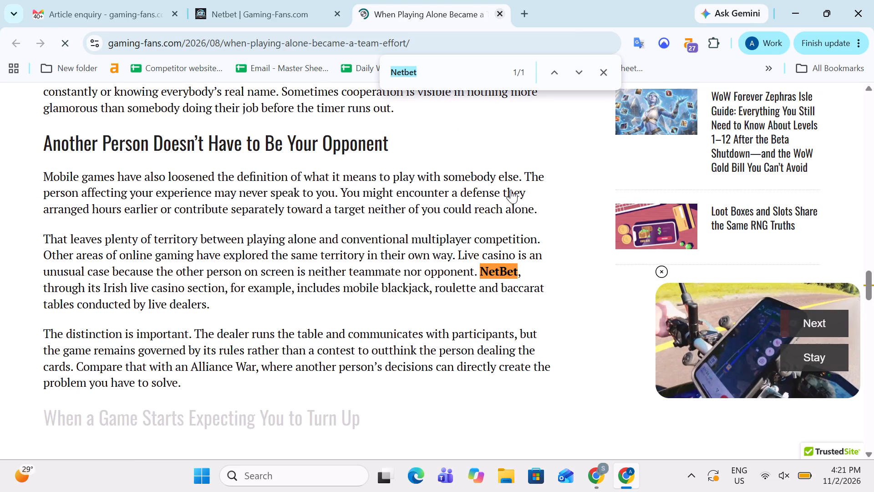
{"action": "scroll", "coordinate": [482, 251], "scroll_direction": "down", "scroll_amount": 1}
{"action": "scroll", "coordinate": [480, 251], "scroll_direction": "up", "scroll_amount": 4}
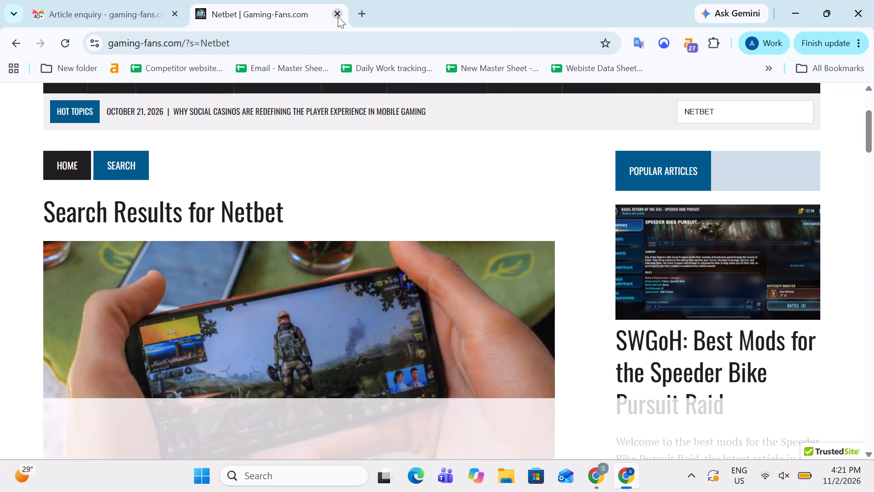
{"action": "left_click", "coordinate": [338, 16]}
Review the emailed Gaming Fans rates and enter price 155 and casino price 190 in row 11086 of the master sheet.
{"action": "scroll", "coordinate": [462, 229], "scroll_direction": "down", "scroll_amount": 3}
{"action": "scroll", "coordinate": [440, 254], "scroll_direction": "up", "scroll_amount": 2}
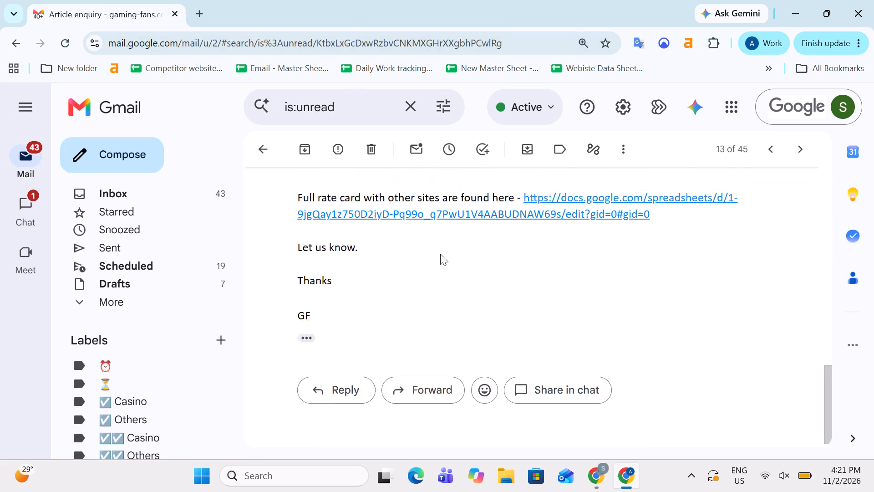
{"action": "scroll", "coordinate": [419, 275], "scroll_direction": "up", "scroll_amount": 6}
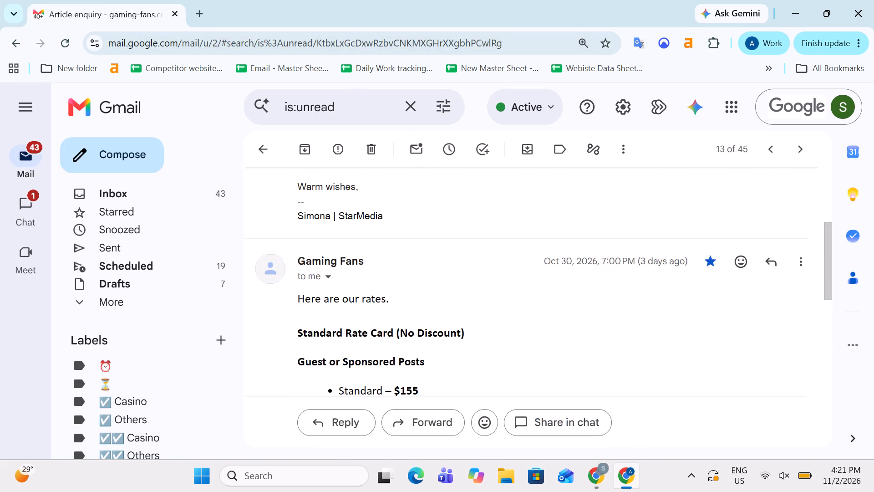
{"action": "scroll", "coordinate": [424, 269], "scroll_direction": "down", "scroll_amount": 2}
{"action": "key", "text": "alt+Tab"}
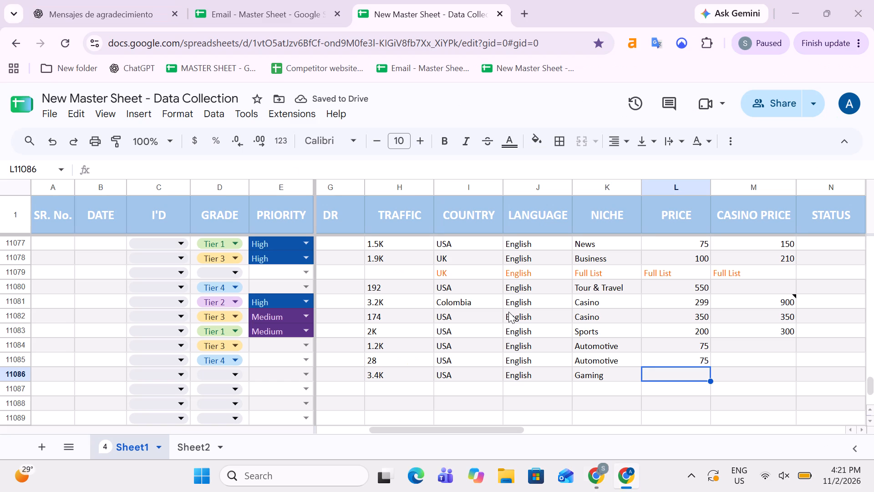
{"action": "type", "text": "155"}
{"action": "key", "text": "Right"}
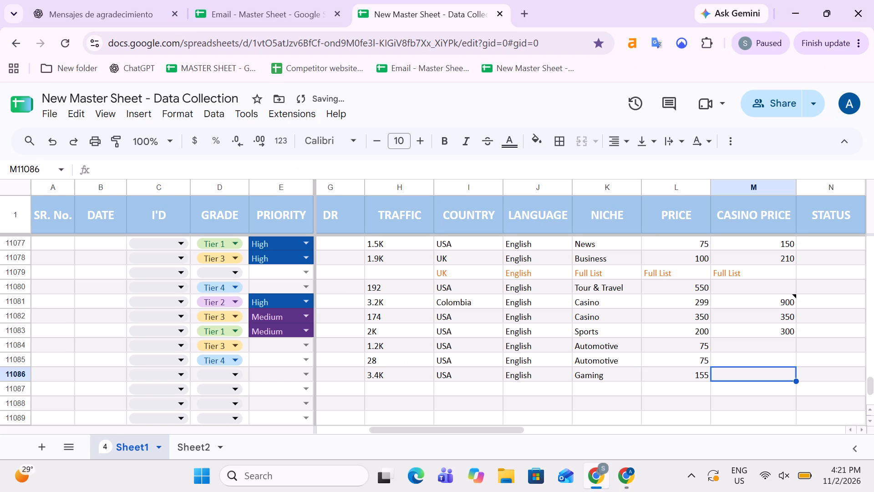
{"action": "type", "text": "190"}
Copy the Gaming Fans sender's email address into row 11086, in the cell just after Website Type.
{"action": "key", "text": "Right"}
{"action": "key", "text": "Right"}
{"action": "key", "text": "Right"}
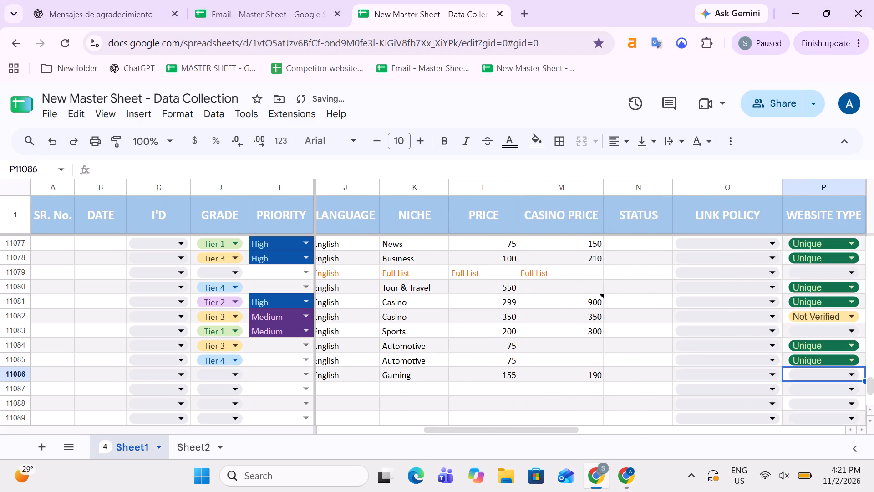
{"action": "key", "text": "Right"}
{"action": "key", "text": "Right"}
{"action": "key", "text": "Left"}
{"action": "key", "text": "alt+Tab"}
{"action": "scroll", "coordinate": [473, 302], "scroll_direction": "up", "scroll_amount": 2}
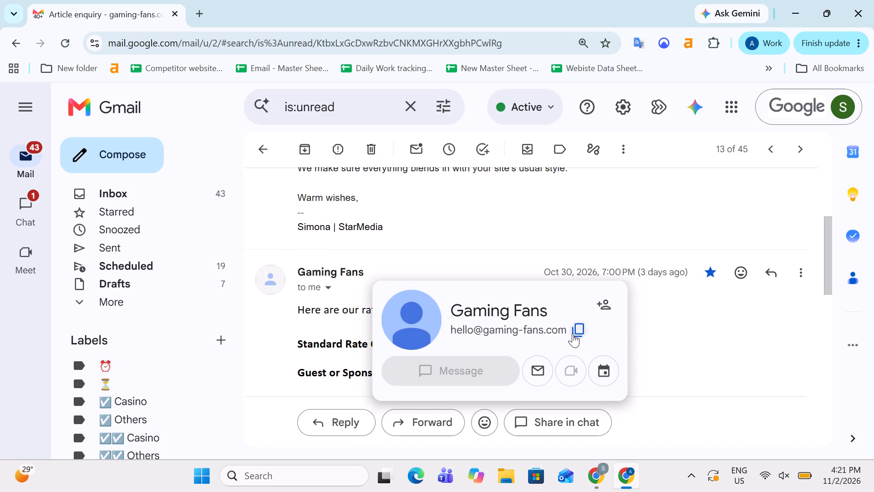
{"action": "left_click", "coordinate": [573, 333]}
{"action": "key", "text": "alt+Tab"}
{"action": "key", "text": "ctrl+v"}
Set the priority of gaming-fans.com in row 11086 to Medium.
{"action": "key", "text": "Left"}
{"action": "key", "text": "Left"}
{"action": "key", "text": "Left"}
{"action": "key", "text": "Left"}
{"action": "key", "text": "Left"}
{"action": "key", "text": "Left"}
{"action": "key", "text": "Left"}
{"action": "key", "text": "Left"}
{"action": "key", "text": "Left"}
{"action": "key", "text": "Left"}
{"action": "key", "text": "Left"}
{"action": "key", "text": "Left"}
{"action": "key", "text": "Left"}
{"action": "key", "text": "Left"}
{"action": "key", "text": "Left"}
{"action": "key", "text": "Left"}
{"action": "key", "text": "Left"}
{"action": "key", "text": "Left"}
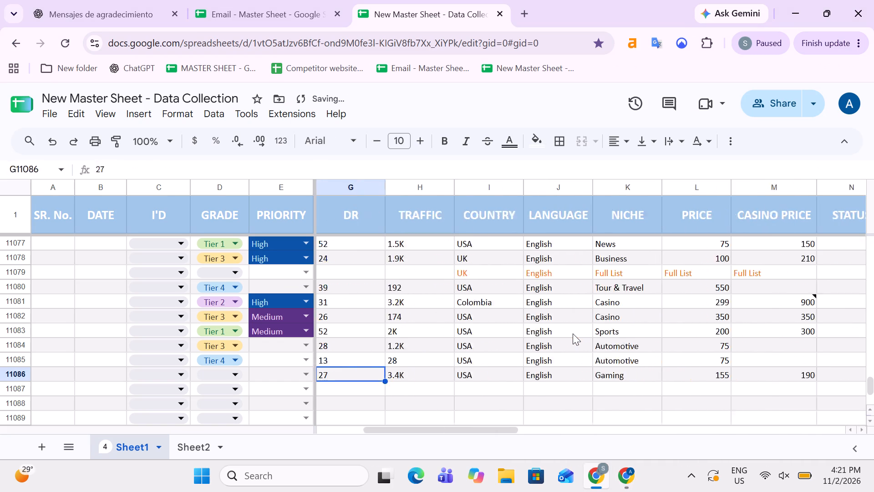
{"action": "key", "text": "Right"}
{"action": "key", "text": "Right"}
{"action": "key", "text": "Right"}
{"action": "key", "text": "Right"}
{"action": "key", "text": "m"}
{"action": "key", "text": "Down"}
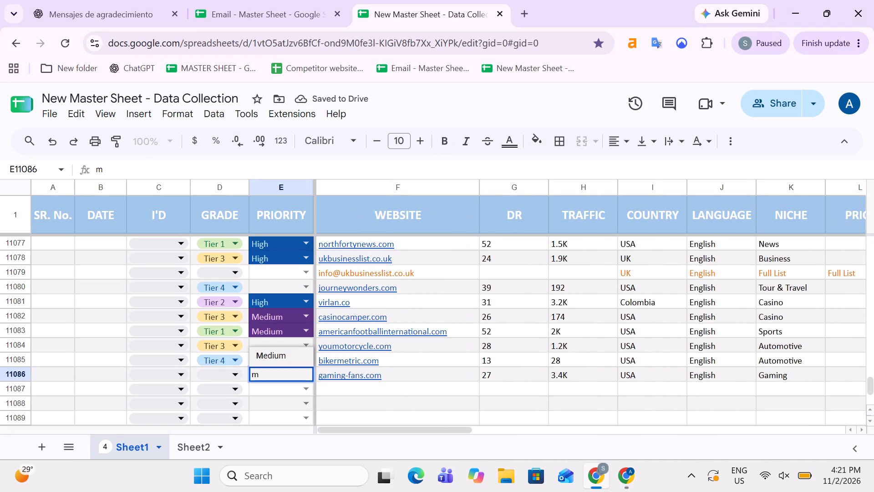
{"action": "key", "text": "Return"}
Set the grade of gaming-fans.com in row 11086 to Tier 3, ending on its website cell.
{"action": "key", "text": "Up"}
{"action": "key", "text": "Left"}
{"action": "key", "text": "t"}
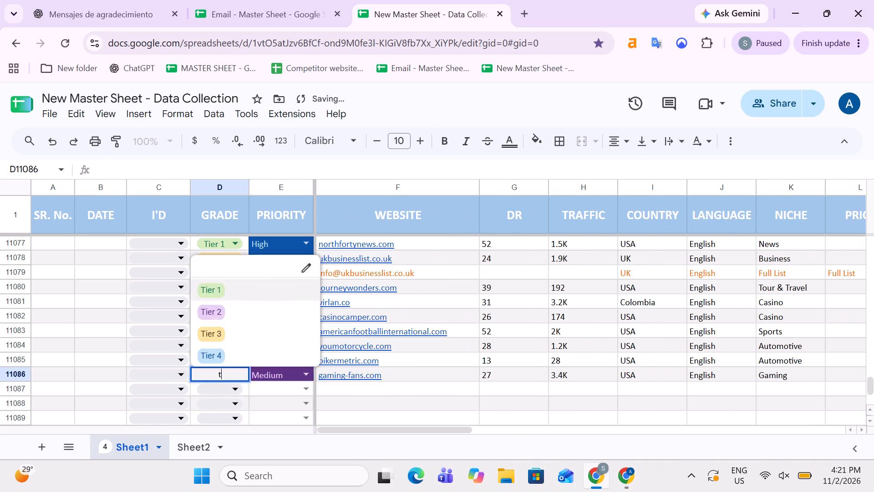
{"action": "key", "text": "Up"}
{"action": "key", "text": "Up"}
{"action": "key", "text": "Return"}
{"action": "key", "text": "Up"}
{"action": "key", "text": "Right"}
{"action": "key", "text": "Right"}
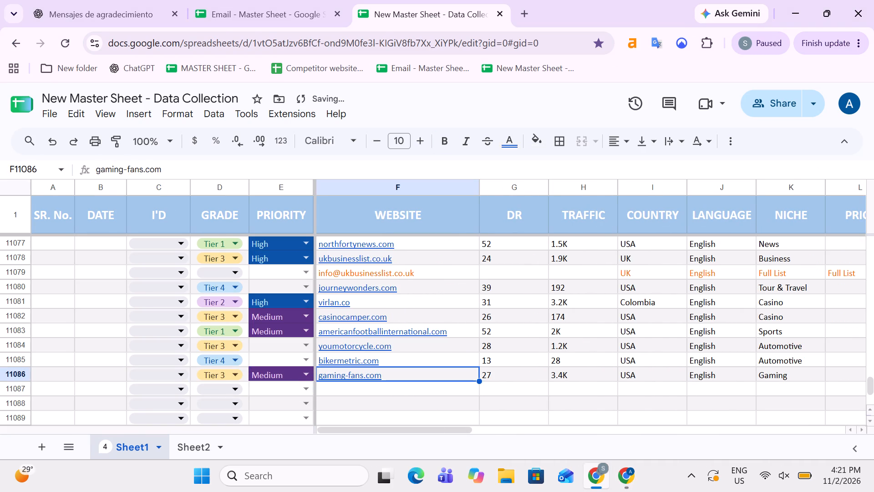
Open the full rate card linked in the Gaming Fans email and look through its listed sites and prices.
{"action": "key", "text": "alt+Tab"}
{"action": "scroll", "coordinate": [561, 282], "scroll_direction": "down", "scroll_amount": 7}
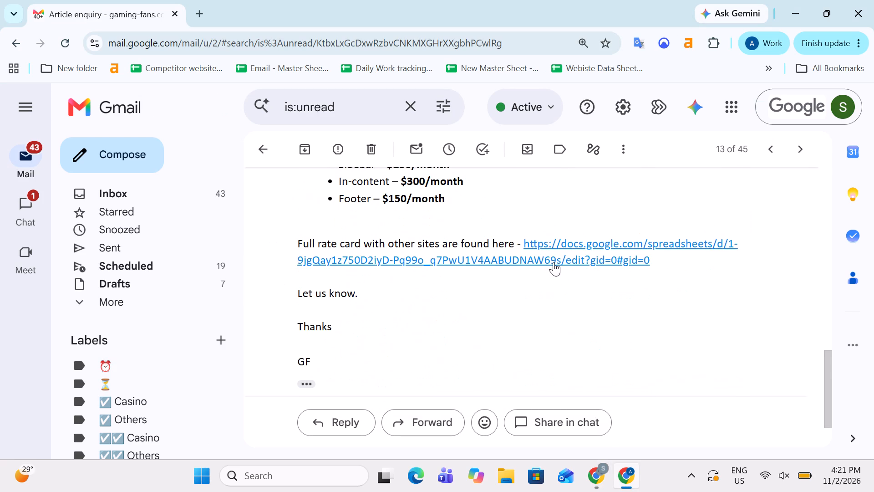
{"action": "left_click", "coordinate": [554, 262]}
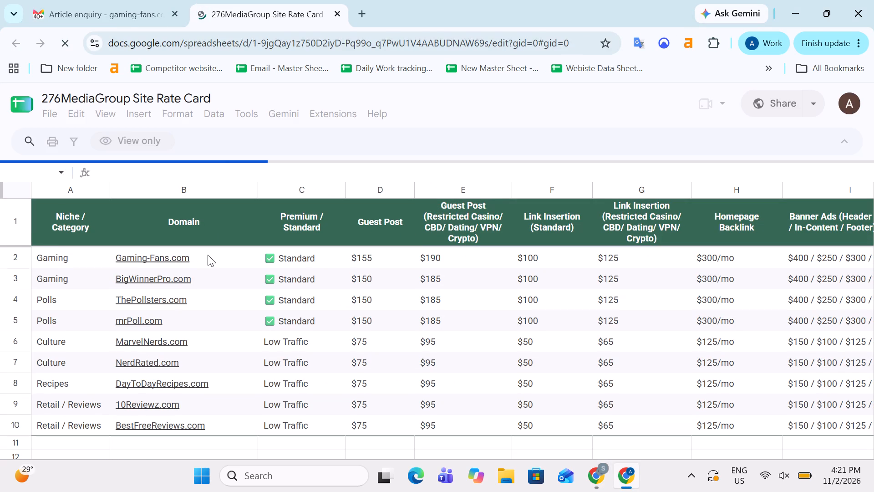
{"action": "left_click", "coordinate": [208, 255]}
{"action": "left_click", "coordinate": [193, 186]}
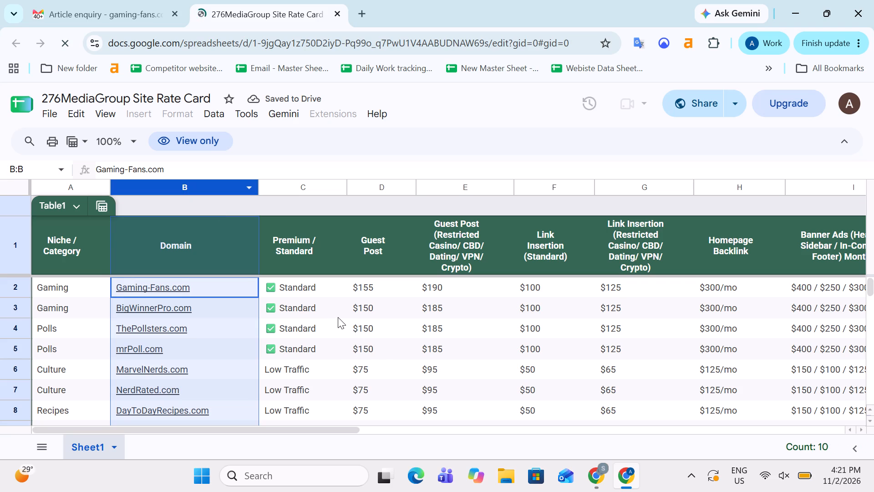
{"action": "left_click", "coordinate": [321, 309]}
{"action": "key", "text": "Down"}
{"action": "key", "text": "Down"}
{"action": "key", "text": "Down"}
{"action": "key", "text": "Down"}
{"action": "key", "text": "Down"}
{"action": "key", "text": "Down"}
{"action": "key", "text": "Down"}
{"action": "key", "text": "Down"}
{"action": "key", "text": "Down"}
{"action": "key", "text": "Down"}
{"action": "key", "text": "Down"}
{"action": "key", "text": "Down"}
{"action": "key", "text": "Down"}
{"action": "key", "text": "Down"}
{"action": "key", "text": "Down"}
{"action": "key", "text": "Down"}
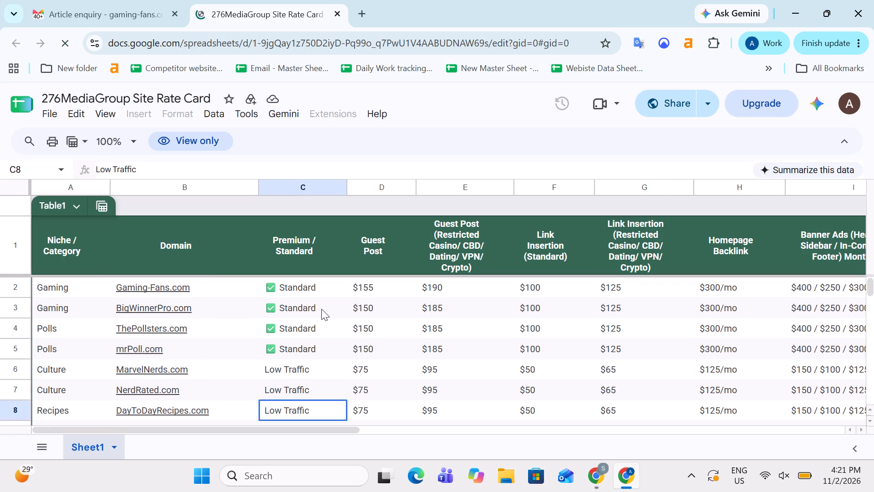
{"action": "key", "text": "Up"}
{"action": "key", "text": "Up"}
{"action": "key", "text": "Up"}
{"action": "key", "text": "Up"}
{"action": "key", "text": "Up"}
{"action": "key", "text": "Up"}
{"action": "key", "text": "Up"}
{"action": "key", "text": "Up"}
{"action": "key", "text": "Up"}
{"action": "key", "text": "Up"}
{"action": "key", "text": "Up"}
{"action": "key", "text": "Up"}
{"action": "key", "text": "Up"}
{"action": "key", "text": "Up"}
{"action": "key", "text": "Up"}
{"action": "key", "text": "Up"}
{"action": "key", "text": "Up"}
{"action": "key", "text": "Up"}
{"action": "key", "text": "Up"}
{"action": "key", "text": "Up"}
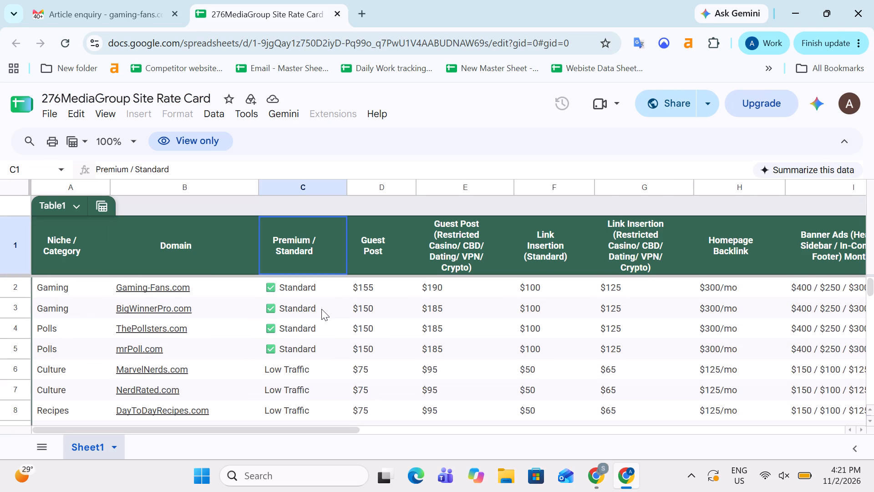
Copy the mrPoll.com domain from the rate card and open that site in a new tab.
{"action": "key", "text": "Down"}
{"action": "key", "text": "Down"}
{"action": "key", "text": "Down"}
{"action": "key", "text": "Down"}
{"action": "key", "text": "Left"}
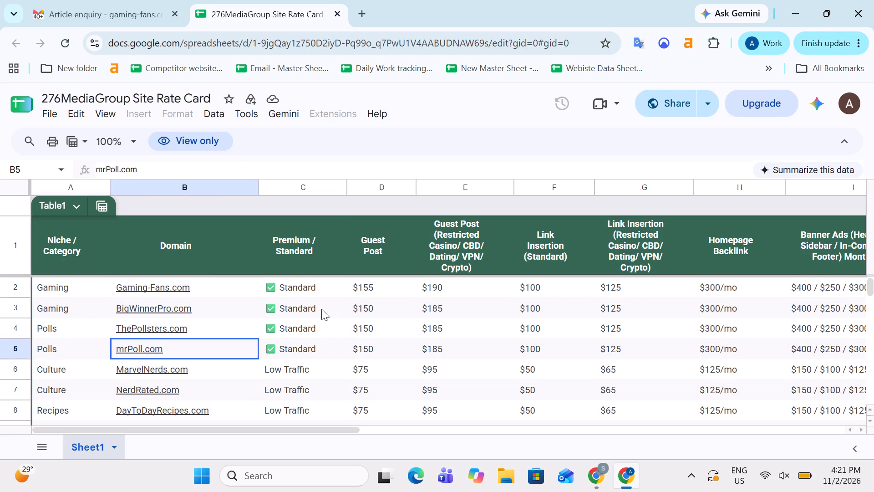
{"action": "key", "text": "Left"}
{"action": "key", "text": "Right"}
{"action": "key", "text": "ctrl+c"}
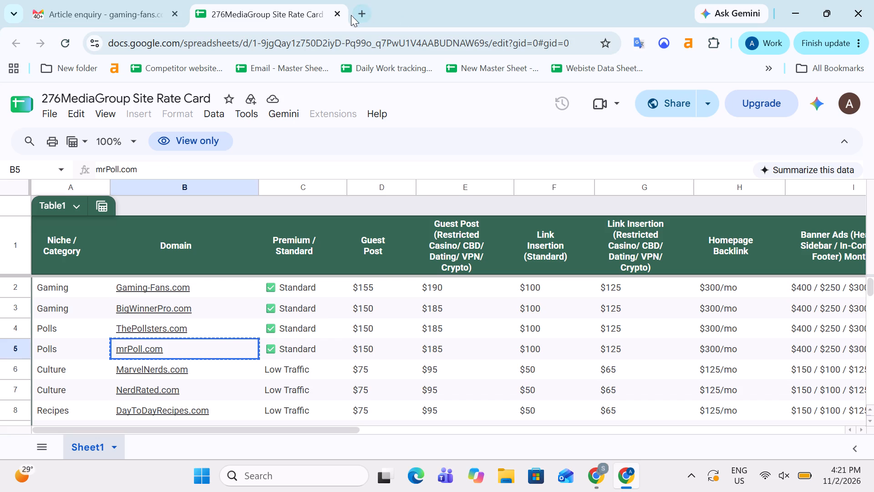
{"action": "left_click", "coordinate": [362, 11]}
{"action": "key", "text": "ctrl+v"}
{"action": "key", "text": "Return"}
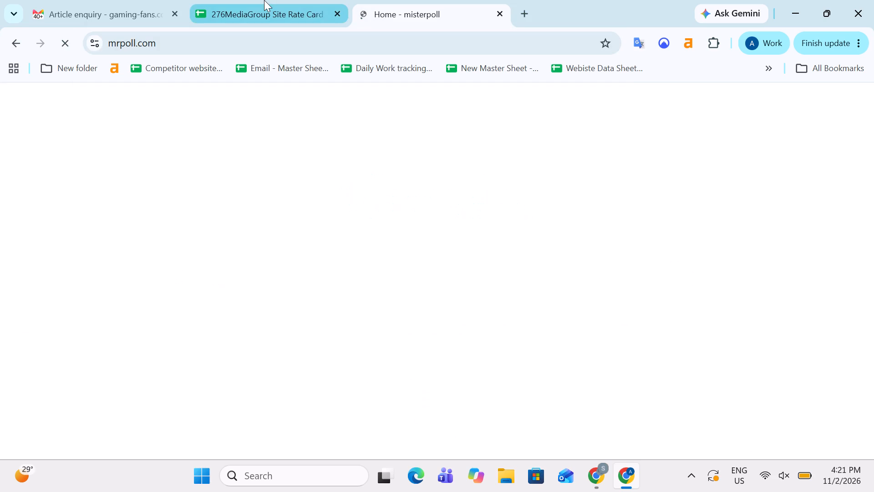
Return to the rate card and copy the DayToDayRecipes.com domain.
{"action": "left_click", "coordinate": [264, 0]}
{"action": "key", "text": "Down"}
{"action": "key", "text": "Down"}
{"action": "key", "text": "Down"}
{"action": "key", "text": "ctrl+c"}
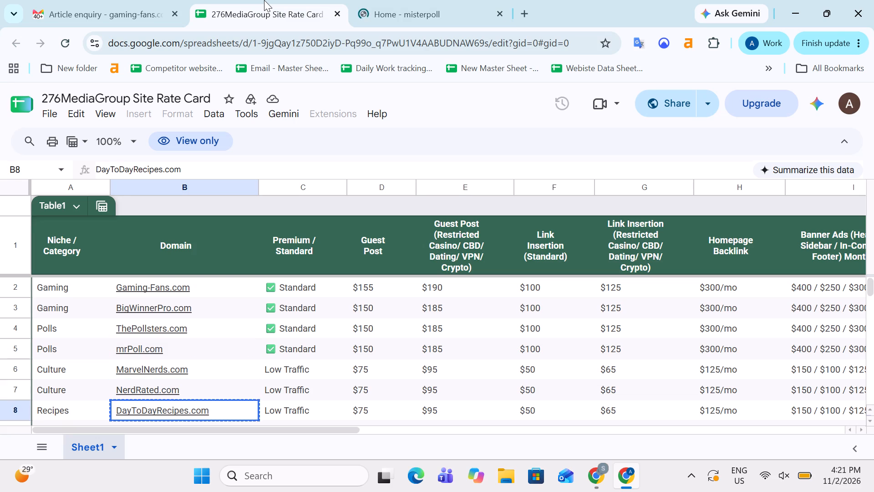
Open the copied domain DayToDayRecipes.com in a new tab.
{"action": "left_click", "coordinate": [522, 9]}
{"action": "key", "text": "ctrl+v"}
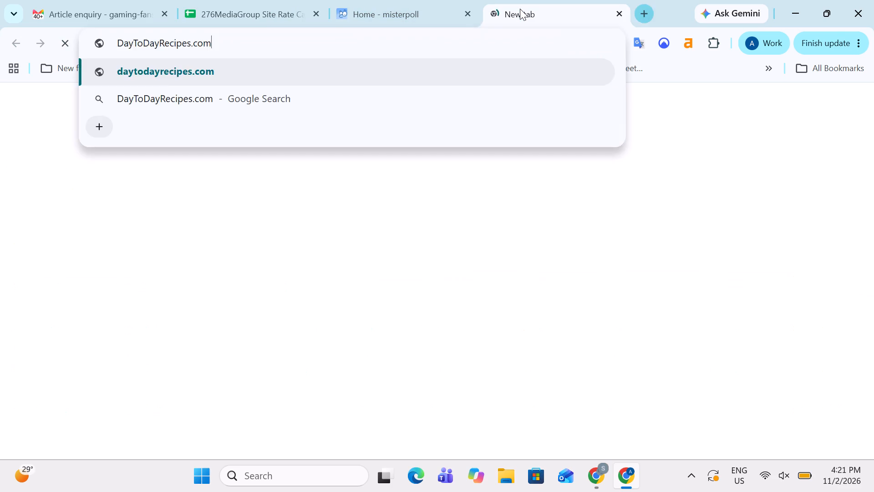
{"action": "key", "text": "Return"}
Return to the misterpoll site and open the Contact Us page linked in its footer.
{"action": "left_click", "coordinate": [382, 0]}
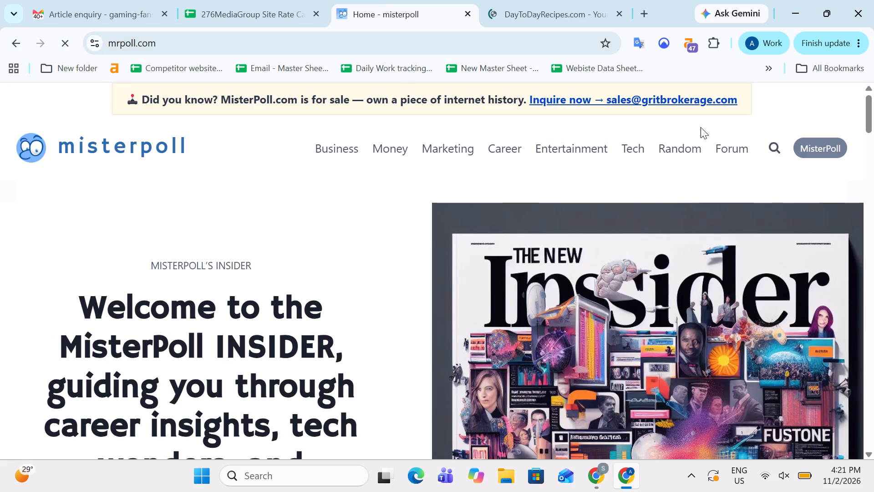
{"action": "left_click_drag", "start_coordinate": [866, 118], "coordinate": [869, 431]}
{"action": "left_click", "coordinate": [503, 0]}
{"action": "left_click", "coordinate": [437, 0]}
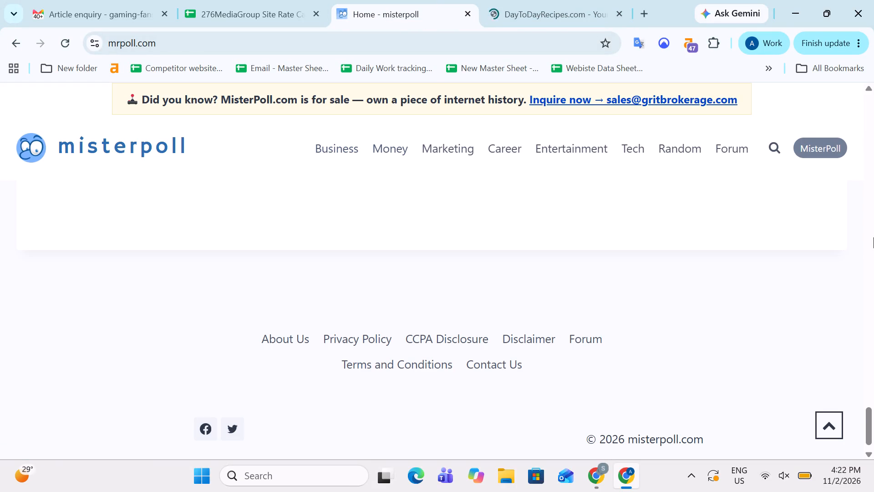
{"action": "left_click", "coordinate": [500, 363]}
Open the Contact / Submit Recipe page from the DayToDayRecipes footer.
{"action": "left_click", "coordinate": [534, 14]}
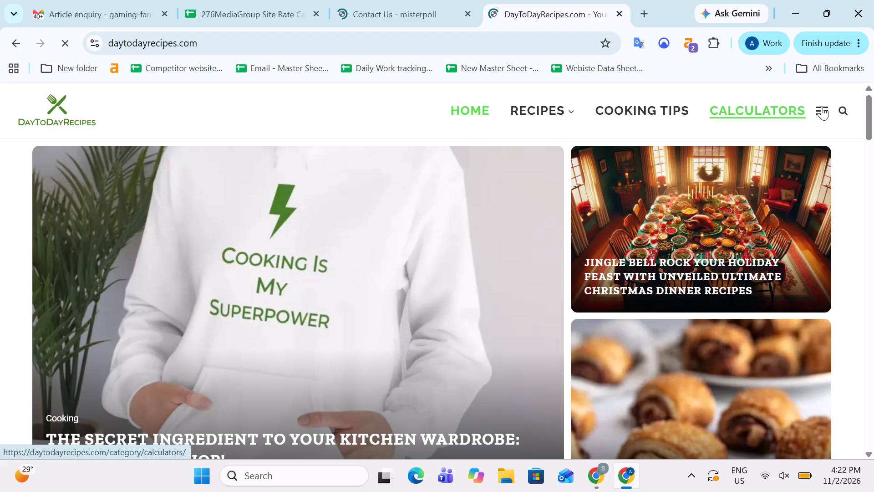
{"action": "left_click_drag", "start_coordinate": [869, 111], "coordinate": [873, 458]}
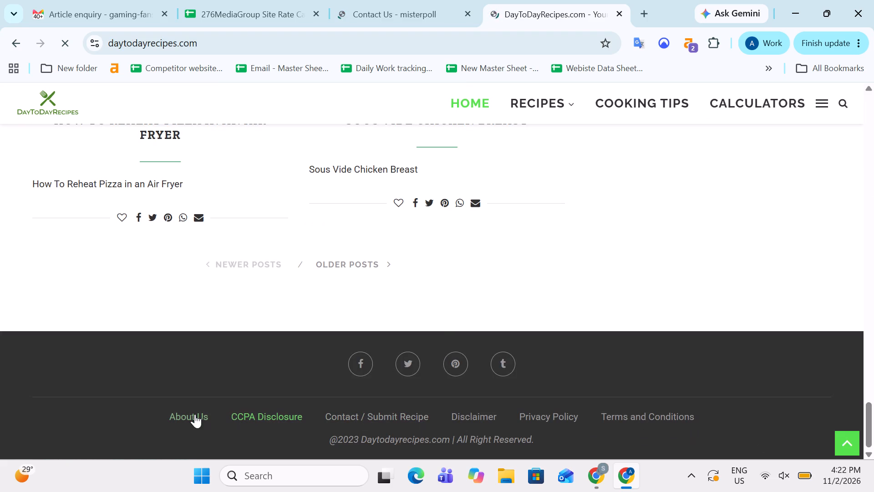
{"action": "left_click", "coordinate": [337, 415]}
Examine the misterpoll Contact Us page for contact details.
{"action": "left_click", "coordinate": [386, 0]}
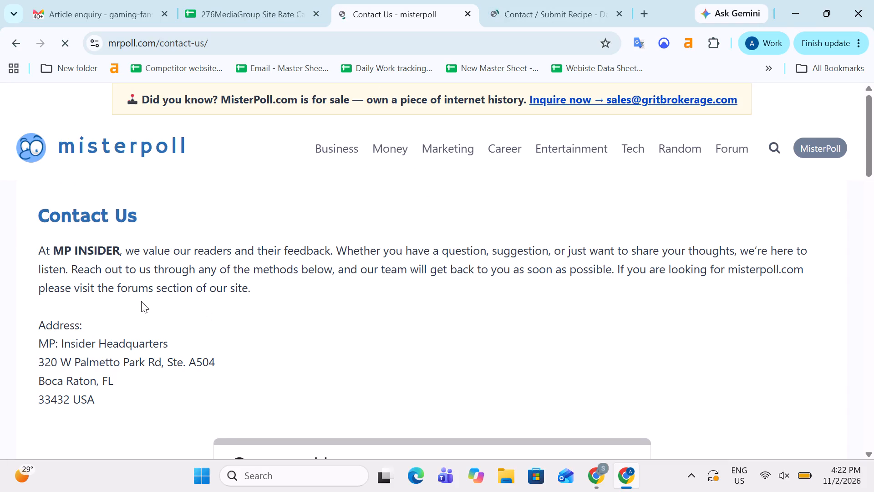
{"action": "scroll", "coordinate": [343, 327], "scroll_direction": "down", "scroll_amount": 1}
{"action": "scroll", "coordinate": [284, 318], "scroll_direction": "down", "scroll_amount": 3}
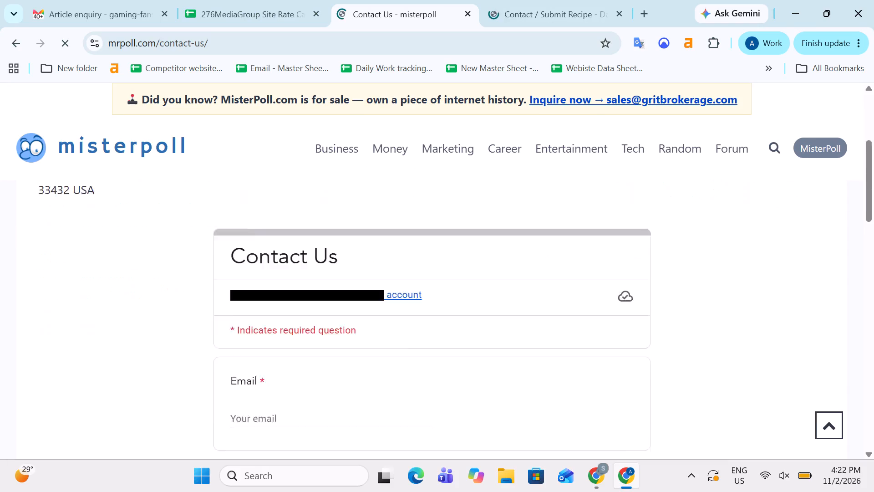
{"action": "scroll", "coordinate": [275, 333], "scroll_direction": "down", "scroll_amount": 1}
{"action": "scroll", "coordinate": [309, 354], "scroll_direction": "down", "scroll_amount": 7}
Examine the DayToDayRecipes contact page down to its footer for contact details, and close both site pages.
{"action": "left_click", "coordinate": [506, 0]}
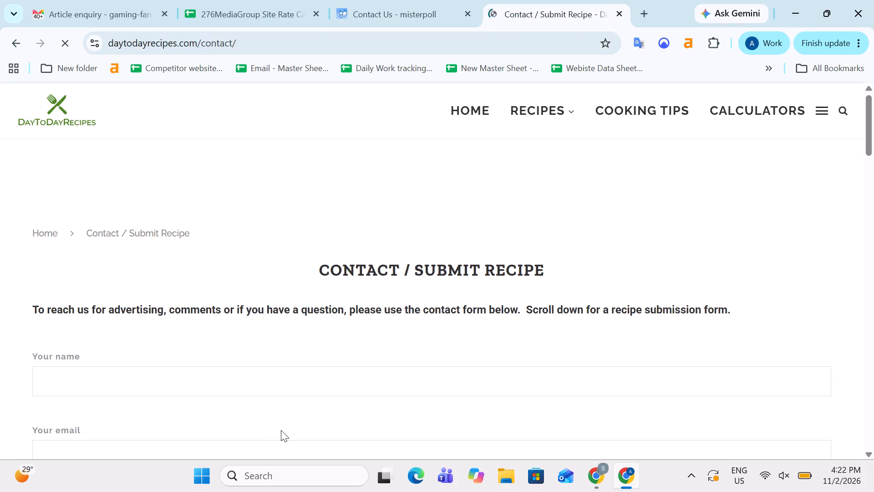
{"action": "scroll", "coordinate": [262, 440], "scroll_direction": "down", "scroll_amount": 7}
{"action": "scroll", "coordinate": [266, 309], "scroll_direction": "down", "scroll_amount": 5}
{"action": "scroll", "coordinate": [269, 321], "scroll_direction": "up", "scroll_amount": 1}
{"action": "scroll", "coordinate": [269, 321], "scroll_direction": "down", "scroll_amount": 4}
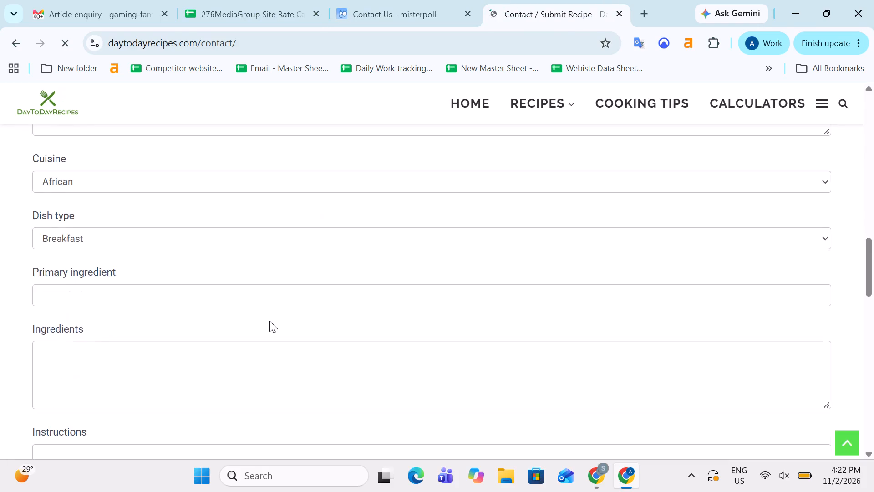
{"action": "scroll", "coordinate": [277, 326], "scroll_direction": "down", "scroll_amount": 6}
{"action": "scroll", "coordinate": [268, 387], "scroll_direction": "down", "scroll_amount": 4}
{"action": "scroll", "coordinate": [337, 365], "scroll_direction": "down", "scroll_amount": 10}
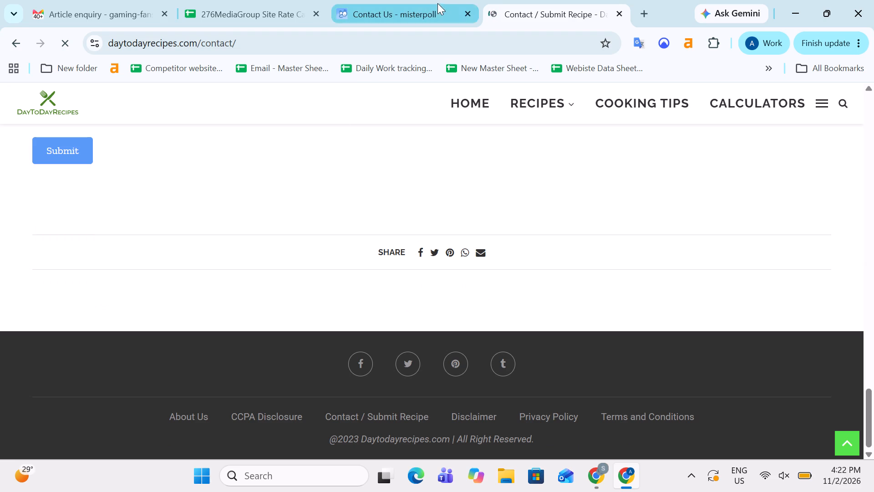
{"action": "double_click", "coordinate": [473, 10]}
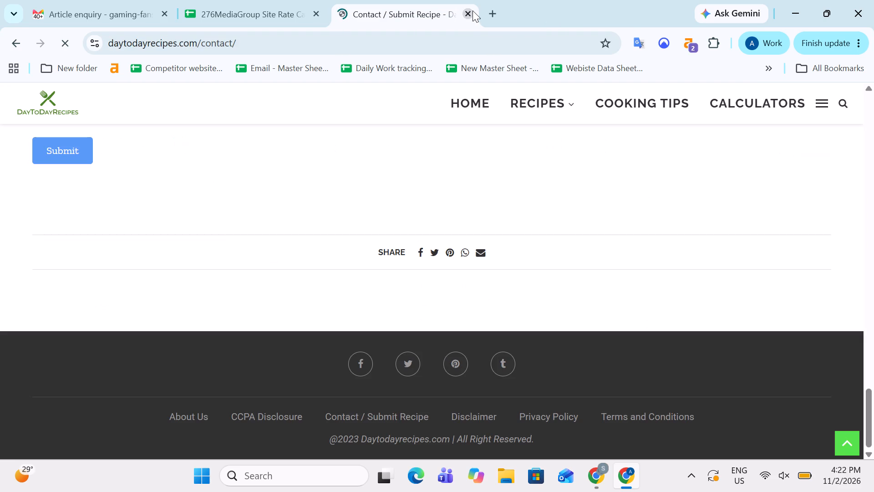
{"action": "left_click", "coordinate": [466, 13]}
Review the domains and the guest post, link insertion, homepage backlink and banner prices in the 276MediaGroup Site Rate Card.
{"action": "scroll", "coordinate": [382, 232], "scroll_direction": "down", "scroll_amount": 3}
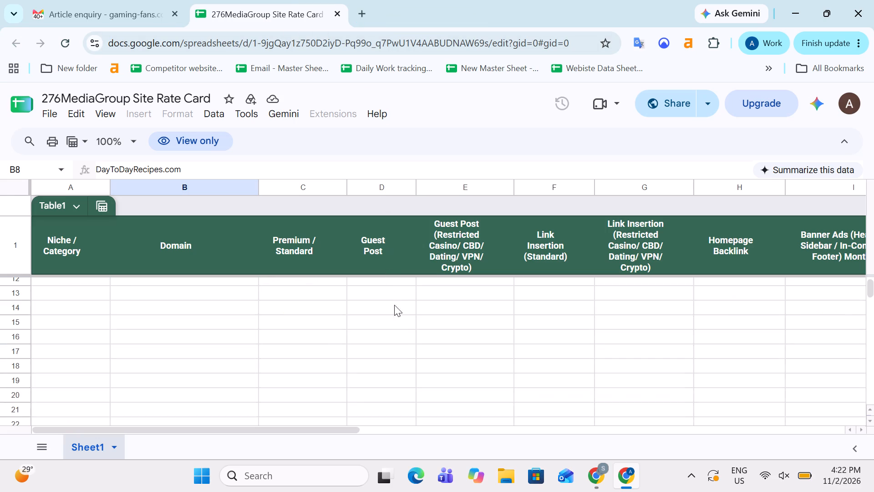
{"action": "scroll", "coordinate": [403, 336], "scroll_direction": "up", "scroll_amount": 6}
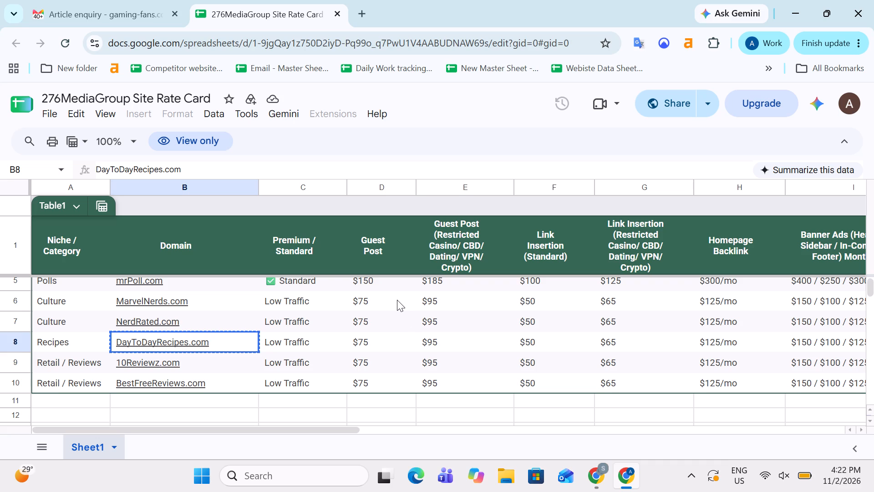
{"action": "key", "text": "Right"}
{"action": "key", "text": "Right"}
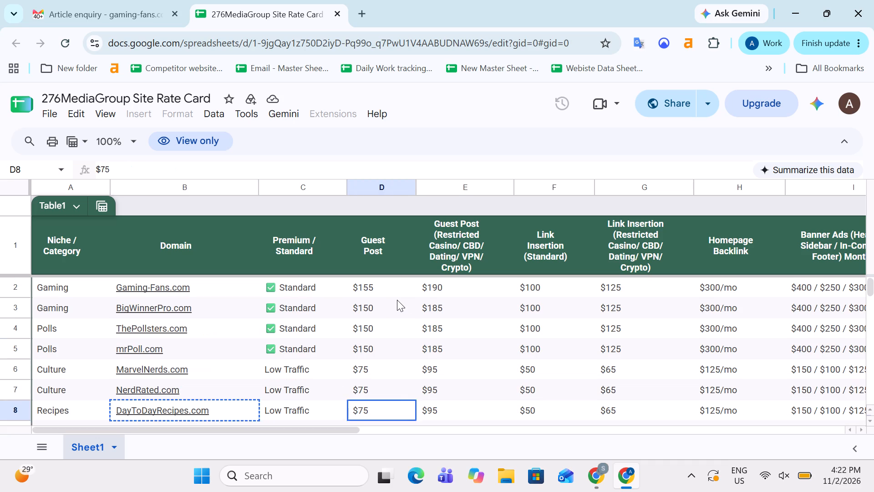
{"action": "key", "text": "Right"}
{"action": "key", "text": "Right"}
{"action": "key", "text": "Right"}
{"action": "key", "text": "Right"}
{"action": "key", "text": "Right"}
{"action": "key", "text": "Right"}
{"action": "key", "text": "Right"}
{"action": "key", "text": "Left"}
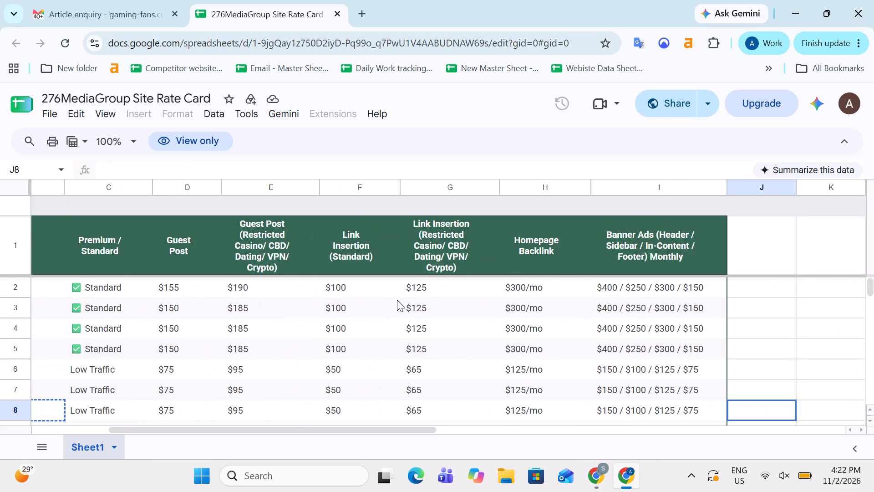
{"action": "key", "text": "Left"}
{"action": "key", "text": "Left"}
{"action": "key", "text": "Left"}
{"action": "key", "text": "Left"}
{"action": "key", "text": "Left"}
{"action": "key", "text": "Left"}
{"action": "key", "text": "Left"}
{"action": "key", "text": "Left"}
{"action": "key", "text": "Left"}
{"action": "key", "text": "Left"}
{"action": "key", "text": "Left"}
{"action": "key", "text": "Left"}
{"action": "key", "text": "Left"}
{"action": "key", "text": "Left"}
{"action": "key", "text": "Left"}
{"action": "key", "text": "Left"}
{"action": "key", "text": "Left"}
{"action": "key", "text": "Left"}
{"action": "key", "text": "Left"}
{"action": "key", "text": "Left"}
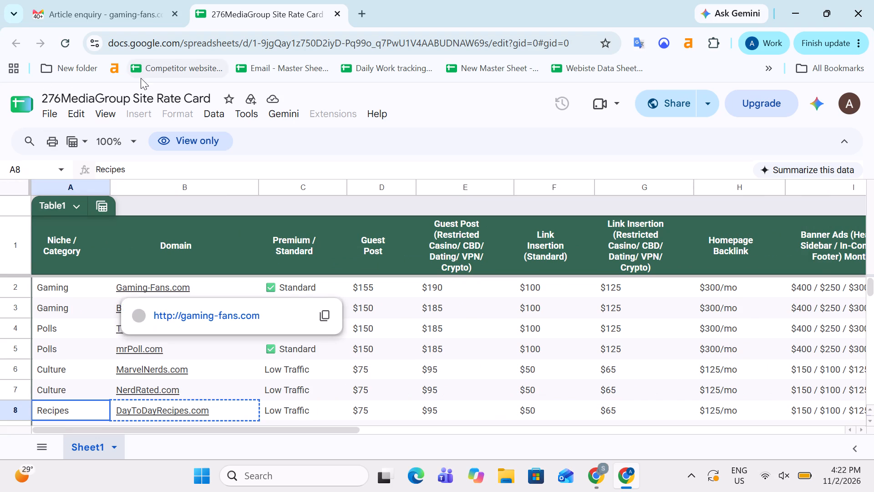
Switch to the New Master Sheet and check the gaming-fans.com row across to its contact details.
{"action": "key", "text": "alt+Tab"}
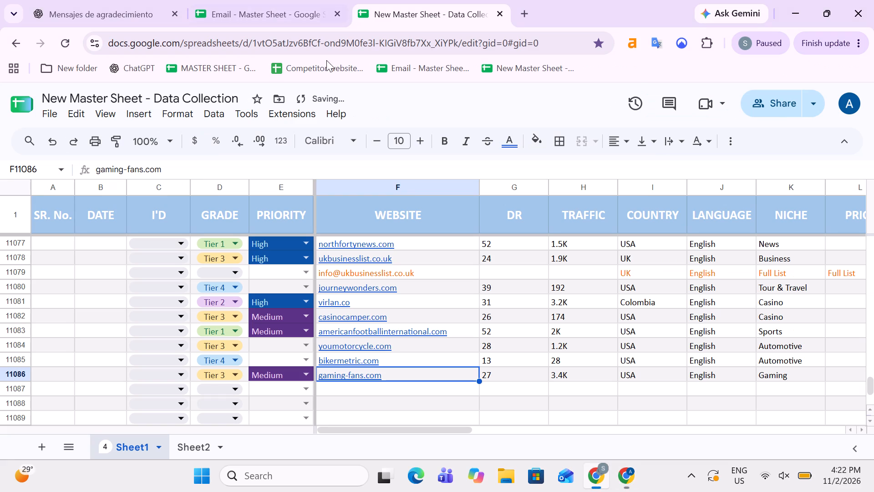
{"action": "key", "text": "Right"}
{"action": "key", "text": "Right"}
{"action": "key", "text": "Right"}
{"action": "key", "text": "Right"}
{"action": "key", "text": "Right"}
{"action": "key", "text": "Right"}
{"action": "key", "text": "Right"}
{"action": "key", "text": "Right"}
{"action": "key", "text": "Right"}
{"action": "key", "text": "Right"}
{"action": "key", "text": "Right"}
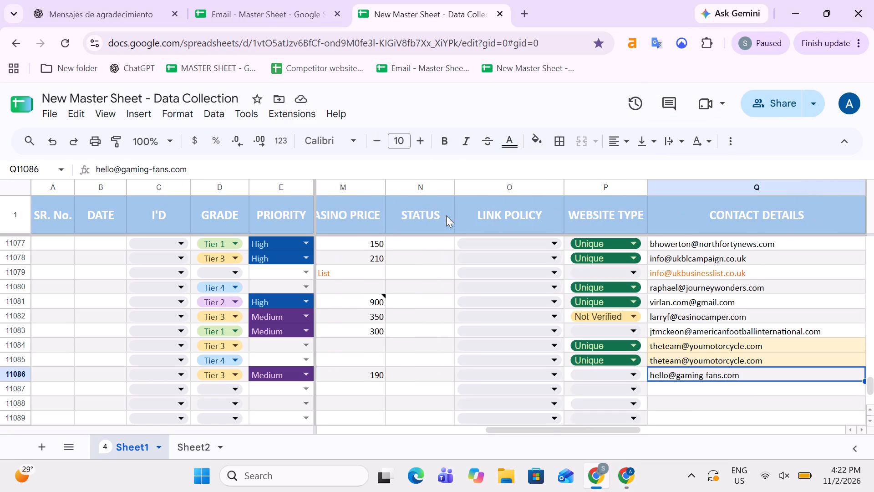
{"action": "key", "text": "Right"}
{"action": "key", "text": "Right"}
{"action": "key", "text": "Left"}
{"action": "key", "text": "Left"}
{"action": "key", "text": "Left"}
{"action": "key", "text": "Left"}
{"action": "key", "text": "Left"}
{"action": "key", "text": "Left"}
{"action": "key", "text": "Left"}
{"action": "key", "text": "Left"}
{"action": "key", "text": "Left"}
{"action": "key", "text": "Left"}
{"action": "key", "text": "Left"}
{"action": "key", "text": "Left"}
{"action": "key", "text": "Left"}
{"action": "key", "text": "Left"}
{"action": "key", "text": "Left"}
{"action": "key", "text": "Left"}
{"action": "key", "text": "Left"}
{"action": "key", "text": "Left"}
{"action": "key", "text": "Left"}
{"action": "key", "text": "Left"}
Set the Link Policy of the gaming-fans.com row to Publisher.
{"action": "key", "text": "Down"}
{"action": "key", "text": "Right"}
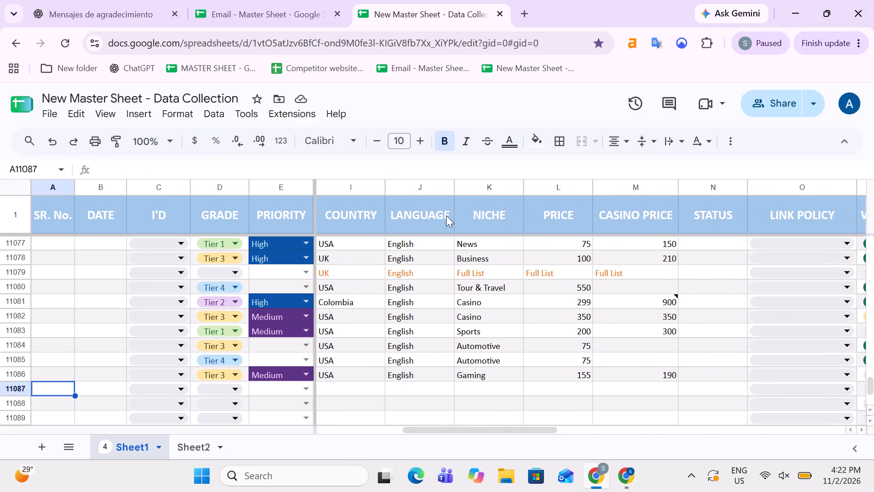
{"action": "key", "text": "Right"}
{"action": "key", "text": "Right"}
{"action": "key", "text": "Right"}
{"action": "key", "text": "Right"}
{"action": "key", "text": "Up"}
{"action": "key", "text": "Right"}
{"action": "key", "text": "Right"}
{"action": "key", "text": "Right"}
{"action": "key", "text": "Right"}
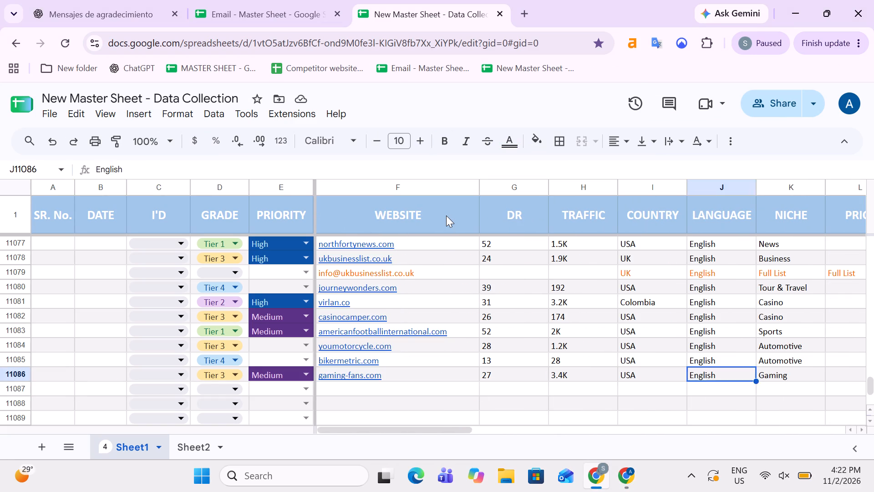
{"action": "key", "text": "Right"}
{"action": "key", "text": "Right"}
{"action": "key", "text": "Right"}
{"action": "key", "text": "Right"}
{"action": "key", "text": "Right"}
{"action": "key", "text": "Right"}
{"action": "key", "text": "Left"}
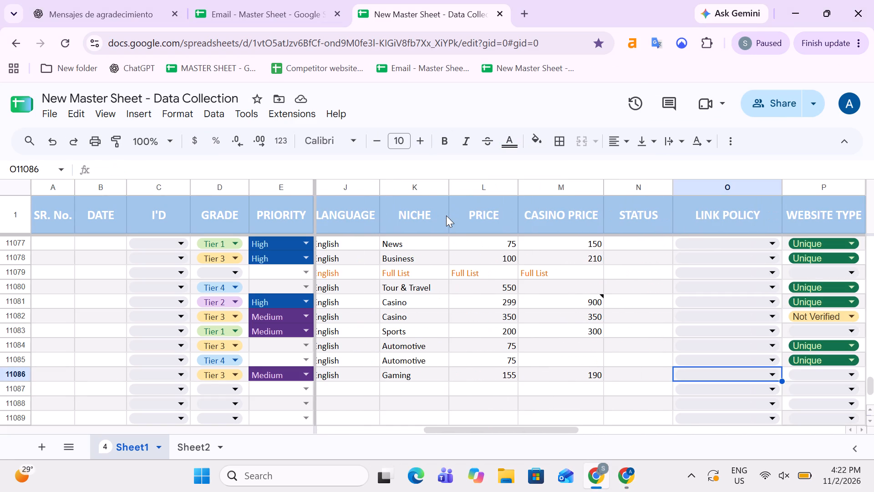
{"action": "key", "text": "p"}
{"action": "key", "text": "Down"}
{"action": "key", "text": "Down"}
{"action": "key", "text": "Return"}
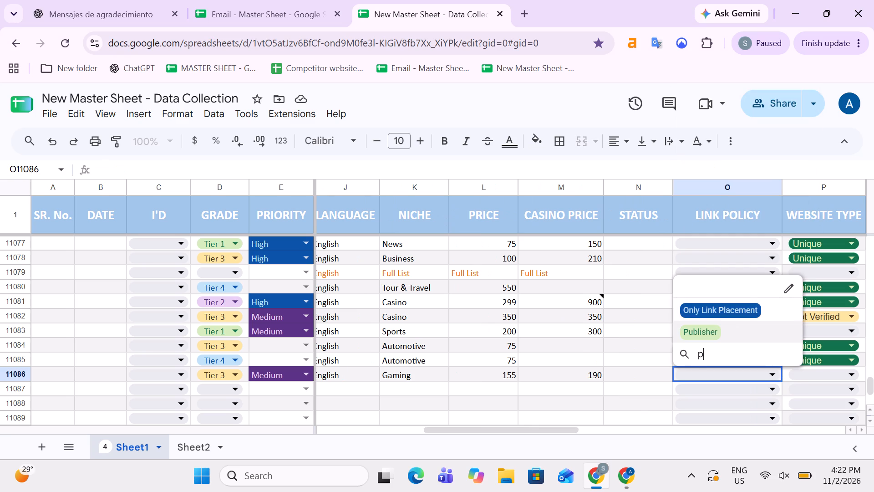
{"action": "key", "text": "Up"}
Recheck the gaming-fans.com row from its first columns through to website type and contact details.
{"action": "key", "text": "Right"}
{"action": "key", "text": "Left"}
{"action": "key", "text": "Left"}
{"action": "key", "text": "Left"}
{"action": "key", "text": "Left"}
{"action": "key", "text": "Left"}
{"action": "key", "text": "Left"}
{"action": "key", "text": "Left"}
{"action": "key", "text": "Left"}
{"action": "key", "text": "Left"}
{"action": "key", "text": "Left"}
{"action": "key", "text": "Left"}
{"action": "key", "text": "Left"}
{"action": "key", "text": "Left"}
{"action": "key", "text": "Left"}
{"action": "key", "text": "Left"}
{"action": "key", "text": "Left"}
{"action": "key", "text": "Left"}
{"action": "key", "text": "Left"}
{"action": "key", "text": "Left"}
{"action": "key", "text": "Right"}
{"action": "key", "text": "Right"}
{"action": "key", "text": "Right"}
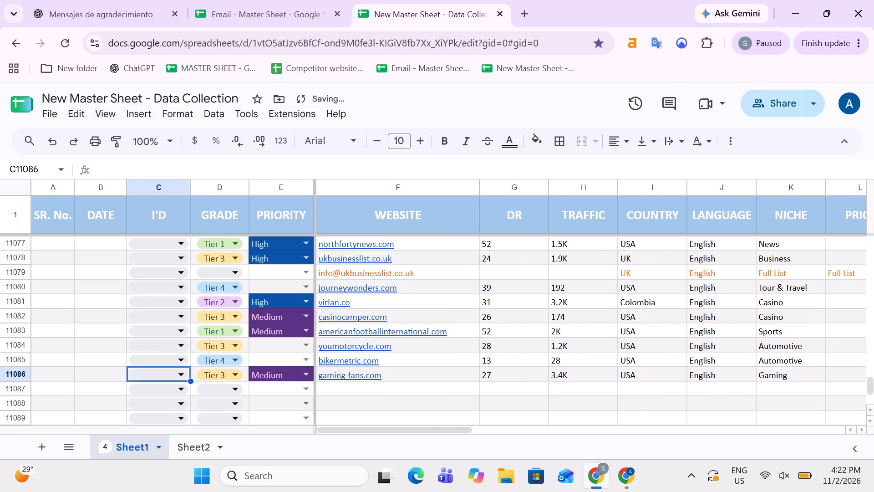
{"action": "key", "text": "Right"}
{"action": "key", "text": "Right"}
{"action": "key", "text": "Right"}
{"action": "key", "text": "Right"}
{"action": "key", "text": "Right"}
{"action": "key", "text": "Right"}
{"action": "key", "text": "Right"}
{"action": "key", "text": "Right"}
{"action": "key", "text": "Right"}
{"action": "key", "text": "Right"}
{"action": "key", "text": "Right"}
{"action": "key", "text": "Right"}
{"action": "key", "text": "Right"}
{"action": "key", "text": "Right"}
{"action": "key", "text": "Left"}
{"action": "key", "text": "Left"}
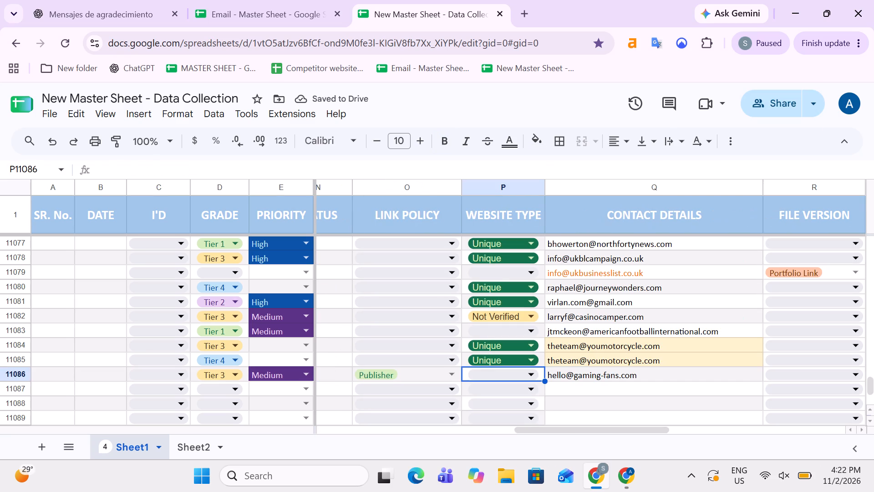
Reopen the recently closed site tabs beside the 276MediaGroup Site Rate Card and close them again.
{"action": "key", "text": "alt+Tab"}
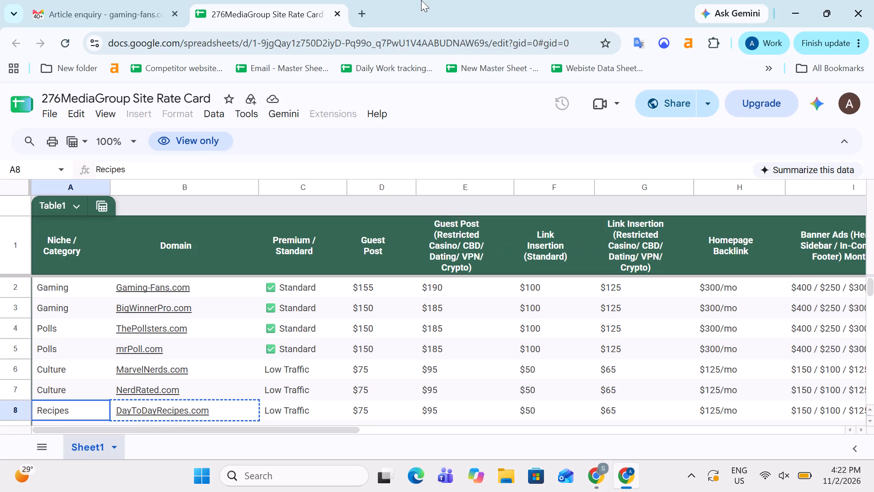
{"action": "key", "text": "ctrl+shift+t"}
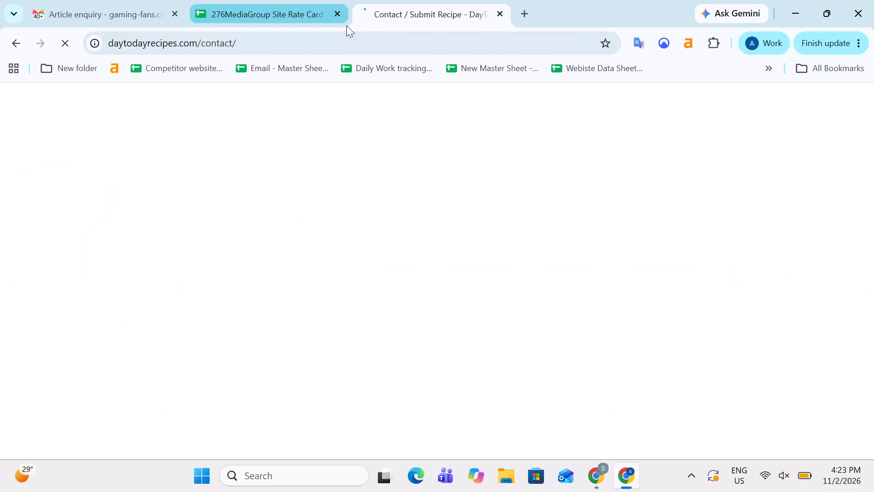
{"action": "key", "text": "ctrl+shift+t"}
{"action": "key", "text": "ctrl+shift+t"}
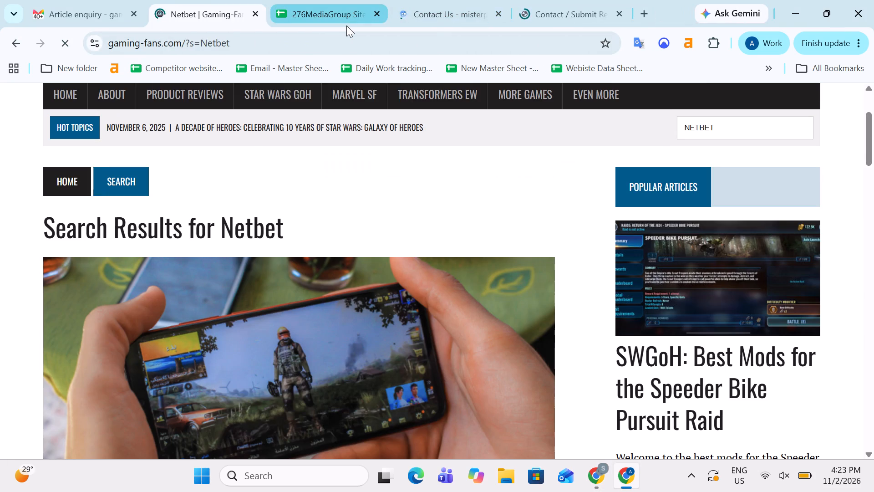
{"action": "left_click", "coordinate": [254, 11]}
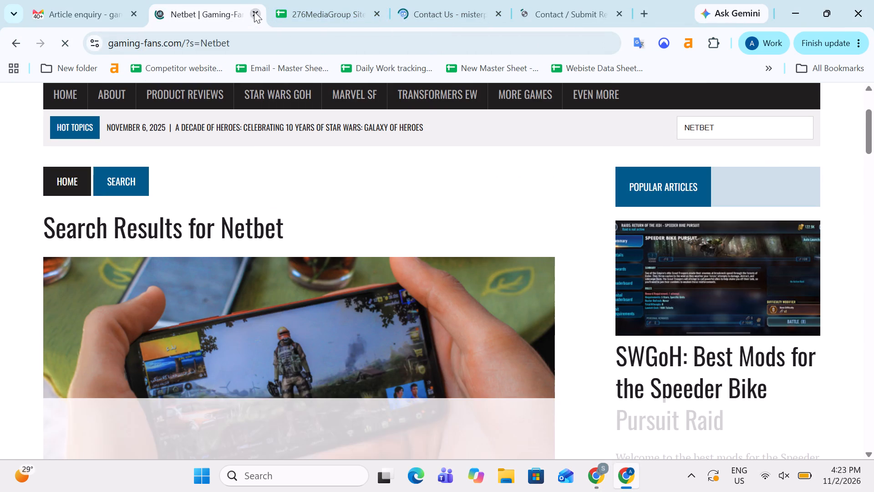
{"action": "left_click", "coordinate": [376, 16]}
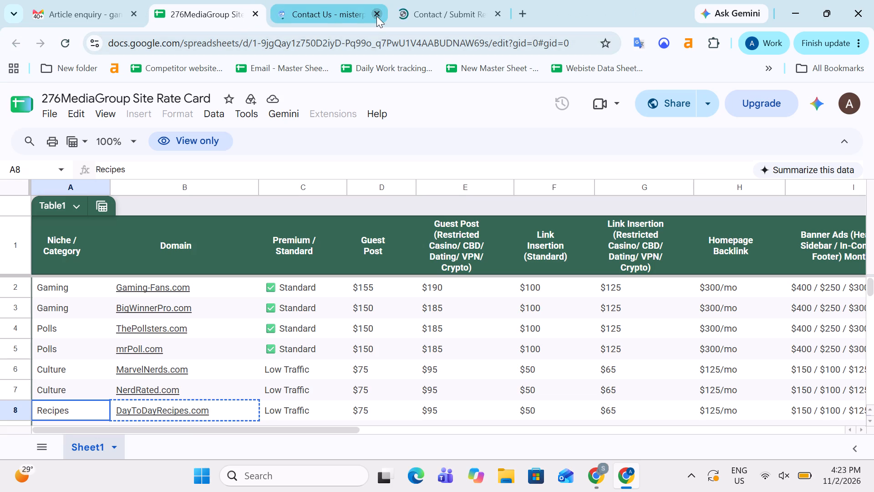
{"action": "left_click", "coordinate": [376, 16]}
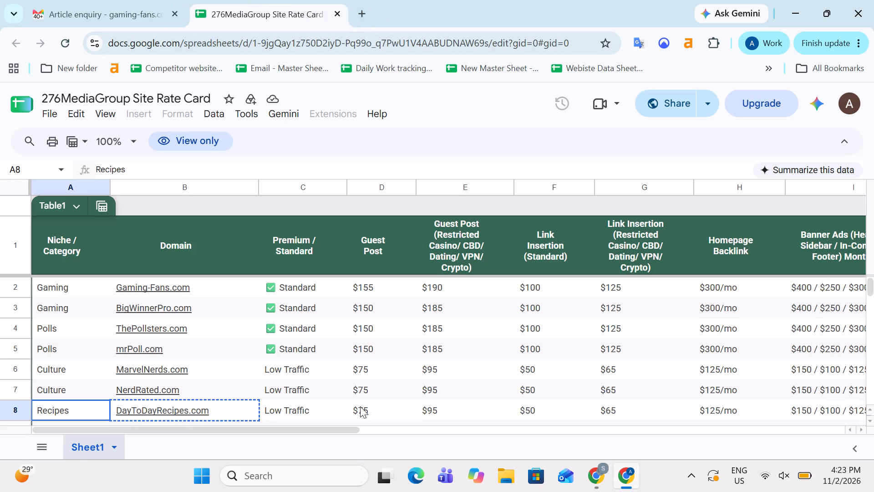
Copy all domains in the rate card's Domain column, from Gaming-Fans.com to BestFreeReviews.com.
{"action": "key", "text": "Up"}
{"action": "key", "text": "Up"}
{"action": "key", "text": "Up"}
{"action": "key", "text": "Up"}
{"action": "key", "text": "Up"}
{"action": "key", "text": "Up"}
{"action": "key", "text": "Down"}
{"action": "key", "text": "Right"}
{"action": "key", "text": "Up"}
{"action": "key", "text": "Up"}
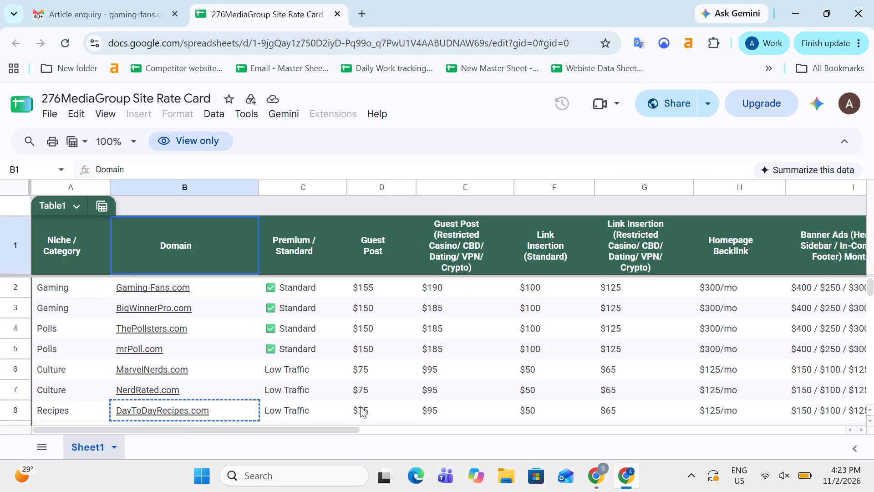
{"action": "key", "text": "Down"}
{"action": "key", "text": "ctrl+shift+Down"}
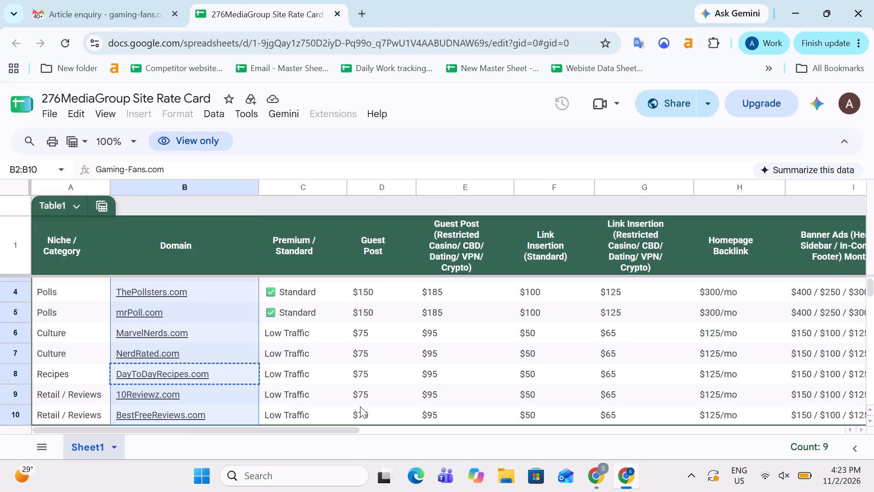
{"action": "key", "text": "ctrl+shift+Down"}
{"action": "key", "text": "ctrl+shift+Up"}
{"action": "key", "text": "ctrl+c"}
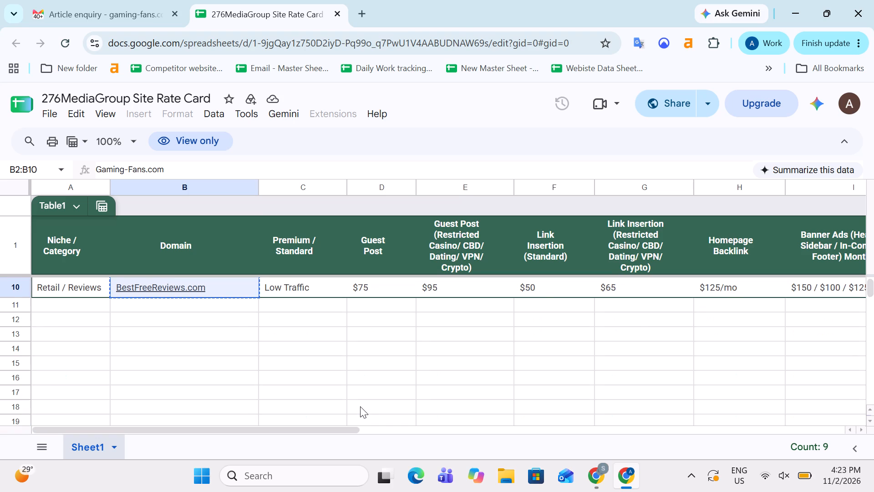
Paste the copied domains as values only into the New Master Sheet's Website column, starting at F11087 below gaming-fans.com.
{"action": "key", "text": "alt+Tab"}
{"action": "key", "text": "Down"}
{"action": "key", "text": "Left"}
{"action": "key", "text": "Left"}
{"action": "key", "text": "Left"}
{"action": "key", "text": "Left"}
{"action": "key", "text": "Left"}
{"action": "key", "text": "Left"}
{"action": "key", "text": "Left"}
{"action": "key", "text": "Left"}
{"action": "key", "text": "Left"}
{"action": "key", "text": "Left"}
{"action": "key", "text": "Left"}
{"action": "key", "text": "Left"}
{"action": "key", "text": "Left"}
{"action": "key", "text": "Left"}
{"action": "key", "text": "Left"}
{"action": "key", "text": "Left"}
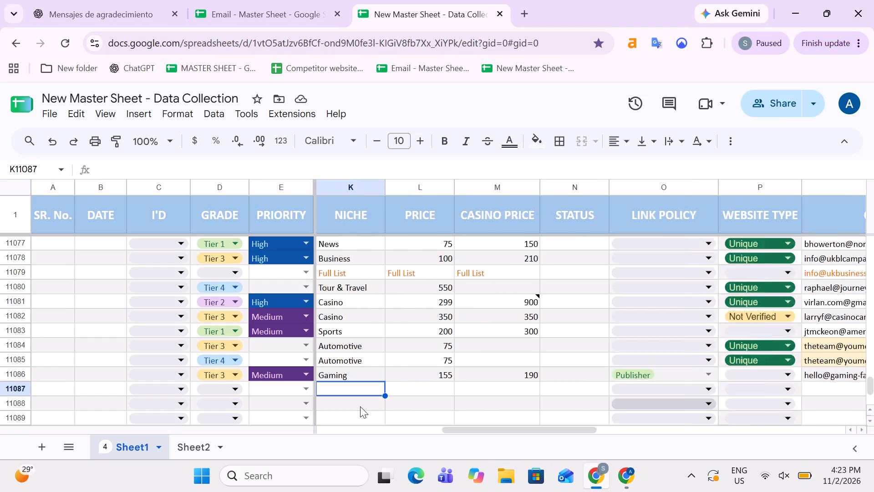
{"action": "key", "text": "Right"}
{"action": "key", "text": "Right"}
{"action": "key", "text": "Right"}
{"action": "key", "text": "Right"}
{"action": "key", "text": "Right"}
{"action": "key", "text": "Right"}
{"action": "key", "text": "Left"}
{"action": "key", "text": "ctrl+v"}
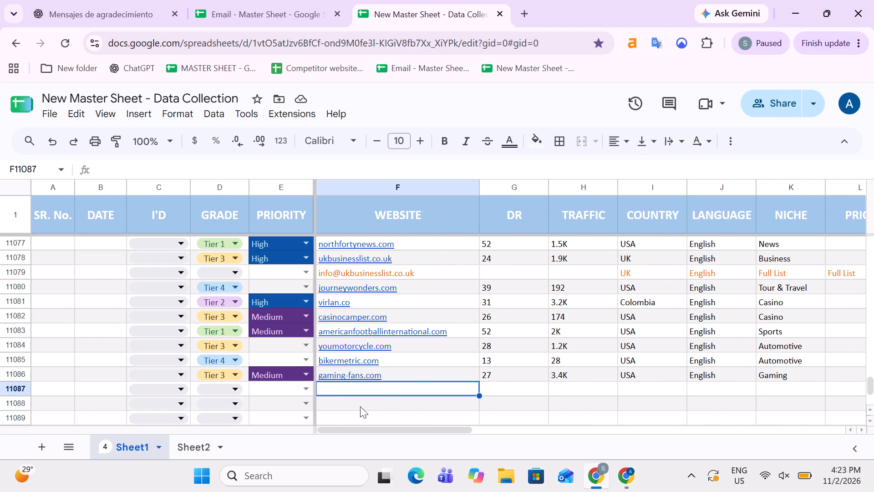
{"action": "left_click", "coordinate": [502, 400]}
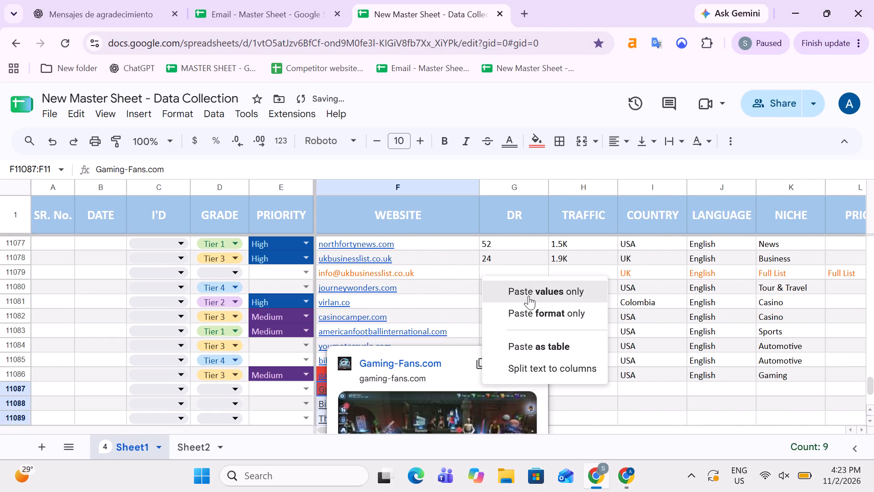
{"action": "left_click", "coordinate": [528, 288]}
{"action": "scroll", "coordinate": [511, 316], "scroll_direction": "down", "scroll_amount": 2}
{"action": "scroll", "coordinate": [481, 362], "scroll_direction": "up", "scroll_amount": 1}
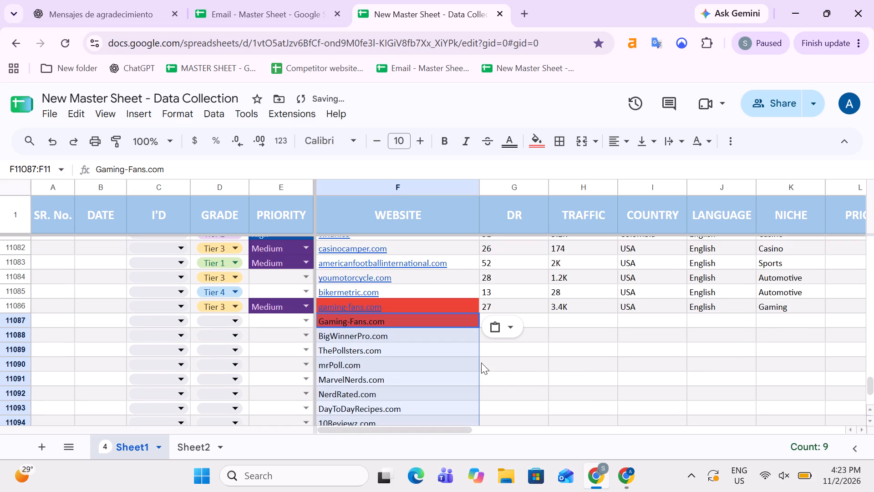
{"action": "left_click", "coordinate": [521, 336]}
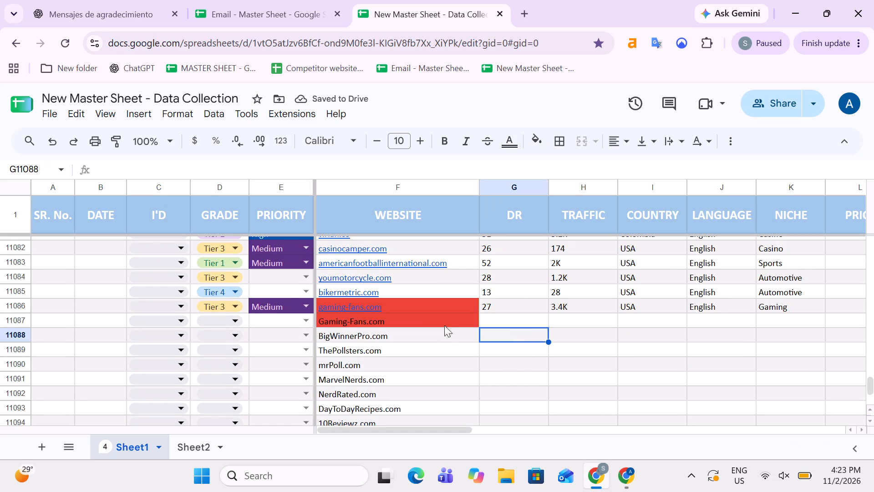
Move the domains BigWinnerPro.com through BestFreeReviews.com up one row to start at F11087, overwriting the duplicate Gaming-Fans.com.
{"action": "left_click", "coordinate": [387, 319]}
{"action": "key", "text": "Down"}
{"action": "key", "text": "ctrl+shift+Down"}
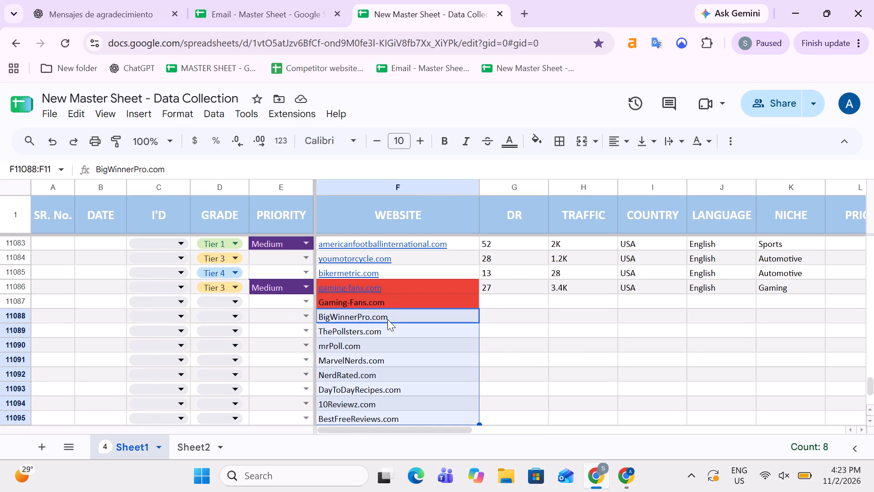
{"action": "key", "text": "ctrl+c"}
{"action": "key", "text": "Up"}
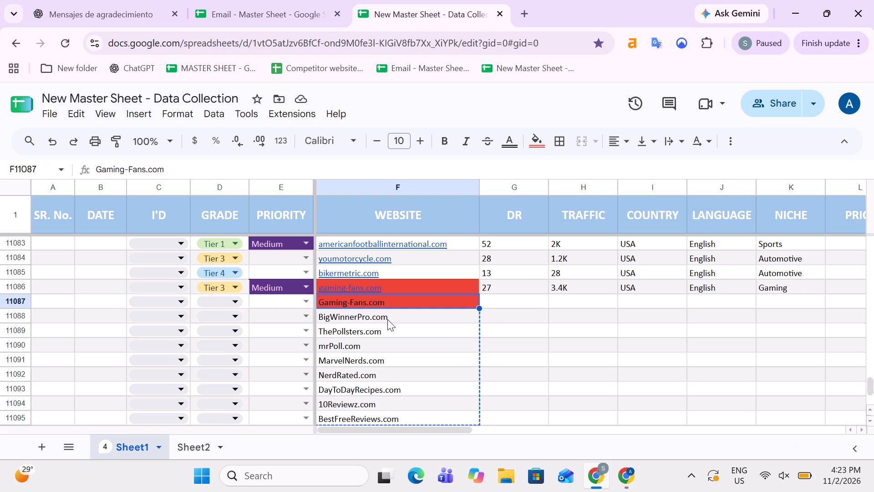
{"action": "key", "text": "Down"}
{"action": "key", "text": "ctrl+shift+Down"}
{"action": "key", "text": "ctrl+x"}
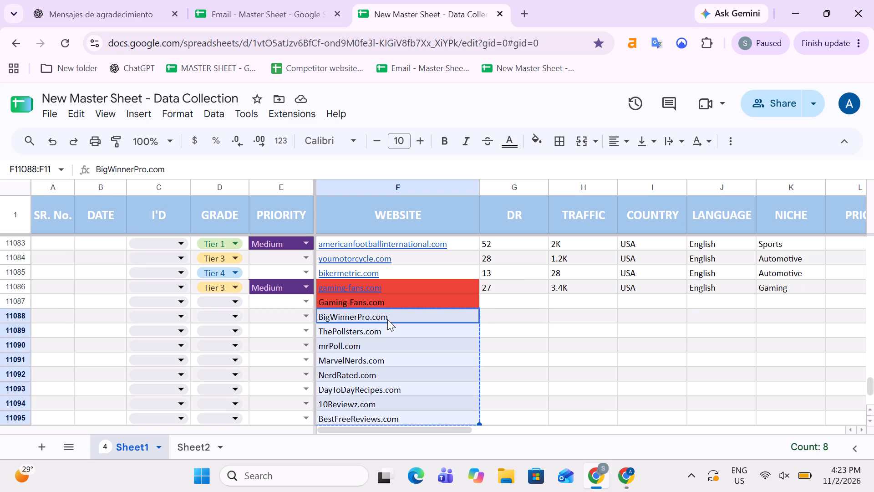
{"action": "key", "text": "Up"}
{"action": "key", "text": "ctrl+v"}
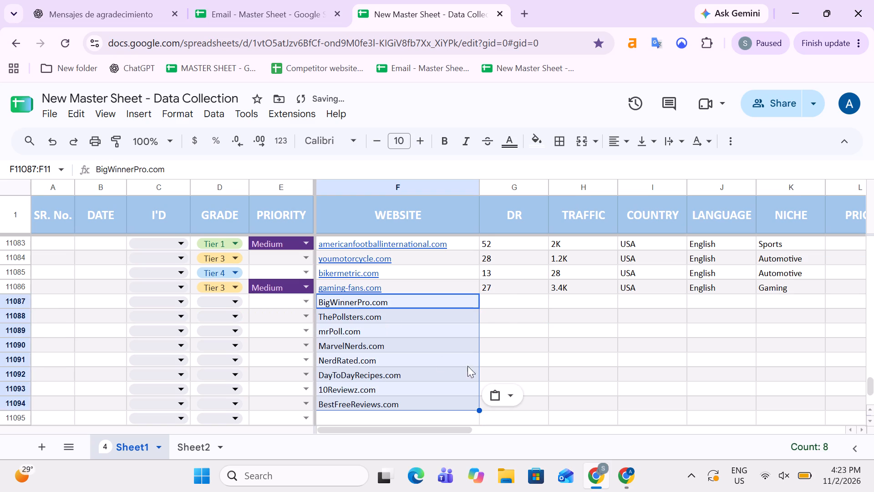
Convert the pasted domains BigWinnerPro.com through BestFreeReviews.com in F11087:F11094 to values only.
{"action": "left_click", "coordinate": [509, 390]}
{"action": "left_click", "coordinate": [529, 287]}
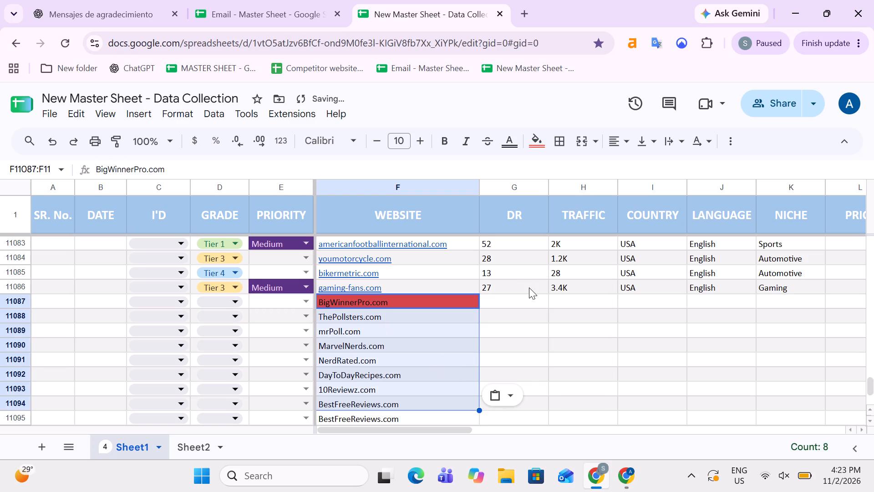
Undo the last change to the website list, which left BestFreeReviews.com entered twice at its end.
{"action": "key", "text": "Down"}
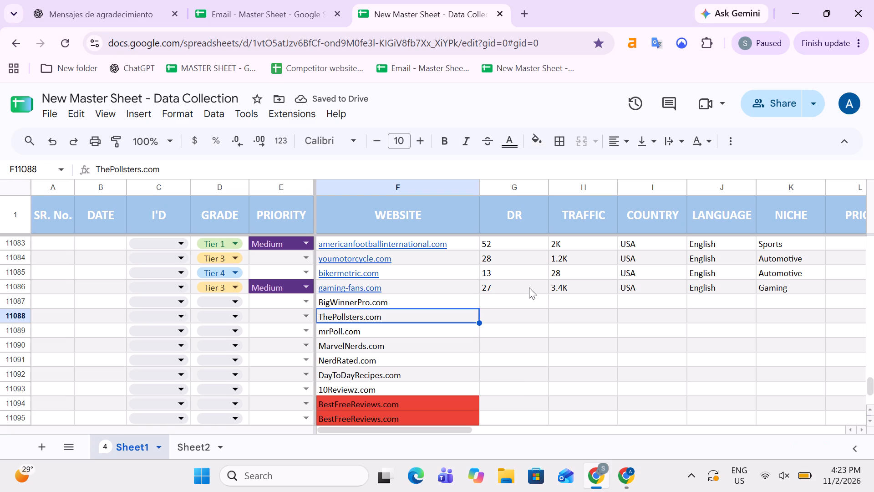
{"action": "key", "text": "ctrl+z"}
{"action": "key", "text": "Down"}
{"action": "key", "text": "Down"}
{"action": "key", "text": "Down"}
{"action": "key", "text": "Down"}
{"action": "key", "text": "Down"}
{"action": "key", "text": "Down"}
{"action": "key", "text": "Down"}
{"action": "key", "text": "Down"}
{"action": "key", "text": "Down"}
{"action": "key", "text": "Down"}
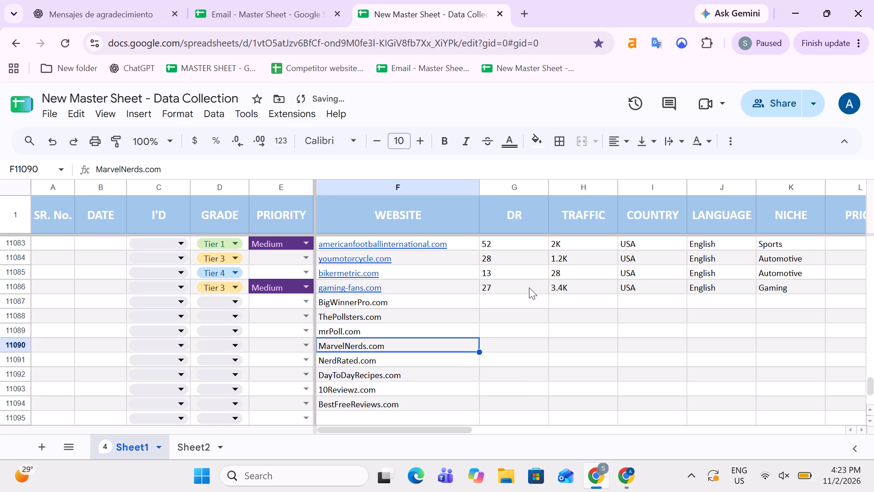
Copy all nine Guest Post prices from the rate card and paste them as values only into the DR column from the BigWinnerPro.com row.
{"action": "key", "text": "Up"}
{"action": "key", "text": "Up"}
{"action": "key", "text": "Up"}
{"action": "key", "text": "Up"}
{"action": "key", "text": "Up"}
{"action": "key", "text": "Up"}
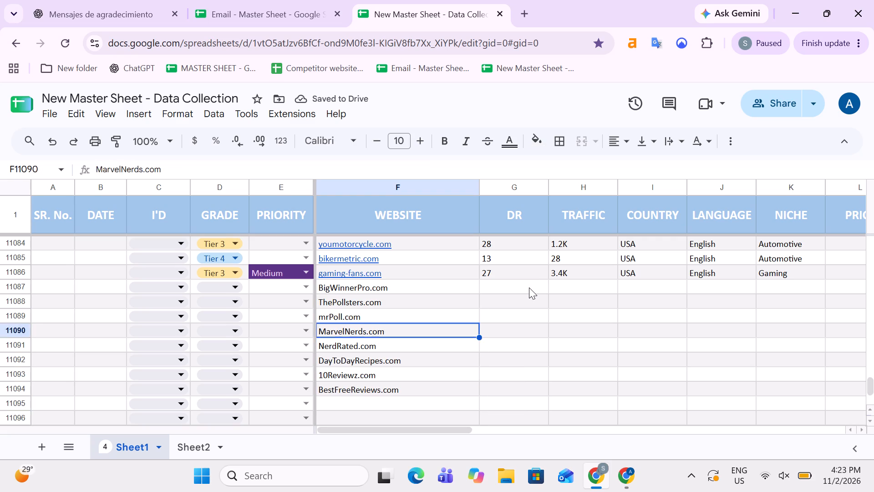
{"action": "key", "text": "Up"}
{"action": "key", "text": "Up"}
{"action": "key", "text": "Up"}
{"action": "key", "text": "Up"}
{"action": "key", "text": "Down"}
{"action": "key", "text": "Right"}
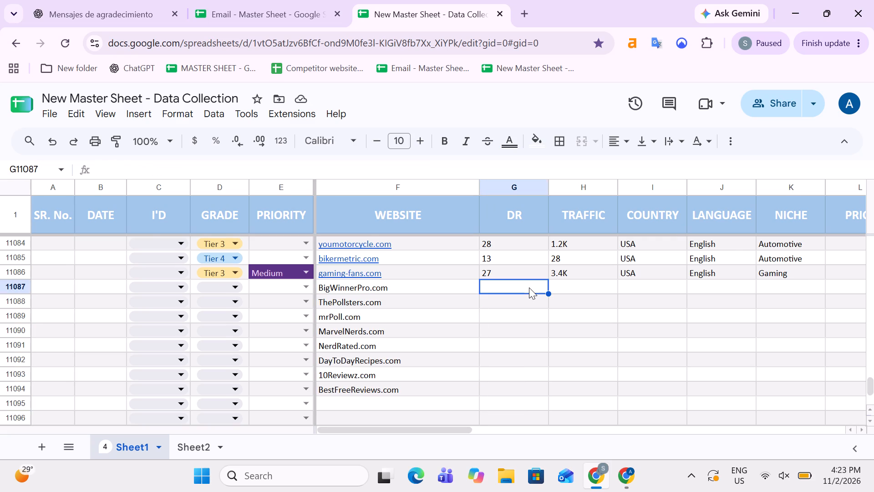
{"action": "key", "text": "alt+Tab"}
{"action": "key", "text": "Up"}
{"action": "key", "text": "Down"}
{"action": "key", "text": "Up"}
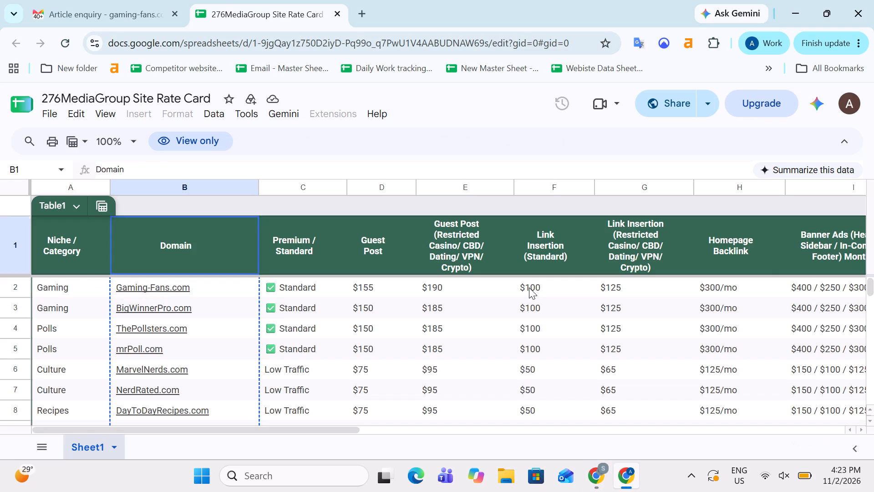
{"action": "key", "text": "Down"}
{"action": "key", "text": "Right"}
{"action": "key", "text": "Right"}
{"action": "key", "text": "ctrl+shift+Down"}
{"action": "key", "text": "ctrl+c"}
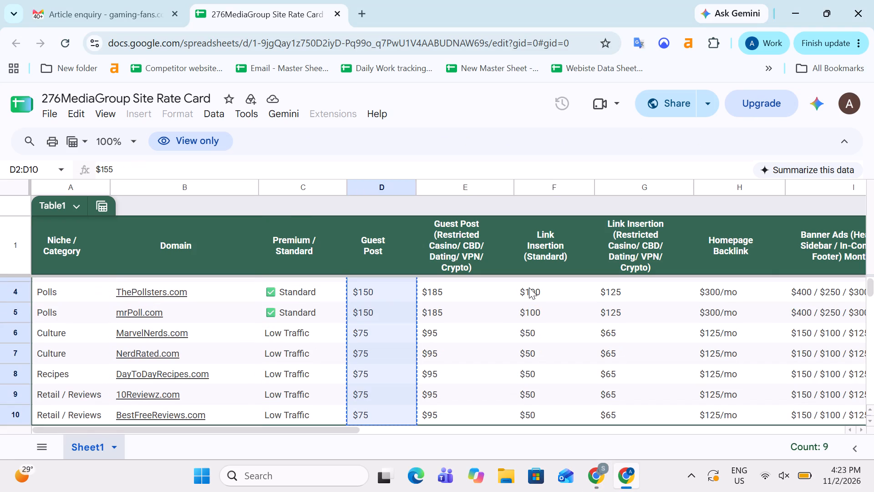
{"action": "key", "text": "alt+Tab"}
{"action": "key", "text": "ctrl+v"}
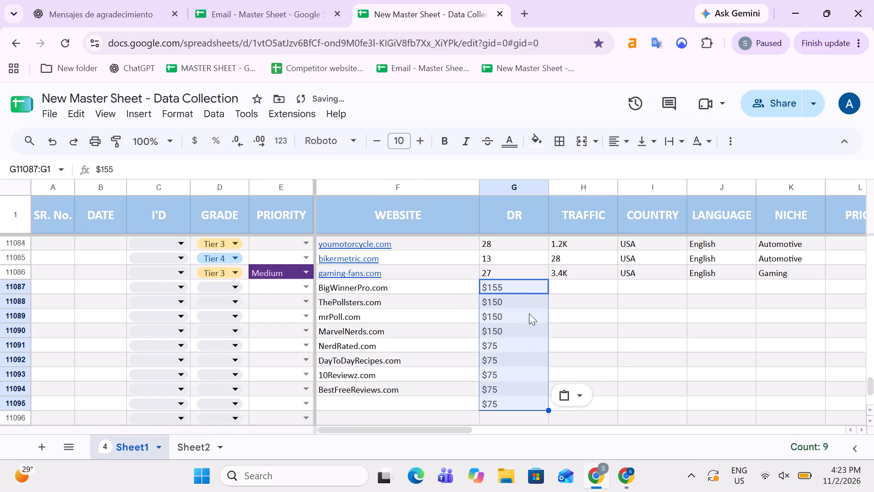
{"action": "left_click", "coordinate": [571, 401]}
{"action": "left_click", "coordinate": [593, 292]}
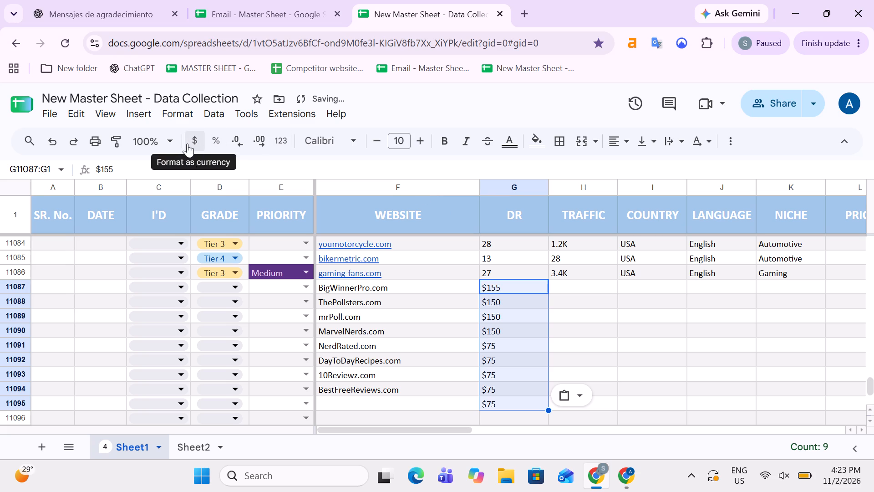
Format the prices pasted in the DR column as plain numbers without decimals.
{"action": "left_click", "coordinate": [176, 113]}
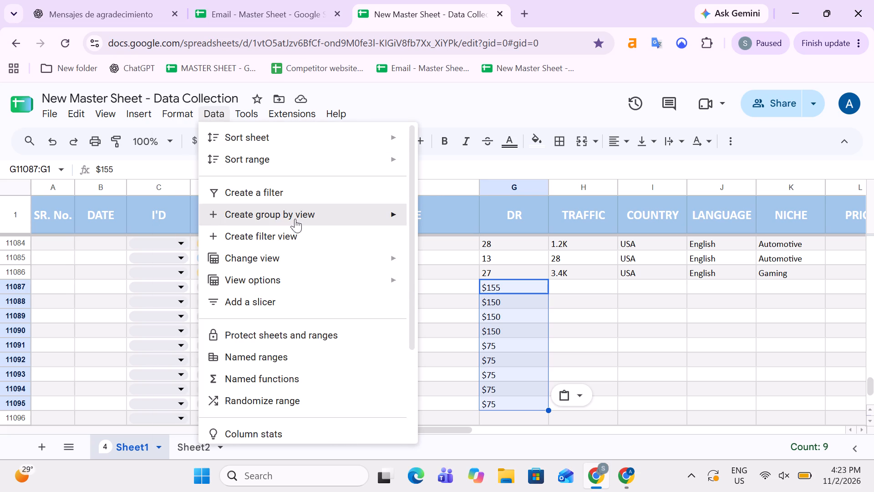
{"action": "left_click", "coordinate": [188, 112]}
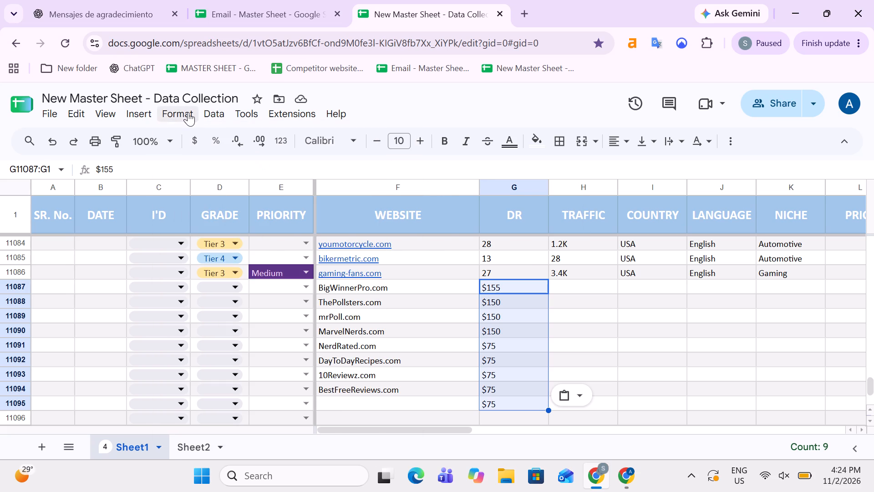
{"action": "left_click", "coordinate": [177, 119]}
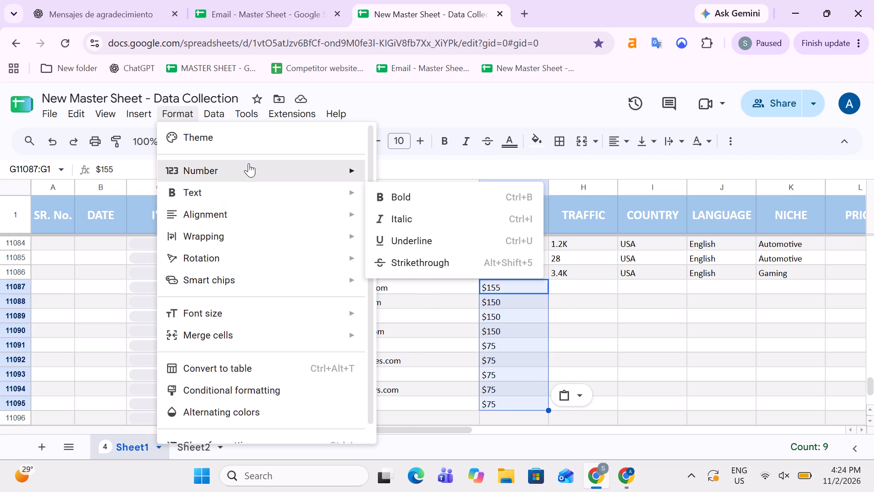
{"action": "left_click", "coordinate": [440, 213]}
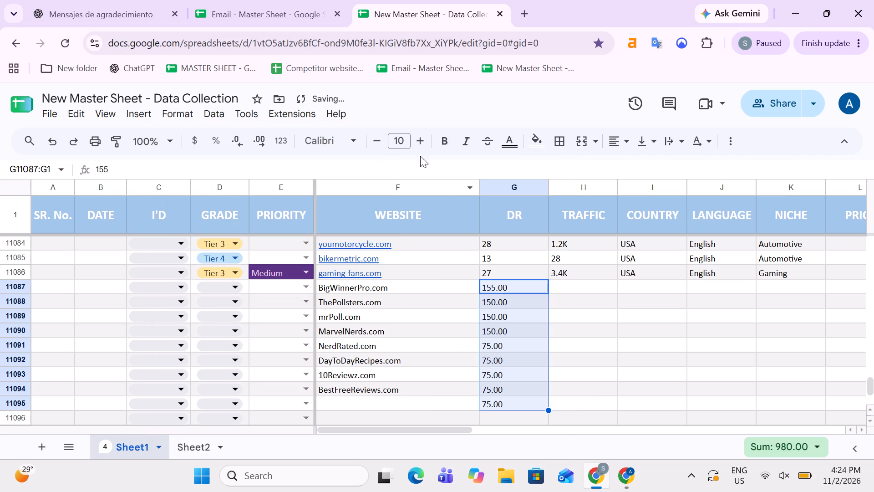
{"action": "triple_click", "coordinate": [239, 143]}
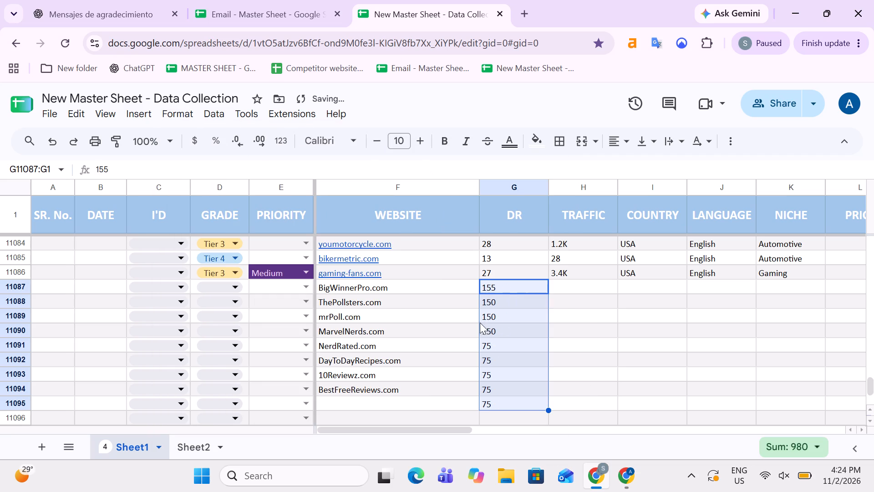
Copy the Guest Post prices for BigWinnerPro.com through BestFreeReviews.com from the 276MediaGroup Site Rate Card.
{"action": "key", "text": "alt+Tab"}
{"action": "key", "text": "Up"}
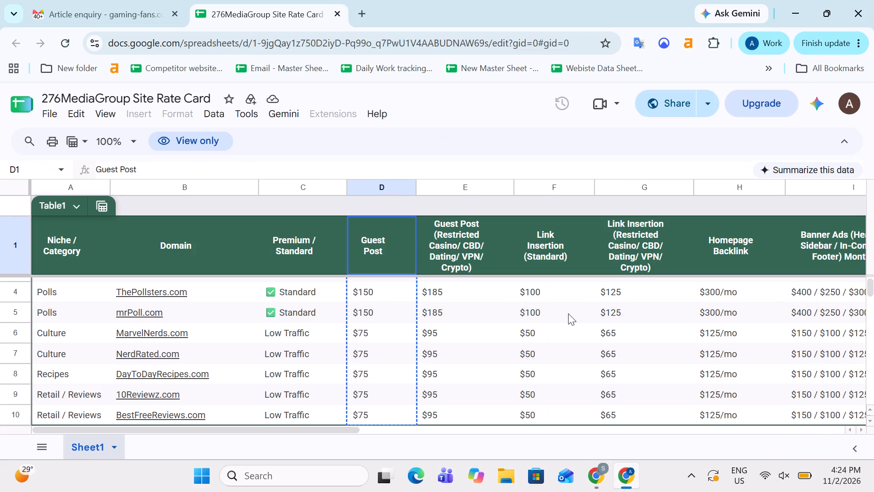
{"action": "key", "text": "Down"}
{"action": "key", "text": "Right"}
{"action": "key", "text": "Up"}
{"action": "key", "text": "Down"}
{"action": "key", "text": "ctrl+shift+Down"}
{"action": "key", "text": "Up"}
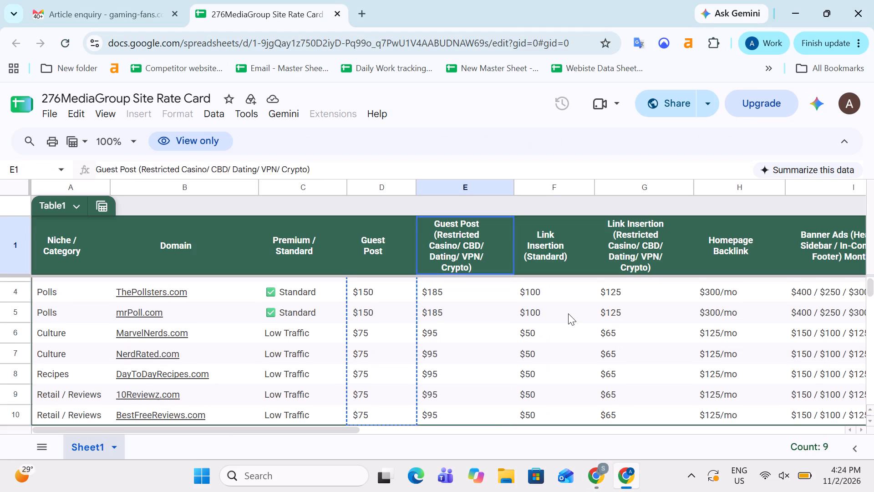
{"action": "key", "text": "Down"}
{"action": "key", "text": "Left"}
{"action": "key", "text": "Up"}
{"action": "key", "text": "Up"}
{"action": "key", "text": "Down"}
{"action": "key", "text": "Up"}
{"action": "key", "text": "Down"}
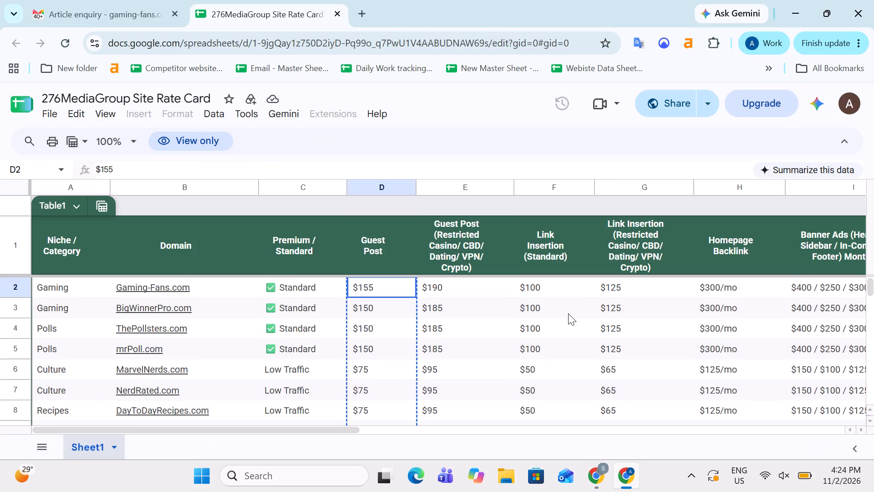
{"action": "key", "text": "Down"}
{"action": "key", "text": "ctrl+shift+Down"}
{"action": "key", "text": "ctrl+c"}
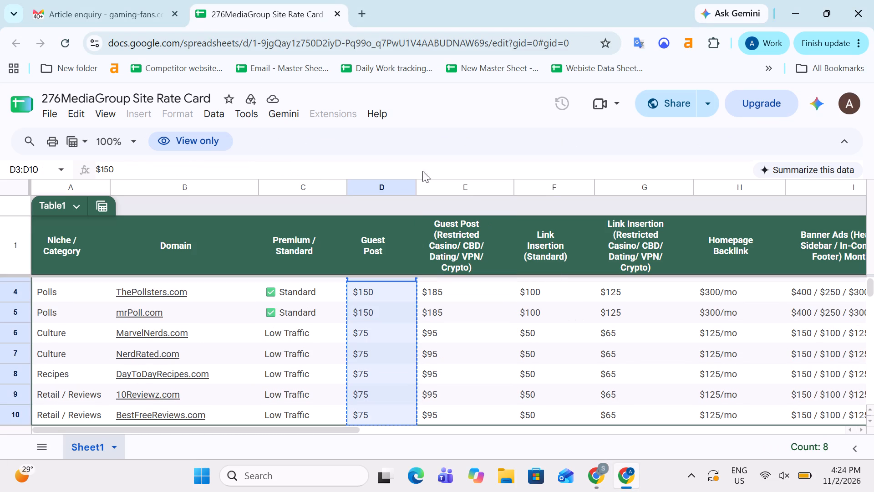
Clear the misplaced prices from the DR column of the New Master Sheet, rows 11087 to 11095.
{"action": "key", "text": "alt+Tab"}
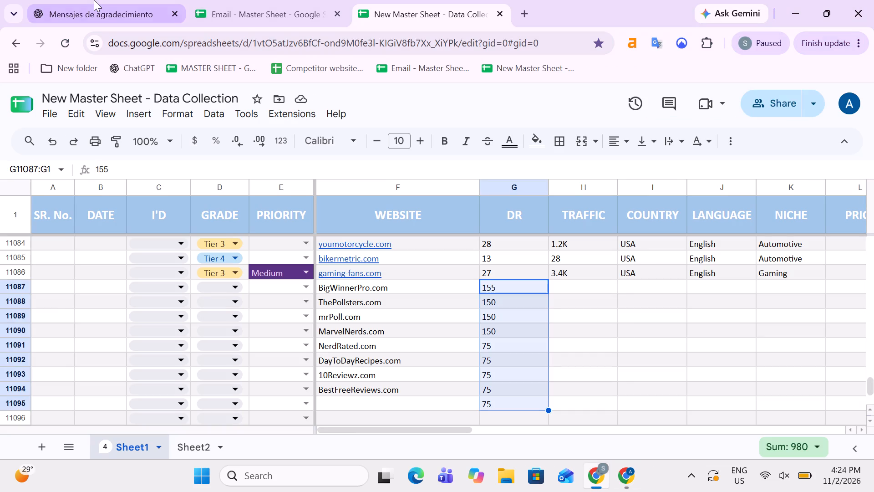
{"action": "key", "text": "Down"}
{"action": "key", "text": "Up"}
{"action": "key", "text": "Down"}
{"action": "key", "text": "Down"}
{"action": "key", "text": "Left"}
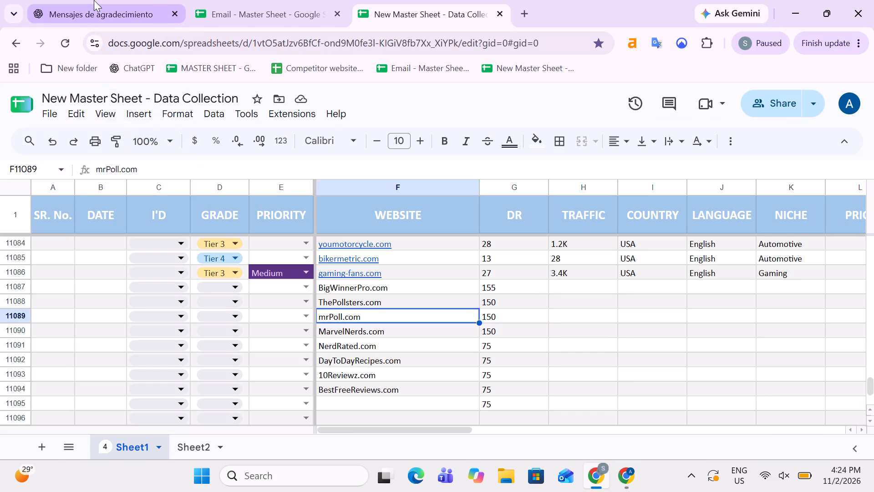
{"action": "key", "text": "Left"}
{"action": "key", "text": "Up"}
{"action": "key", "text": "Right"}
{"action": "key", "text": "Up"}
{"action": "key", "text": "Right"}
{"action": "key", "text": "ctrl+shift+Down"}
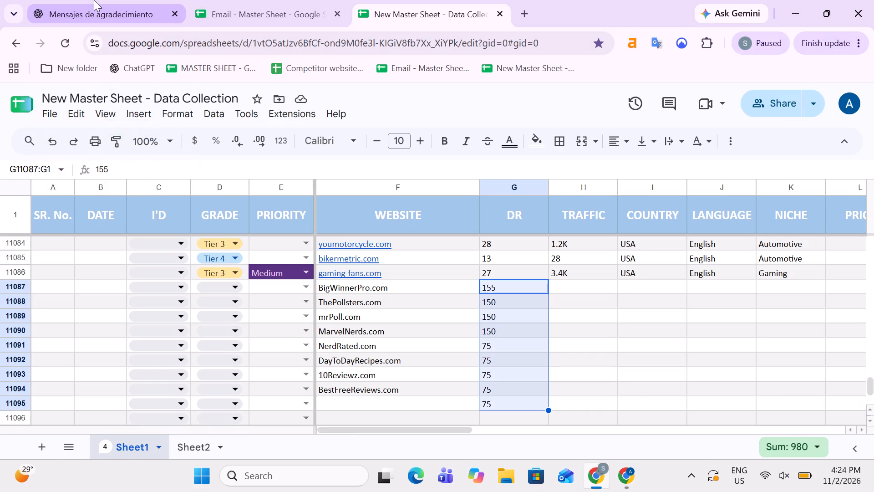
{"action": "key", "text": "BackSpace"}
Paste the copied Guest Post prices as values only into the PRICE column, rows 11087 to 11094.
{"action": "key", "text": "Up"}
{"action": "key", "text": "Down"}
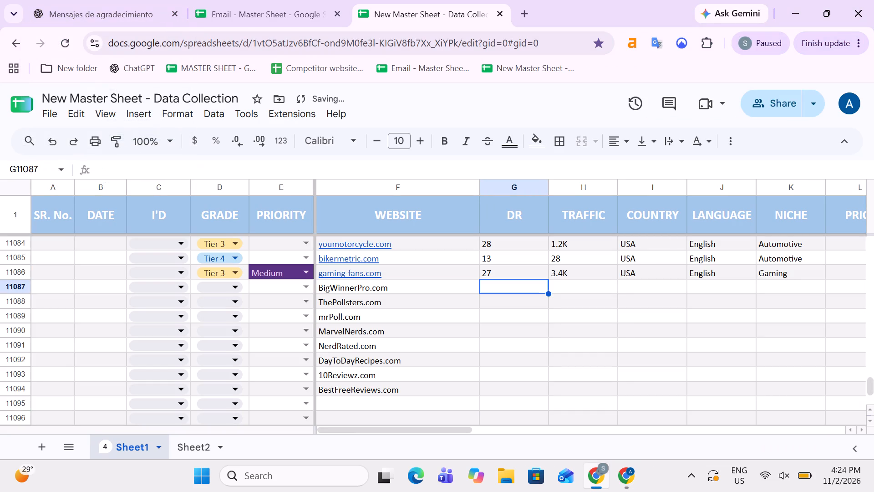
{"action": "key", "text": "Right"}
{"action": "key", "text": "Right"}
{"action": "key", "text": "Right"}
{"action": "key", "text": "Right"}
{"action": "key", "text": "Right"}
{"action": "key", "text": "Right"}
{"action": "key", "text": "Right"}
{"action": "key", "text": "Left"}
{"action": "key", "text": "Left"}
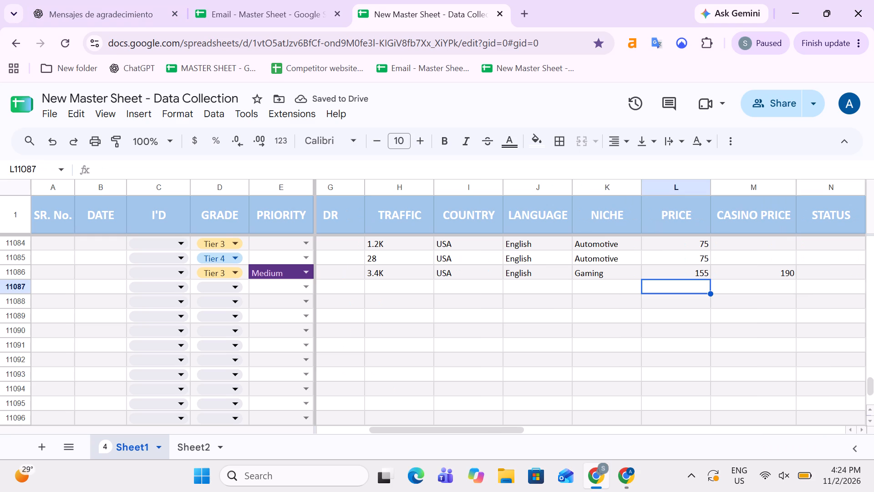
{"action": "key", "text": "ctrl+v"}
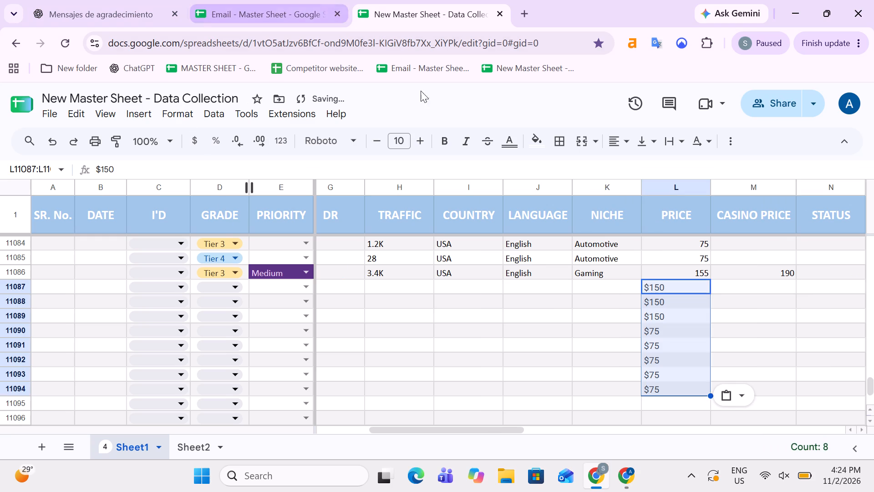
{"action": "left_click", "coordinate": [746, 393]}
{"action": "left_click", "coordinate": [757, 288]}
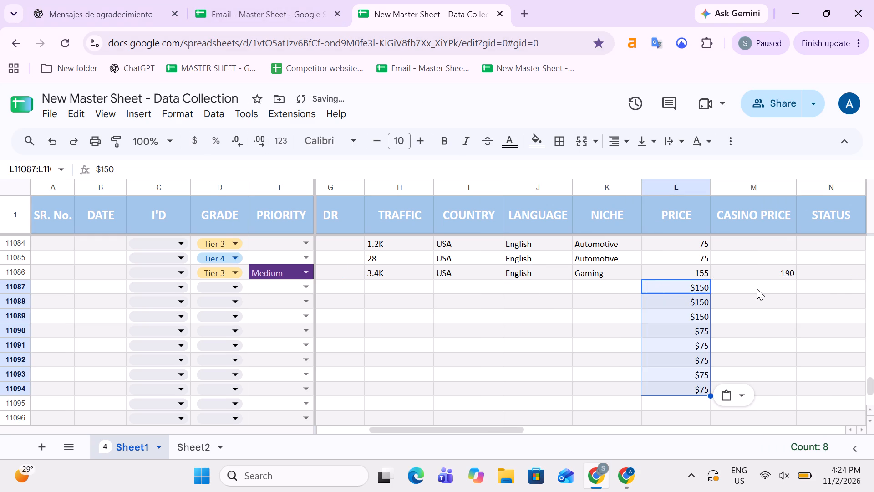
Copy the restricted casino Guest Post prices for BigWinnerPro.com through BestFreeReviews.com into CASINO PRICE, rows 11087 to 11094, as values only.
{"action": "key", "text": "alt+Tab"}
{"action": "key", "text": "Up"}
{"action": "key", "text": "Down"}
{"action": "key", "text": "Up"}
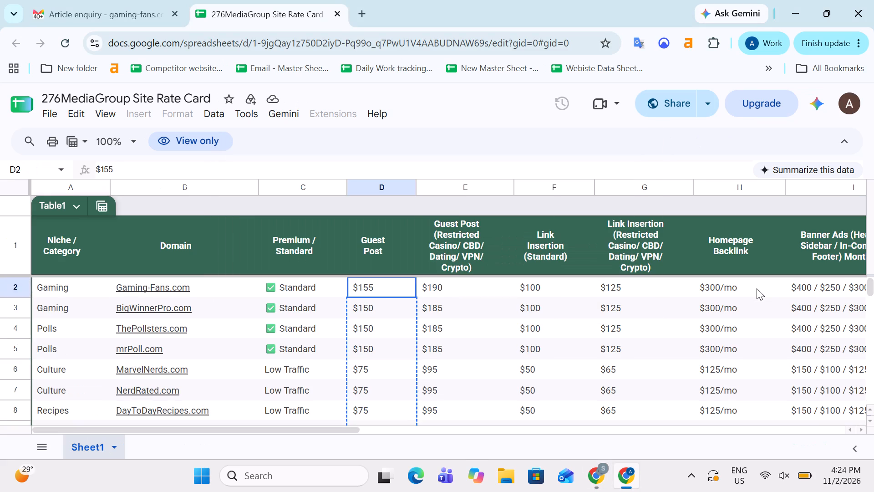
{"action": "key", "text": "Up"}
{"action": "key", "text": "Up"}
{"action": "key", "text": "Down"}
{"action": "key", "text": "Down"}
{"action": "key", "text": "Right"}
{"action": "key", "text": "ctrl+shift+Down"}
{"action": "key", "text": "ctrl+c"}
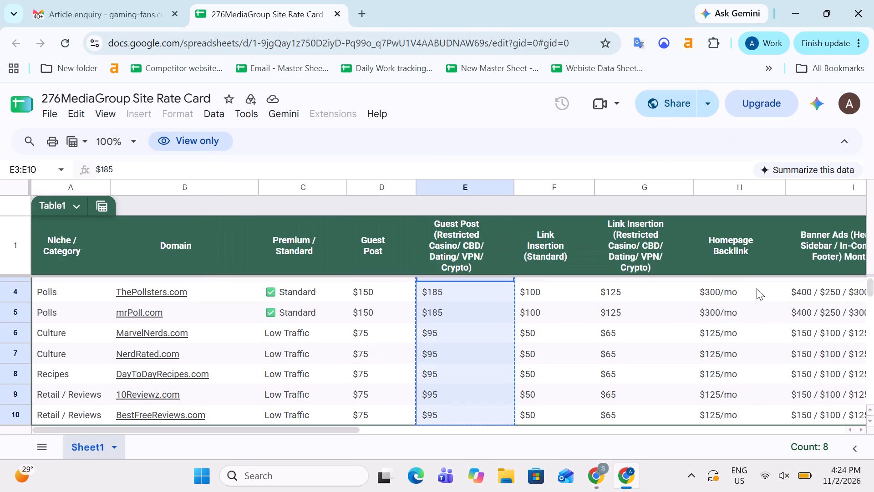
{"action": "key", "text": "alt+Tab"}
{"action": "key", "text": "Right"}
{"action": "key", "text": "ctrl+v"}
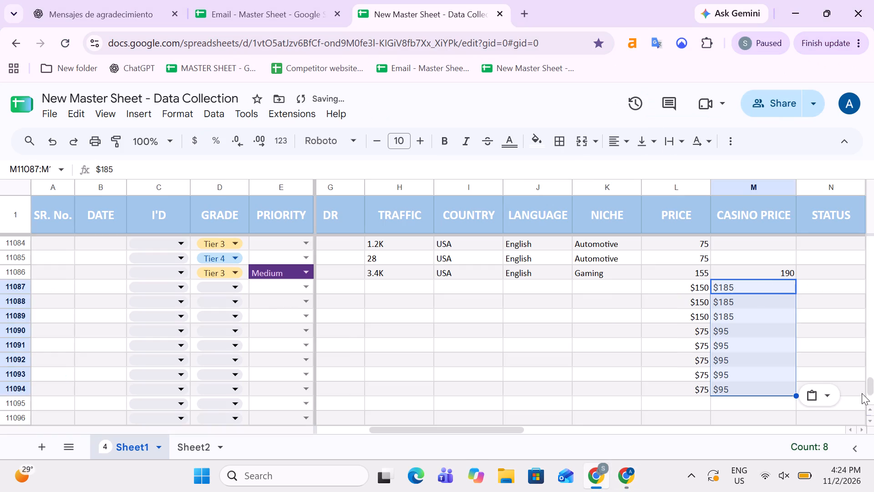
{"action": "left_click", "coordinate": [817, 394]}
{"action": "left_click", "coordinate": [801, 292]}
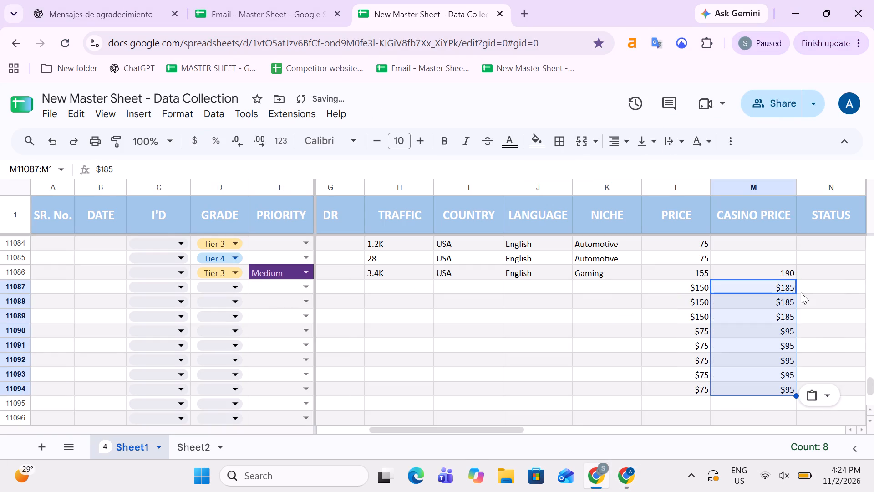
Copy all nine niche entries from the rate card and paste them as values only into the NICHE column from row 11087.
{"action": "key", "text": "alt+Tab"}
{"action": "key", "text": "Up"}
{"action": "key", "text": "Up"}
{"action": "key", "text": "Down"}
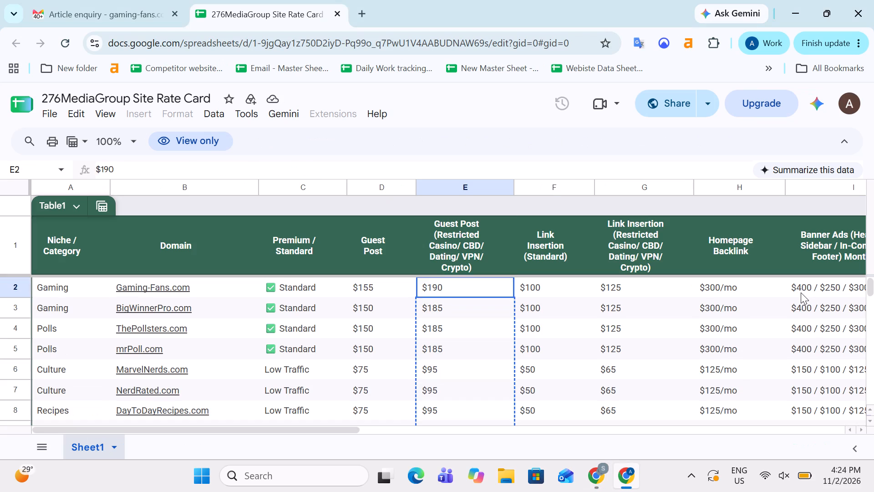
{"action": "key", "text": "Up"}
{"action": "key", "text": "Down"}
{"action": "key", "text": "Right"}
{"action": "key", "text": "Right"}
{"action": "key", "text": "Right"}
{"action": "key", "text": "Right"}
{"action": "key", "text": "Right"}
{"action": "key", "text": "Left"}
{"action": "key", "text": "Left"}
{"action": "key", "text": "Left"}
{"action": "key", "text": "Left"}
{"action": "key", "text": "Left"}
{"action": "key", "text": "Left"}
{"action": "key", "text": "Left"}
{"action": "key", "text": "Left"}
{"action": "key", "text": "Left"}
{"action": "key", "text": "Left"}
{"action": "key", "text": "Left"}
{"action": "key", "text": "Left"}
{"action": "key", "text": "Left"}
{"action": "key", "text": "Left"}
{"action": "key", "text": "Left"}
{"action": "key", "text": "Left"}
{"action": "key", "text": "Left"}
{"action": "key", "text": "Left"}
{"action": "key", "text": "Left"}
{"action": "key", "text": "Left"}
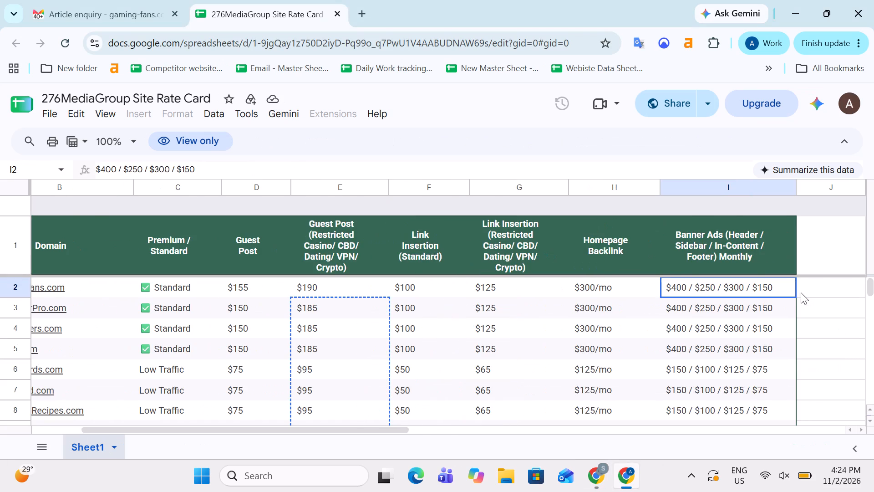
{"action": "key", "text": "ctrl+shift+Down"}
{"action": "key", "text": "ctrl+c"}
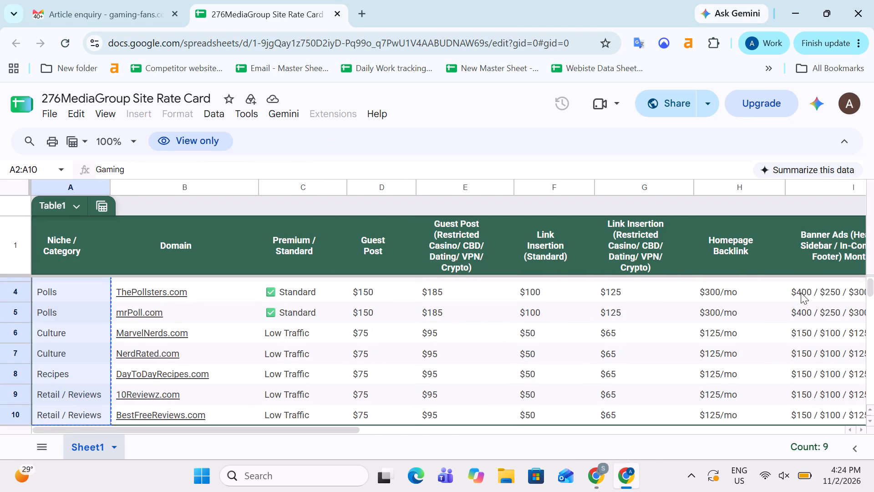
{"action": "key", "text": "alt+Tab"}
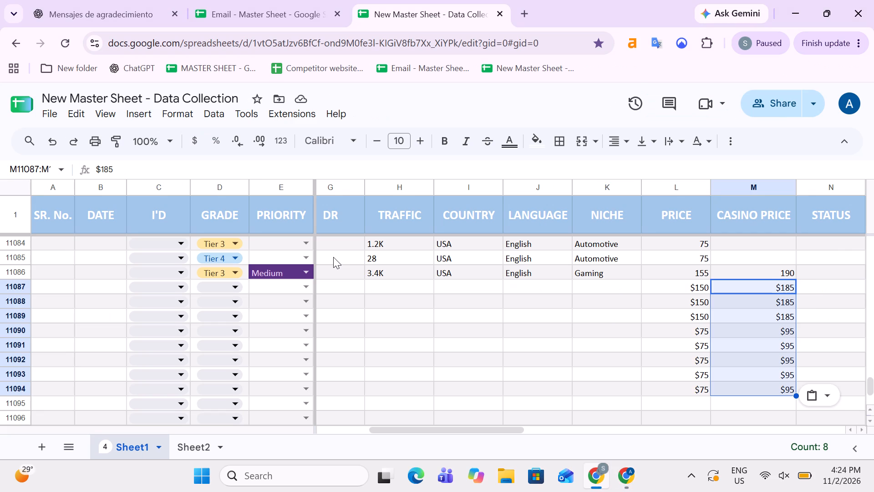
{"action": "key", "text": "Left"}
{"action": "key", "text": "Left"}
{"action": "key", "text": "Left"}
{"action": "key", "text": "Right"}
{"action": "key", "text": "ctrl+v"}
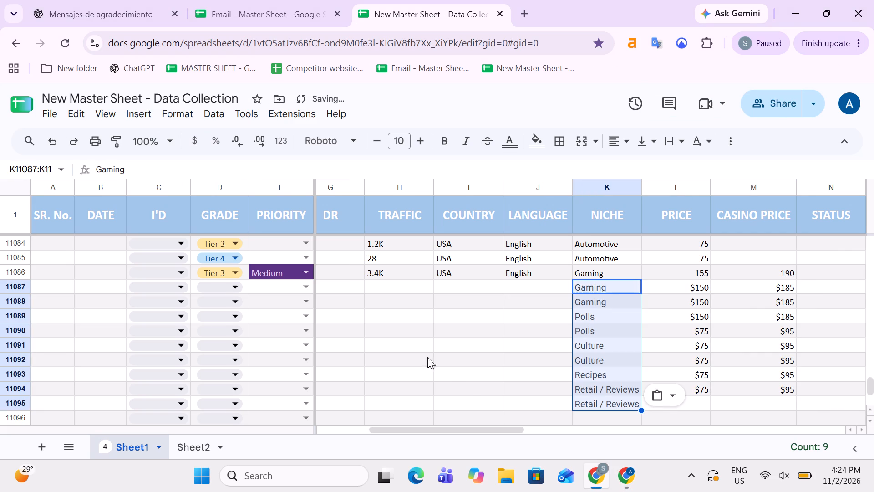
{"action": "left_click", "coordinate": [663, 398]}
{"action": "left_click", "coordinate": [683, 288]}
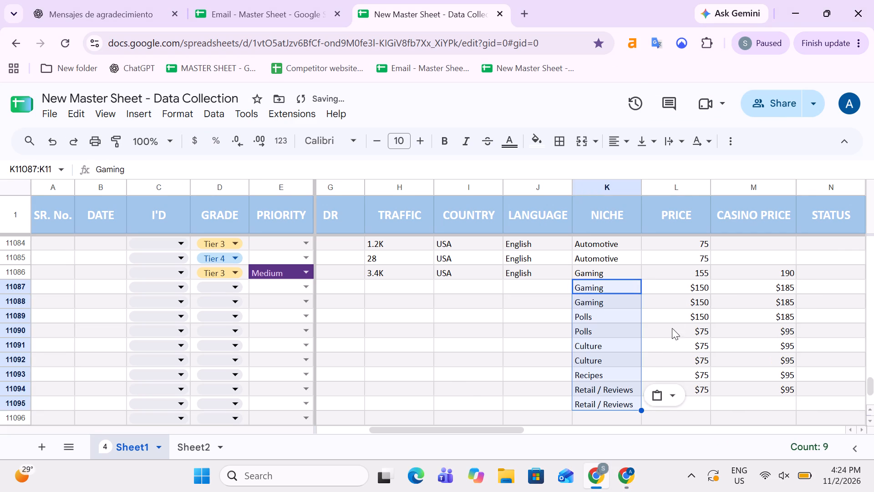
Shorten the niche in K11094 from Retail / Reviews to Reviews and copy it into K11095.
{"action": "double_click", "coordinate": [608, 390]}
{"action": "left_click", "coordinate": [603, 388]}
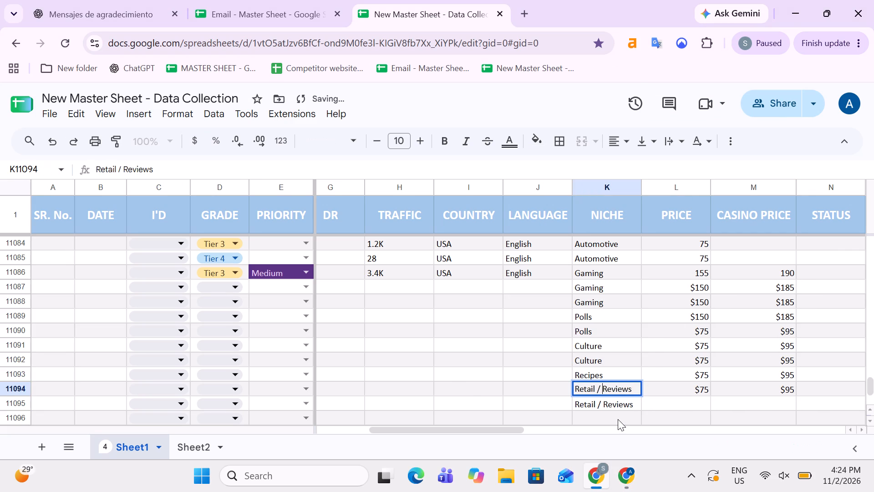
{"action": "key", "text": "BackSpace"}
{"action": "key", "text": "BackSpace"}
{"action": "key", "text": "BackSpace"}
{"action": "key", "text": "BackSpace"}
{"action": "key", "text": "BackSpace"}
{"action": "key", "text": "BackSpace"}
{"action": "key", "text": "BackSpace"}
{"action": "key", "text": "BackSpace"}
{"action": "key", "text": "BackSpace"}
{"action": "key", "text": "BackSpace"}
{"action": "key", "text": "BackSpace"}
{"action": "key", "text": "BackSpace"}
{"action": "key", "text": "BackSpace"}
{"action": "key", "text": "BackSpace"}
{"action": "key", "text": "BackSpace"}
{"action": "key", "text": "BackSpace"}
{"action": "key", "text": "BackSpace"}
{"action": "key", "text": "Tab"}
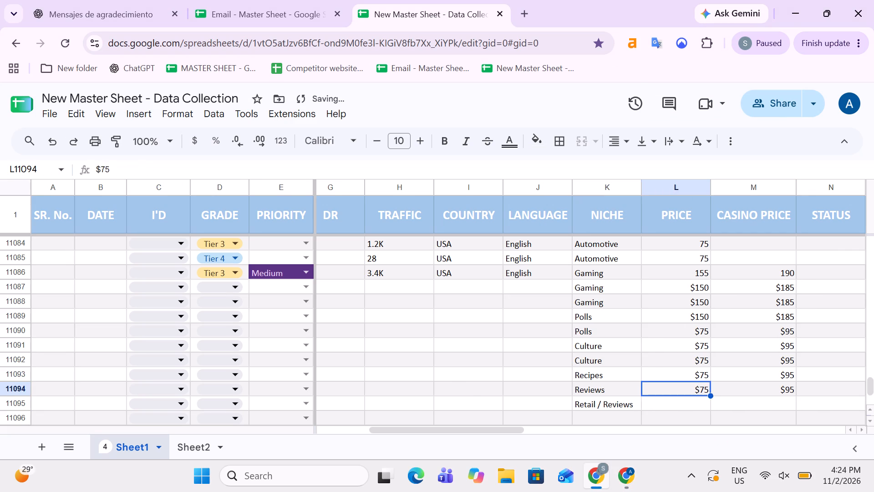
{"action": "key", "text": "Left"}
{"action": "key", "text": "ctrl+c"}
{"action": "key", "text": "Down"}
{"action": "key", "text": "ctrl+v"}
Change the niche in K11091 to Cultural and copy it into K11092.
{"action": "key", "text": "Up"}
{"action": "key", "text": "Up"}
{"action": "key", "text": "Up"}
{"action": "key", "text": "Up"}
{"action": "key", "text": "Up"}
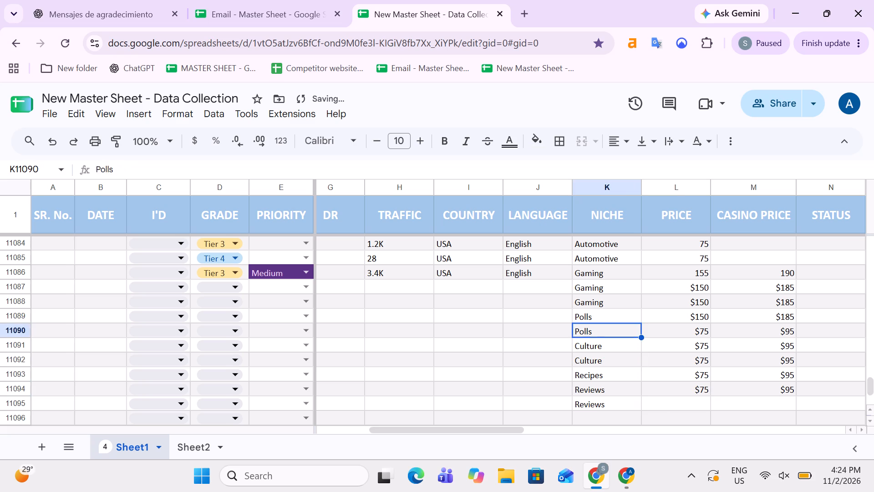
{"action": "key", "text": "Up"}
{"action": "key", "text": "Up"}
{"action": "key", "text": "Down"}
{"action": "key", "text": "Down"}
{"action": "key", "text": "Down"}
{"action": "key", "text": "Return"}
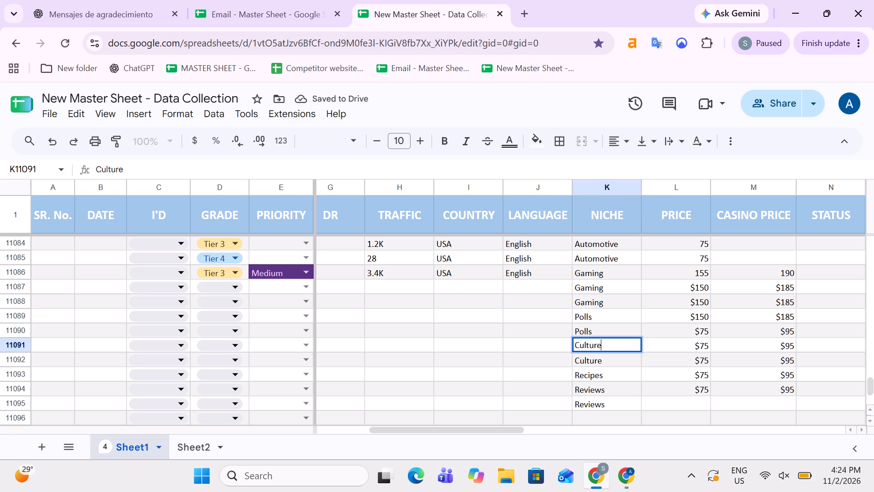
{"action": "key", "text": "BackSpace"}
{"action": "key", "text": "s"}
{"action": "key", "text": "BackSpace"}
{"action": "key", "text": "a"}
{"action": "key", "text": "Right"}
{"action": "key", "text": "Left"}
{"action": "key", "text": "ctrl+c"}
{"action": "key", "text": "Right"}
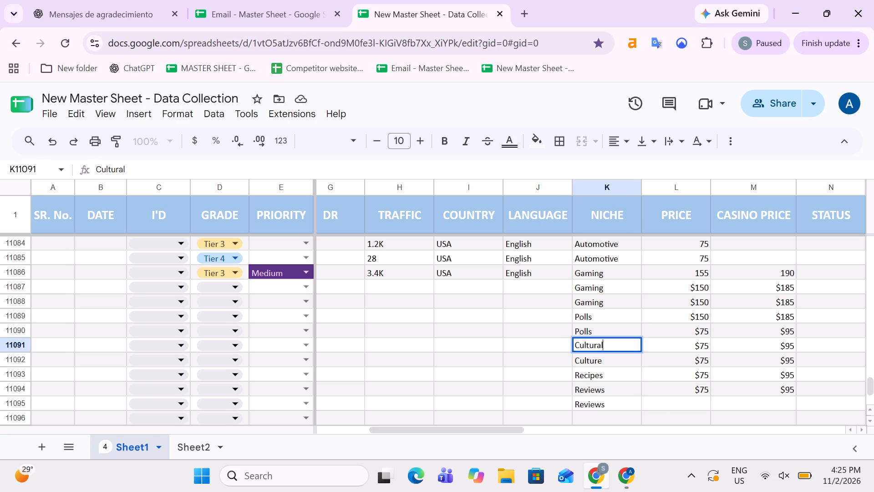
{"action": "key", "text": "Tab"}
{"action": "key", "text": "Left"}
{"action": "key", "text": "ctrl+c"}
{"action": "key", "text": "Down"}
{"action": "key", "text": "ctrl+v"}
Replace the Recipes niche in K11093 with Food & Drinks.
{"action": "key", "text": "Right"}
{"action": "key", "text": "Down"}
{"action": "key", "text": "Left"}
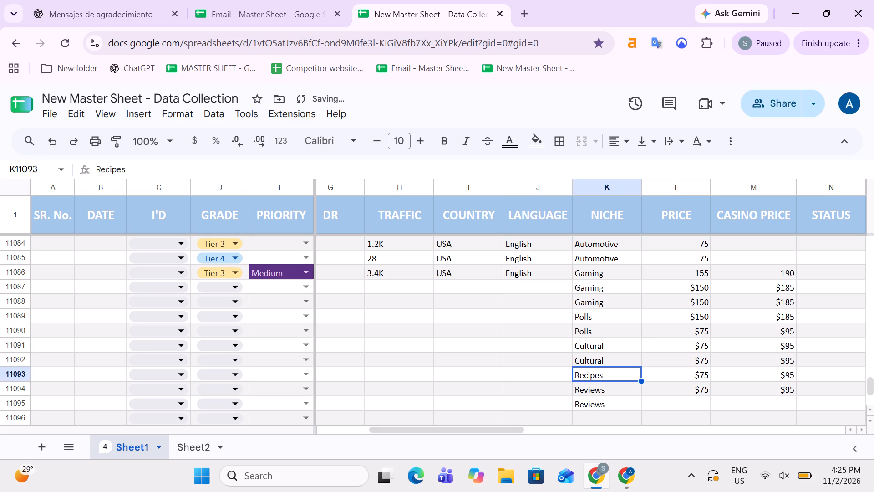
{"action": "key", "text": "Return"}
{"action": "key", "text": "BackSpace"}
{"action": "key", "text": "BackSpace"}
{"action": "key", "text": "BackSpace"}
{"action": "key", "text": "BackSpace"}
{"action": "key", "text": "BackSpace"}
{"action": "key", "text": "BackSpace"}
{"action": "key", "text": "BackSpace"}
{"action": "key", "text": "BackSpace"}
{"action": "key", "text": "BackSpace"}
{"action": "key", "text": "BackSpace"}
{"action": "key", "text": "BackSpace"}
{"action": "key", "text": "BackSpace"}
{"action": "key", "text": "BackSpace"}
{"action": "key", "text": "BackSpace"}
{"action": "key", "text": "BackSpace"}
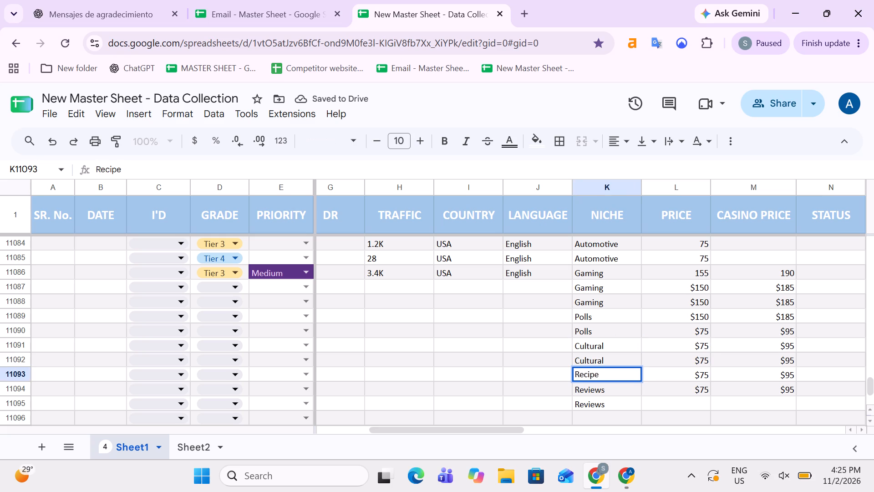
{"action": "type", "text": "Foo"}
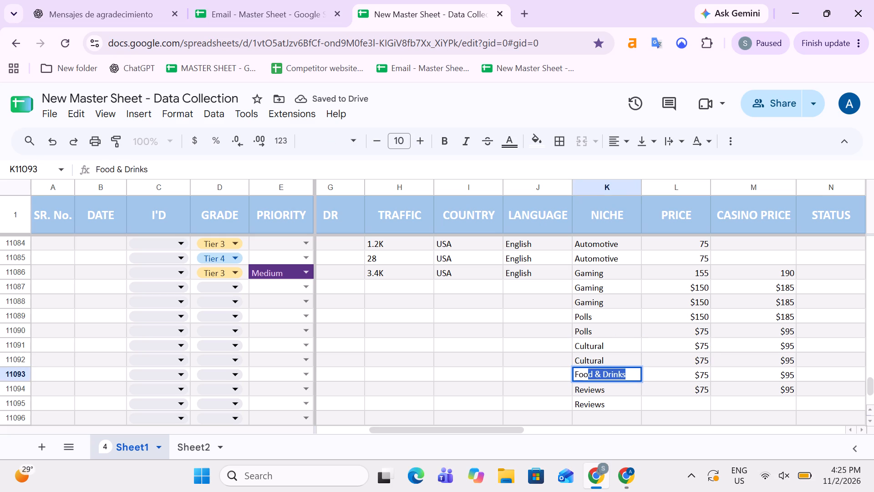
{"action": "key", "text": "Tab"}
Move the niche entries in K11089 to K11095 up two rows so they start at K11087, overwriting the Gaming entries.
{"action": "key", "text": "Left"}
{"action": "key", "text": "Left"}
{"action": "key", "text": "Right"}
{"action": "key", "text": "Down"}
{"action": "key", "text": "Down"}
{"action": "key", "text": "Right"}
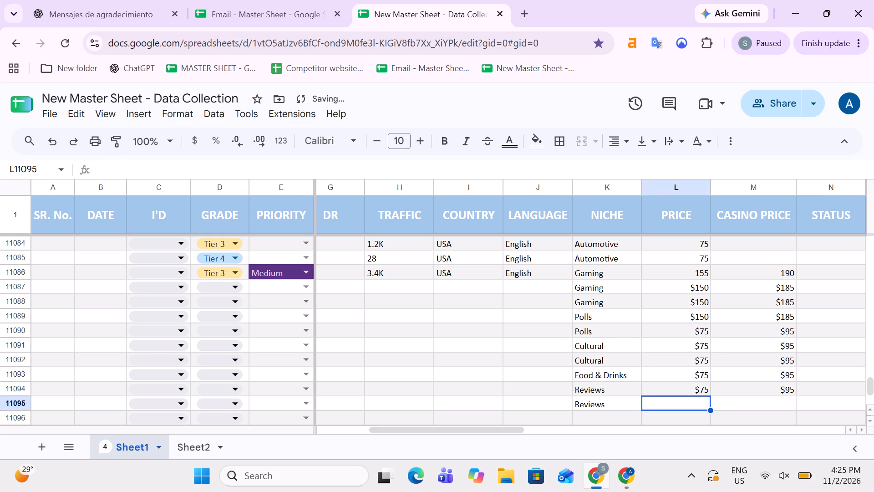
{"action": "key", "text": "Left"}
{"action": "key", "text": "Up"}
{"action": "key", "text": "Up"}
{"action": "key", "text": "Up"}
{"action": "key", "text": "Up"}
{"action": "key", "text": "Up"}
{"action": "key", "text": "Down"}
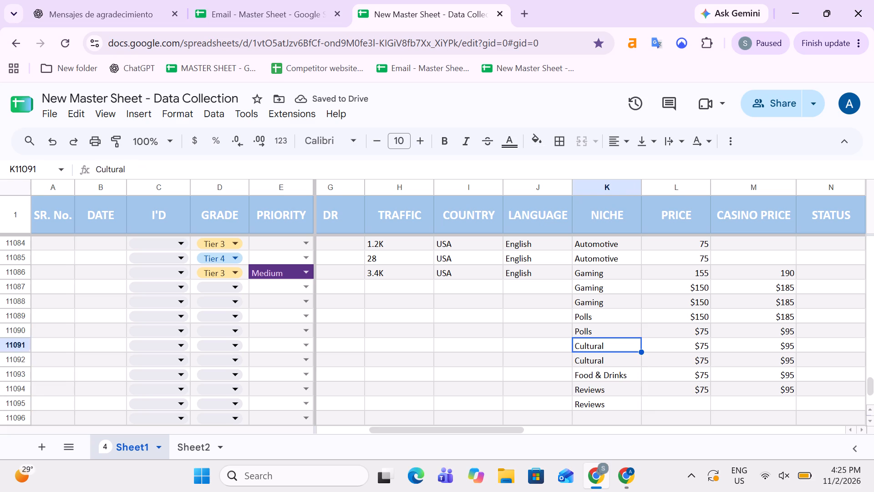
{"action": "key", "text": "Down"}
{"action": "key", "text": "Down"}
{"action": "key", "text": "Down"}
{"action": "key", "text": "Down"}
{"action": "key", "text": "Up"}
{"action": "key", "text": "Up"}
{"action": "key", "text": "Up"}
{"action": "key", "text": "Up"}
{"action": "key", "text": "Up"}
{"action": "key", "text": "Up"}
{"action": "key", "text": "Up"}
{"action": "key", "text": "Down"}
{"action": "key", "text": "ctrl+shift+Down"}
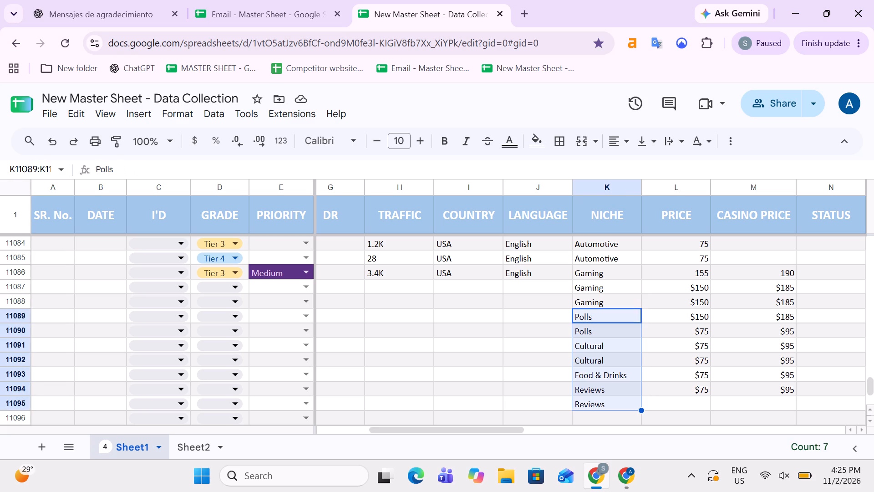
{"action": "key", "text": "ctrl+x"}
{"action": "key", "text": "Up"}
{"action": "key", "text": "Up"}
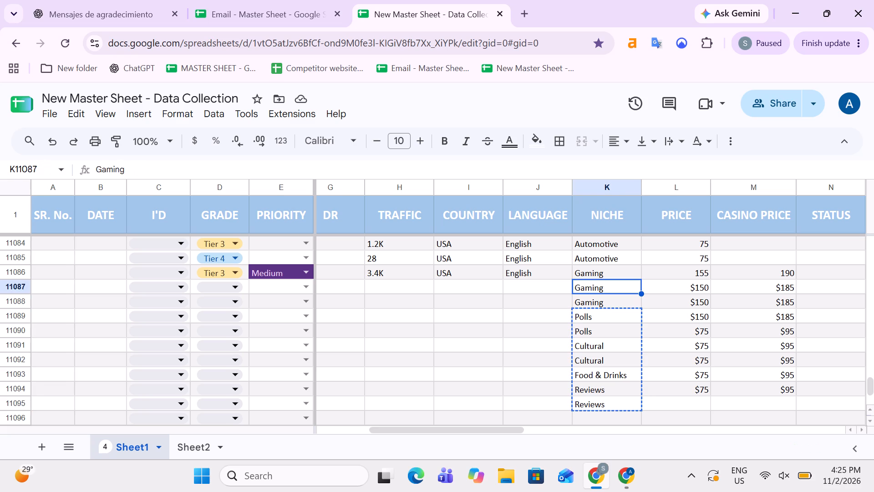
{"action": "key", "text": "Right"}
{"action": "key", "text": "Right"}
{"action": "key", "text": "Left"}
{"action": "key", "text": "Left"}
{"action": "key", "text": "ctrl+v"}
{"action": "key", "text": "Down"}
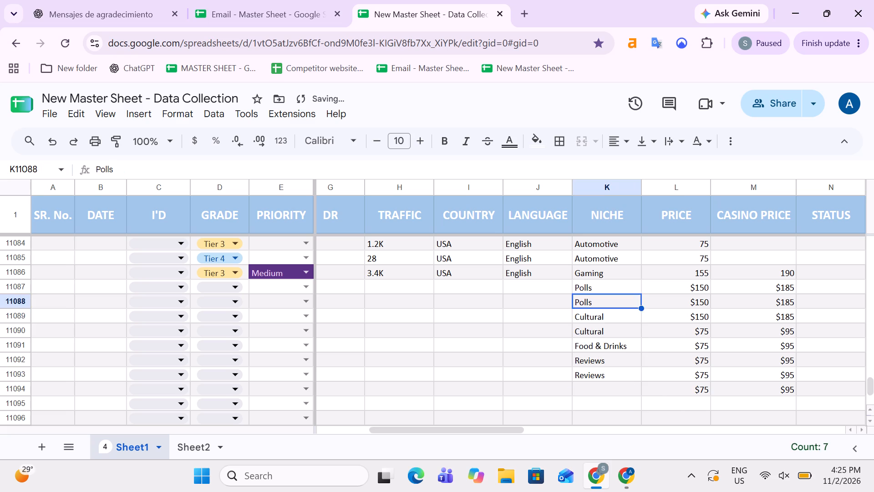
{"action": "key", "text": "Down"}
{"action": "key", "text": "Up"}
{"action": "key", "text": "Up"}
Fill the country USA and language English from row 11086 down through row 11093.
{"action": "key", "text": "Right"}
{"action": "key", "text": "Right"}
{"action": "key", "text": "Left"}
{"action": "key", "text": "Left"}
{"action": "key", "text": "Left"}
{"action": "key", "text": "Left"}
{"action": "key", "text": "Left"}
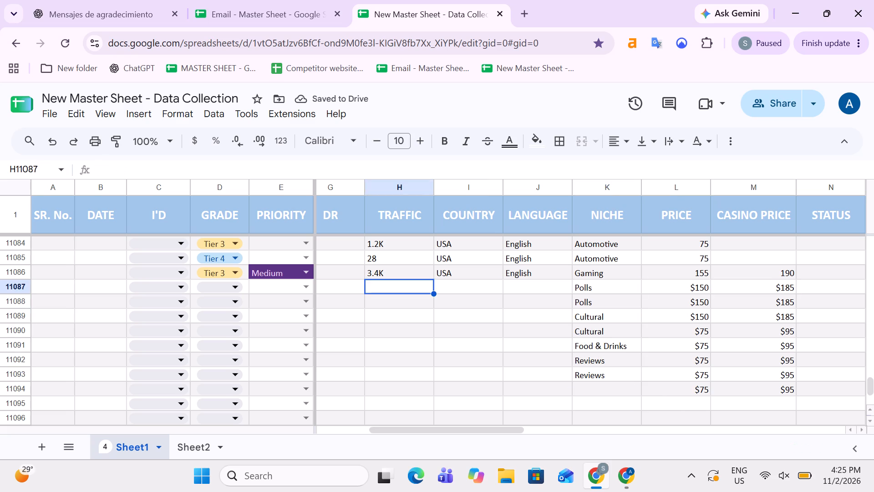
{"action": "key", "text": "Right"}
{"action": "key", "text": "Right"}
{"action": "key", "text": "Left"}
{"action": "key", "text": "Up"}
{"action": "key", "text": "shift+Right"}
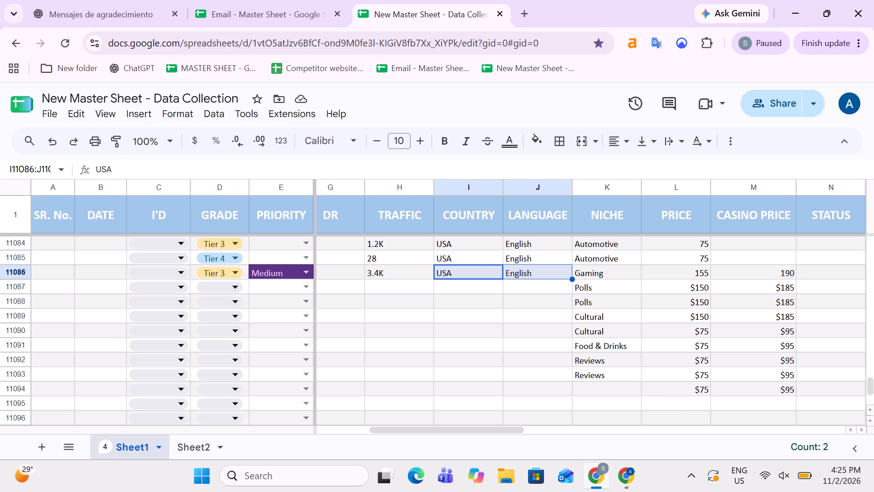
{"action": "left_click_drag", "start_coordinate": [572, 279], "coordinate": [574, 374]}
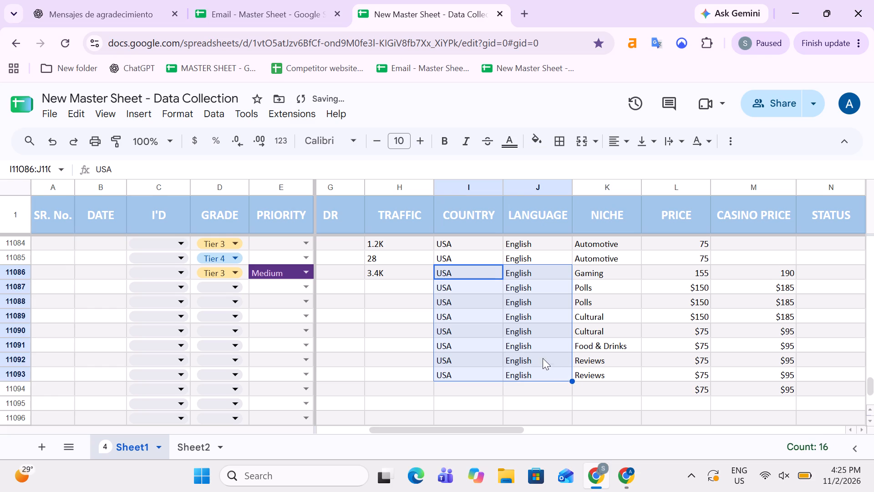
Copy BigWinnerPro.com from the WEBSITE column and open the site in place of the 276MediaGroup rate card.
{"action": "left_click", "coordinate": [533, 350]}
{"action": "key", "text": "Left"}
{"action": "key", "text": "Left"}
{"action": "key", "text": "Left"}
{"action": "key", "text": "Left"}
{"action": "key", "text": "Left"}
{"action": "key", "text": "Left"}
{"action": "key", "text": "Left"}
{"action": "key", "text": "Left"}
{"action": "key", "text": "Left"}
{"action": "key", "text": "Right"}
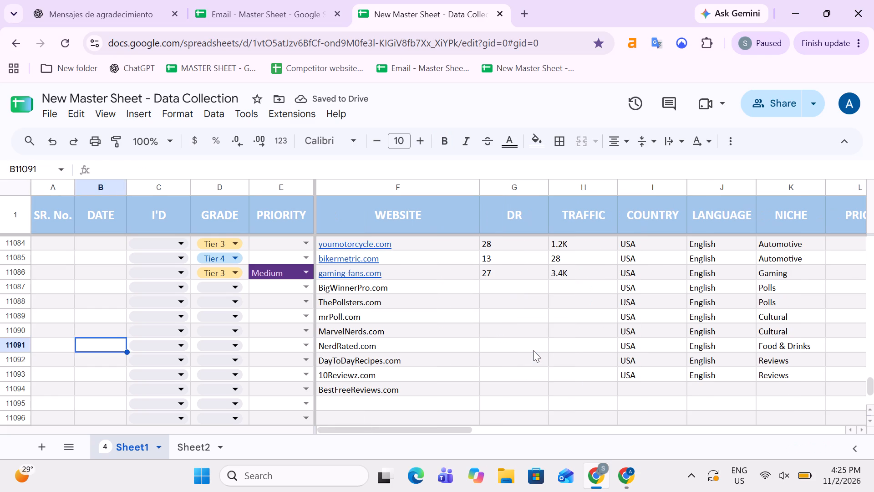
{"action": "key", "text": "Right"}
{"action": "key", "text": "Right"}
{"action": "key", "text": "Right"}
{"action": "key", "text": "Up"}
{"action": "key", "text": "Up"}
{"action": "key", "text": "Up"}
{"action": "key", "text": "Up"}
{"action": "key", "text": "Right"}
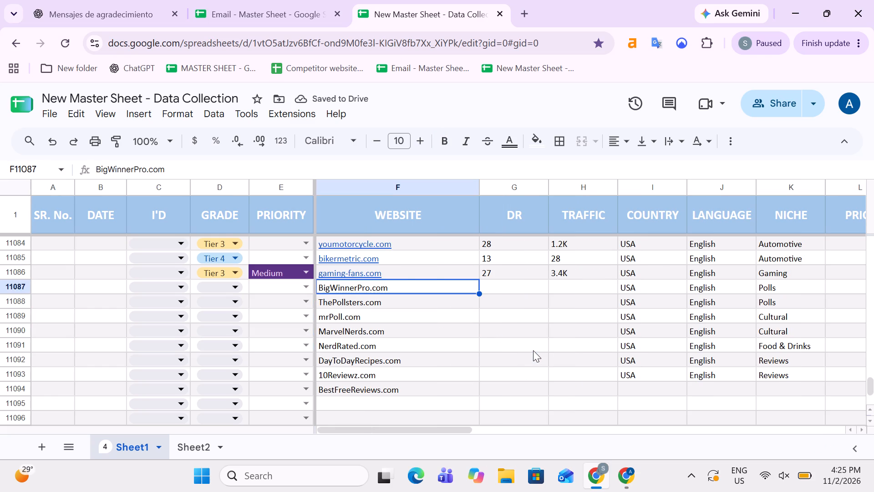
{"action": "key", "text": "ctrl+c"}
{"action": "key", "text": "alt+Tab"}
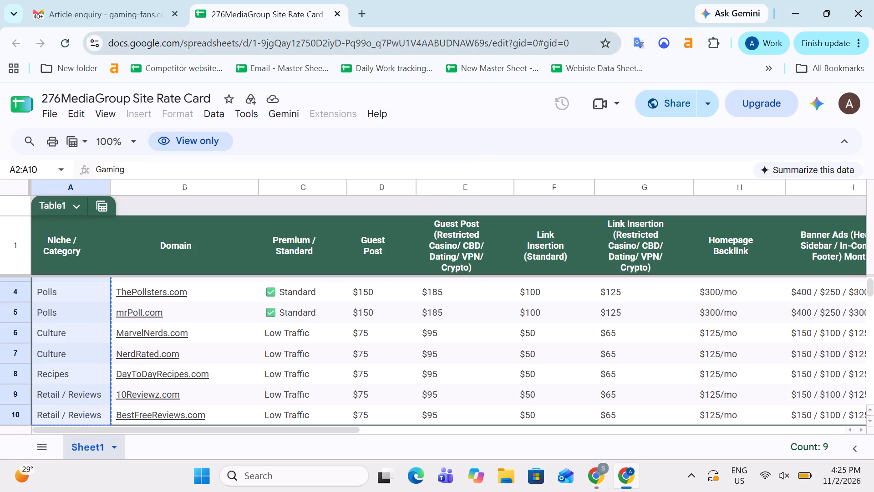
{"action": "left_click", "coordinate": [345, 38]}
{"action": "key", "text": "ctrl+v"}
{"action": "key", "text": "Return"}
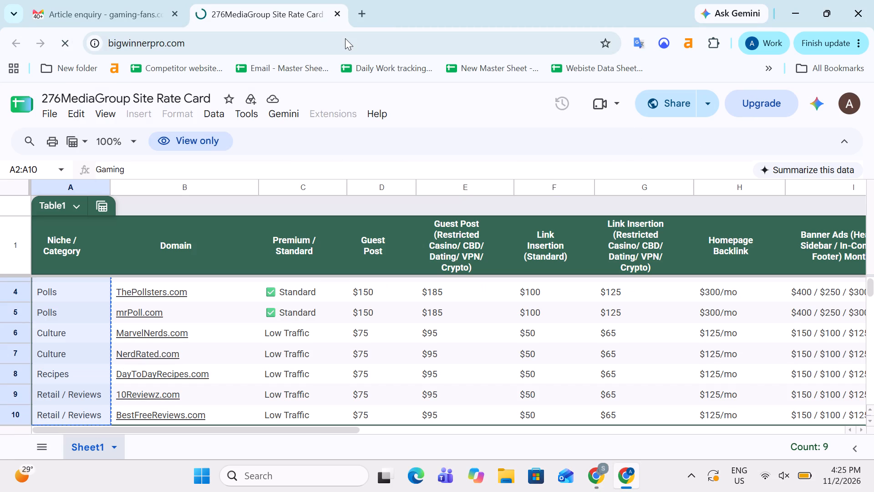
Copy ThePollsters.com from the WEBSITE column in row 11088 and open the site in a new browser tab.
{"action": "key", "text": "alt+Tab"}
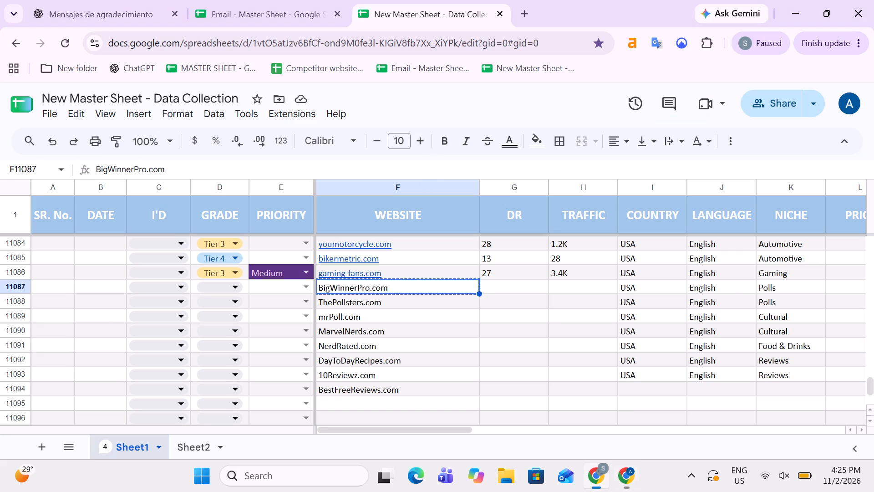
{"action": "key", "text": "Down"}
{"action": "key", "text": "ctrl+c"}
{"action": "key", "text": "alt+Tab"}
{"action": "left_click", "coordinate": [361, 11]}
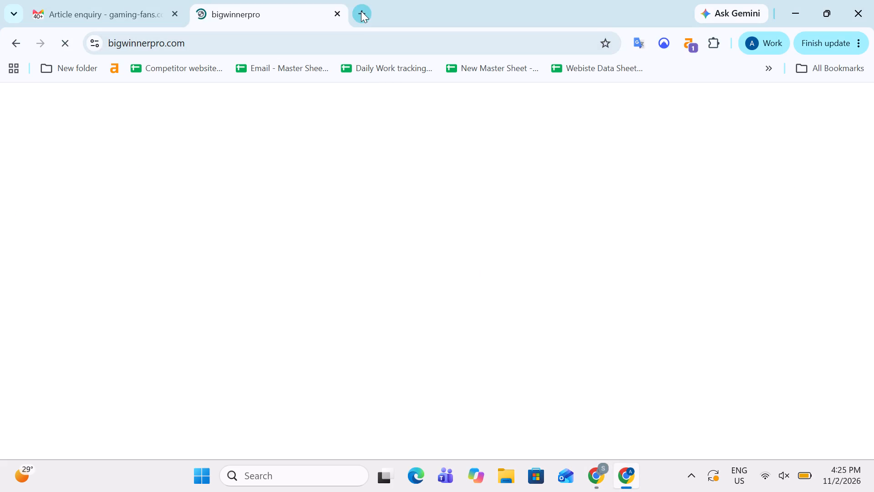
{"action": "key", "text": "ctrl+v"}
{"action": "key", "text": "Return"}
Examine the BigWinnerPro.com homepage and open its site search.
{"action": "left_click", "coordinate": [265, 0]}
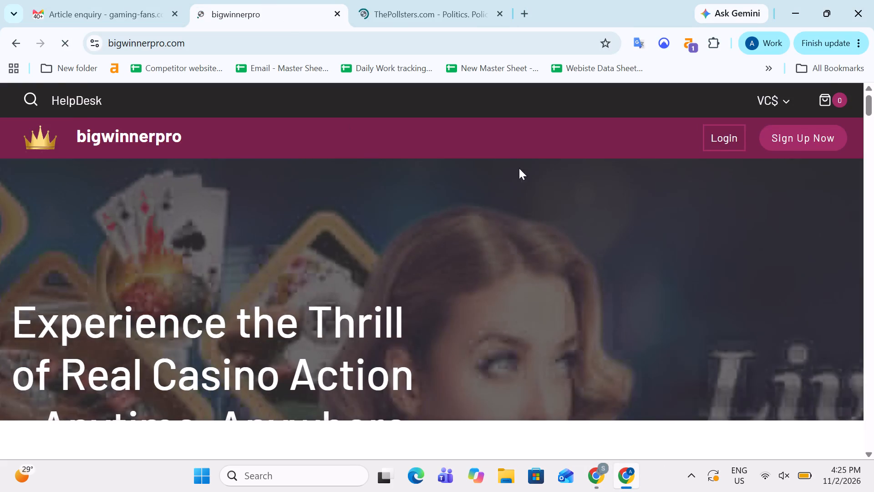
{"action": "scroll", "coordinate": [656, 233], "scroll_direction": "down", "scroll_amount": 6}
{"action": "scroll", "coordinate": [666, 281], "scroll_direction": "down", "scroll_amount": 7}
{"action": "scroll", "coordinate": [657, 292], "scroll_direction": "up", "scroll_amount": 13}
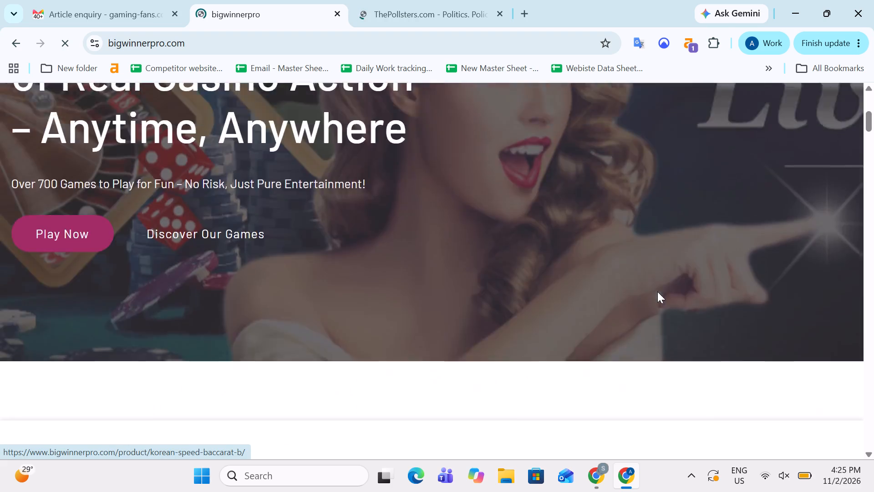
{"action": "scroll", "coordinate": [657, 292], "scroll_direction": "up", "scroll_amount": 2}
{"action": "left_click", "coordinate": [28, 107]}
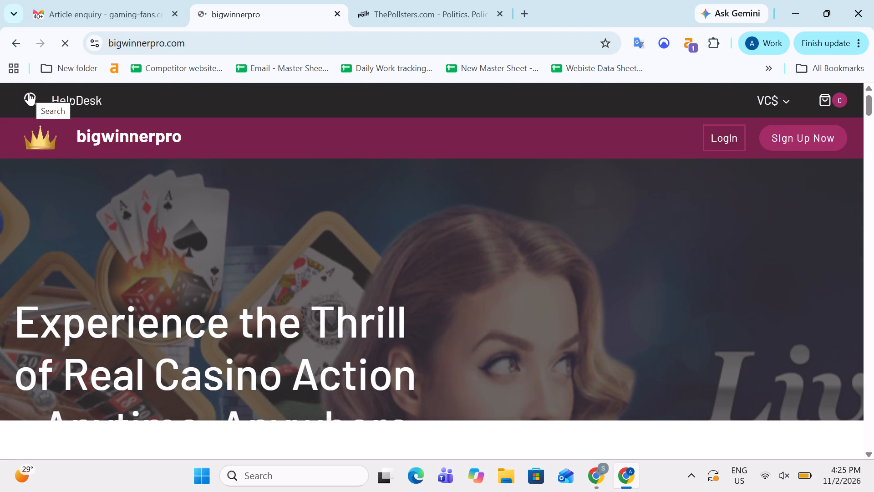
Search ThePollsters.com for Netbet using the site's own search.
{"action": "left_click", "coordinate": [446, 0]}
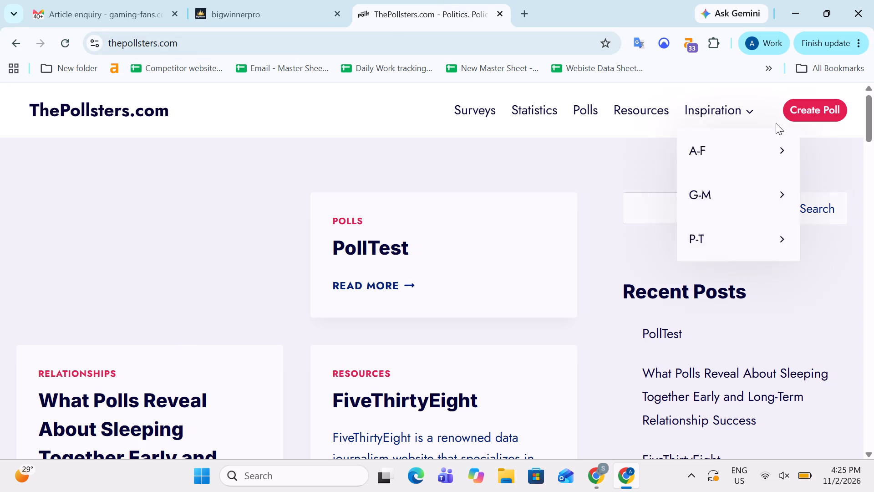
{"action": "left_click", "coordinate": [691, 206]}
{"action": "left_click", "coordinate": [706, 235]}
{"action": "left_click", "coordinate": [812, 200]}
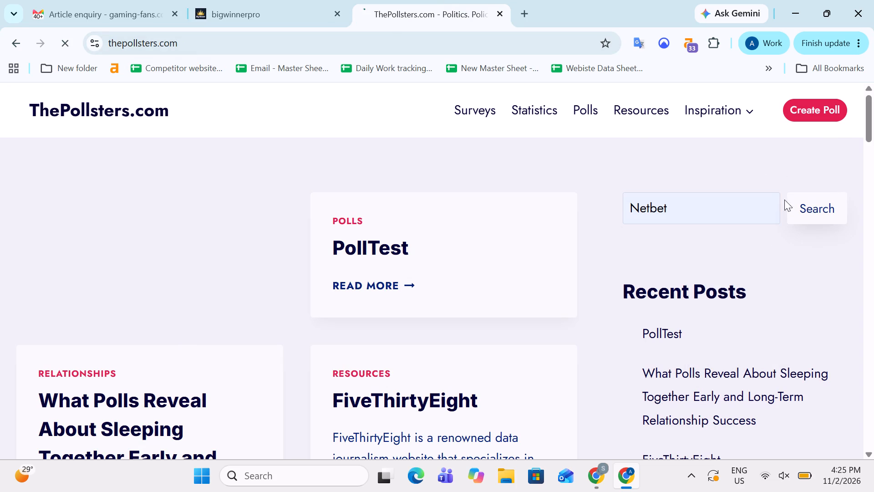
Try to open the site search on BigWinnerPro.com, reload the page, and close the site.
{"action": "left_click", "coordinate": [268, 0]}
{"action": "left_click", "coordinate": [26, 101]}
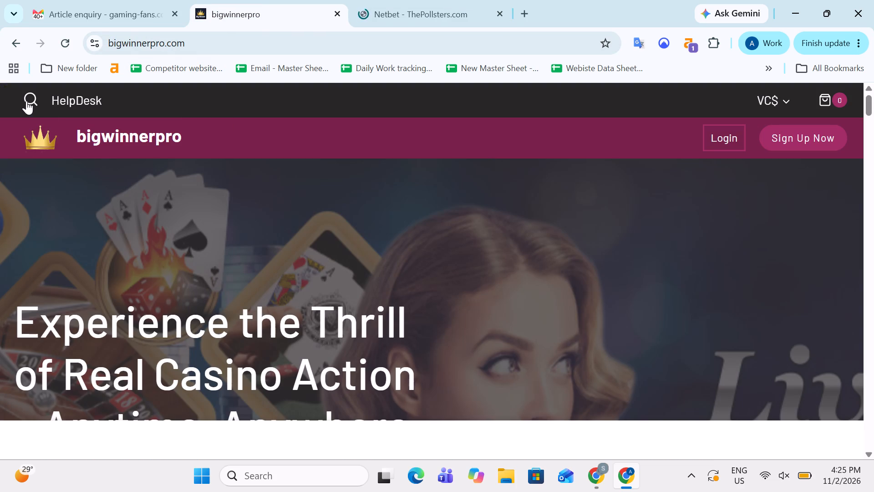
{"action": "double_click", "coordinate": [26, 101]}
{"action": "scroll", "coordinate": [311, 205], "scroll_direction": "down", "scroll_amount": 4}
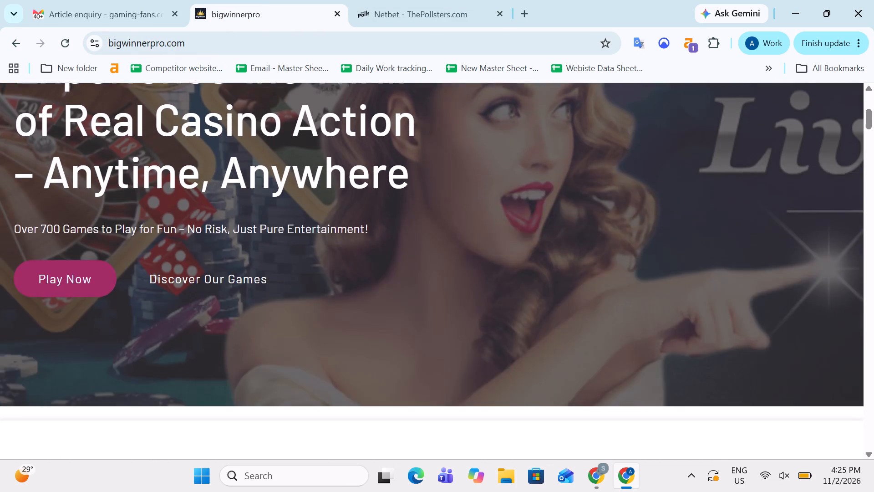
{"action": "scroll", "coordinate": [334, 223], "scroll_direction": "up", "scroll_amount": 5}
{"action": "left_click", "coordinate": [30, 96]}
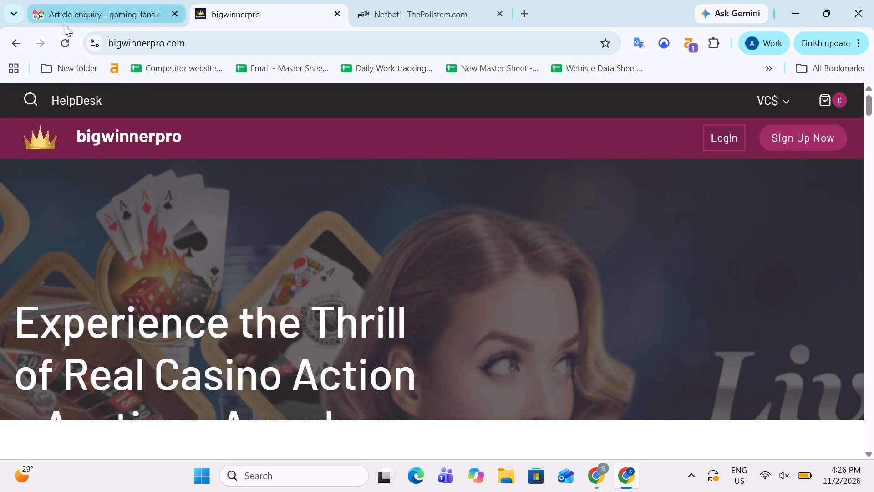
{"action": "left_click", "coordinate": [65, 25]}
{"action": "left_click", "coordinate": [268, 6]}
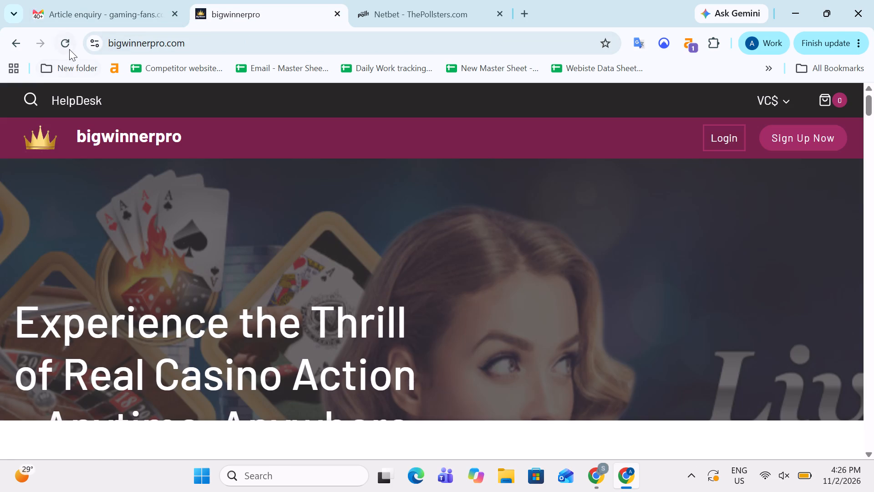
{"action": "left_click", "coordinate": [68, 48]}
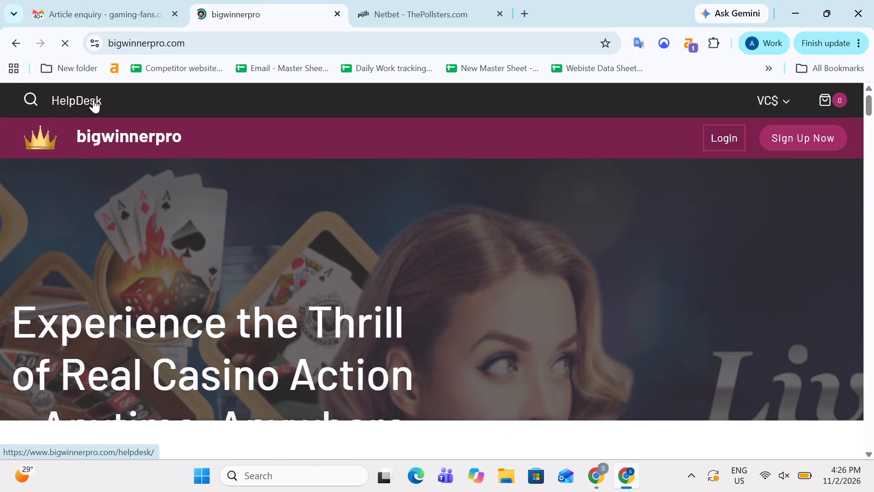
{"action": "left_click", "coordinate": [93, 99]}
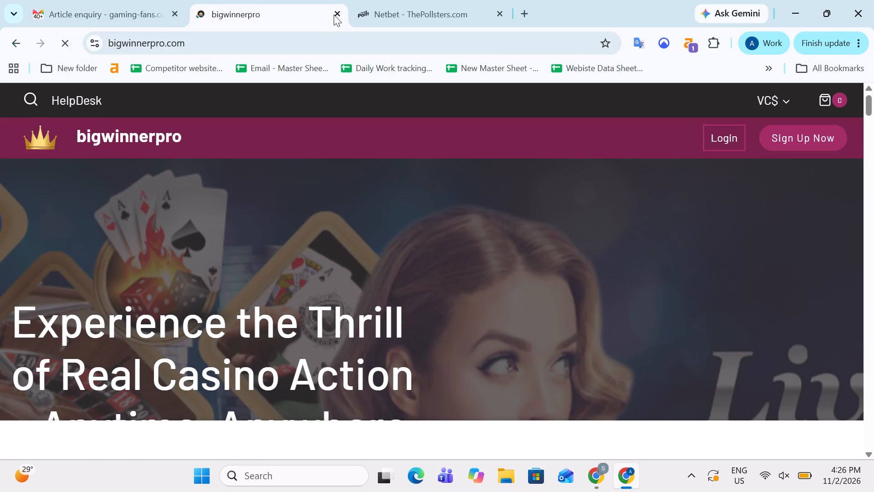
{"action": "left_click", "coordinate": [338, 12]}
Check the Netbet search results on ThePollsters.com and close the site.
{"action": "scroll", "coordinate": [380, 231], "scroll_direction": "down", "scroll_amount": 2}
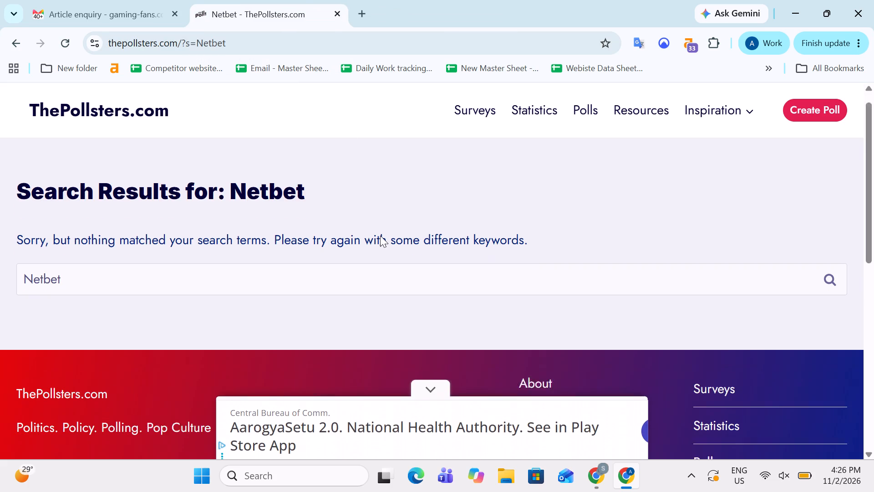
{"action": "scroll", "coordinate": [380, 236], "scroll_direction": "down", "scroll_amount": 2}
{"action": "left_click", "coordinate": [337, 12]}
Switch to the New Master Sheet and set the WEBSITE TYPE for ThePollsters.com in row 11088 to Unique.
{"action": "key", "text": "alt+Tab"}
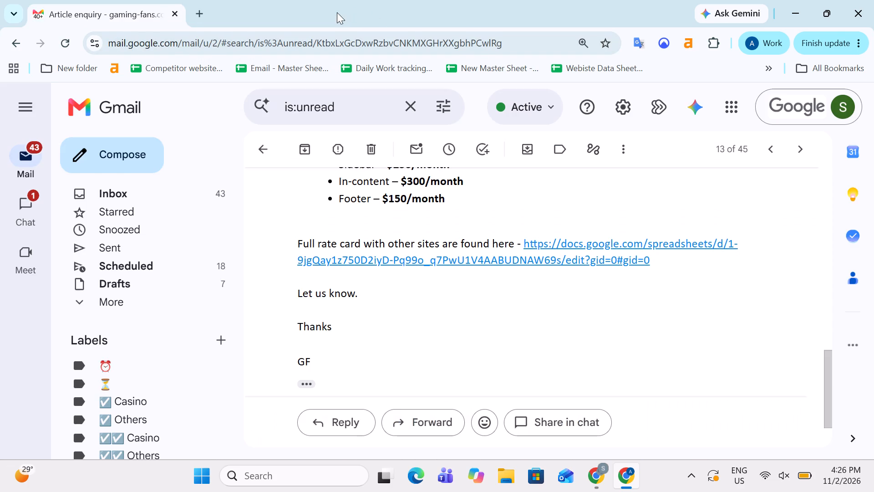
{"action": "key", "text": "Right"}
{"action": "key", "text": "Right"}
{"action": "key", "text": "Right"}
{"action": "key", "text": "Right"}
{"action": "key", "text": "Right"}
{"action": "key", "text": "Right"}
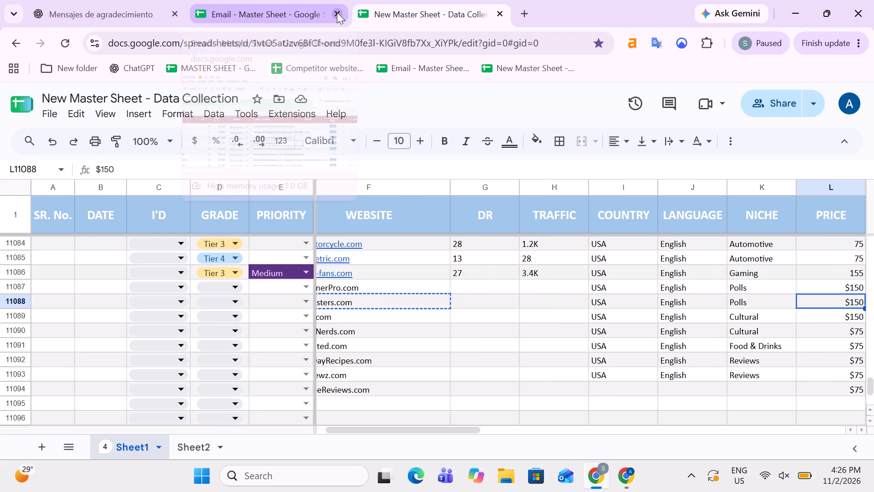
{"action": "key", "text": "Right"}
{"action": "key", "text": "Right"}
{"action": "key", "text": "Right"}
{"action": "key", "text": "Right"}
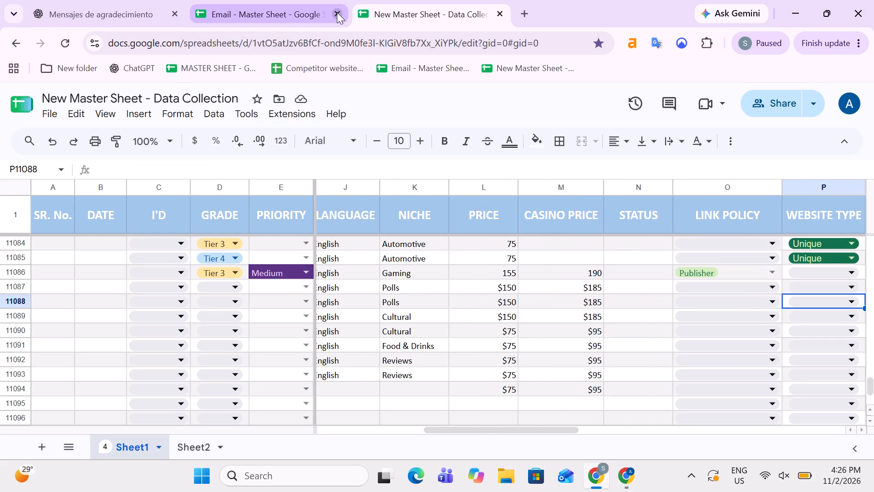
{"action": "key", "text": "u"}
{"action": "key", "text": "Tab"}
Set the WEBSITE TYPE for BigWinnerPro.com in row 11087 to Not Verified.
{"action": "key", "text": "Left"}
{"action": "key", "text": "Left"}
{"action": "key", "text": "Up"}
{"action": "key", "text": "Right"}
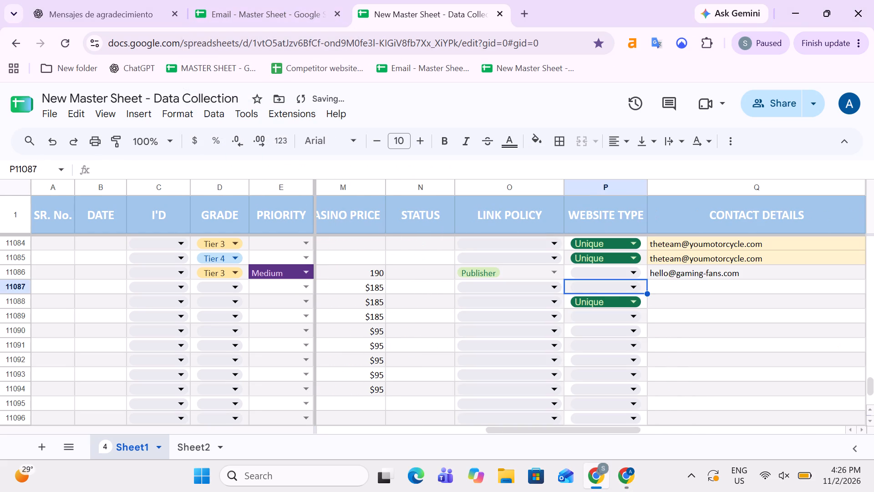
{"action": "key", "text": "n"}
{"action": "key", "text": "Down"}
{"action": "key", "text": "Return"}
Set the PRIORITY for ThePollsters.com in row 11088 to High.
{"action": "key", "text": "Left"}
{"action": "key", "text": "Left"}
{"action": "key", "text": "Left"}
{"action": "key", "text": "Left"}
{"action": "key", "text": "Left"}
{"action": "key", "text": "Left"}
{"action": "key", "text": "Left"}
{"action": "key", "text": "Left"}
{"action": "key", "text": "Left"}
{"action": "key", "text": "Left"}
{"action": "key", "text": "Left"}
{"action": "key", "text": "Left"}
{"action": "key", "text": "Left"}
{"action": "key", "text": "Left"}
{"action": "key", "text": "Left"}
{"action": "key", "text": "Left"}
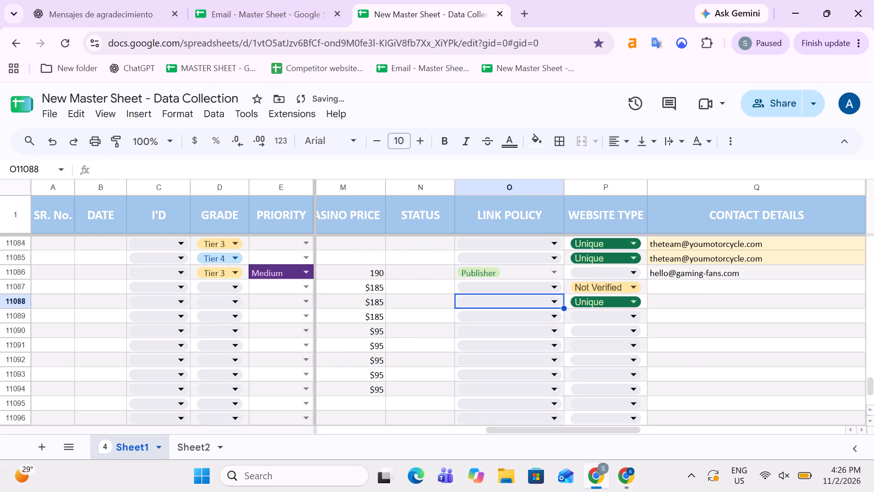
{"action": "key", "text": "Right"}
{"action": "key", "text": "Right"}
{"action": "key", "text": "Right"}
{"action": "key", "text": "Right"}
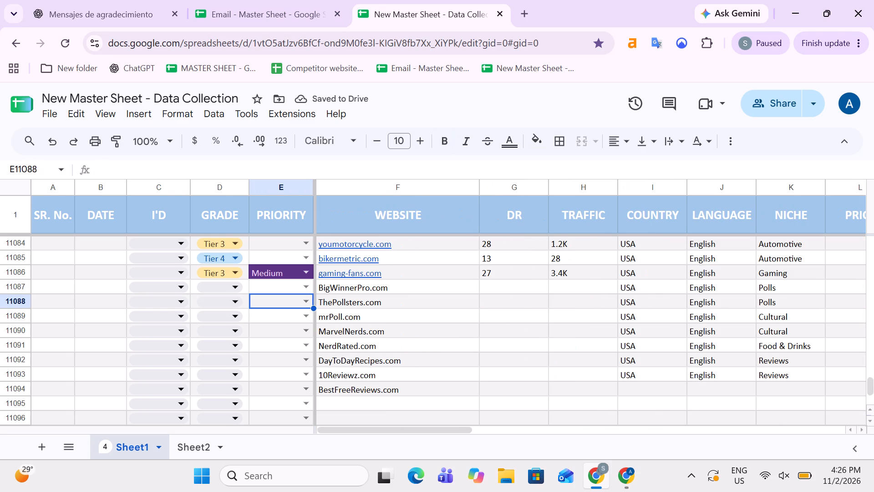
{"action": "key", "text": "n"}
{"action": "key", "text": "BackSpace"}
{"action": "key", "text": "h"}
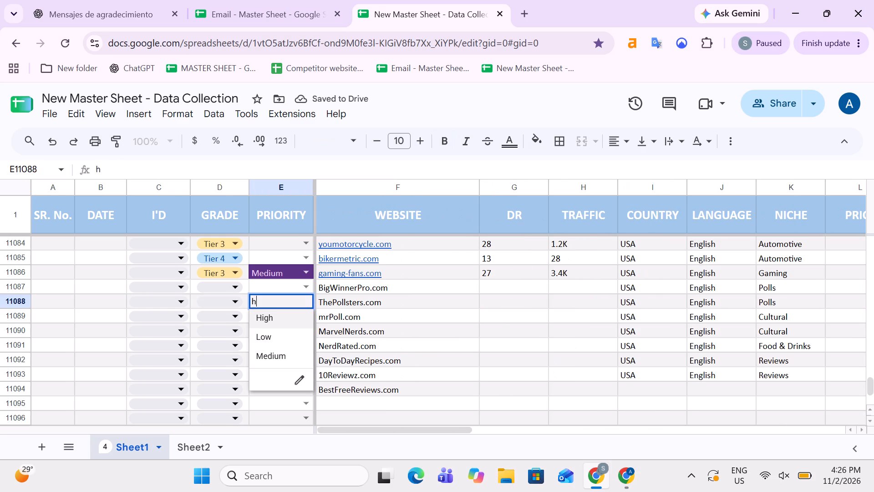
{"action": "key", "text": "Down"}
{"action": "key", "text": "Return"}
Set the PRIORITY for BigWinnerPro.com in row 11087 to Medium.
{"action": "key", "text": "Up"}
{"action": "key", "text": "Up"}
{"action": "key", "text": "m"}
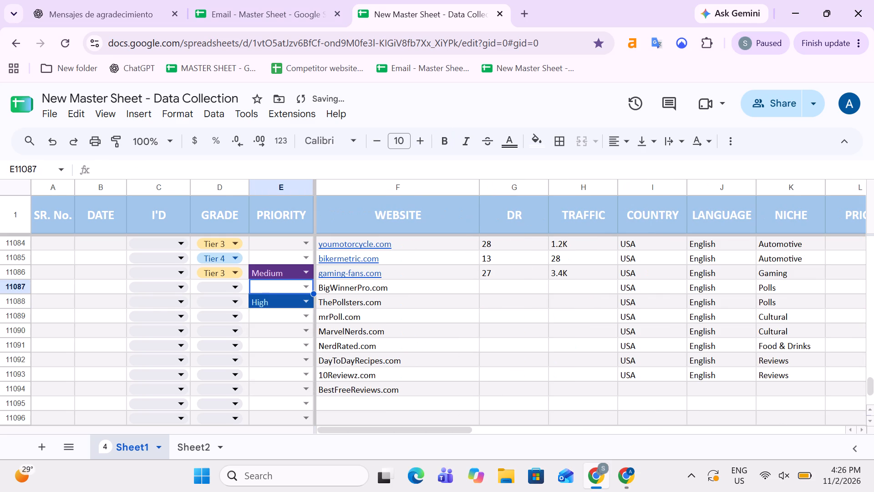
{"action": "key", "text": "Down"}
{"action": "key", "text": "Return"}
Copy mrPoll.com from the WEBSITE column in row 11089 and paste it as the address in a new browser tab.
{"action": "key", "text": "Down"}
{"action": "key", "text": "Right"}
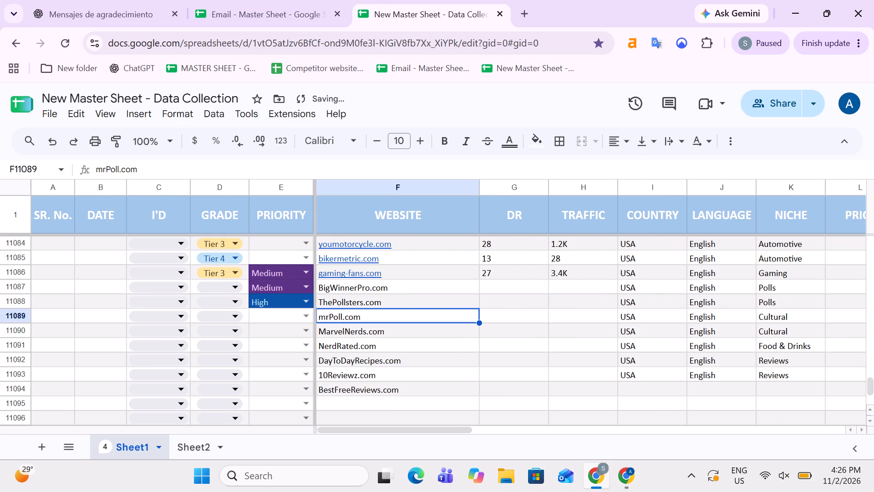
{"action": "key", "text": "ctrl+c"}
{"action": "key", "text": "alt+Tab"}
{"action": "left_click", "coordinate": [203, 14]}
{"action": "key", "text": "ctrl+v"}
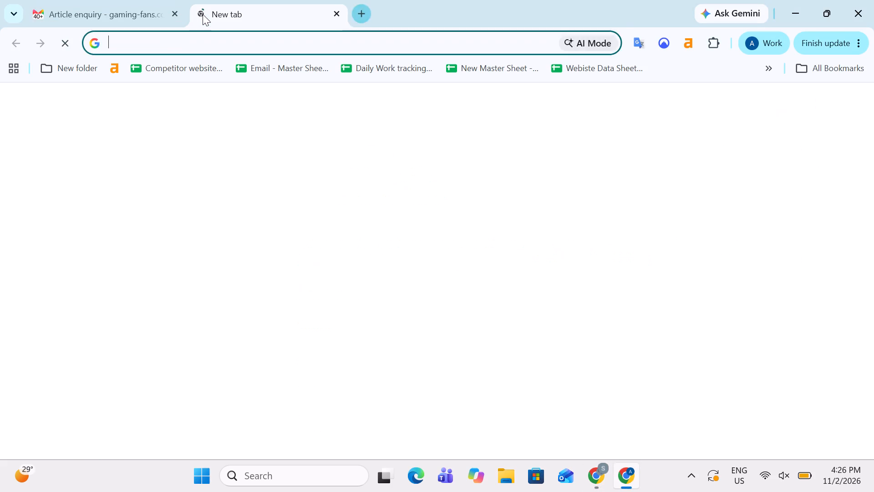
Open mrPoll.com, and copy MarvelNerds.com from the WEBSITE column in row 11090 to open it in another new browser tab.
{"action": "key", "text": "Return"}
{"action": "key", "text": "alt+Tab"}
{"action": "key", "text": "Down"}
{"action": "key", "text": "ctrl+c"}
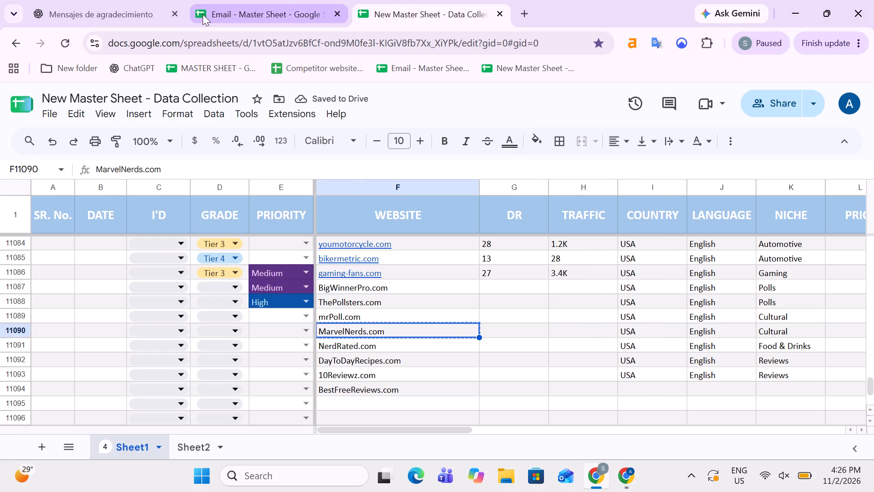
{"action": "key", "text": "alt+Tab"}
{"action": "key", "text": "alt+Tab"}
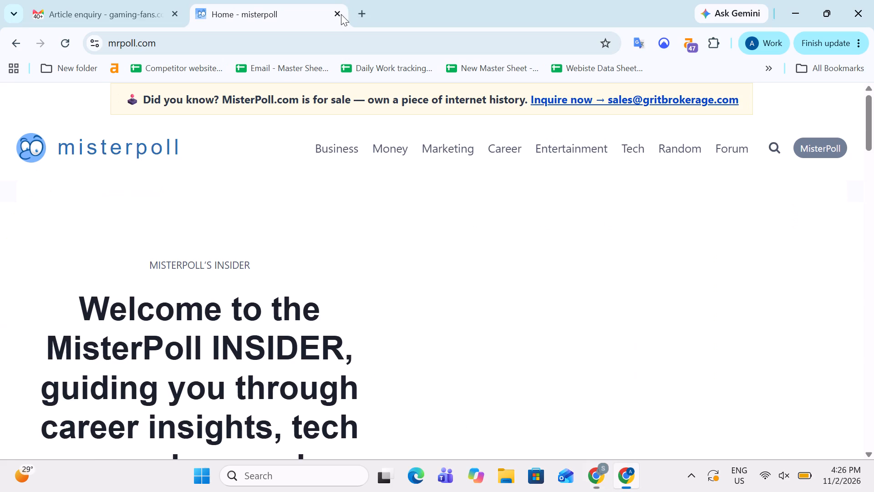
{"action": "left_click", "coordinate": [369, 12]}
{"action": "key", "text": "ctrl+v"}
{"action": "key", "text": "Return"}
Search the mrPoll.com site for Netbet.
{"action": "left_click", "coordinate": [245, 0]}
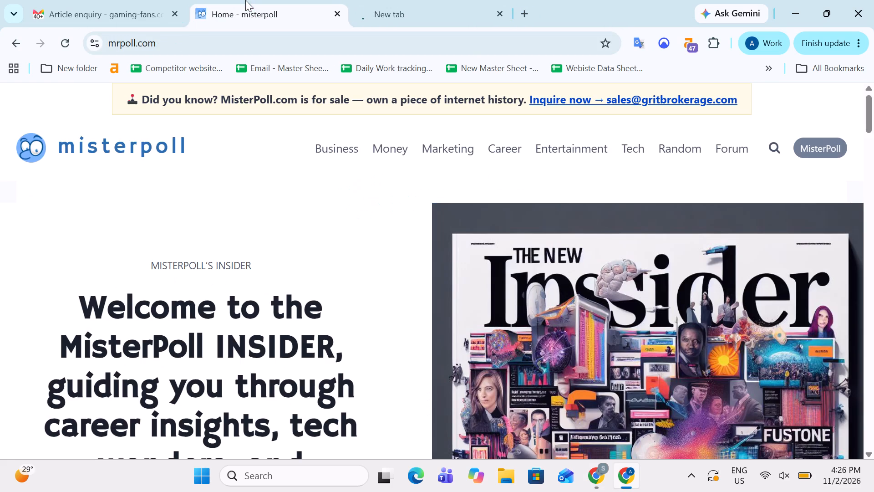
{"action": "left_click", "coordinate": [781, 146]}
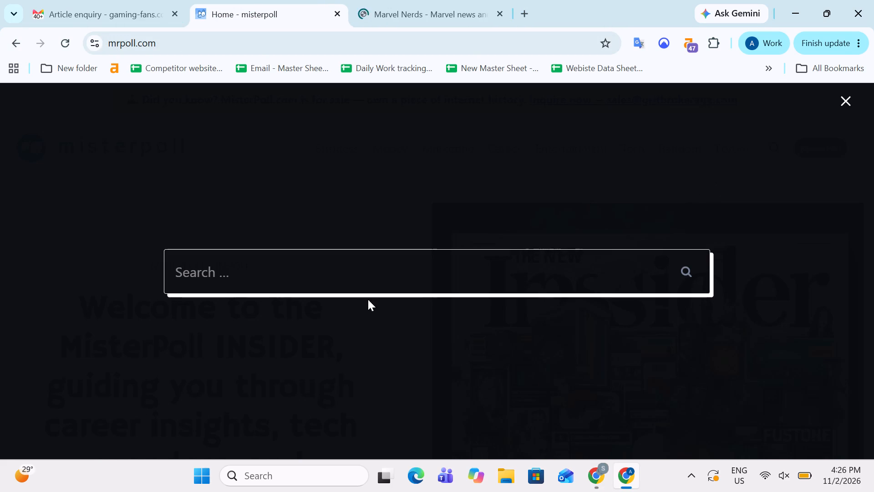
{"action": "type", "text": "MN"}
{"action": "key", "text": "BackSpace"}
{"action": "key", "text": "BackSpace"}
{"action": "type", "text": "Neb"}
{"action": "key", "text": "BackSpace"}
{"action": "type", "text": "tebt"}
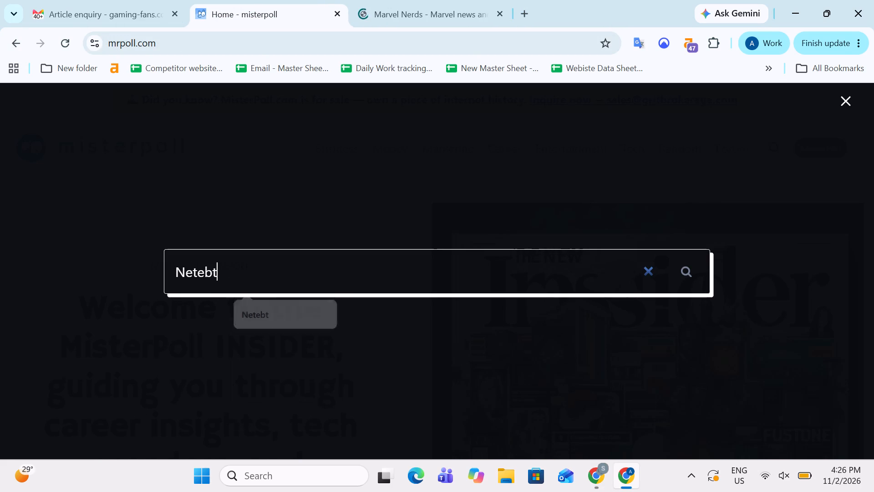
{"action": "key", "text": "Return"}
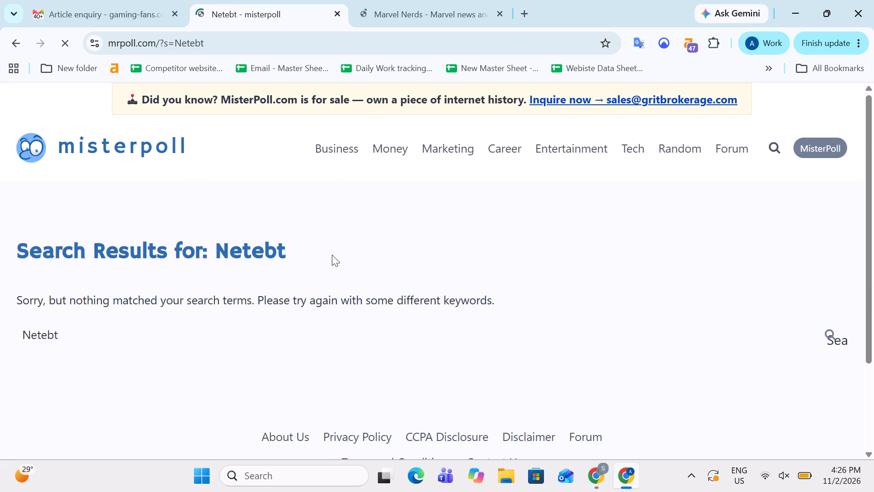
{"action": "left_click", "coordinate": [763, 150]}
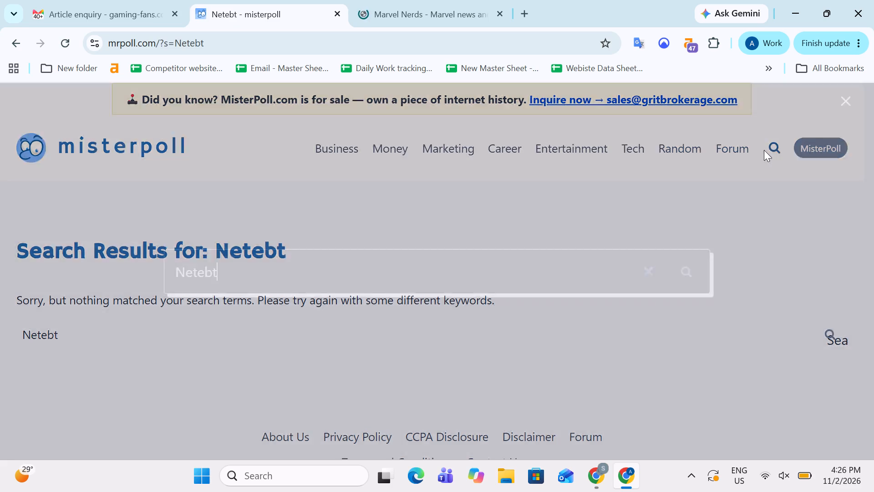
{"action": "key", "text": "BackSpace"}
{"action": "key", "text": "BackSpace"}
{"action": "key", "text": "BackSpace"}
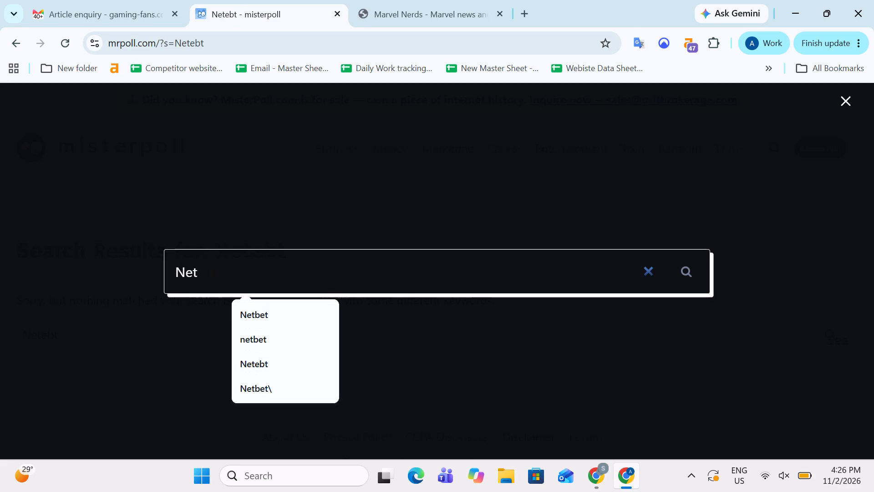
{"action": "type", "text": "bet"}
{"action": "key", "text": "Return"}
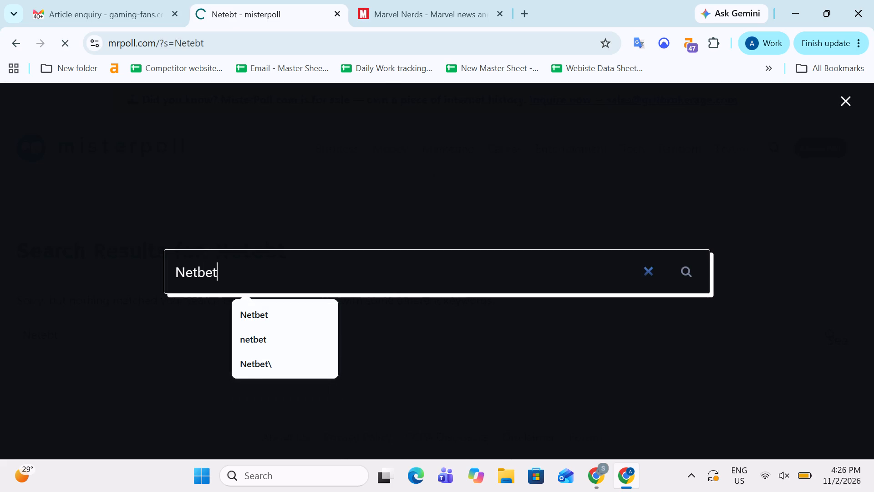
Search MarvelNerds.com for Netbet and examine the search results on both mrPoll.com and MarvelNerds.com.
{"action": "left_click", "coordinate": [427, 0]}
{"action": "left_click", "coordinate": [826, 313]}
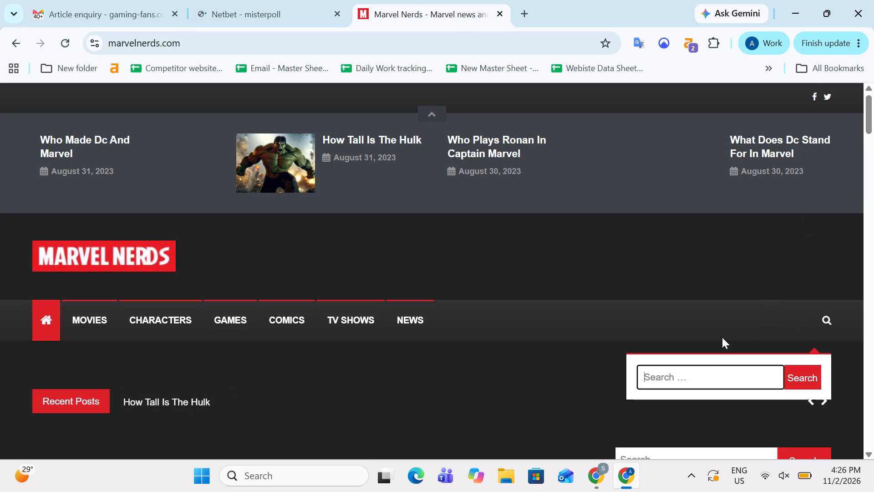
{"action": "left_click", "coordinate": [680, 380]}
{"action": "left_click", "coordinate": [709, 219]}
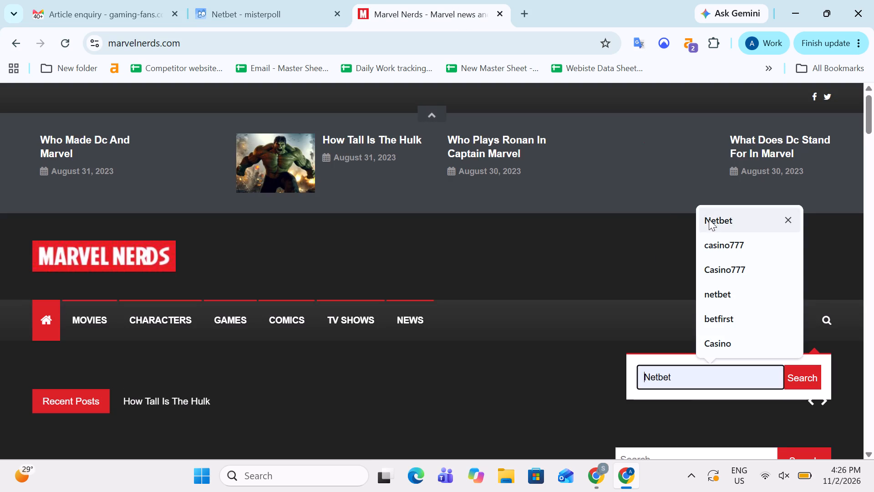
{"action": "key", "text": "Return"}
{"action": "left_click", "coordinate": [256, 0]}
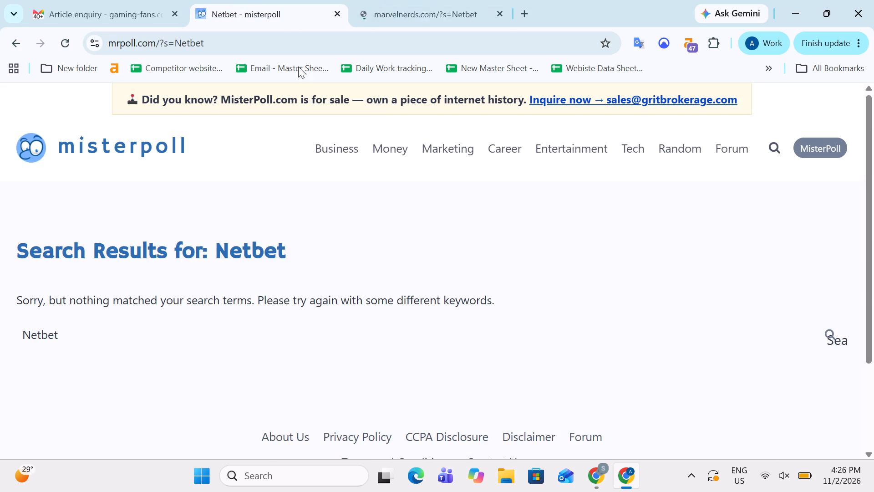
{"action": "scroll", "coordinate": [372, 287], "scroll_direction": "down", "scroll_amount": 3}
{"action": "left_click", "coordinate": [415, 0]}
{"action": "scroll", "coordinate": [388, 281], "scroll_direction": "down", "scroll_amount": 3}
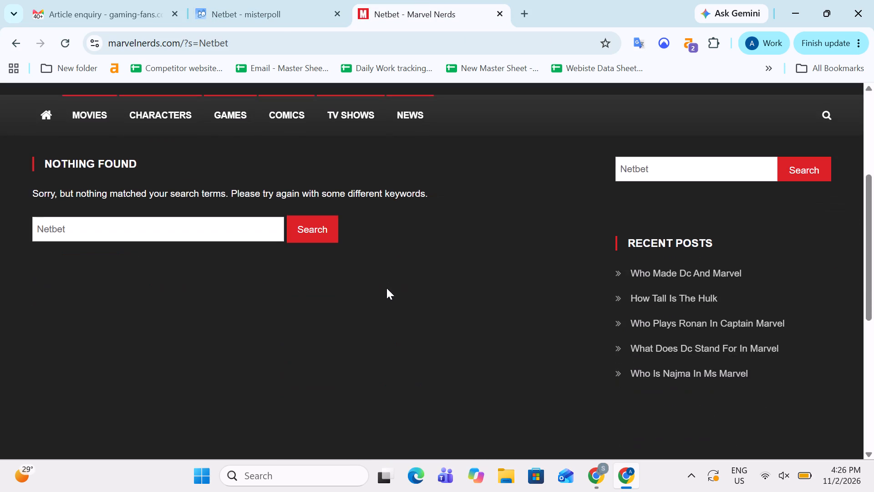
Copy NerdRated.com from the WEBSITE column in row 11091 and open the site in place of mrPoll.com.
{"action": "key", "text": "alt+Tab"}
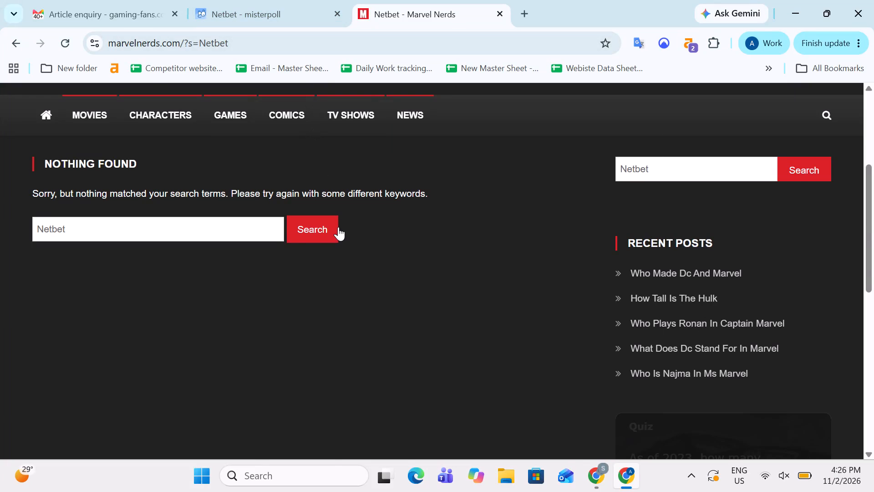
{"action": "key", "text": "Down"}
{"action": "key", "text": "ctrl+c"}
{"action": "key", "text": "alt+Tab"}
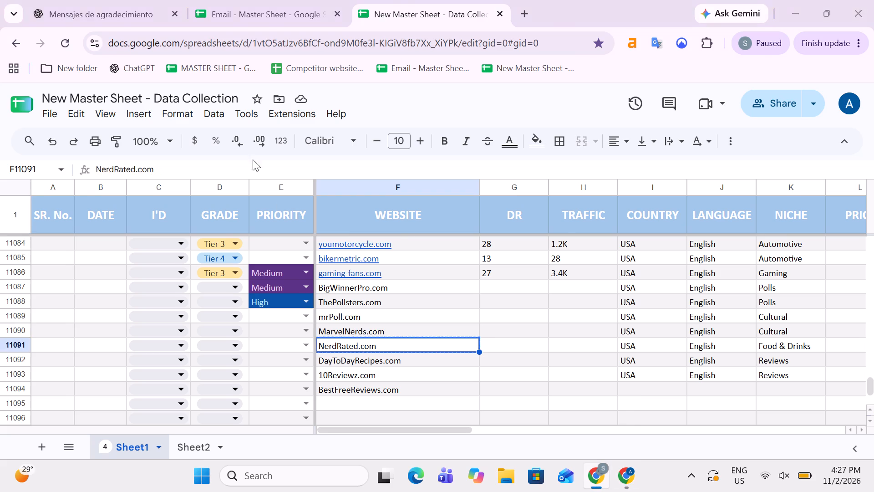
{"action": "left_click", "coordinate": [242, 12]}
{"action": "left_click", "coordinate": [231, 53]}
{"action": "key", "text": "ctrl+v"}
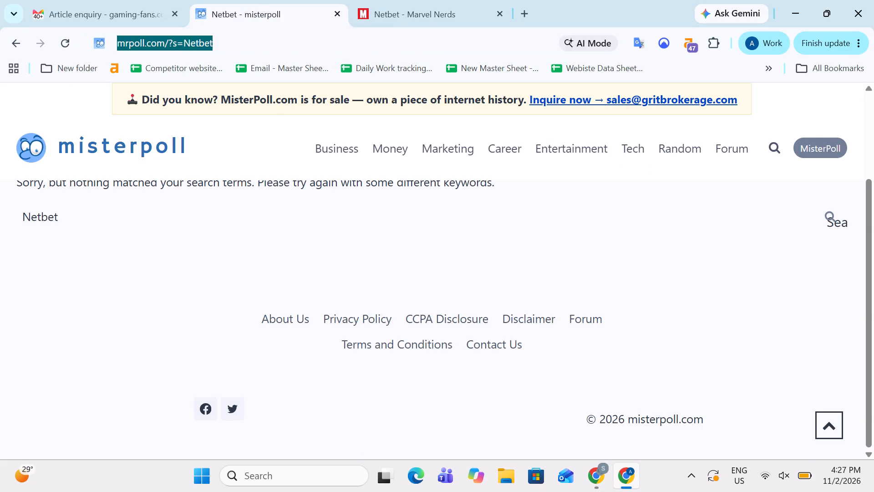
{"action": "key", "text": "Return"}
Copy DayToDayRecipes.com from the WEBSITE column in row 11092 and open the site in place of MarvelNerds.com.
{"action": "key", "text": "alt+Tab"}
{"action": "key", "text": "Down"}
{"action": "key", "text": "ctrl+c"}
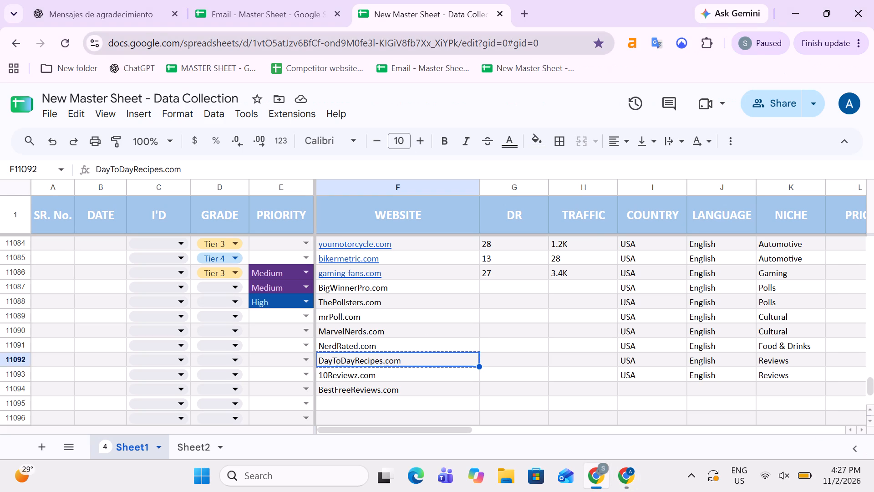
{"action": "key", "text": "alt+Tab"}
{"action": "left_click", "coordinate": [385, 0]}
{"action": "left_click", "coordinate": [369, 42]}
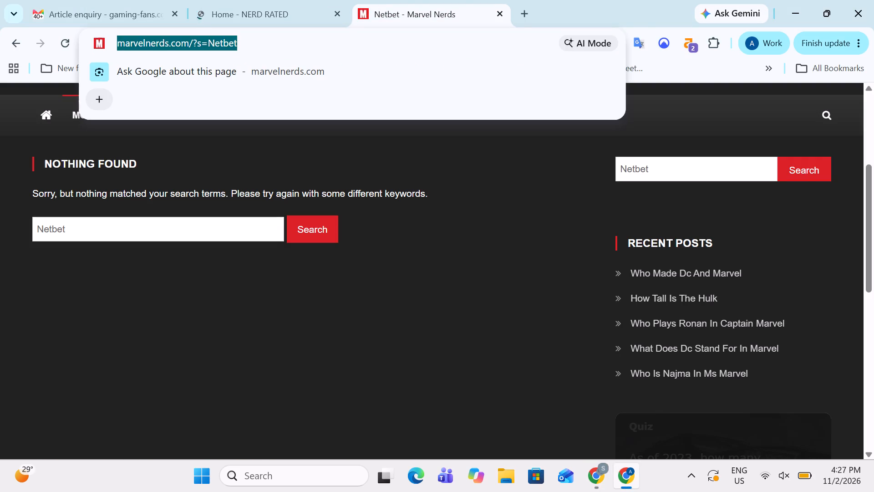
{"action": "key", "text": "ctrl+v"}
{"action": "key", "text": "Return"}
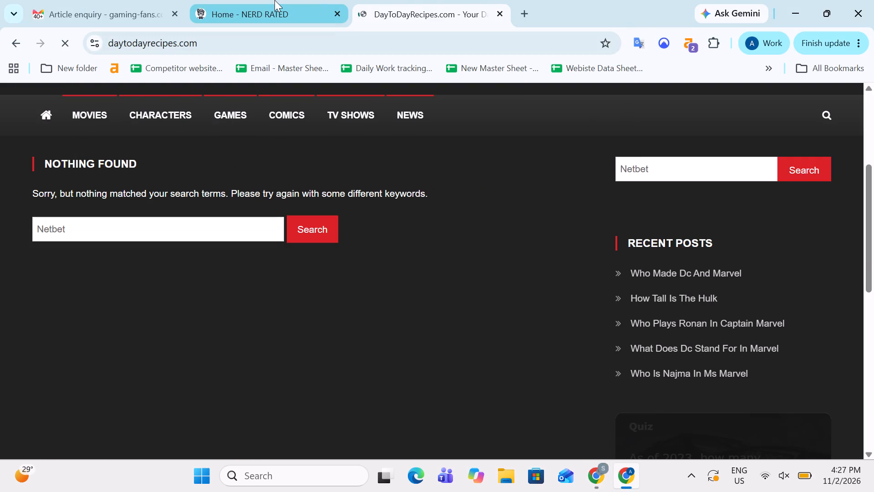
Search the NerdRated.com site for Netbet.
{"action": "left_click", "coordinate": [274, 0]}
{"action": "left_click", "coordinate": [760, 138]}
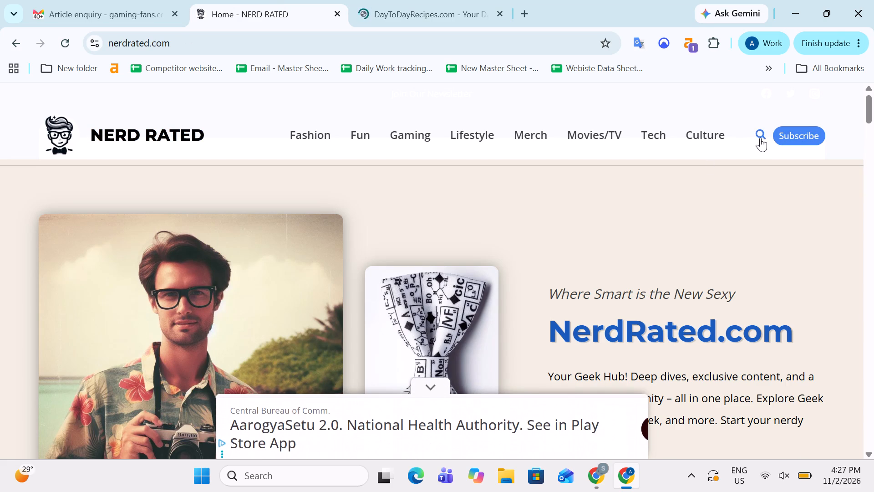
{"action": "left_click", "coordinate": [405, 256]}
{"action": "left_click", "coordinate": [286, 323]}
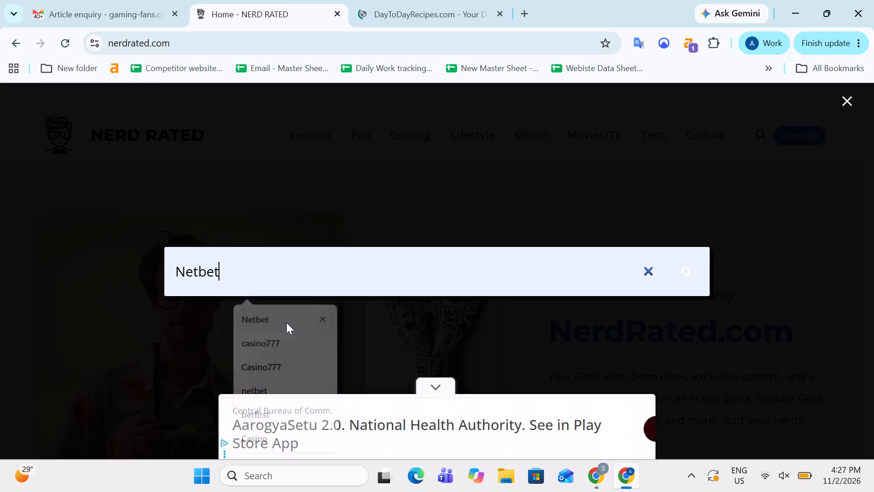
{"action": "key", "text": "Return"}
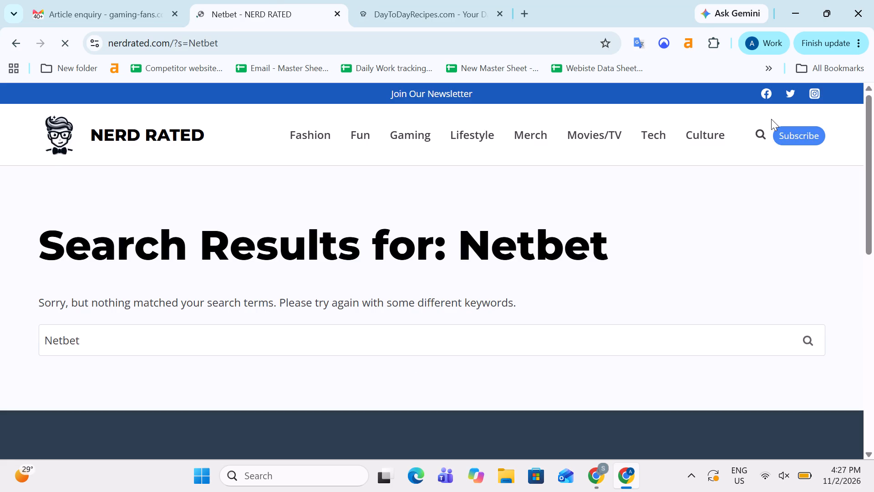
Search the DayToDayRecipes.com site for Netbet.
{"action": "left_click", "coordinate": [385, 0]}
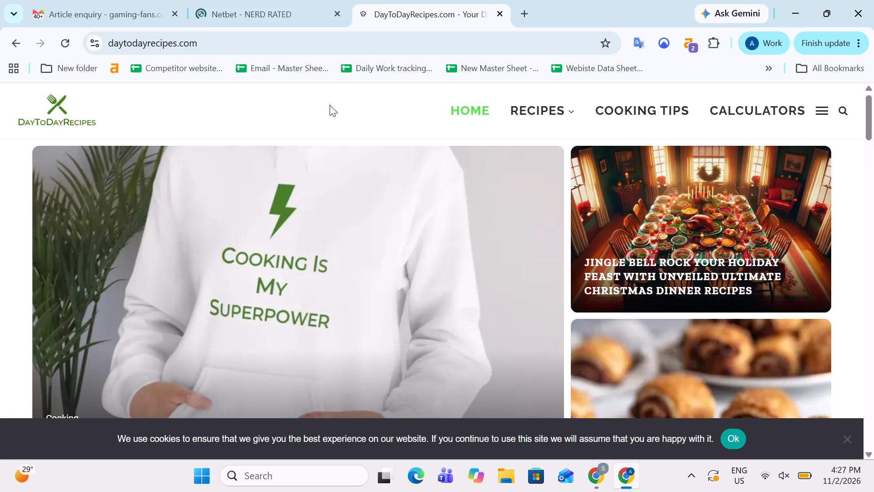
{"action": "left_click", "coordinate": [845, 108]}
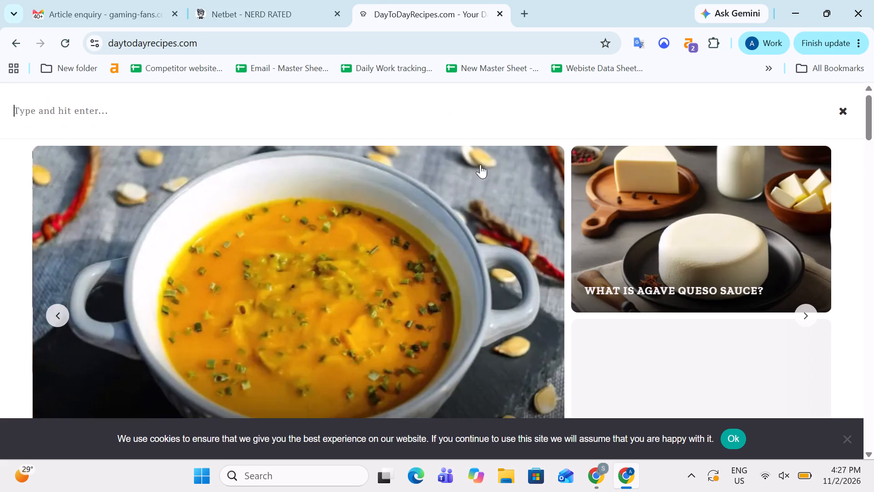
{"action": "type", "text": "Netbet"}
{"action": "key", "text": "Return"}
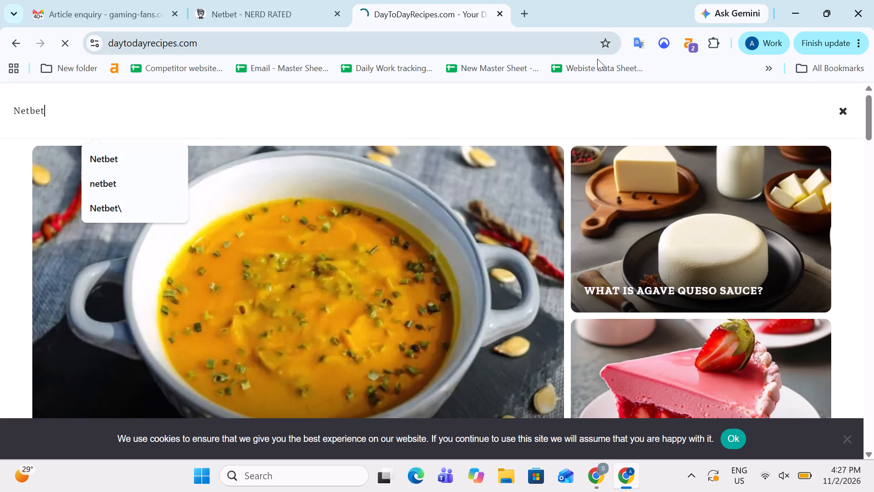
Check the Ahrefs metrics of DayToDayRecipes.com and record DR 2 and traffic 0 in row 11092 of the New Master Sheet.
{"action": "left_click", "coordinate": [689, 47]}
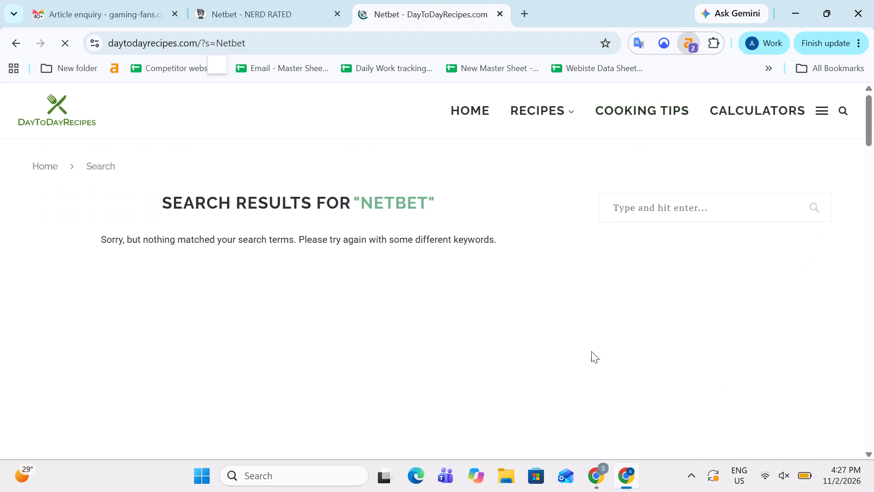
{"action": "key", "text": "alt+Tab"}
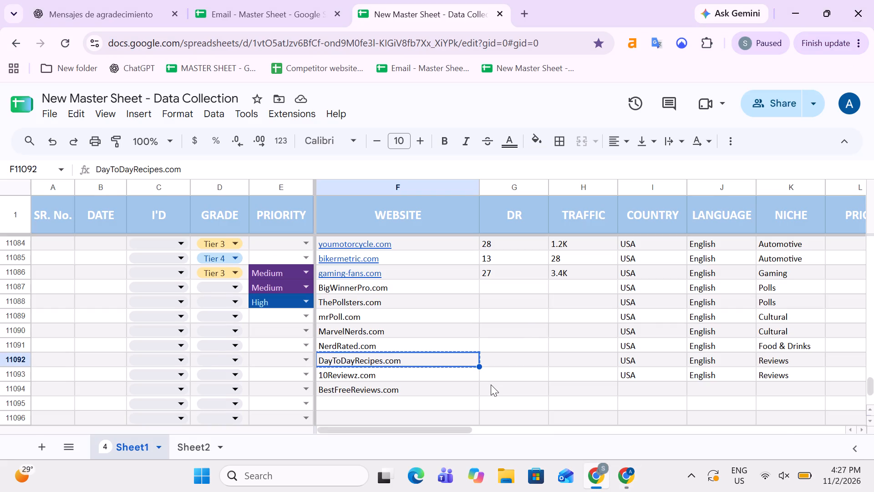
{"action": "key", "text": "alt+Tab"}
{"action": "key", "text": "alt+Tab"}
{"action": "key", "text": "Right"}
{"action": "key", "text": "Right"}
{"action": "key", "text": "Left"}
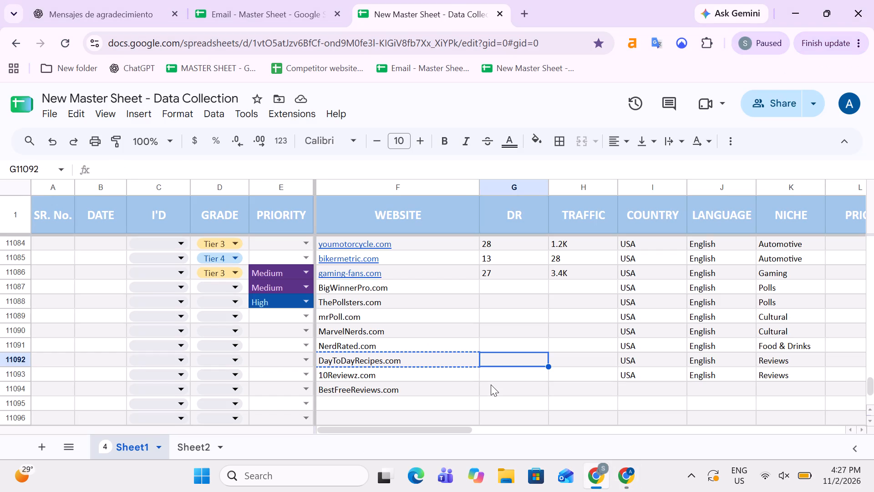
{"action": "key", "text": "2"}
{"action": "key", "text": "Right"}
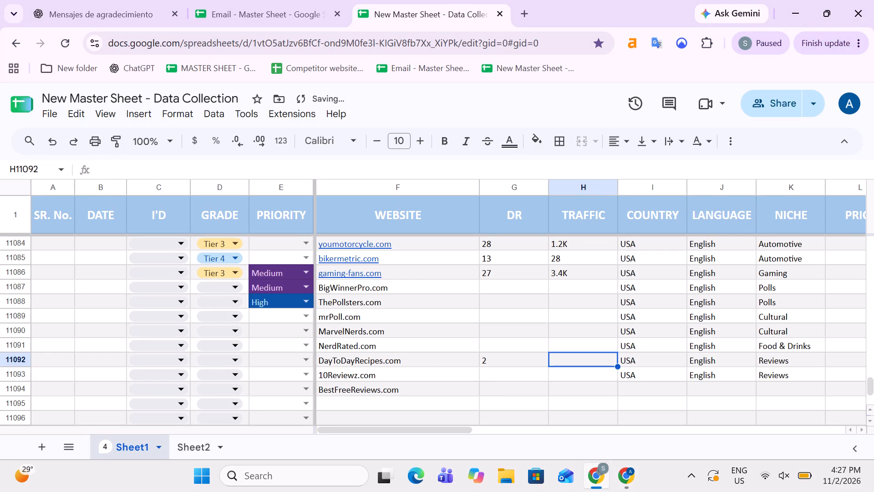
{"action": "key", "text": "0"}
{"action": "key", "text": "Right"}
{"action": "key", "text": "Left"}
{"action": "key", "text": "Left"}
Close DayToDayRecipes.com, check the Ahrefs metrics of NerdRated.com and record DR 1 and traffic 0 in row 11091 of the New Master Sheet.
{"action": "key", "text": "alt+Tab"}
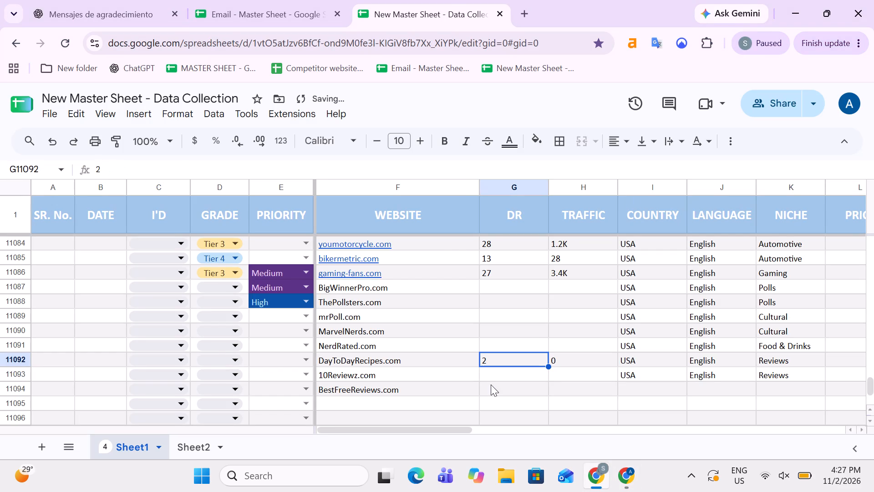
{"action": "left_click", "coordinate": [499, 11]}
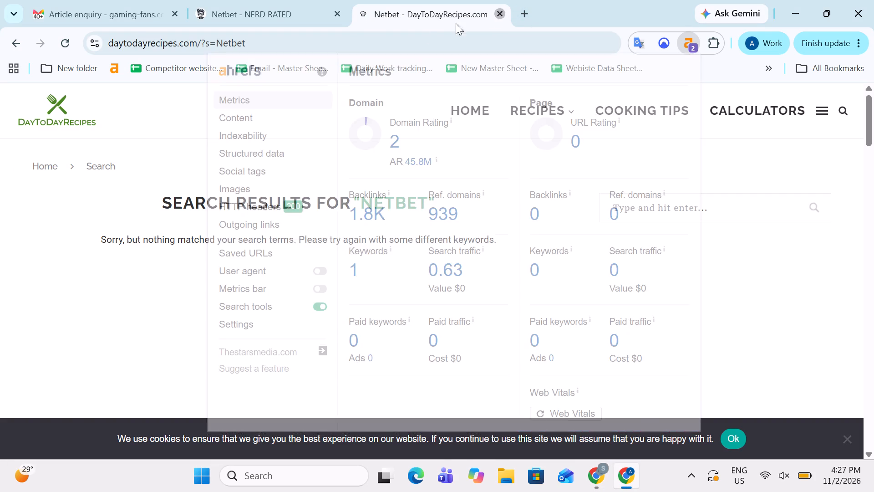
{"action": "left_click", "coordinate": [700, 39]}
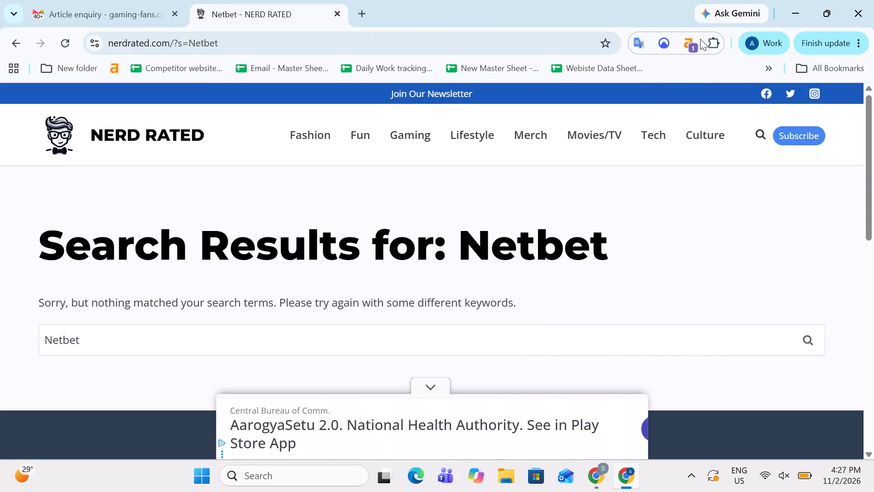
{"action": "left_click", "coordinate": [697, 45]}
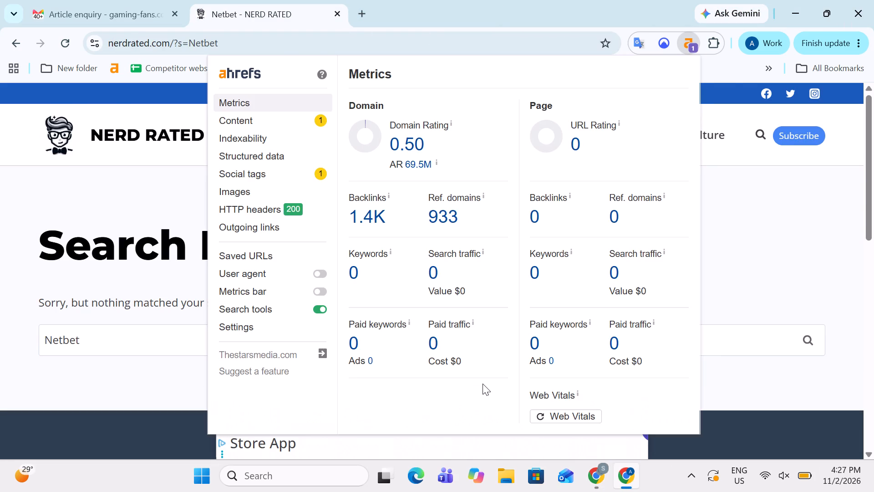
{"action": "key", "text": "alt+Tab"}
{"action": "key", "text": "Up"}
{"action": "key", "text": "1"}
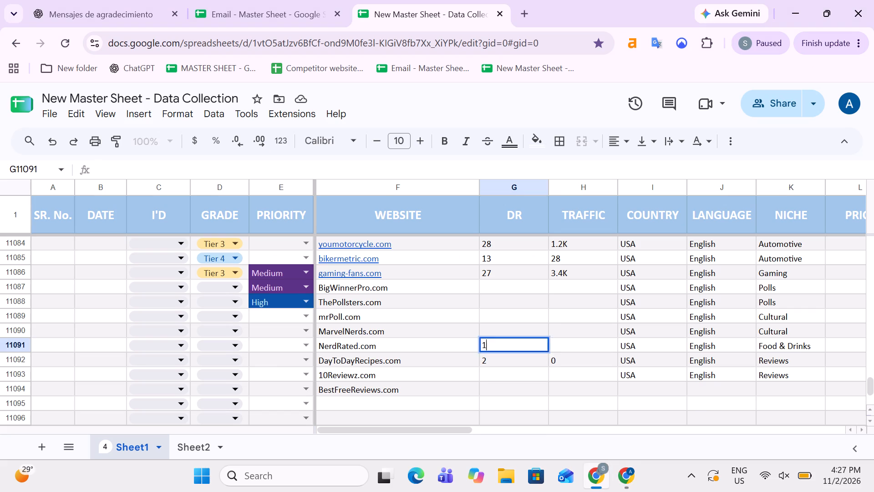
{"action": "key", "text": "Right"}
{"action": "key", "text": "0"}
{"action": "key", "text": "Down"}
Reopen the recently closed ThePollsters.com page and open its Ahrefs metrics.
{"action": "key", "text": "Down"}
{"action": "key", "text": "Left"}
{"action": "key", "text": "Left"}
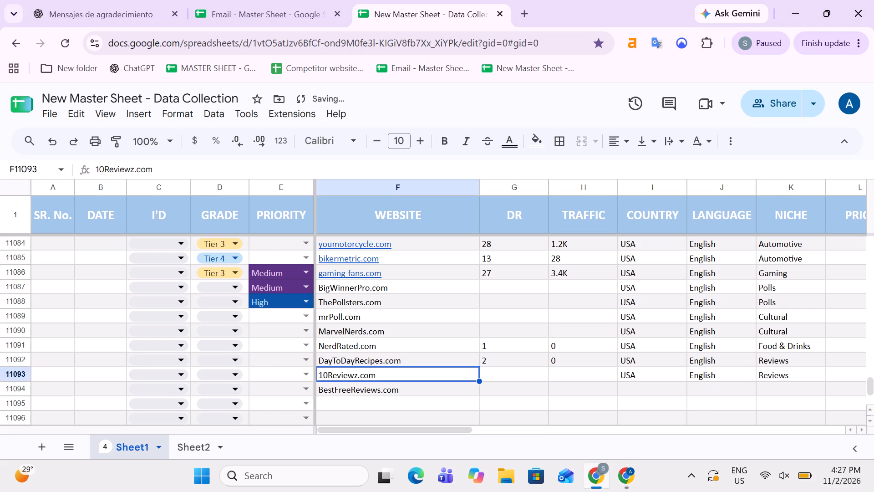
{"action": "key", "text": "Up"}
{"action": "key", "text": "Up"}
{"action": "key", "text": "Up"}
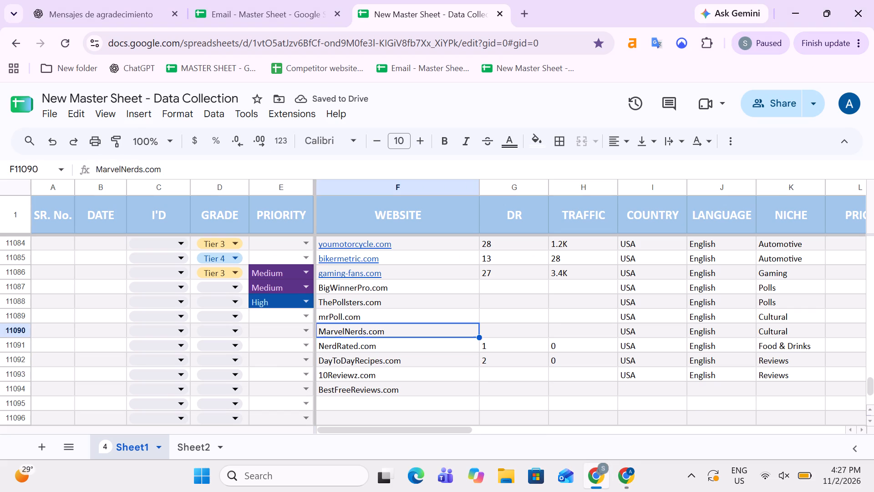
{"action": "key", "text": "Down"}
{"action": "key", "text": "alt+Tab"}
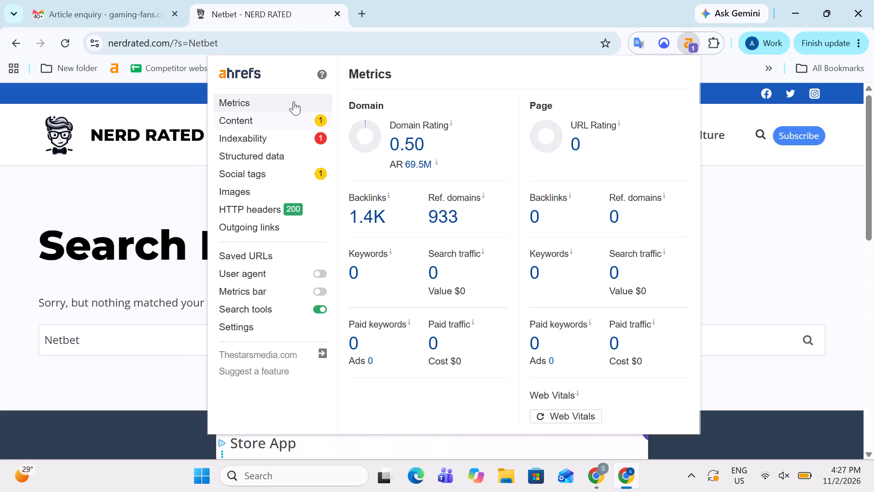
{"action": "key", "text": "ctrl+shift+t"}
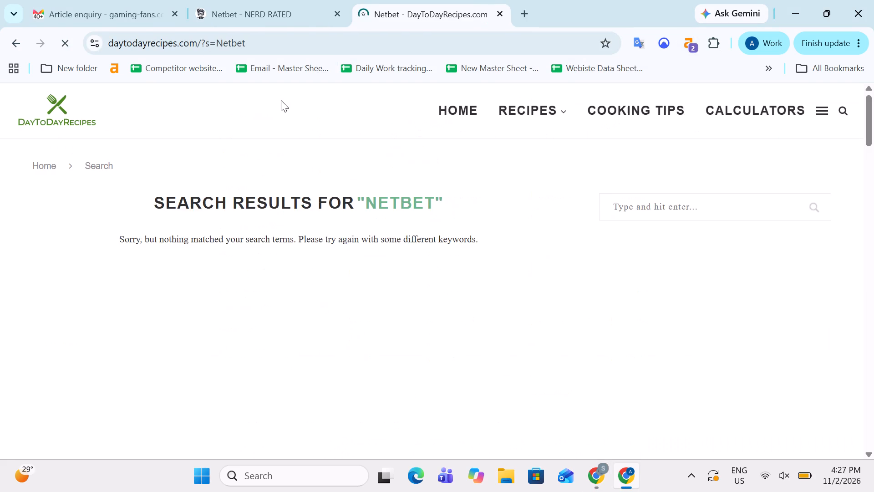
{"action": "key", "text": "ctrl+shift+t"}
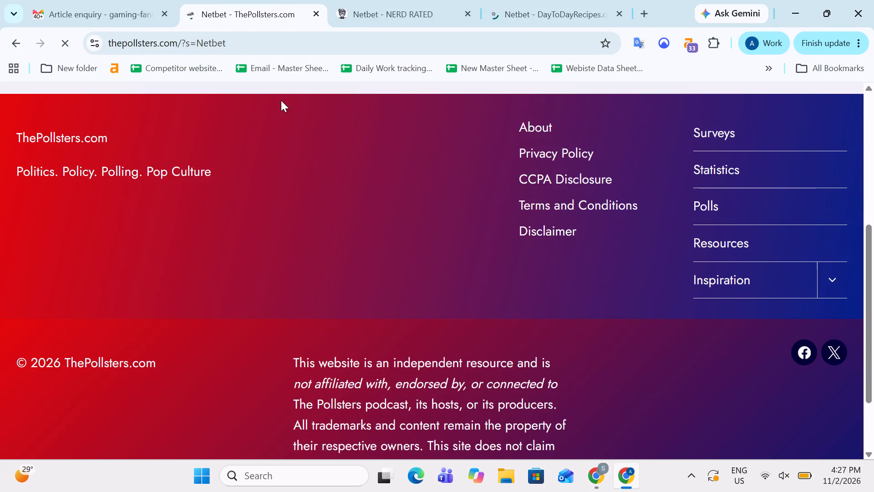
{"action": "left_click", "coordinate": [692, 46]}
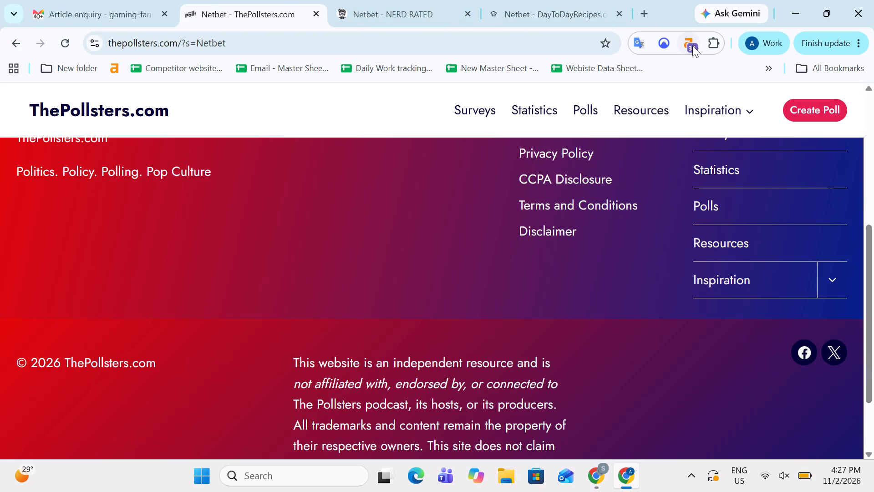
Record DR 33 and traffic 0 for ThePollsters.com in row 11088 of the New Master Sheet, consulting its Ahrefs metrics.
{"action": "key", "text": "alt+Tab"}
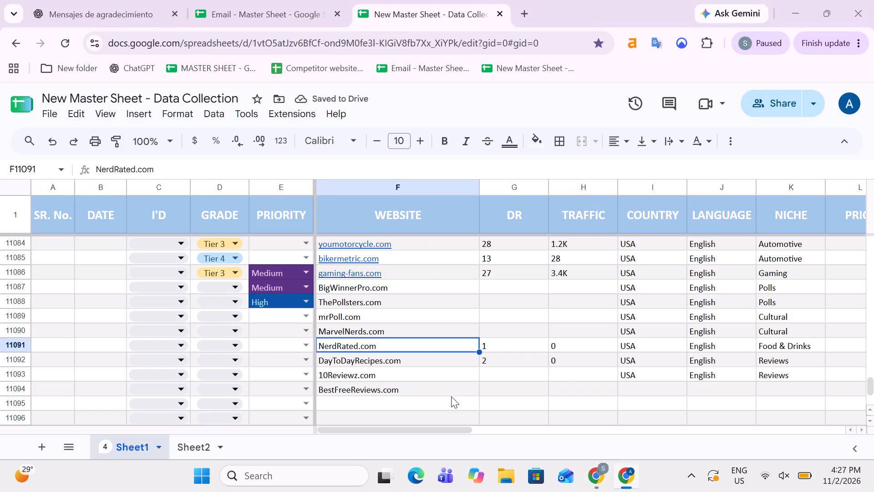
{"action": "key", "text": "Up"}
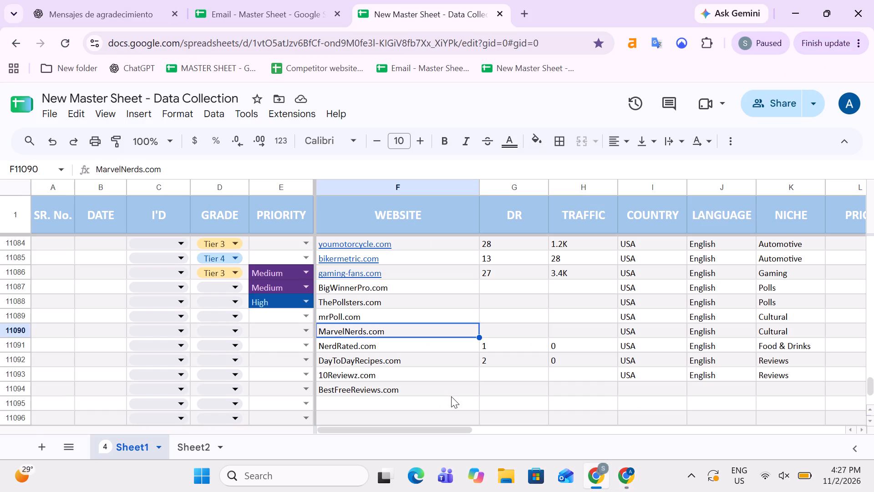
{"action": "key", "text": "Up"}
{"action": "key", "text": "Right"}
{"action": "key", "text": "Left"}
{"action": "key", "text": "alt+Tab"}
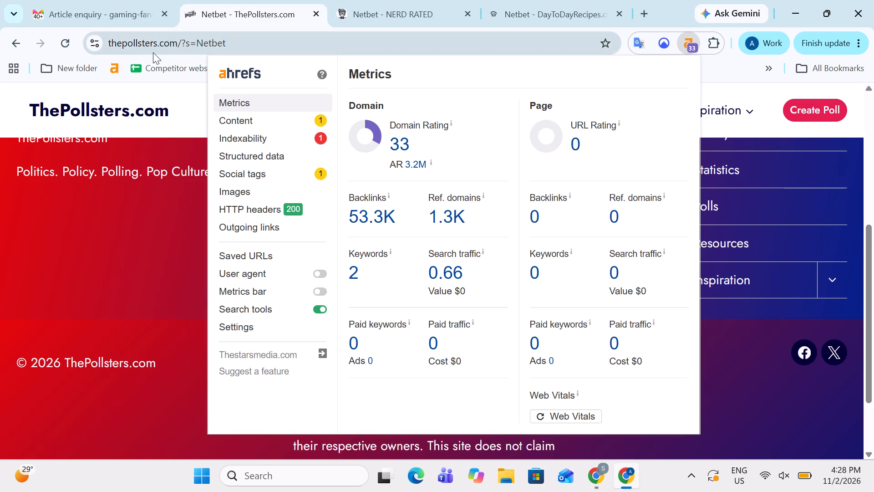
{"action": "key", "text": "alt+Tab"}
{"action": "key", "text": "alt+Tab"}
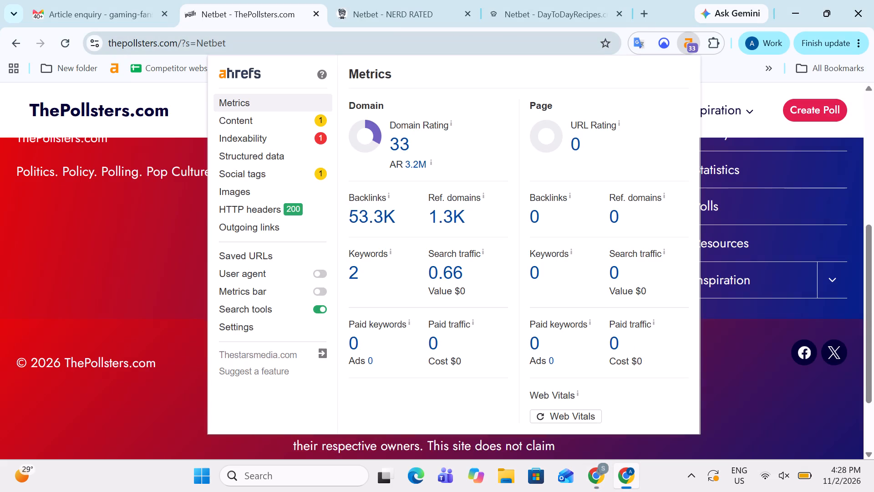
{"action": "key", "text": "alt+Tab"}
{"action": "key", "text": "Up"}
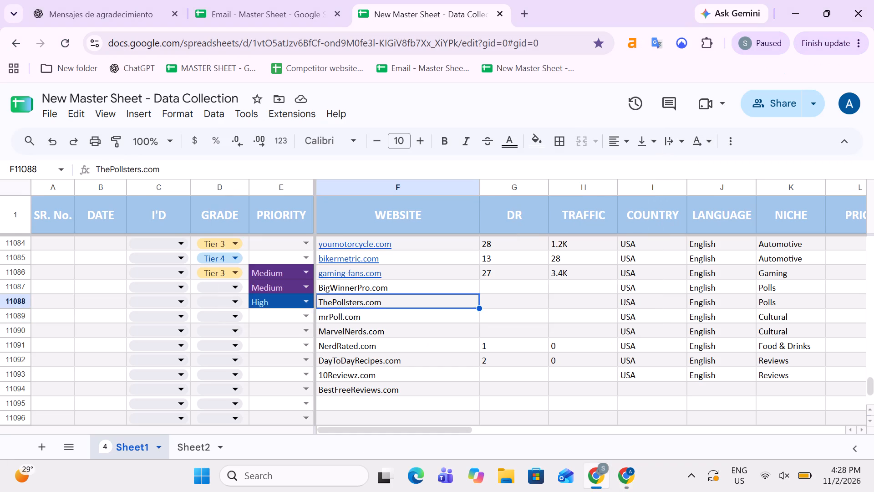
{"action": "key", "text": "Right"}
{"action": "key", "text": "Right"}
{"action": "key", "text": "Left"}
{"action": "type", "text": "33"}
{"action": "key", "text": "Right"}
{"action": "key", "text": "Left"}
{"action": "key", "text": "alt+Tab"}
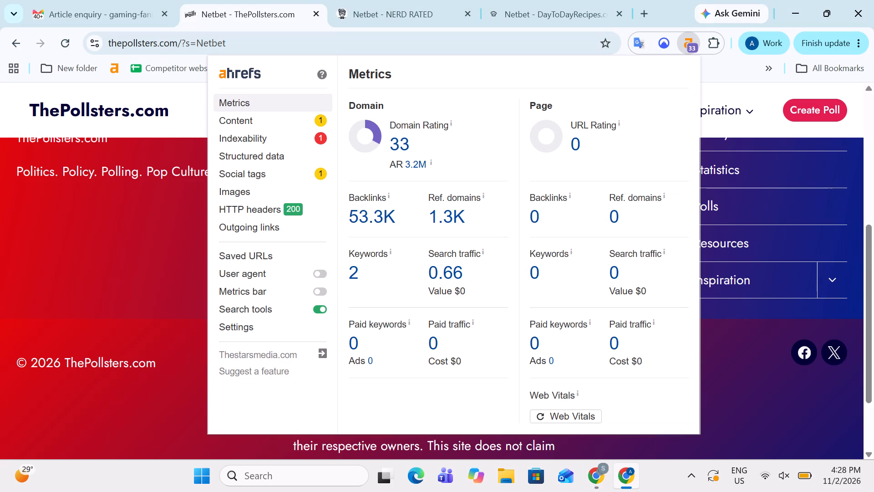
{"action": "key", "text": "alt+Tab"}
{"action": "key", "text": "Right"}
{"action": "type", "text": "0/"}
{"action": "key", "text": "BackSpace"}
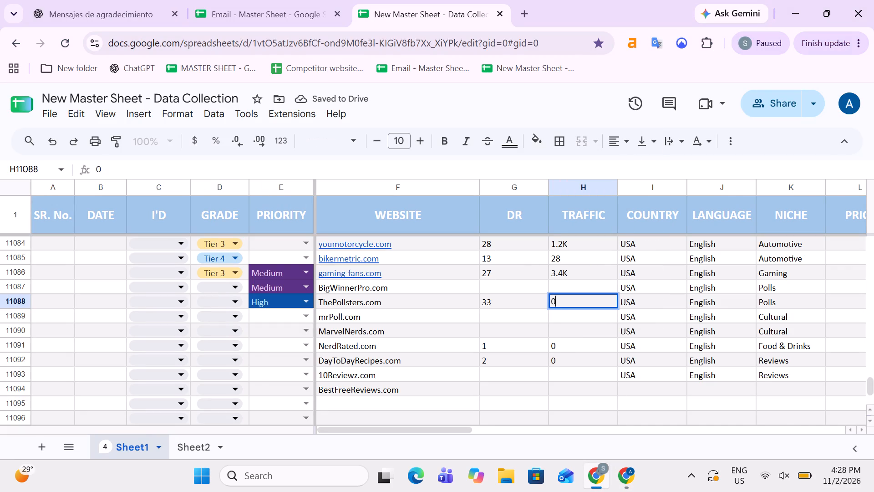
{"action": "key", "text": "Tab"}
Reopen the recently closed BigWinnerPro.com page and open its Ahrefs metrics.
{"action": "key", "text": "Left"}
{"action": "key", "text": "Left"}
{"action": "key", "text": "Left"}
{"action": "key", "text": "Down"}
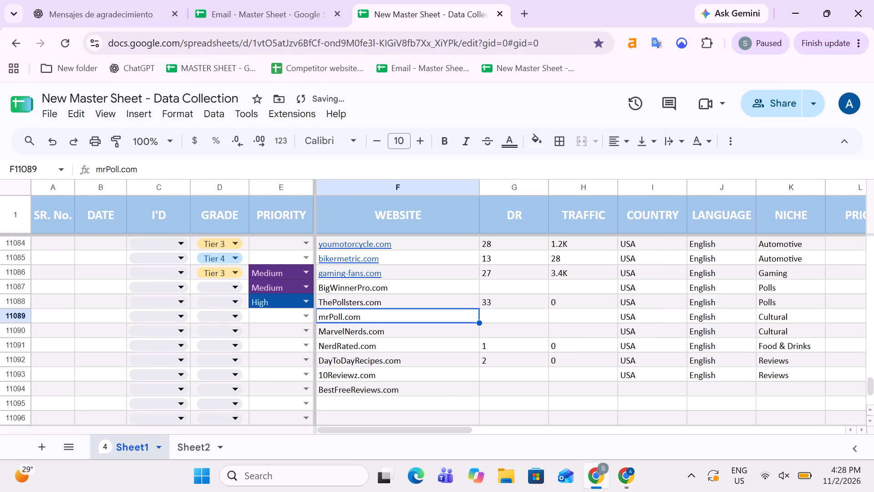
{"action": "key", "text": "alt+Tab"}
{"action": "key", "text": "ctrl+shift+t"}
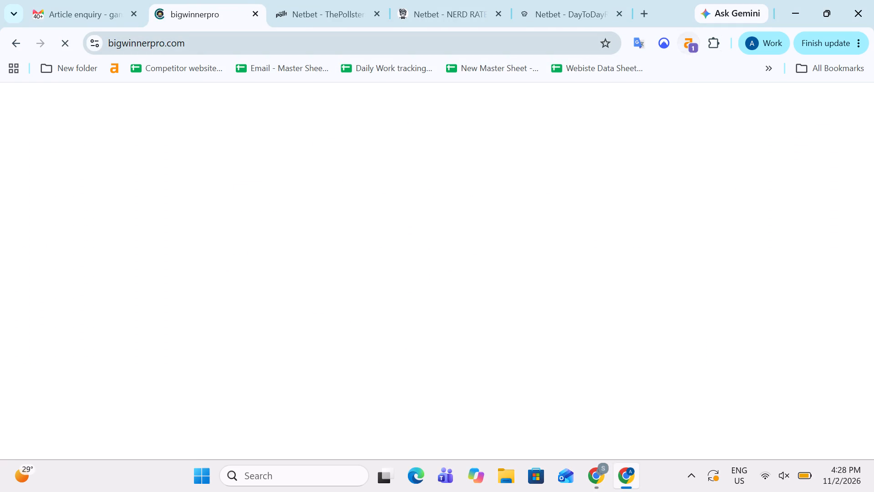
{"action": "left_click", "coordinate": [696, 51]}
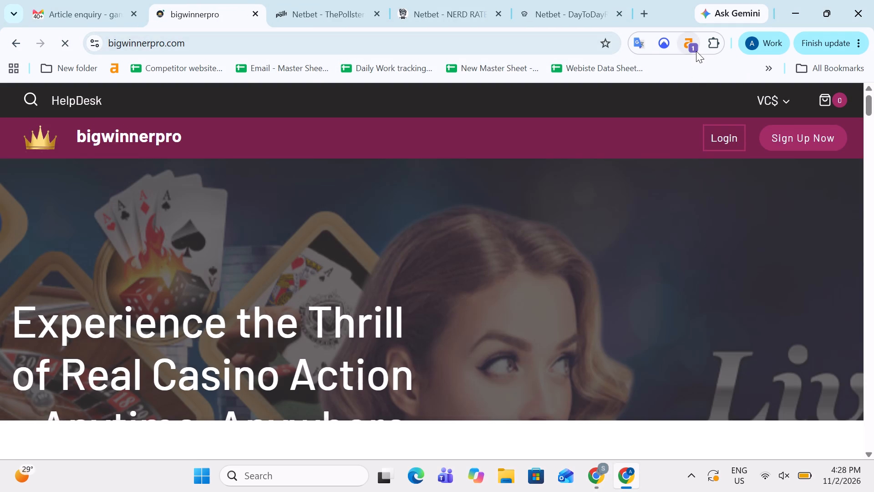
Record DR 1 and traffic 0 for BigWinnerPro.com in row 11087 of the New Master Sheet.
{"action": "key", "text": "alt+Tab"}
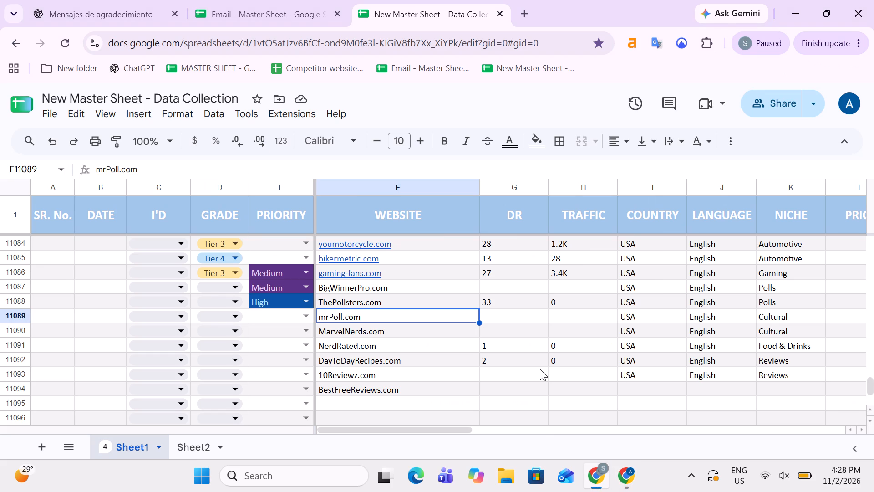
{"action": "key", "text": "Up"}
{"action": "key", "text": "Up"}
{"action": "key", "text": "Right"}
{"action": "key", "text": "Right"}
{"action": "key", "text": "Left"}
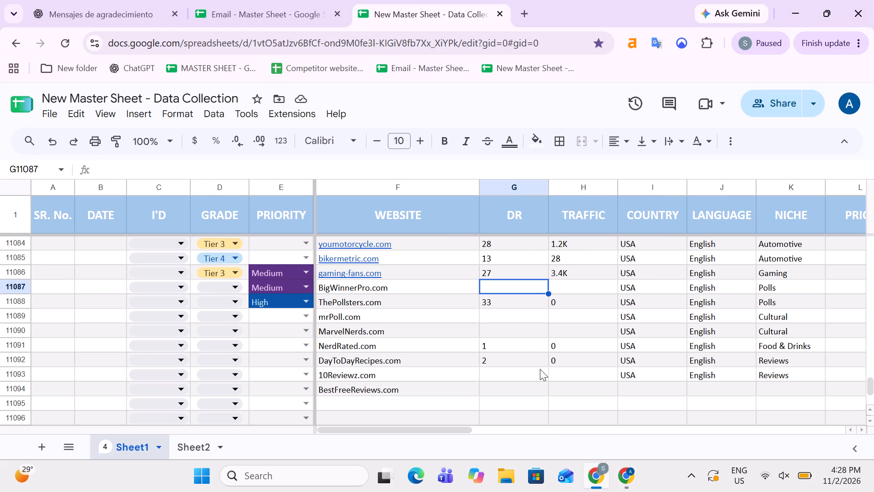
{"action": "key", "text": "1"}
{"action": "key", "text": "Right"}
{"action": "key", "text": "0"}
{"action": "key", "text": "Down"}
Close the BigWinnerPro.com and ThePollsters.com pages.
{"action": "key", "text": "Left"}
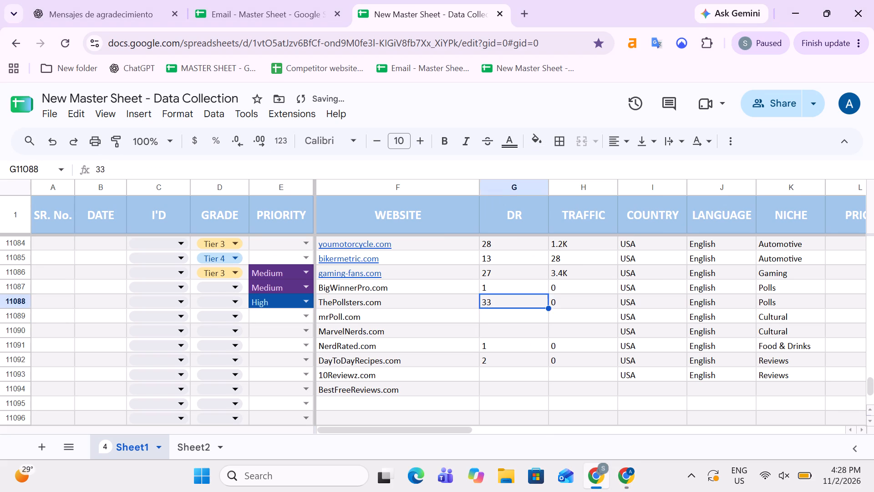
{"action": "key", "text": "Left"}
{"action": "key", "text": "Down"}
{"action": "key", "text": "Right"}
{"action": "key", "text": "Left"}
{"action": "key", "text": "alt+Tab"}
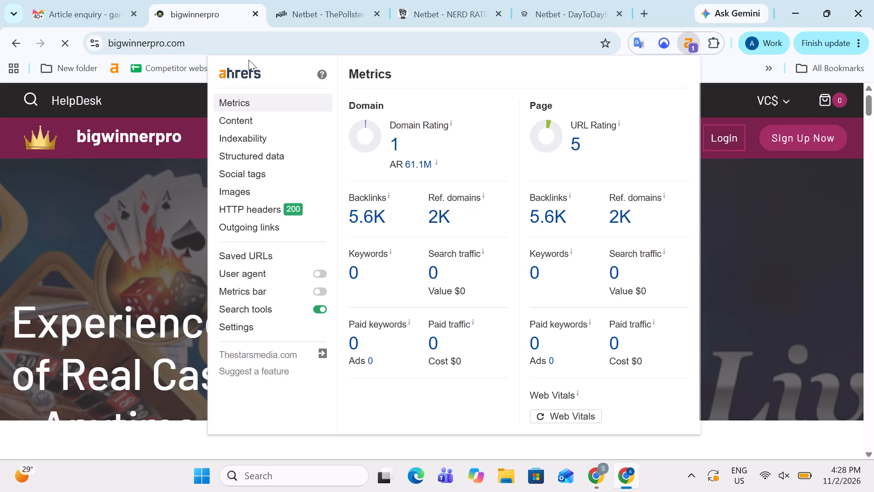
{"action": "left_click", "coordinate": [251, 17]}
{"action": "left_click", "coordinate": [251, 17]}
Copy mrPoll.com from row 11089, open the site in place of NerdRated.com and check its Ahrefs metrics.
{"action": "key", "text": "alt+Tab"}
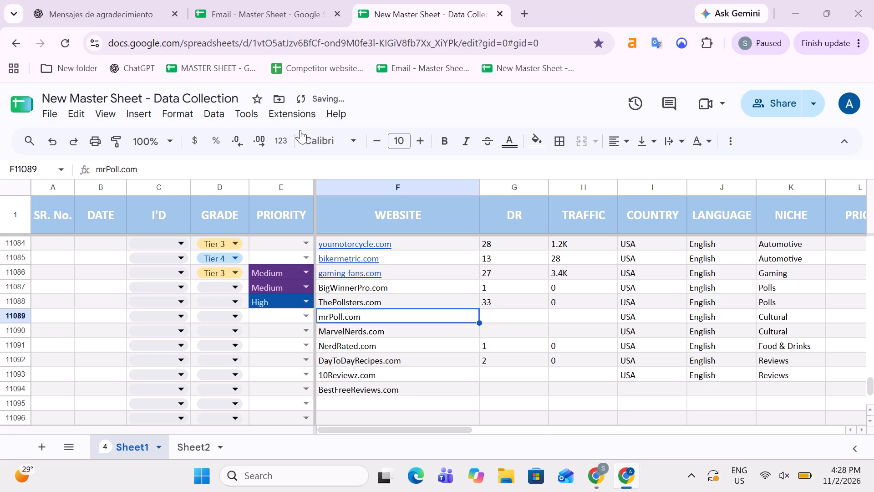
{"action": "key", "text": "Right"}
{"action": "key", "text": "Left"}
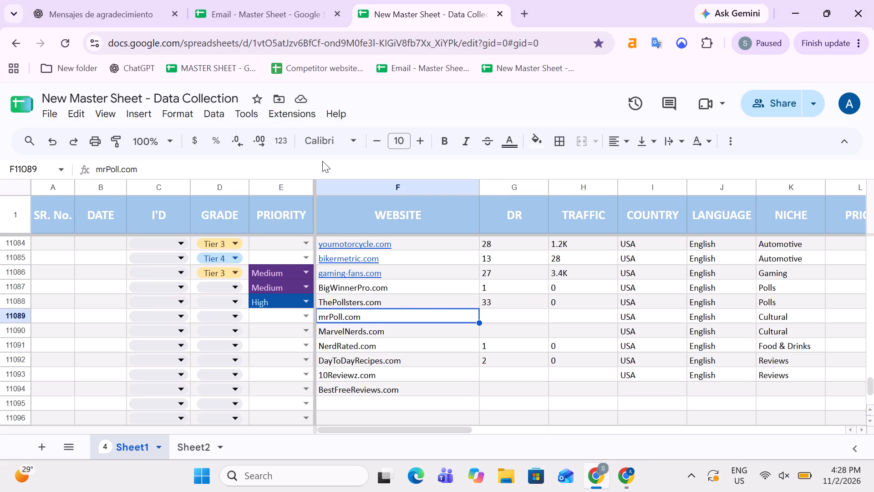
{"action": "key", "text": "ctrl+c"}
{"action": "key", "text": "alt+Tab"}
{"action": "left_click", "coordinate": [224, 37]}
{"action": "key", "text": "ctrl+v"}
{"action": "key", "text": "Return"}
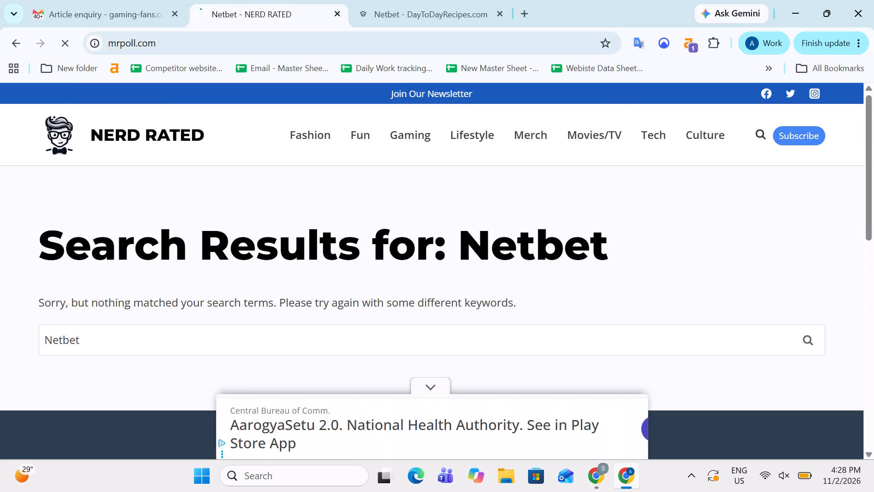
{"action": "left_click", "coordinate": [693, 44]}
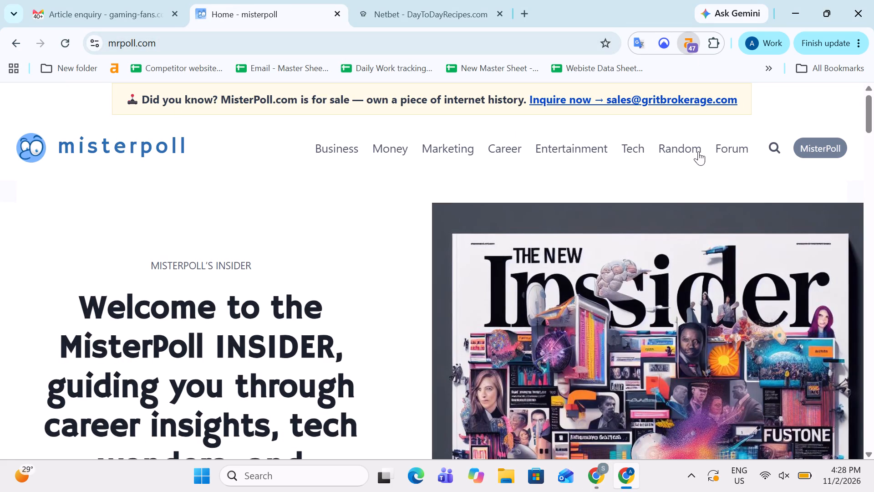
Record DR 47 and traffic 1 for mrPoll.com in row 11089 of the New Master Sheet.
{"action": "key", "text": "alt+Tab"}
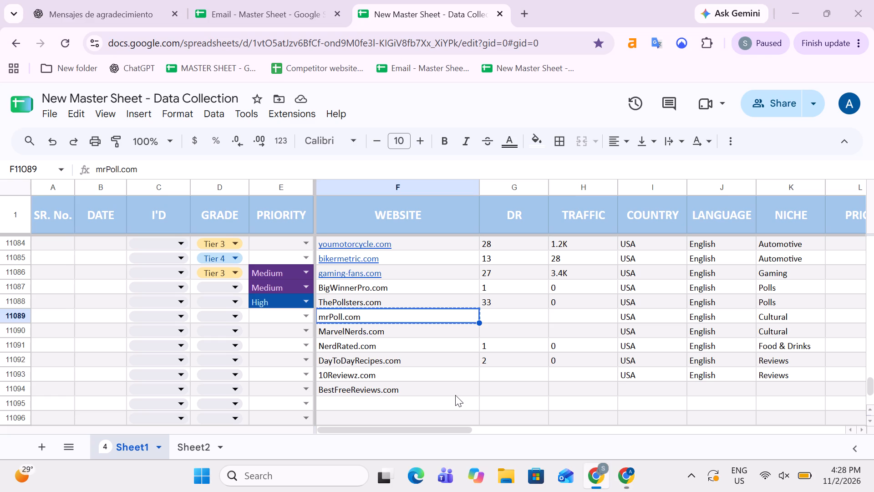
{"action": "key", "text": "Right"}
{"action": "type", "text": "47"}
{"action": "key", "text": "Right"}
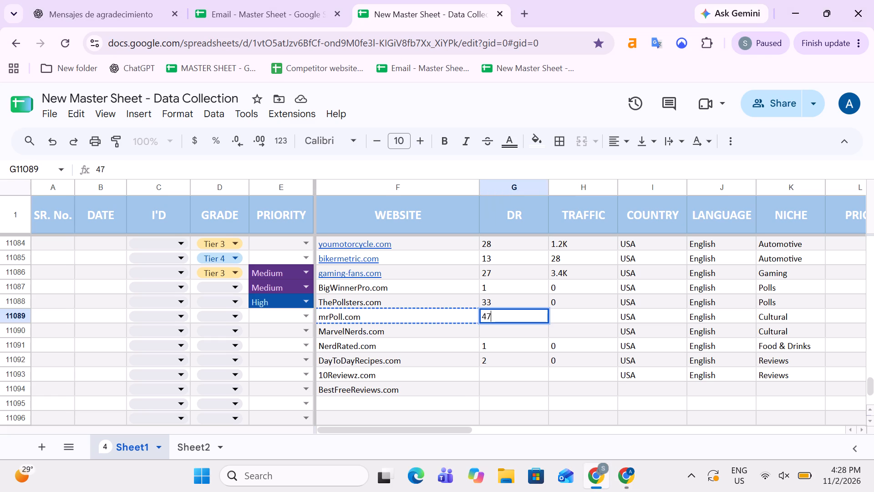
{"action": "key", "text": "1"}
{"action": "key", "text": "Down"}
Copy MarvelNerds.com from row 11090, open the site in place of mrPoll.com and open its Ahrefs metrics.
{"action": "key", "text": "Left"}
{"action": "key", "text": "Left"}
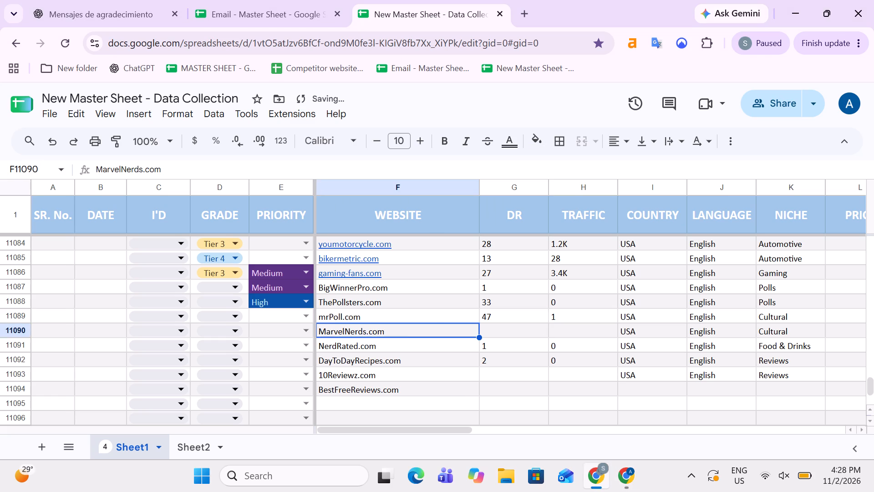
{"action": "key", "text": "ctrl+c"}
{"action": "key", "text": "alt+Tab"}
{"action": "left_click", "coordinate": [241, 40]}
{"action": "key", "text": "ctrl+v"}
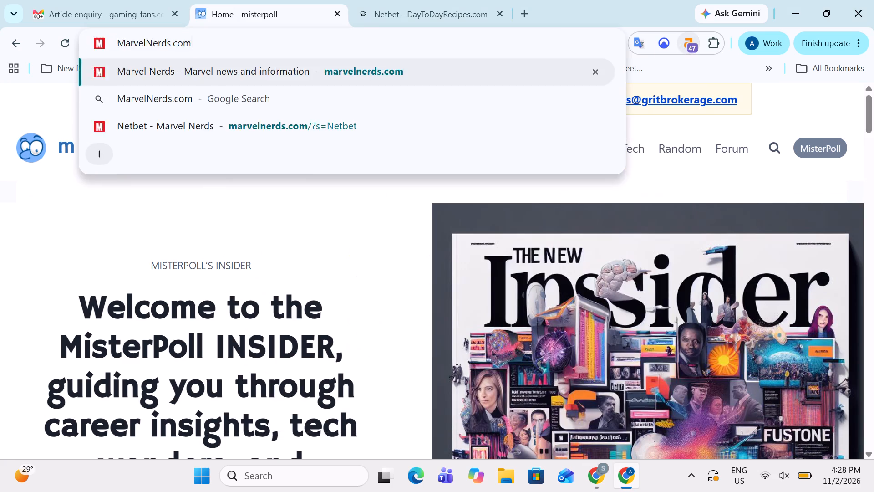
{"action": "key", "text": "Return"}
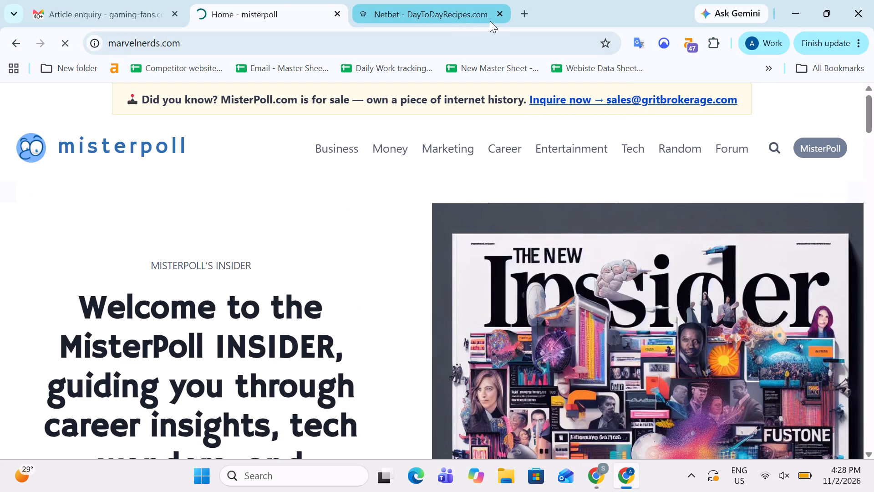
{"action": "left_click", "coordinate": [689, 44]}
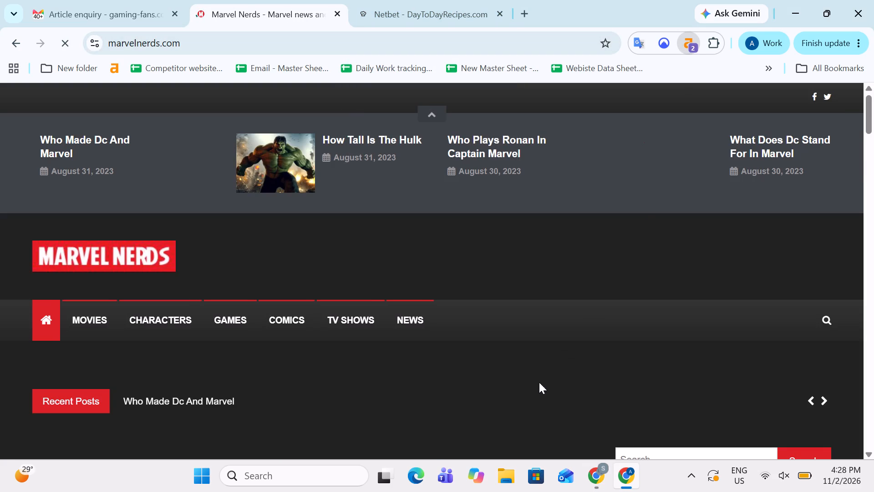
Record DR 2 and traffic 0 for MarvelNerds.com in row 11090 of the New Master Sheet.
{"action": "key", "text": "alt+Tab"}
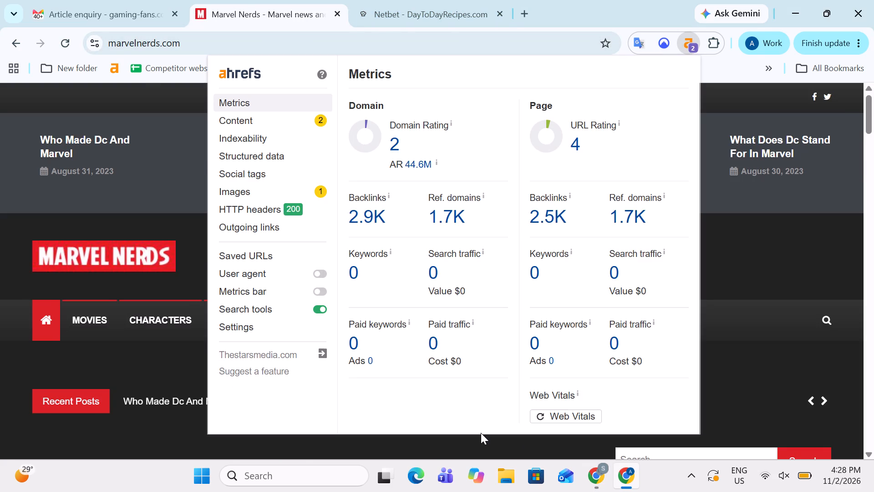
{"action": "key", "text": "Right"}
{"action": "key", "text": "2"}
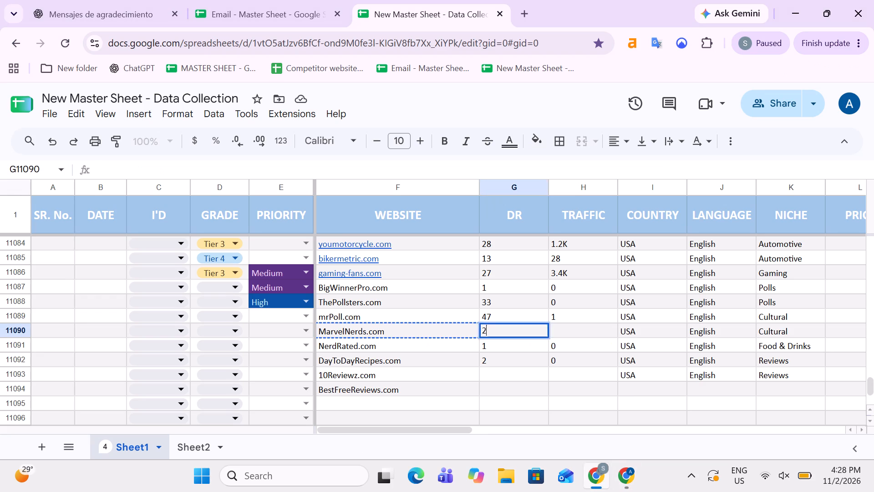
{"action": "key", "text": "Right"}
{"action": "key", "text": "0"}
{"action": "key", "text": "Tab"}
{"action": "key", "text": "Left"}
{"action": "key", "text": "Left"}
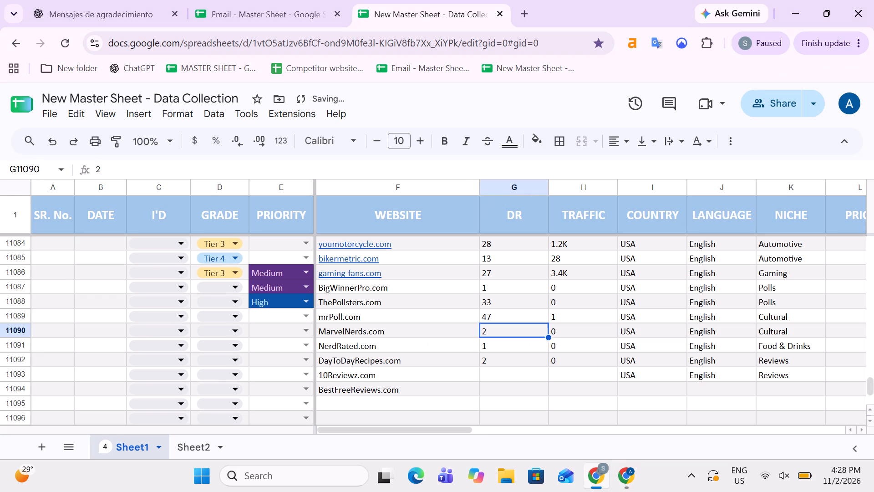
Copy 10Reviewz.com from row 11093 and switch to the browser window with the website pages.
{"action": "key", "text": "Down"}
{"action": "key", "text": "Down"}
{"action": "key", "text": "Down"}
{"action": "key", "text": "Left"}
{"action": "key", "text": "ctrl+c"}
{"action": "key", "text": "alt+Tab"}
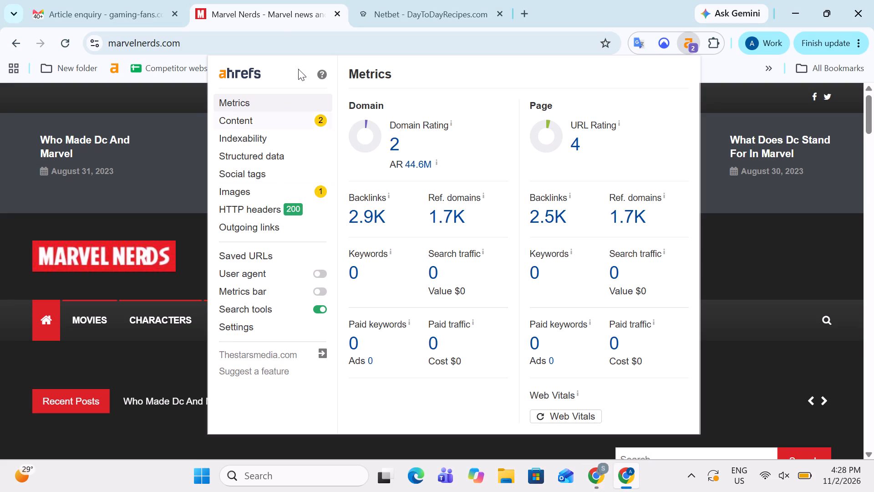
Open 10Reviewz.com in place of MarvelNerds.com and search the site for Netbet.
{"action": "left_click", "coordinate": [328, 39]}
{"action": "key", "text": "ctrl+v"}
{"action": "key", "text": "Return"}
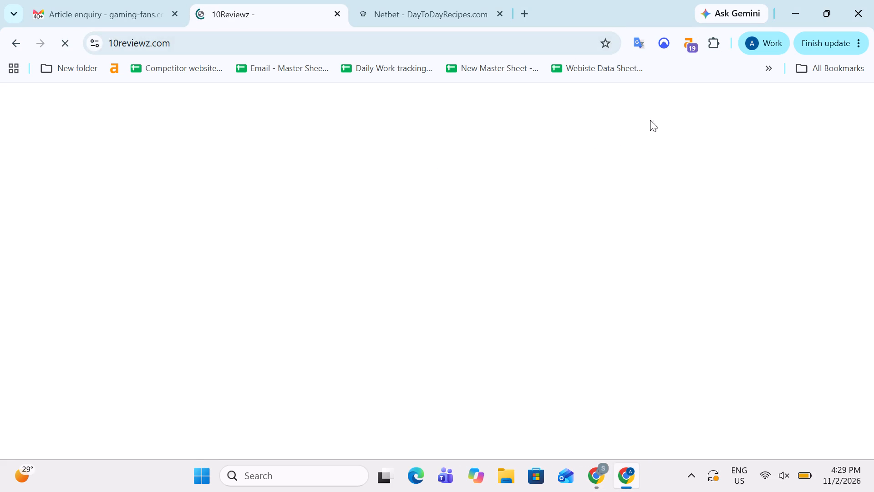
{"action": "left_click", "coordinate": [761, 154]}
{"action": "left_click", "coordinate": [753, 184]}
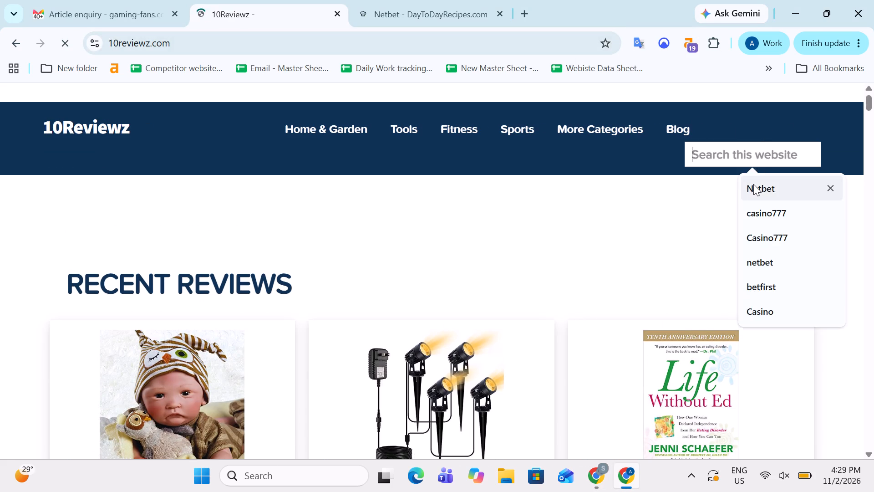
{"action": "key", "text": "Return"}
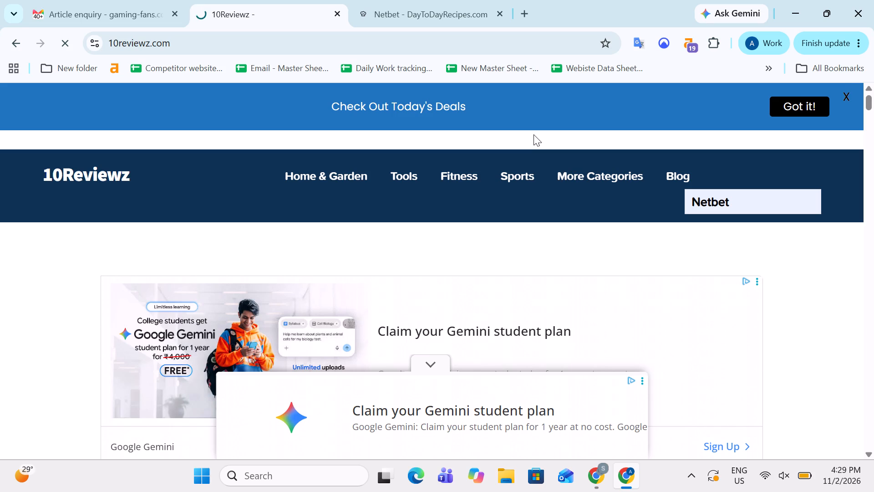
Copy BestFreeReviews.com from row 11094, open it in place of the DayToDayRecipes page and continue to the site.
{"action": "key", "text": "alt+Tab"}
{"action": "key", "text": "Down"}
{"action": "key", "text": "ctrl+c"}
{"action": "key", "text": "alt+Tab"}
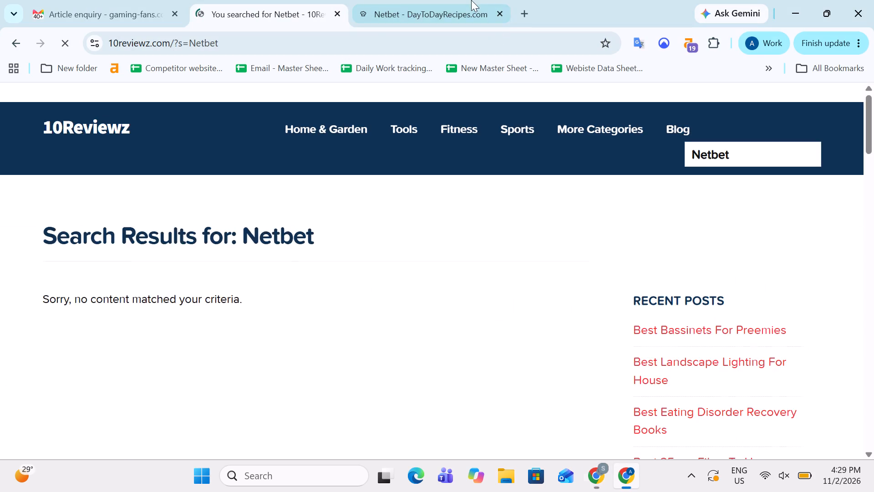
{"action": "left_click", "coordinate": [444, 3]}
{"action": "left_click", "coordinate": [387, 53]}
{"action": "key", "text": "ctrl+v"}
{"action": "key", "text": "Return"}
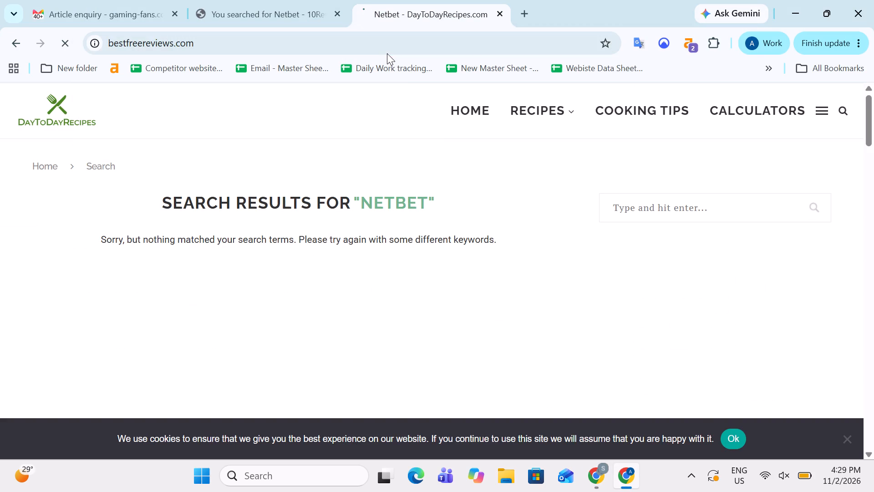
{"action": "left_click", "coordinate": [263, 0]}
{"action": "left_click", "coordinate": [484, 0]}
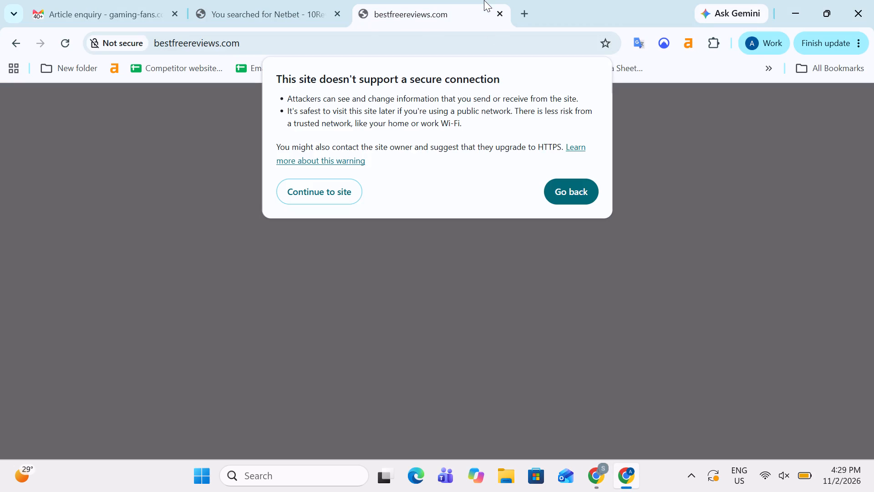
{"action": "left_click", "coordinate": [341, 190]}
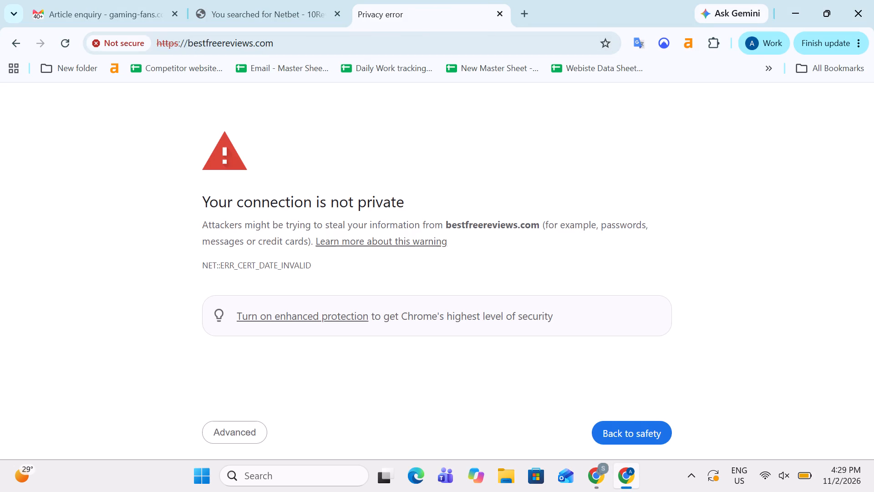
Close the 10Reviewz and BestFreeReviews pages.
{"action": "left_click", "coordinate": [341, 14]}
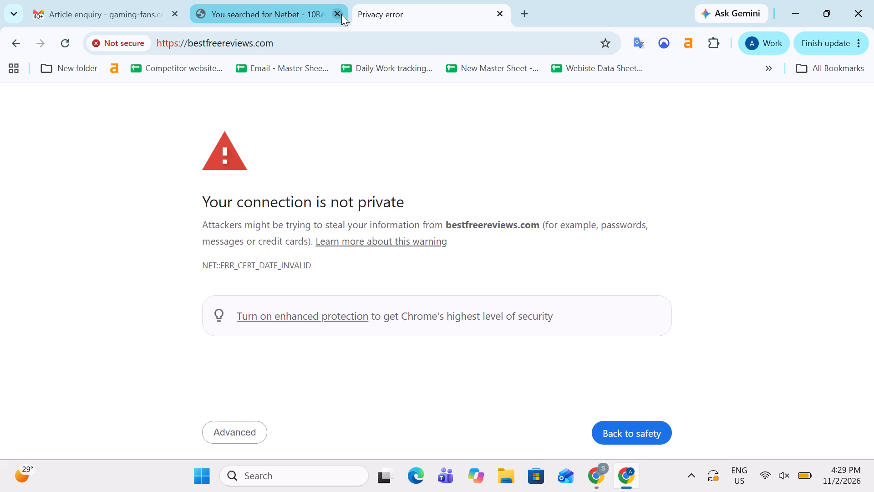
{"action": "left_click", "coordinate": [341, 14]}
Copy the High priority from ThePollsters.com in row 11088 to rows 11089 through 11093 of the New Master Sheet.
{"action": "key", "text": "alt+Tab"}
{"action": "key", "text": "Left"}
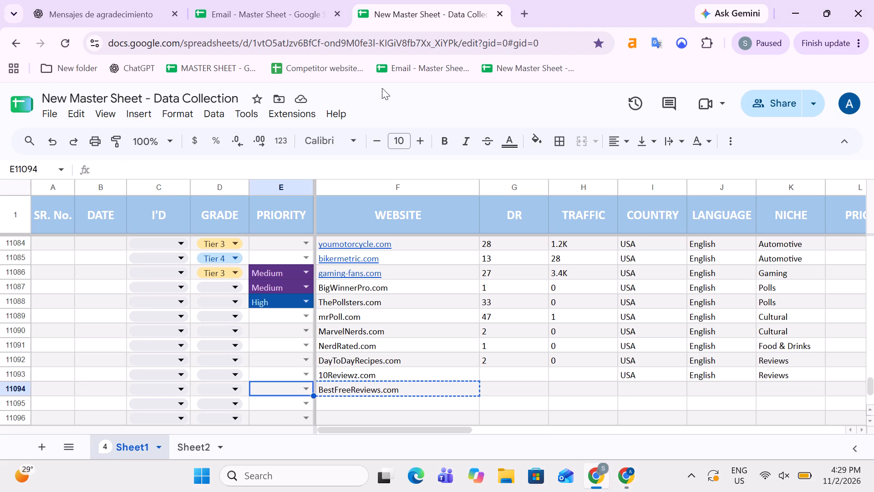
{"action": "key", "text": "Up"}
{"action": "key", "text": "Up"}
{"action": "key", "text": "Up"}
{"action": "key", "text": "Up"}
{"action": "key", "text": "Up"}
{"action": "key", "text": "Up"}
{"action": "key", "text": "ctrl+c"}
{"action": "key", "text": "Down"}
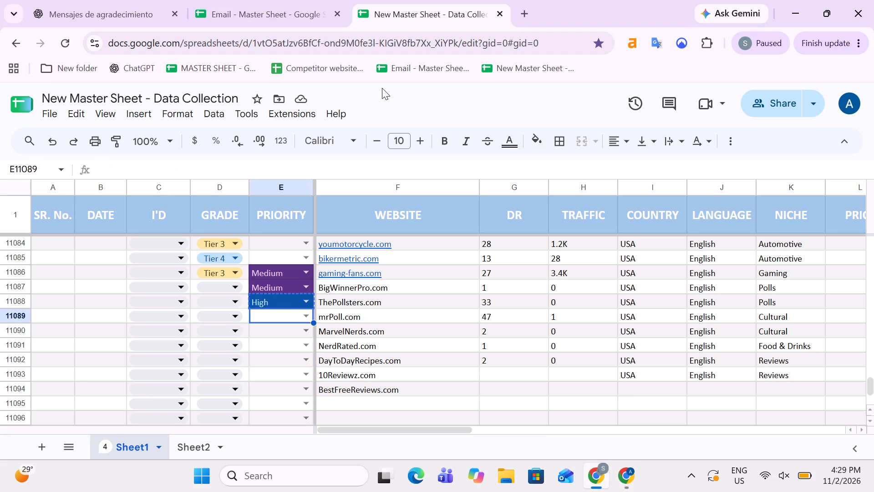
{"action": "key", "text": "shift+Down"}
{"action": "key", "text": "shift+Down"}
{"action": "key", "text": "shift+Down"}
{"action": "key", "text": "shift+Down"}
{"action": "key", "text": "shift+Down"}
{"action": "key", "text": "shift+Up"}
{"action": "key", "text": "ctrl+v"}
Set the priority of BestFreeReviews.com in row 11094 to Medium.
{"action": "key", "text": "Down"}
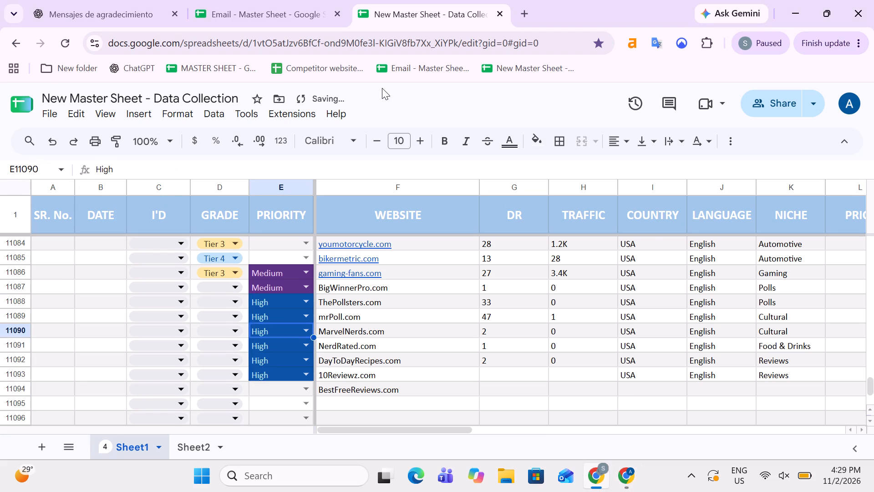
{"action": "key", "text": "Down"}
{"action": "key", "text": "Down"}
{"action": "key", "text": "Down"}
{"action": "key", "text": "Down"}
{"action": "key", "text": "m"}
{"action": "key", "text": "Down"}
{"action": "key", "text": "Return"}
Copy the Unique website type from row 11088 to rows 11089 through 11093.
{"action": "key", "text": "Up"}
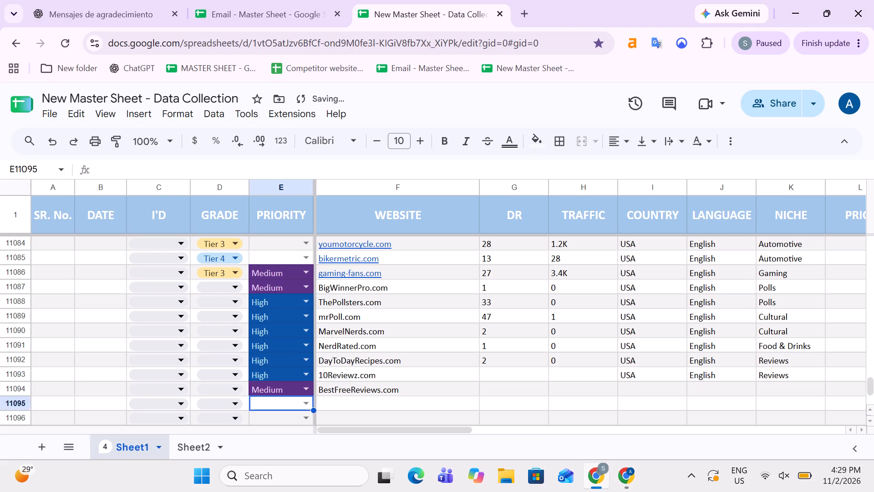
{"action": "key", "text": "Up"}
{"action": "key", "text": "Up"}
{"action": "key", "text": "Up"}
{"action": "key", "text": "Up"}
{"action": "key", "text": "Up"}
{"action": "key", "text": "Up"}
{"action": "key", "text": "Right"}
{"action": "key", "text": "Right"}
{"action": "key", "text": "Right"}
{"action": "key", "text": "Right"}
{"action": "key", "text": "Right"}
{"action": "key", "text": "Right"}
{"action": "key", "text": "Right"}
{"action": "key", "text": "Right"}
{"action": "key", "text": "Right"}
{"action": "key", "text": "Right"}
{"action": "key", "text": "Right"}
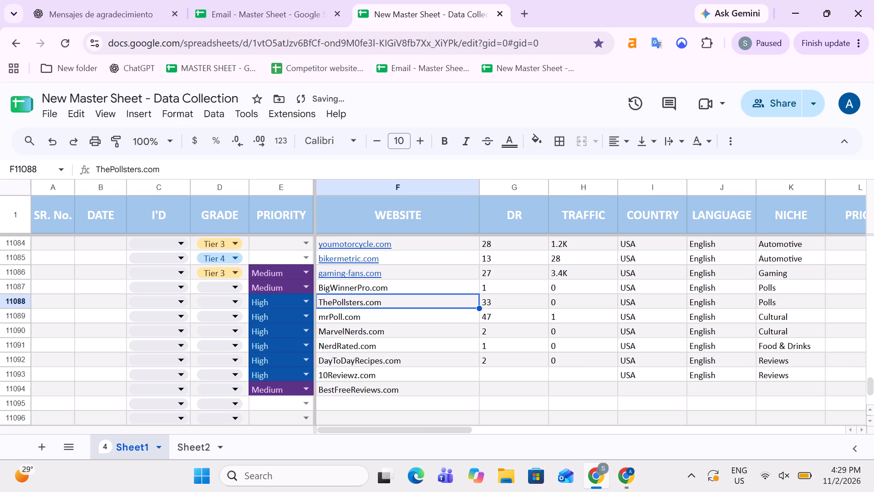
{"action": "key", "text": "Right"}
{"action": "key", "text": "Left"}
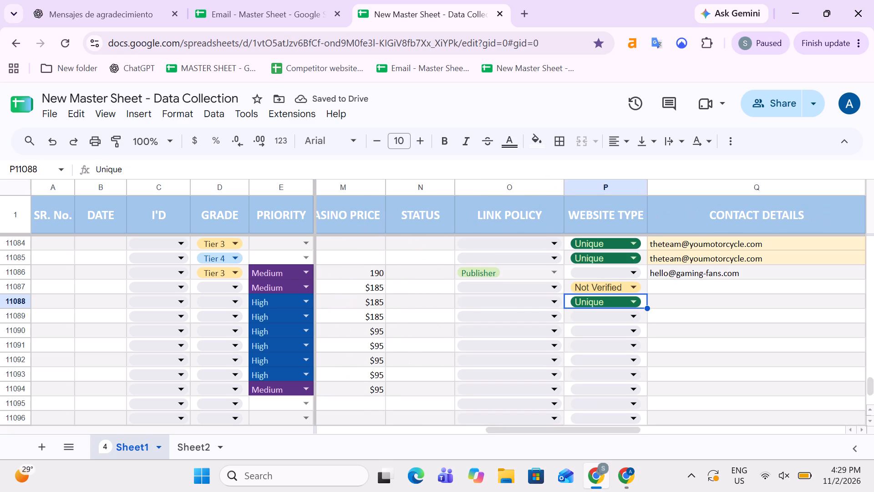
{"action": "key", "text": "ctrl+c"}
{"action": "key", "text": "Down"}
{"action": "key", "text": "shift+Down"}
{"action": "key", "text": "shift+Down"}
{"action": "key", "text": "shift+Down"}
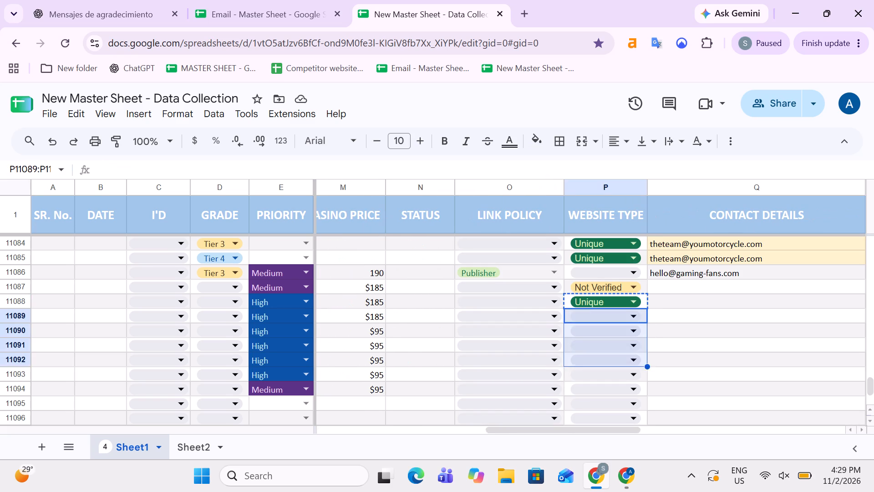
{"action": "key", "text": "shift+Down"}
{"action": "key", "text": "ctrl+v"}
Set the website type of row 11094 to Not Verified.
{"action": "key", "text": "Down"}
{"action": "key", "text": "Down"}
{"action": "key", "text": "Down"}
{"action": "key", "text": "Down"}
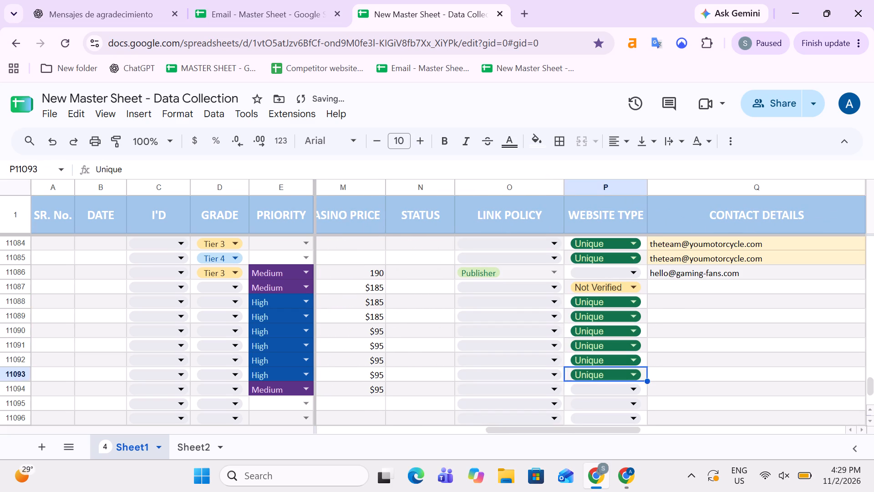
{"action": "key", "text": "Down"}
{"action": "key", "text": "Left"}
{"action": "key", "text": "Left"}
{"action": "key", "text": "Left"}
{"action": "key", "text": "Right"}
{"action": "key", "text": "Right"}
{"action": "key", "text": "Right"}
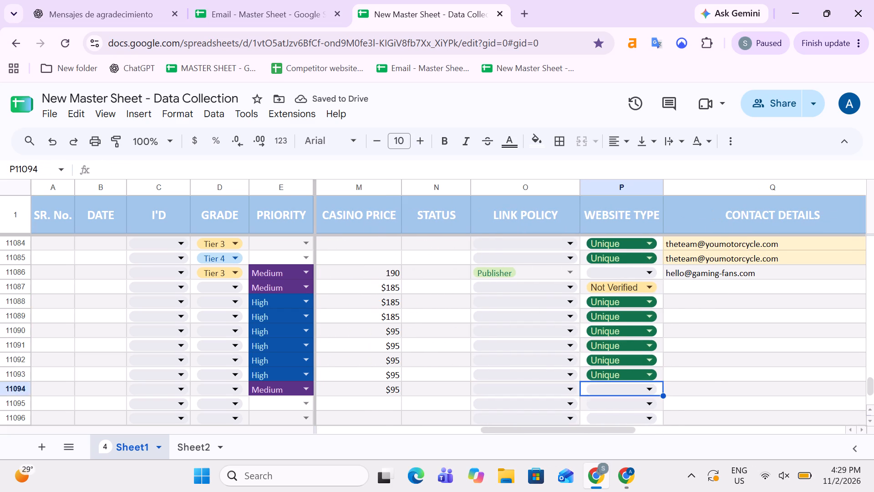
{"action": "key", "text": "Up"}
{"action": "key", "text": "Down"}
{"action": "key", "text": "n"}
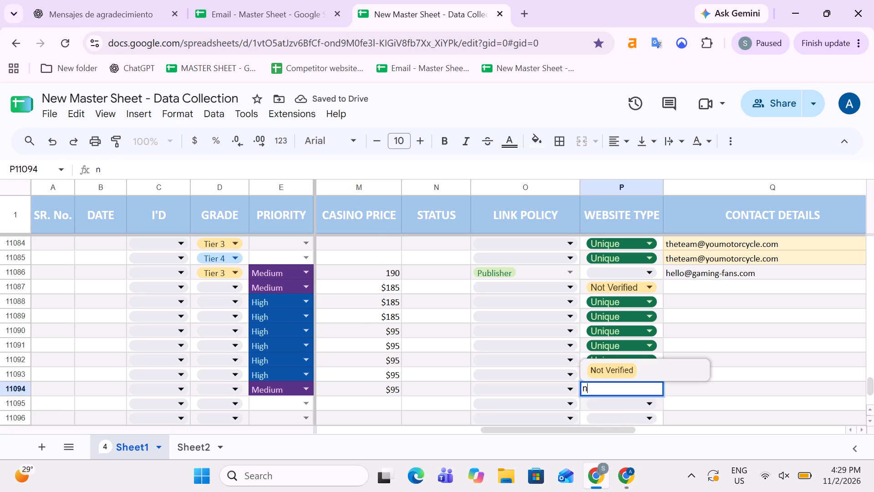
{"action": "key", "text": "Up"}
{"action": "key", "text": "Return"}
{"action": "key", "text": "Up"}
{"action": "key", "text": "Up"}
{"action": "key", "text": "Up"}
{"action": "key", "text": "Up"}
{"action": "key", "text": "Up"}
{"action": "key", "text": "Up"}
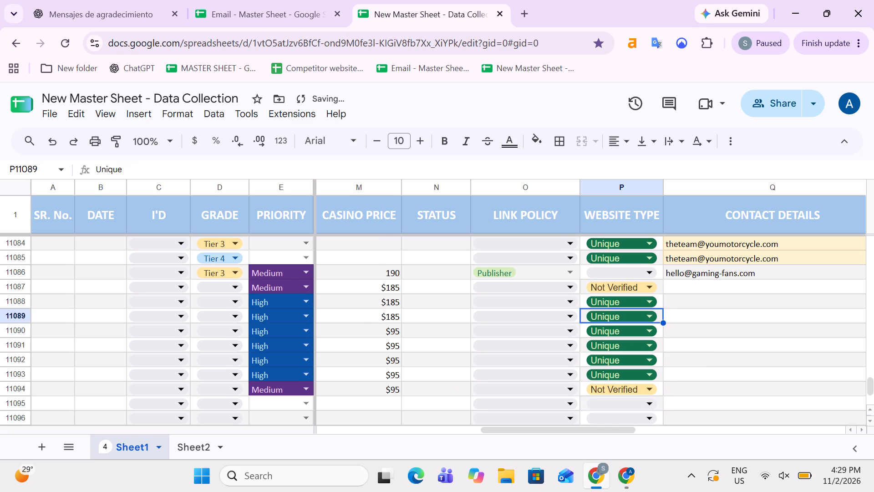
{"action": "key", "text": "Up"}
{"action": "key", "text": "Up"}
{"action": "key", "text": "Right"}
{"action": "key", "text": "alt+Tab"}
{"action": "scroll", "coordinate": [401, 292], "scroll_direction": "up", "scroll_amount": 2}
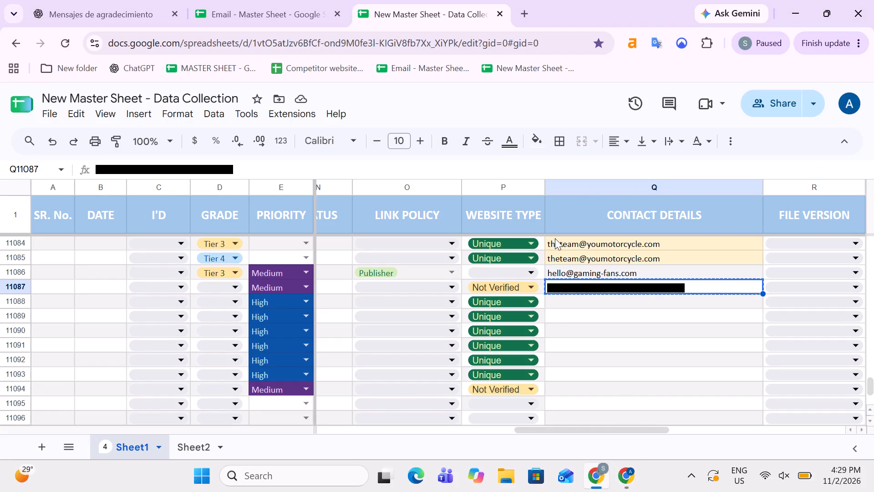
{"action": "key", "text": "BackSpace"}
{"action": "key", "text": "Right"}
{"action": "key", "text": "Left"}
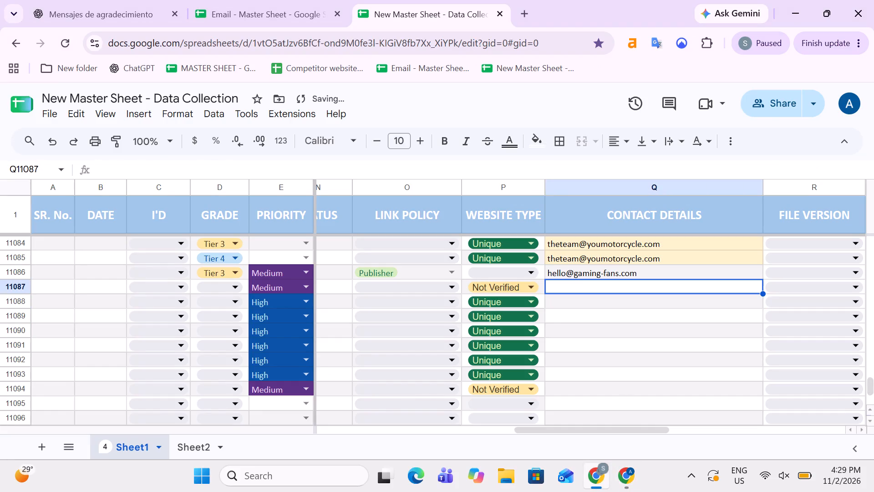
{"action": "key", "text": "Return"}
{"action": "key", "text": "ctrl+v"}
{"action": "key", "text": "Tab"}
Copy the Gaming Fans contact address from row 11087 to the contact details of rows 11088 through 11094.
{"action": "key", "text": "Left"}
{"action": "key", "text": "ctrl+c"}
{"action": "key", "text": "Down"}
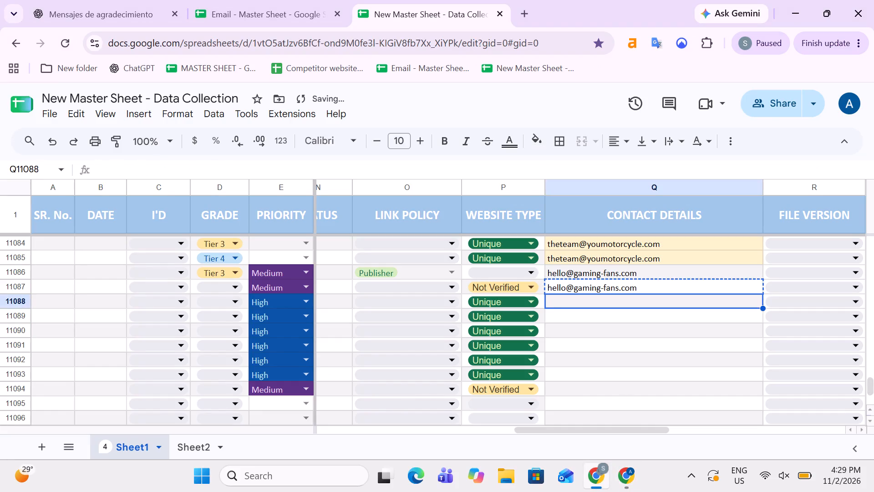
{"action": "key", "text": "shift+Down"}
{"action": "key", "text": "shift+Down"}
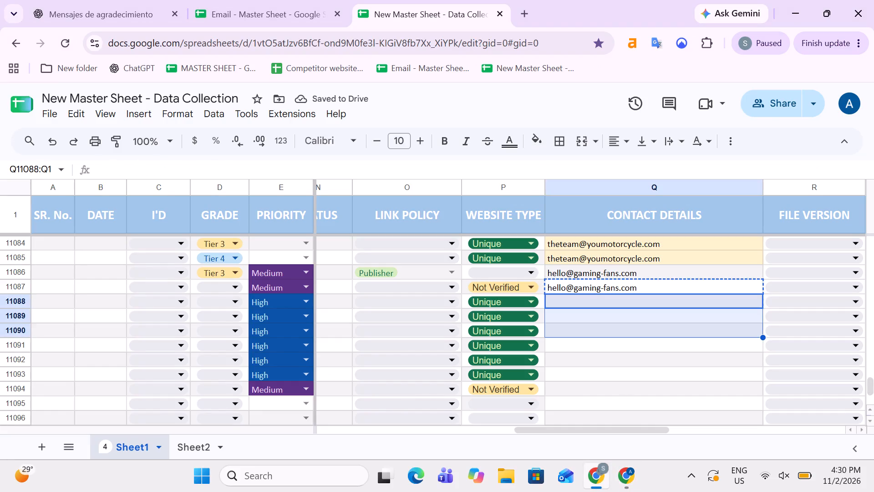
{"action": "key", "text": "shift+Down"}
{"action": "key", "text": "shift+Down"}
{"action": "key", "text": "shift+Down"}
{"action": "key", "text": "shift+Down"}
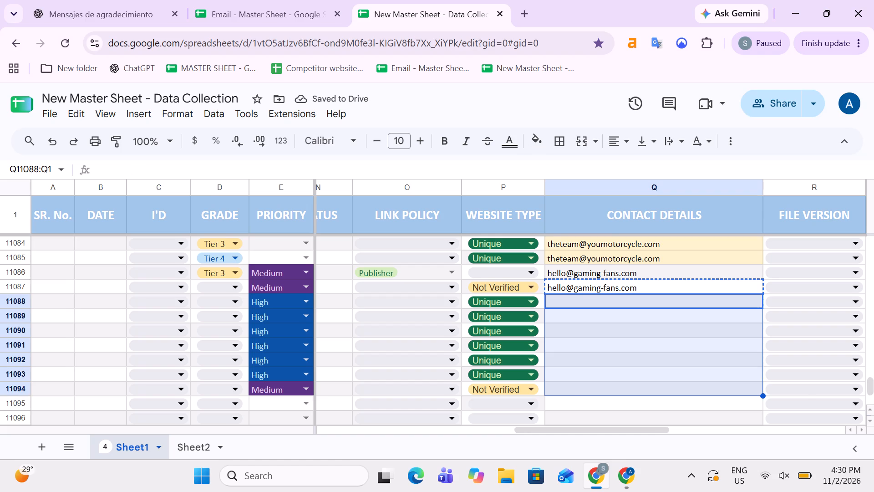
{"action": "key", "text": "ctrl+v"}
Fill the contact details cells of rows 11086 through 11094 with light purple.
{"action": "key", "text": "Up"}
{"action": "key", "text": "Up"}
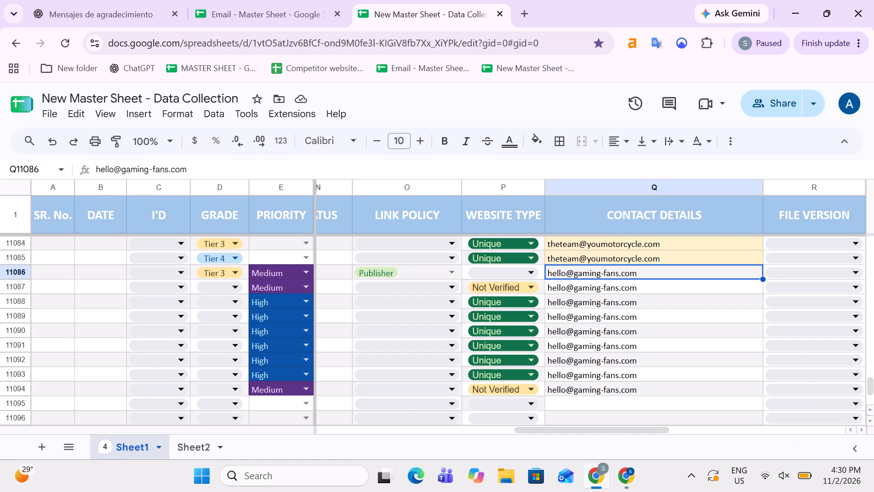
{"action": "key", "text": "Up"}
{"action": "key", "text": "Down"}
{"action": "key", "text": "ctrl+shift+Down"}
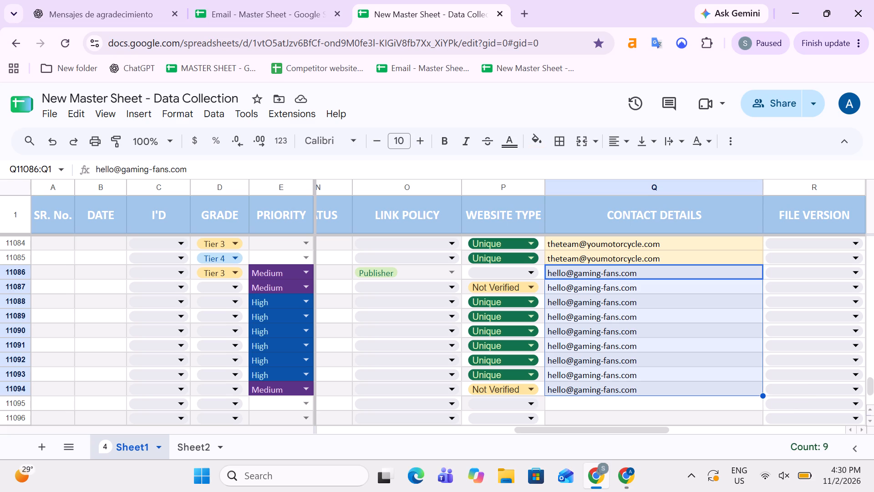
{"action": "left_click", "coordinate": [534, 137]}
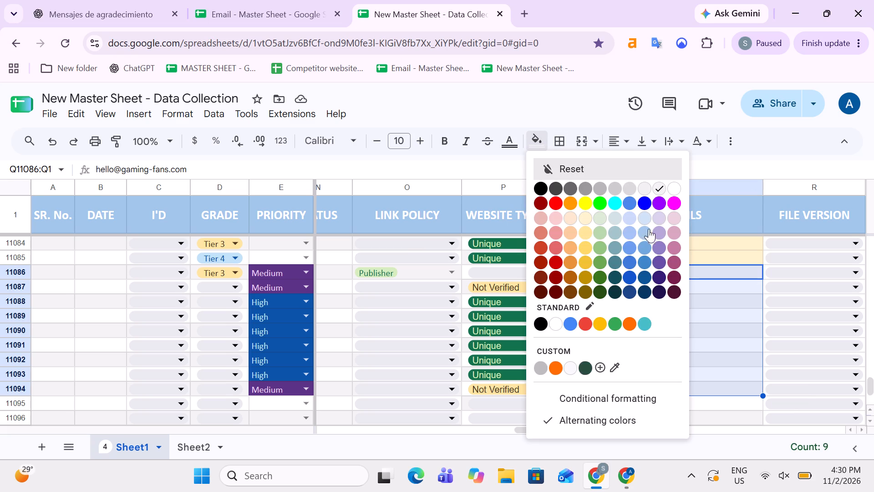
{"action": "left_click", "coordinate": [658, 216]}
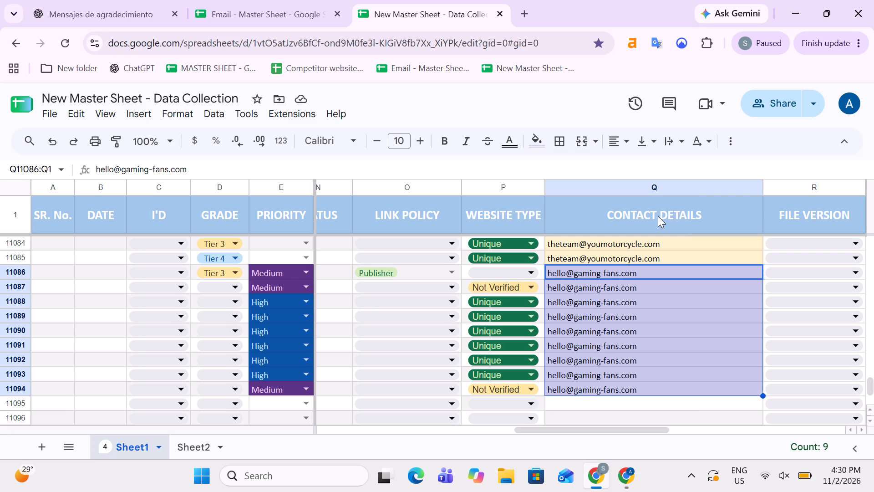
Copy the Publisher link policy from row 11086 to the link policy cells of rows 11087 through 11094.
{"action": "key", "text": "Left"}
{"action": "key", "text": "Left"}
{"action": "key", "text": "Left"}
{"action": "key", "text": "Right"}
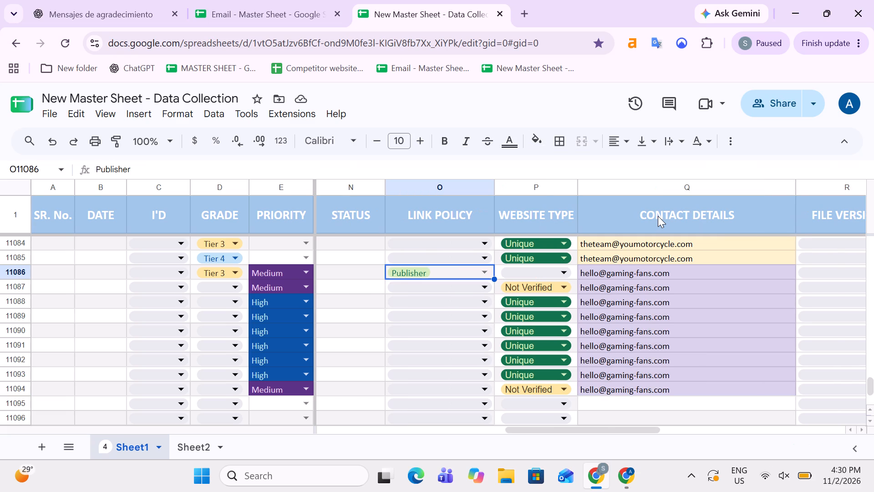
{"action": "key", "text": "ctrl+c"}
{"action": "key", "text": "Down"}
{"action": "key", "text": "shift+Down"}
{"action": "key", "text": "shift+Down"}
{"action": "key", "text": "shift+Down"}
{"action": "key", "text": "shift+Down"}
{"action": "key", "text": "shift+Down"}
{"action": "key", "text": "shift+Down"}
{"action": "key", "text": "shift+Down"}
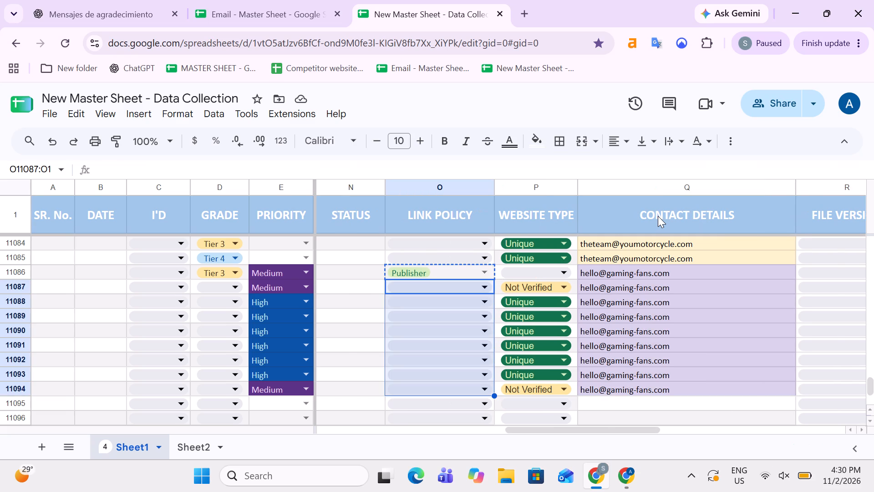
{"action": "key", "text": "ctrl+v"}
Review the language, niche, price and casino price entries across the Gaming Fans rows, starting from row 11086.
{"action": "key", "text": "Up"}
{"action": "key", "text": "Right"}
{"action": "key", "text": "Right"}
{"action": "key", "text": "Left"}
{"action": "key", "text": "Left"}
{"action": "key", "text": "Left"}
{"action": "key", "text": "Left"}
{"action": "key", "text": "Left"}
{"action": "key", "text": "Left"}
{"action": "key", "text": "Left"}
{"action": "key", "text": "Left"}
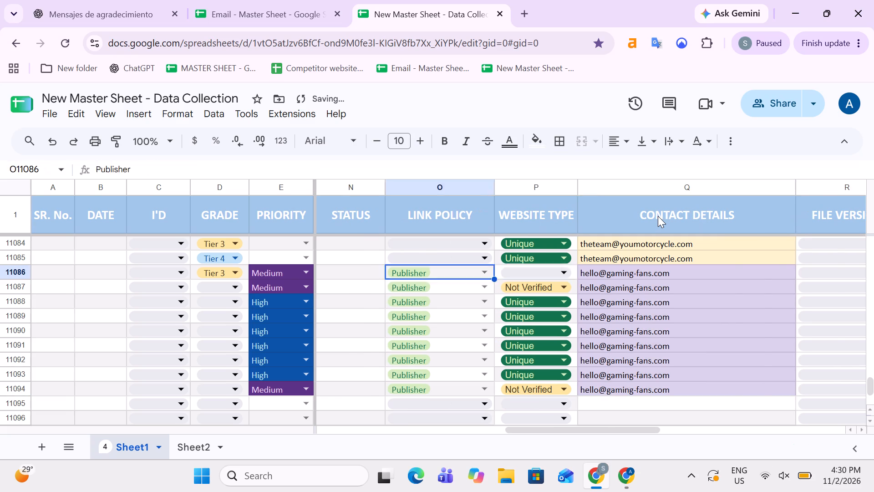
{"action": "key", "text": "Right"}
{"action": "key", "text": "Right"}
{"action": "key", "text": "Right"}
{"action": "key", "text": "Right"}
{"action": "key", "text": "Left"}
{"action": "key", "text": "Left"}
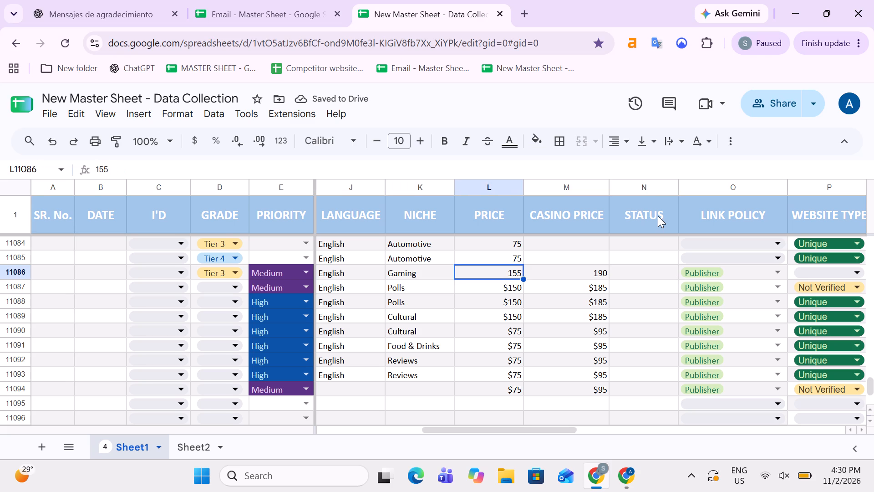
Format the Price and Casino Price values in rows 11086 to 11094 as plain numbers without decimals.
{"action": "key", "text": "ctrl+shift+Right"}
{"action": "key", "text": "ctrl+shift+Down"}
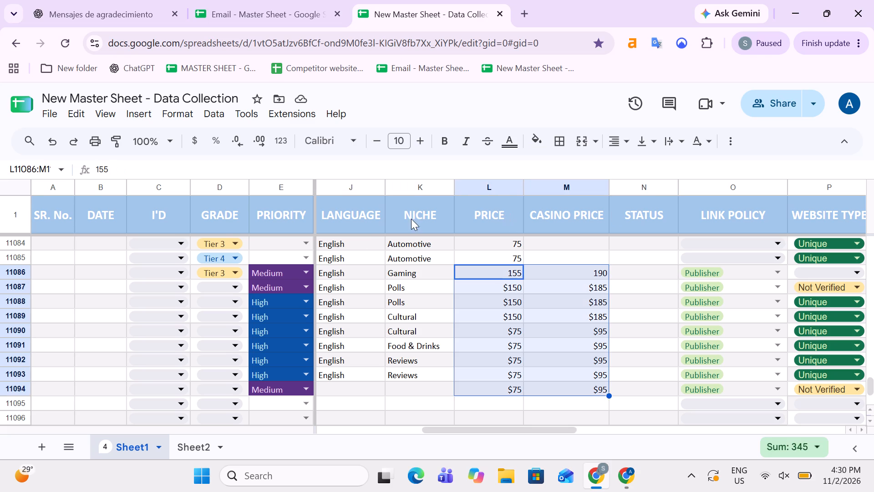
{"action": "left_click", "coordinate": [179, 118]}
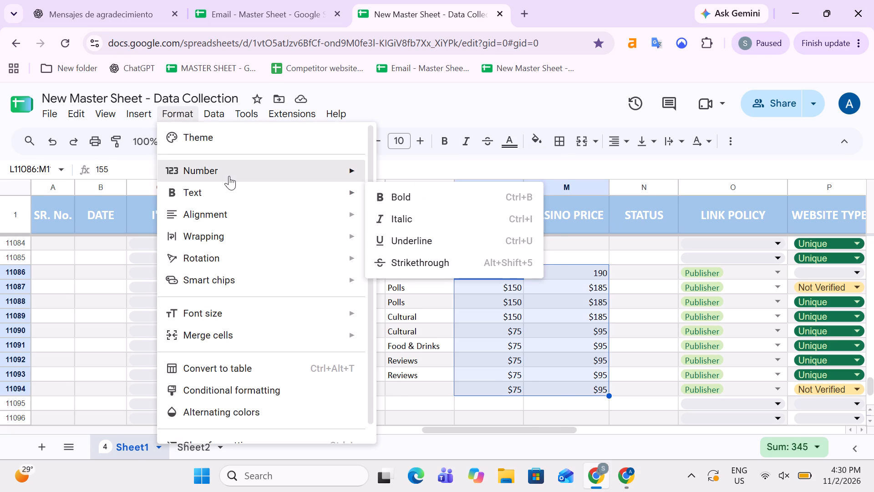
{"action": "left_click", "coordinate": [229, 176]}
{"action": "left_click", "coordinate": [431, 200]}
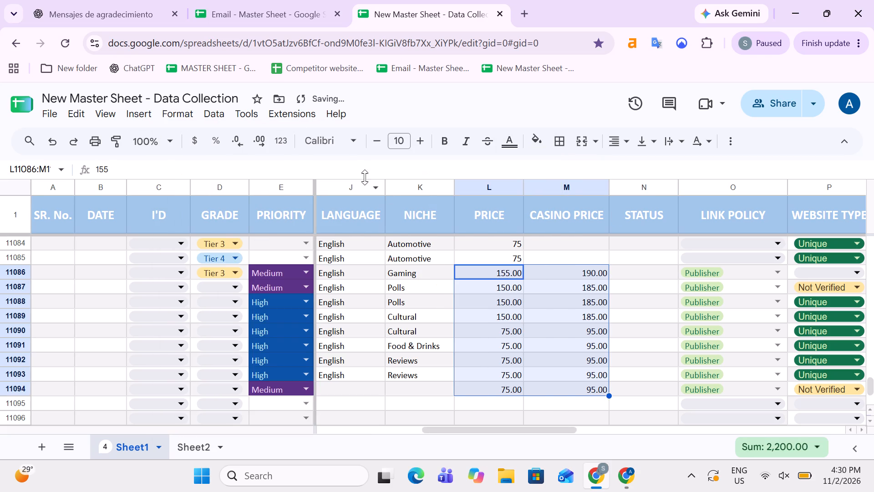
{"action": "triple_click", "coordinate": [236, 142]}
{"action": "left_click", "coordinate": [236, 142]}
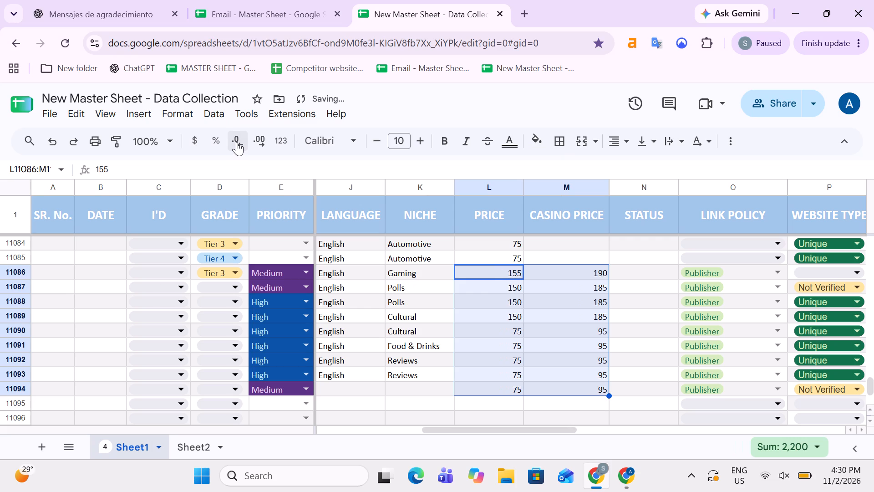
Review the grades of the rows from 11086 down, along with the DR and traffic of gaming-fans.com.
{"action": "key", "text": "Right"}
{"action": "key", "text": "Left"}
{"action": "key", "text": "Left"}
{"action": "key", "text": "Left"}
{"action": "key", "text": "Left"}
{"action": "key", "text": "Left"}
{"action": "key", "text": "Left"}
{"action": "key", "text": "Left"}
{"action": "key", "text": "Left"}
{"action": "key", "text": "Left"}
{"action": "key", "text": "Left"}
{"action": "key", "text": "Left"}
{"action": "key", "text": "Left"}
{"action": "key", "text": "Left"}
{"action": "key", "text": "Left"}
{"action": "key", "text": "Left"}
{"action": "key", "text": "Left"}
{"action": "key", "text": "Right"}
{"action": "key", "text": "Right"}
{"action": "key", "text": "Right"}
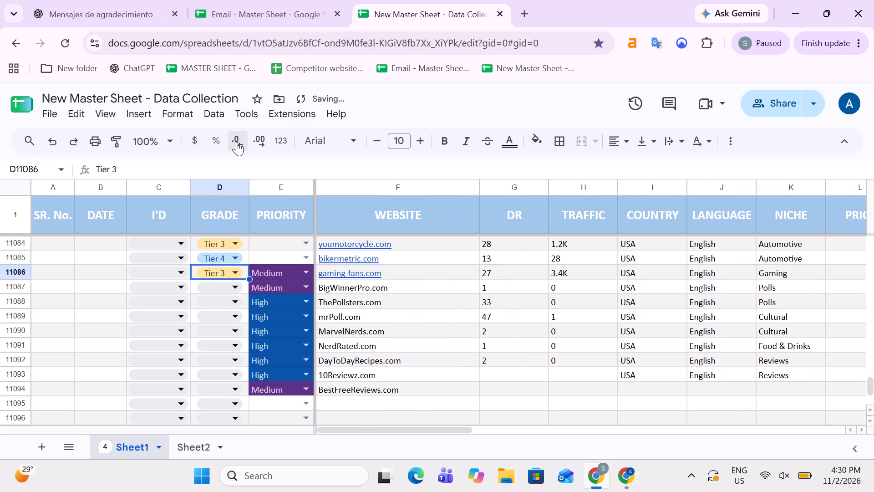
{"action": "key", "text": "Right"}
{"action": "key", "text": "Left"}
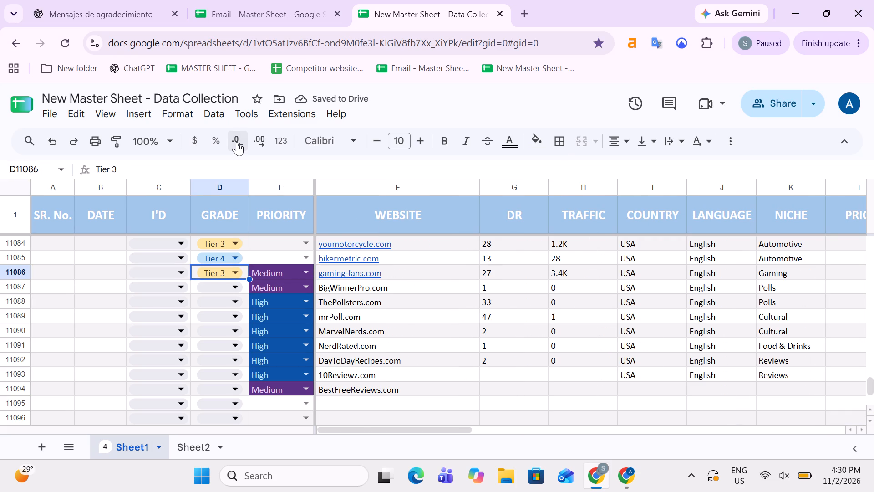
{"action": "key", "text": "Down"}
{"action": "key", "text": "Down"}
{"action": "key", "text": "Down"}
{"action": "key", "text": "Down"}
{"action": "key", "text": "Down"}
{"action": "key", "text": "Down"}
{"action": "key", "text": "Up"}
{"action": "key", "text": "Up"}
{"action": "key", "text": "Up"}
{"action": "key", "text": "Up"}
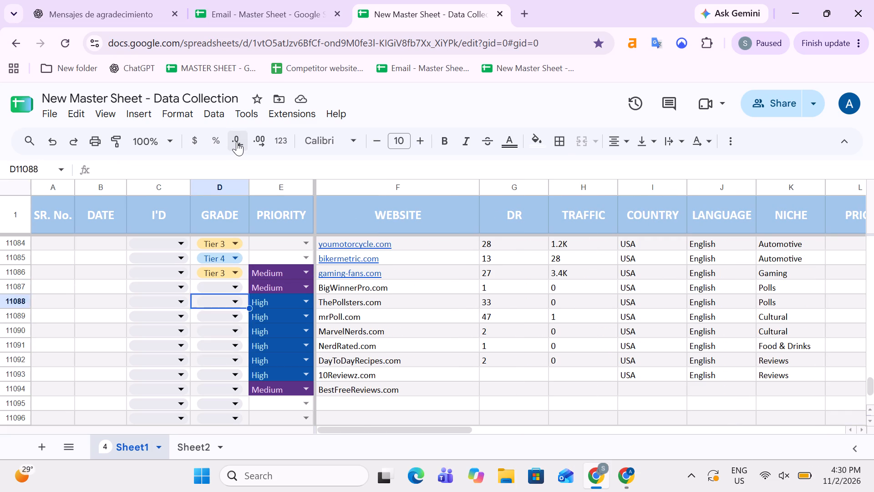
{"action": "key", "text": "Up"}
{"action": "key", "text": "Up"}
{"action": "key", "text": "Down"}
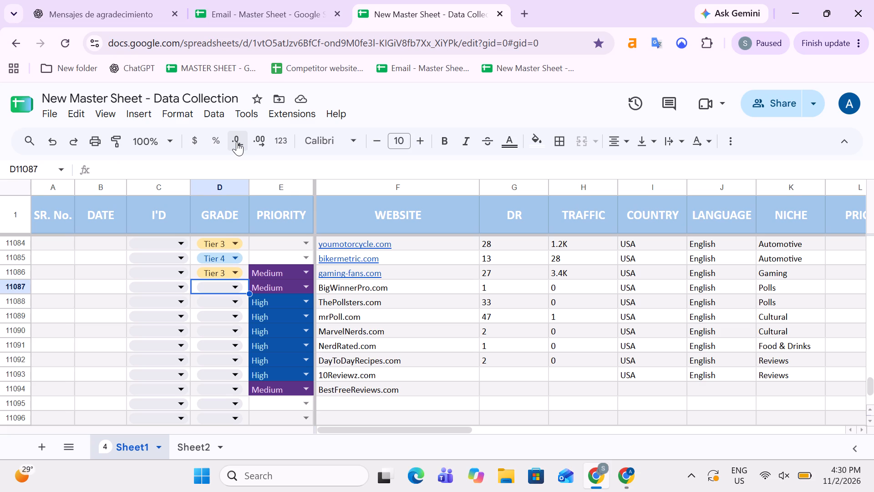
{"action": "key", "text": "Up"}
{"action": "key", "text": "Right"}
{"action": "key", "text": "Right"}
{"action": "key", "text": "Right"}
{"action": "key", "text": "Right"}
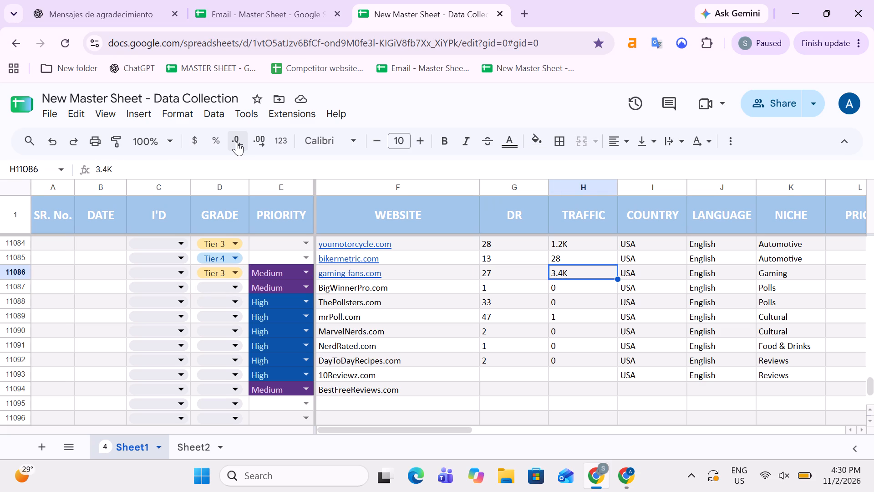
Set the grade of BigWinnerPro.com in row 11087 to Tier 4.
{"action": "key", "text": "Left"}
{"action": "key", "text": "Left"}
{"action": "key", "text": "Left"}
{"action": "key", "text": "Left"}
{"action": "key", "text": "Down"}
{"action": "key", "text": "t"}
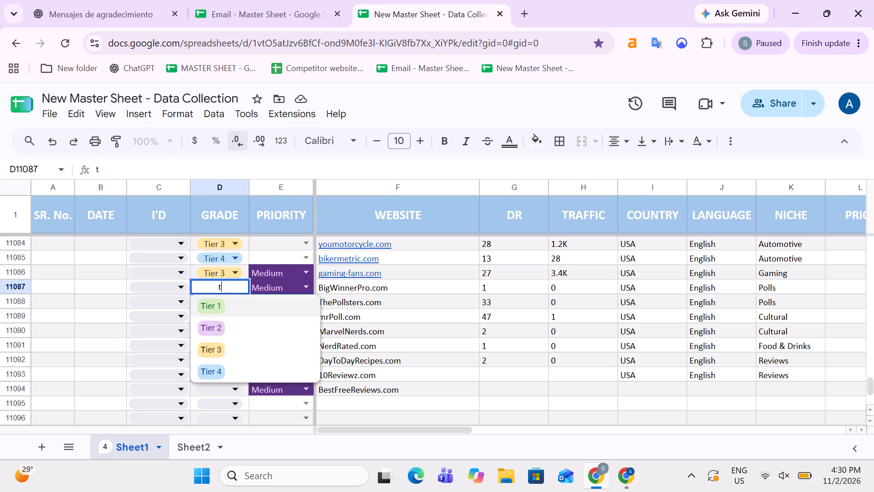
{"action": "key", "text": "Up"}
{"action": "key", "text": "Return"}
Copy the Tier 4 grade from row 11087 to rows 11088 through 11094.
{"action": "key", "text": "Up"}
{"action": "key", "text": "ctrl+c"}
{"action": "key", "text": "Down"}
{"action": "key", "text": "shift+Down"}
{"action": "key", "text": "shift+Down"}
{"action": "key", "text": "shift+Down"}
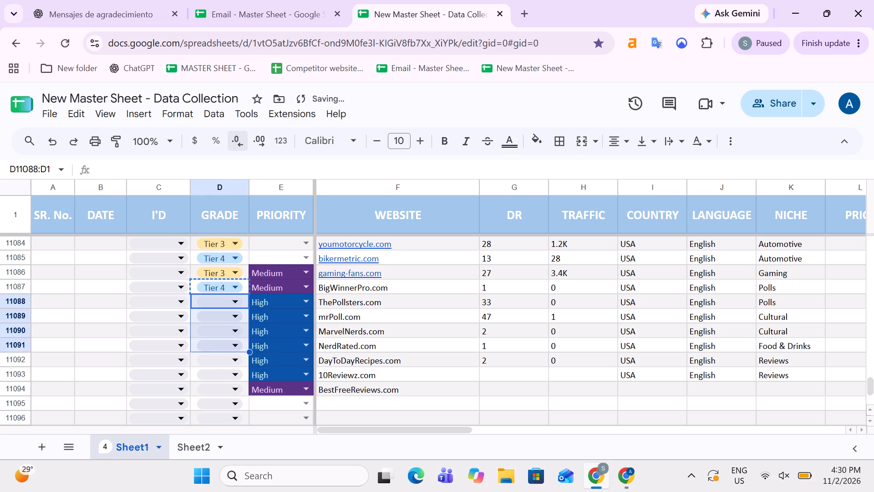
{"action": "key", "text": "shift+Down"}
{"action": "key", "text": "shift+Down"}
{"action": "key", "text": "shift+Down"}
{"action": "key", "text": "ctrl+v"}
{"action": "left_click", "coordinate": [237, 142], "text": "ctrl"}
Reopen the closed 10Reviewz.com and BestFreeReviews.com pages and check the Ahrefs metrics of both sites.
{"action": "key", "text": "Right"}
{"action": "key", "text": "Down"}
{"action": "key", "text": "Down"}
{"action": "key", "text": "Down"}
{"action": "key", "text": "Down"}
{"action": "key", "text": "Down"}
{"action": "key", "text": "Down"}
{"action": "key", "text": "Down"}
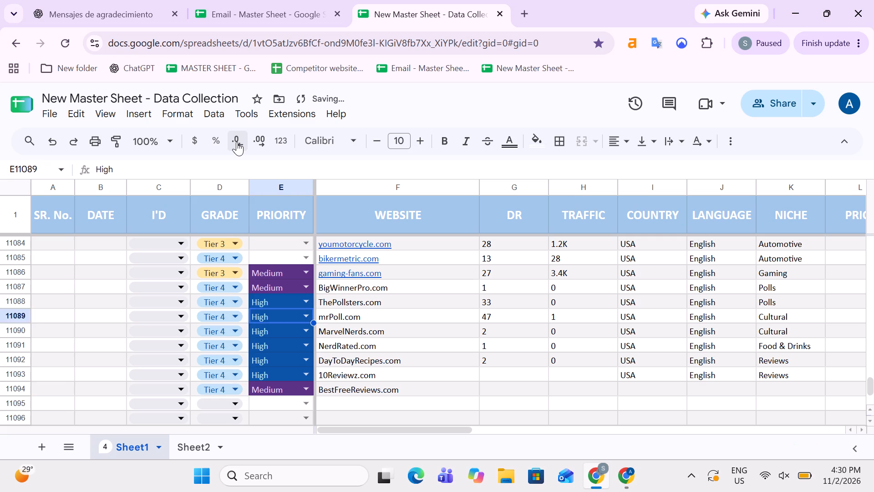
{"action": "key", "text": "Right"}
{"action": "key", "text": "Up"}
{"action": "key", "text": "alt+Tab"}
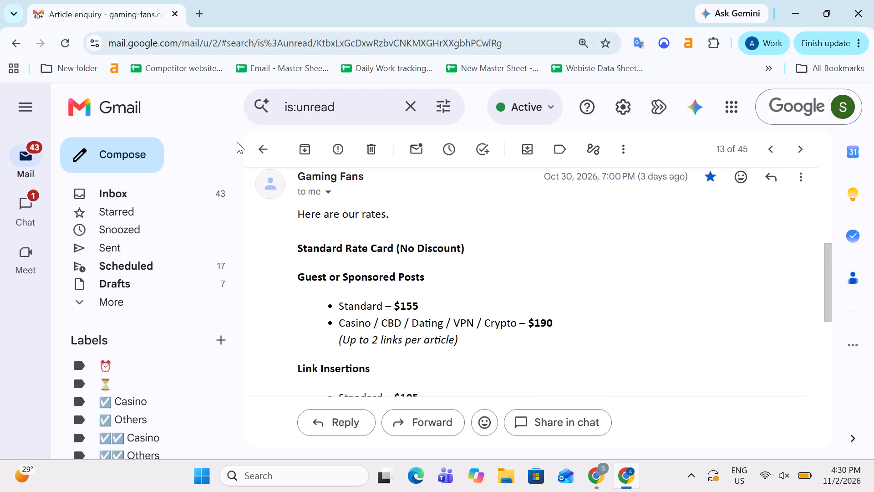
{"action": "key", "text": "ctrl+shift+t"}
{"action": "key", "text": "ctrl+shift+t"}
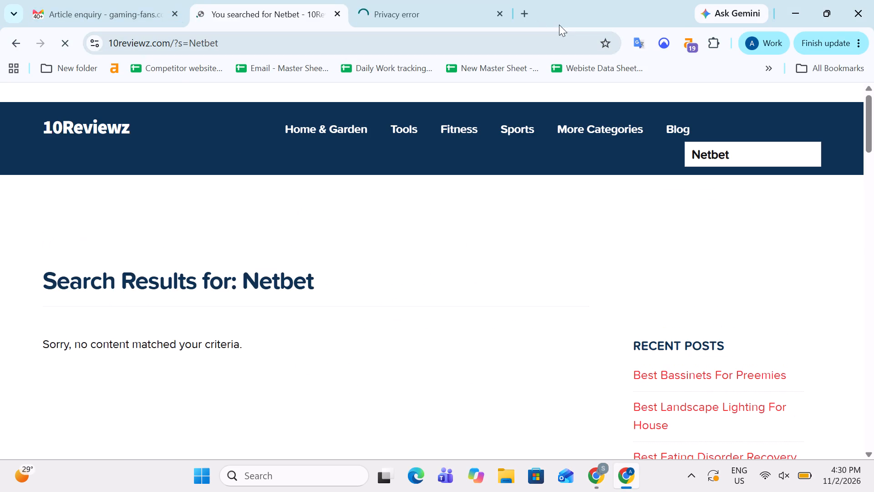
{"action": "left_click", "coordinate": [693, 45]}
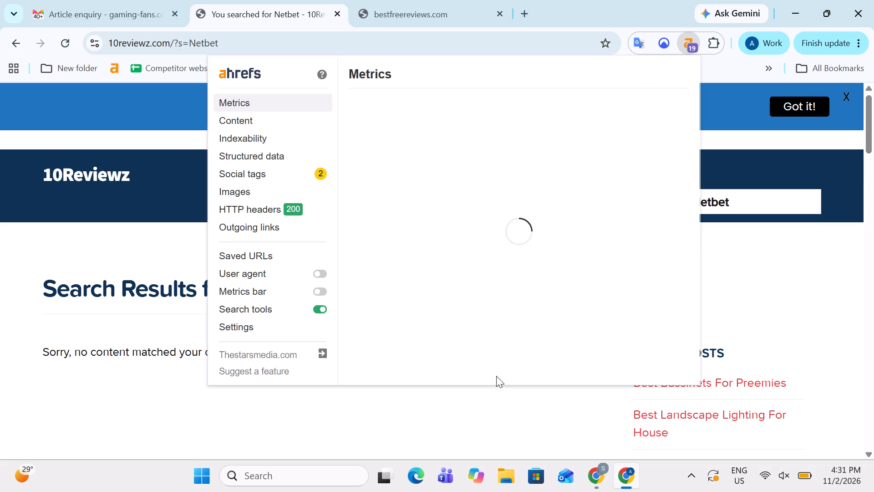
{"action": "left_click", "coordinate": [416, 3]}
{"action": "left_click", "coordinate": [696, 49]}
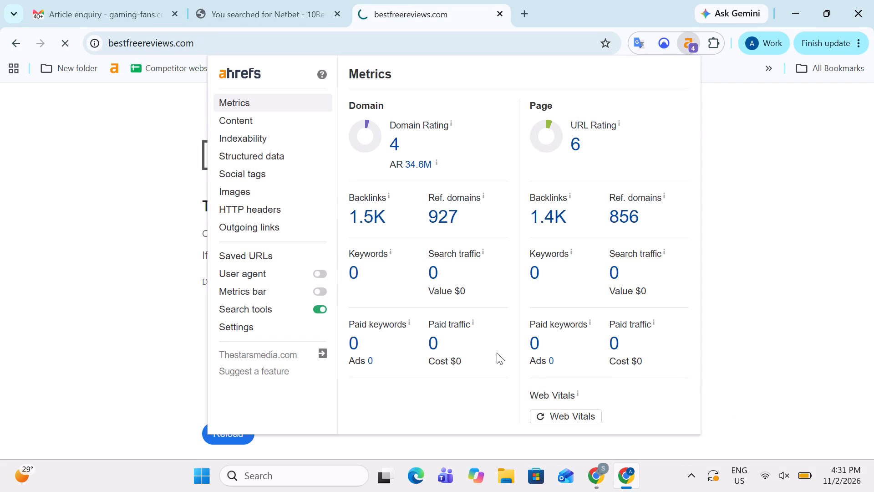
Record DR 4 and traffic 0 for BestFreeReviews.com in row 11094 of the New Master Sheet.
{"action": "key", "text": "alt+Tab"}
{"action": "key", "text": "Right"}
{"action": "key", "text": "4"}
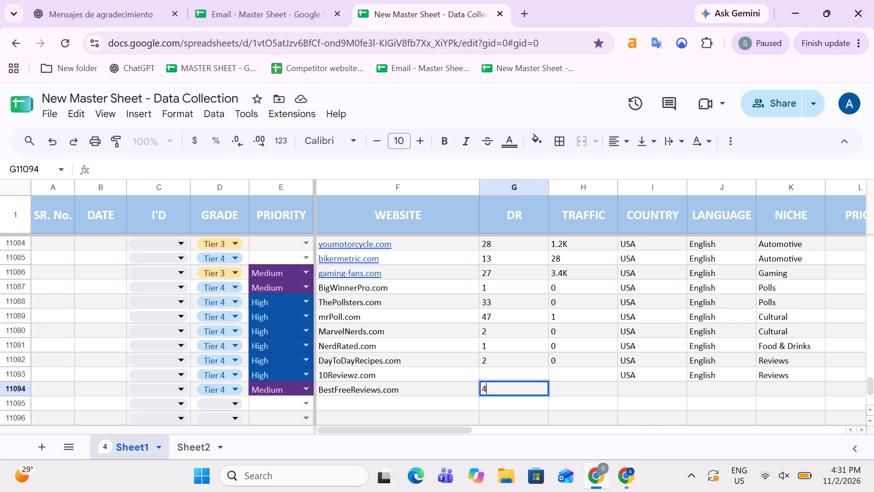
{"action": "key", "text": "Right"}
{"action": "key", "text": "0"}
{"action": "key", "text": "Right"}
Record DR 19 and traffic 0 for 10Reviewz.com in row 11093.
{"action": "key", "text": "Up"}
{"action": "key", "text": "Left"}
{"action": "key", "text": "Left"}
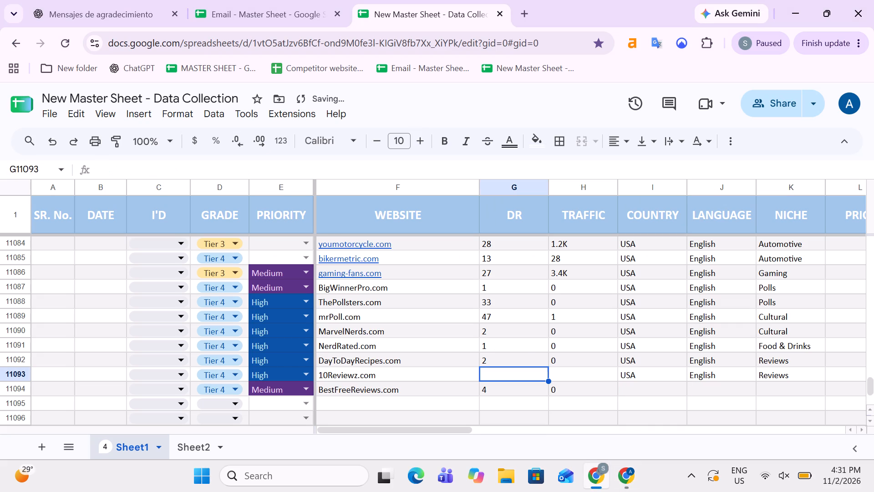
{"action": "type", "text": "18"}
{"action": "key", "text": "BackSpace"}
{"action": "key", "text": "9"}
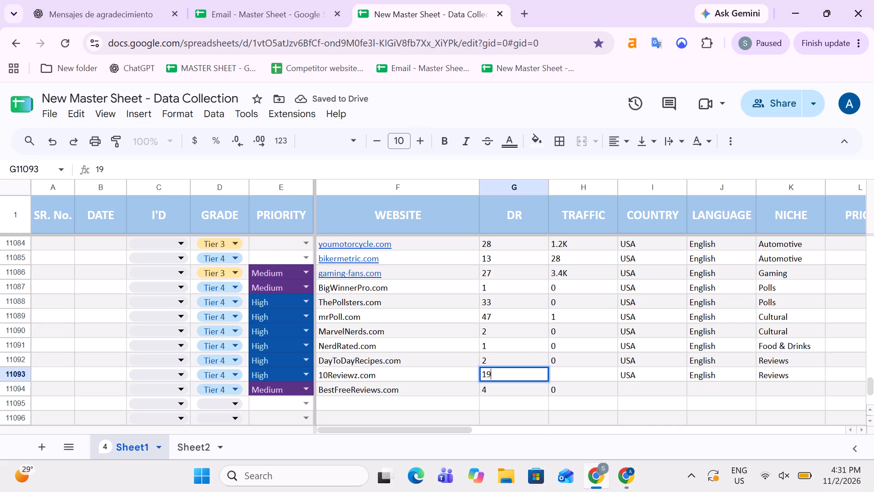
{"action": "key", "text": "Right"}
{"action": "key", "text": "0"}
{"action": "key", "text": "Right"}
Review the entries for 10Reviewz.com across the columns of row 11093.
{"action": "key", "text": "Left"}
{"action": "key", "text": "Left"}
{"action": "key", "text": "Left"}
{"action": "key", "text": "Left"}
{"action": "key", "text": "Left"}
{"action": "key", "text": "Left"}
{"action": "key", "text": "Left"}
{"action": "key", "text": "Left"}
{"action": "key", "text": "Left"}
{"action": "key", "text": "Left"}
{"action": "key", "text": "Left"}
{"action": "key", "text": "Left"}
{"action": "key", "text": "Left"}
{"action": "key", "text": "Left"}
{"action": "key", "text": "Left"}
{"action": "key", "text": "Left"}
{"action": "key", "text": "Left"}
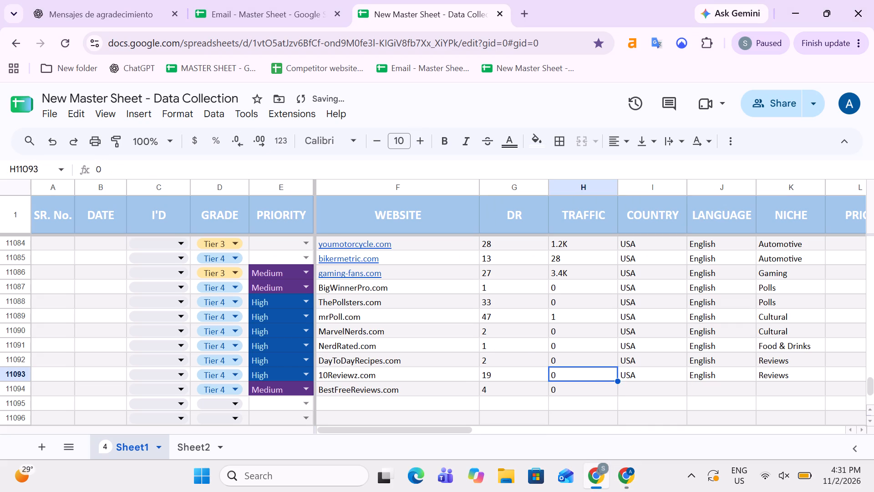
{"action": "key", "text": "Right"}
{"action": "key", "text": "Right"}
{"action": "key", "text": "Right"}
{"action": "key", "text": "Right"}
{"action": "key", "text": "Right"}
{"action": "key", "text": "Right"}
{"action": "key", "text": "Right"}
{"action": "key", "text": "Right"}
{"action": "key", "text": "Right"}
{"action": "key", "text": "Right"}
{"action": "key", "text": "Right"}
{"action": "key", "text": "Right"}
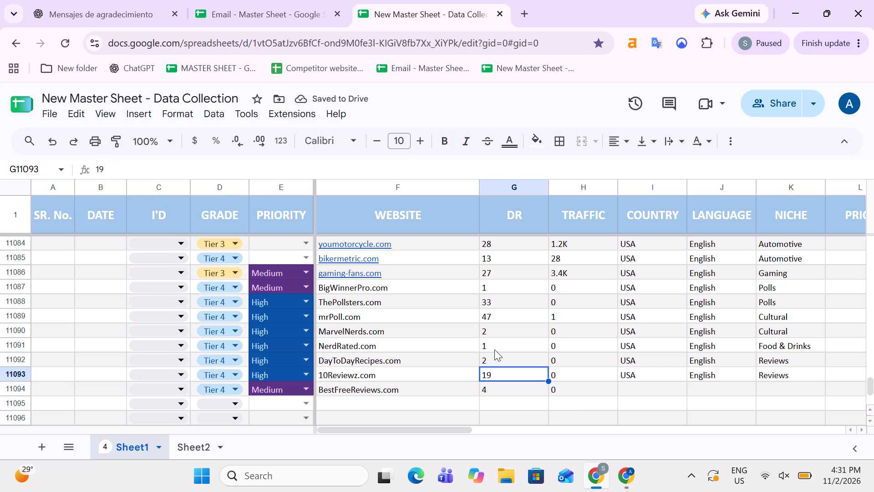
{"action": "key", "text": "Left"}
{"action": "key", "text": "Left"}
{"action": "key", "text": "Left"}
{"action": "key", "text": "Left"}
{"action": "key", "text": "Left"}
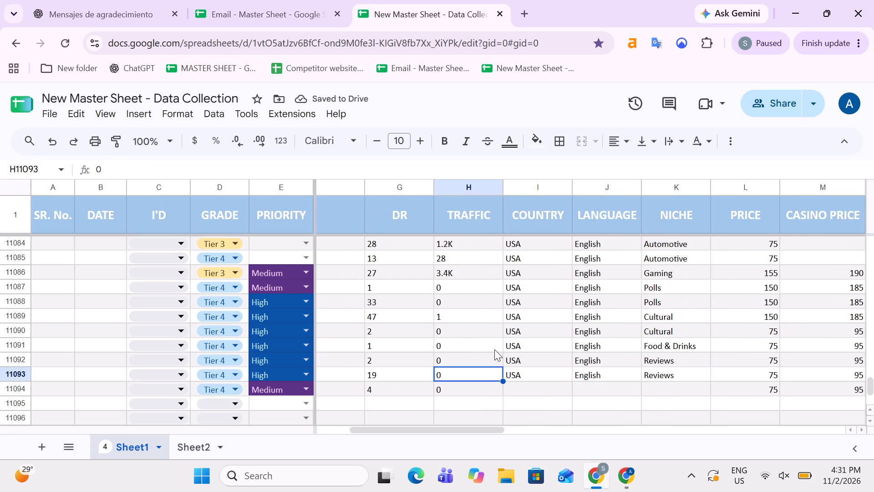
Copy the country and language entries, USA and English, from the 10Reviewz.com row 11093.
{"action": "key", "text": "Down"}
{"action": "key", "text": "Left"}
{"action": "key", "text": "Left"}
{"action": "key", "text": "Left"}
{"action": "key", "text": "Left"}
{"action": "key", "text": "Left"}
{"action": "key", "text": "Left"}
{"action": "key", "text": "Left"}
{"action": "key", "text": "Left"}
{"action": "key", "text": "Left"}
{"action": "key", "text": "Left"}
{"action": "key", "text": "Left"}
{"action": "key", "text": "Right"}
{"action": "key", "text": "Right"}
{"action": "key", "text": "Right"}
{"action": "key", "text": "Right"}
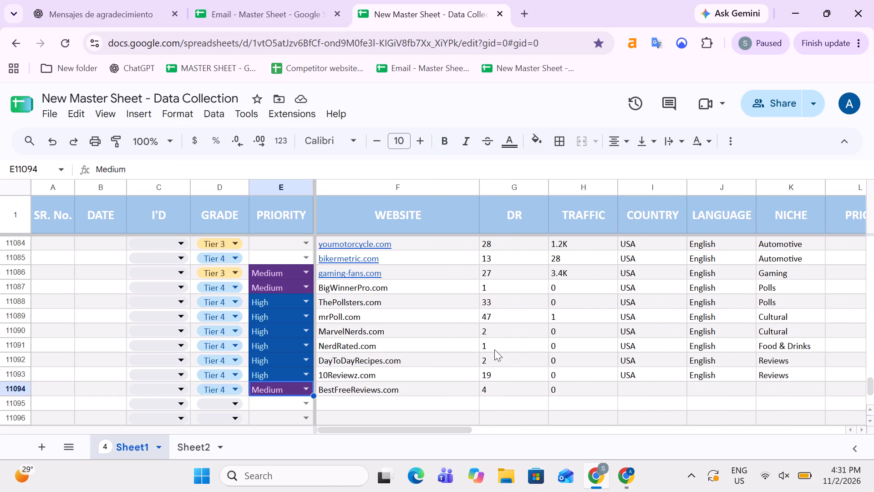
{"action": "key", "text": "Right"}
{"action": "key", "text": "Right"}
{"action": "key", "text": "Right"}
{"action": "key", "text": "Right"}
{"action": "key", "text": "Up"}
{"action": "key", "text": "Up"}
{"action": "key", "text": "Down"}
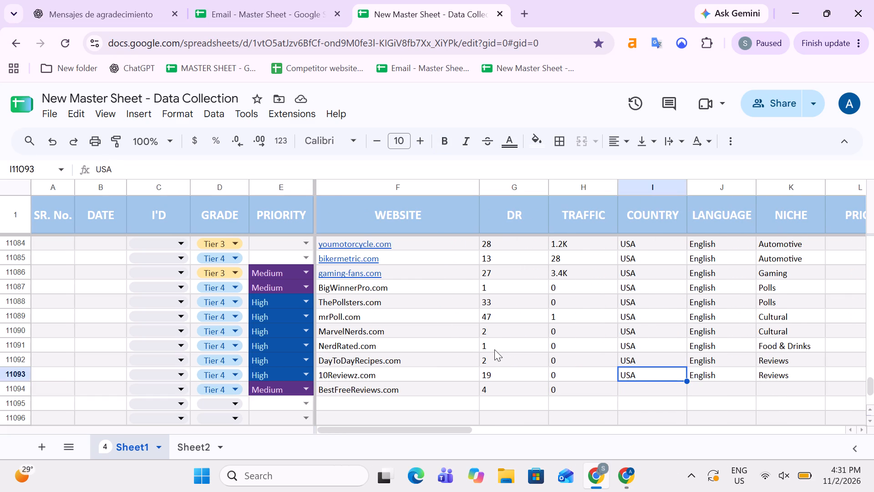
{"action": "key", "text": "shift+Right"}
{"action": "key", "text": "ctrl+c"}
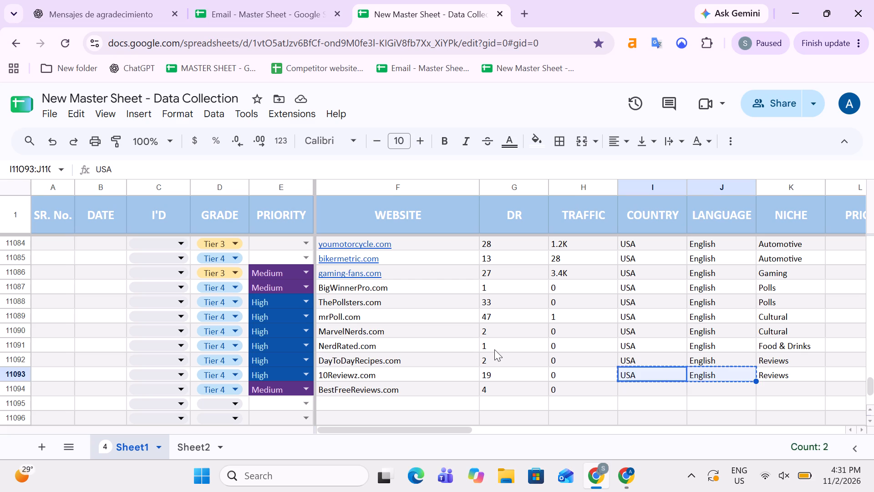
Paste the country USA and language English into the BestFreeReviews.com row 11094.
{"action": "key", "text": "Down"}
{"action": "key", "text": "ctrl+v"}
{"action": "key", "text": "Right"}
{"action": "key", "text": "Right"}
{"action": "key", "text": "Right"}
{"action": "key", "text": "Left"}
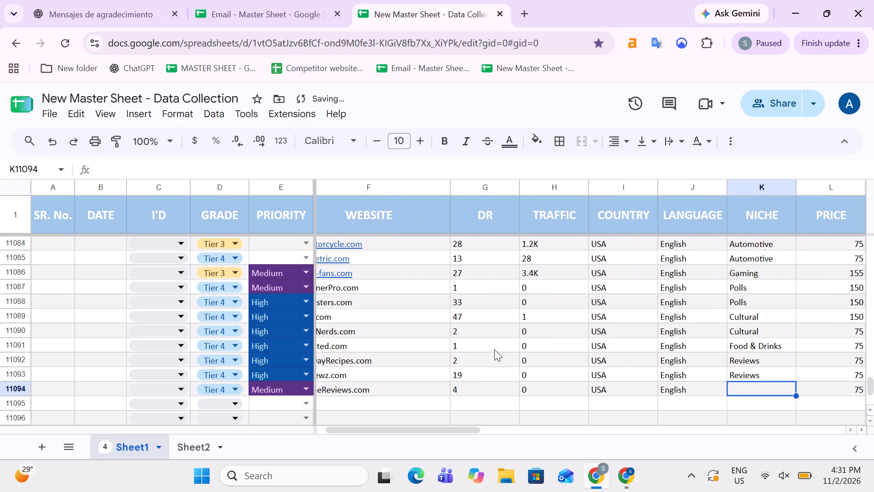
Switch to the browser window with the checked sites and close the bestfreereviews.com and 10reviewz.com pages.
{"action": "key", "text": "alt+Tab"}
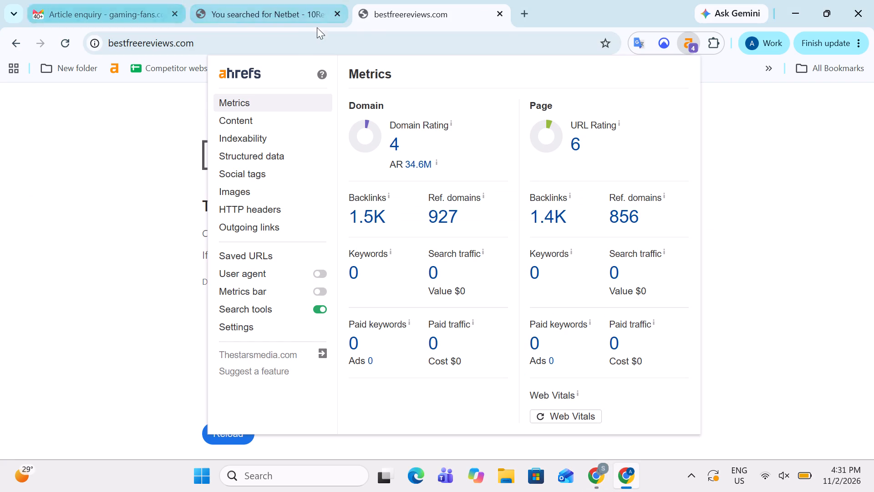
{"action": "left_click", "coordinate": [499, 19]}
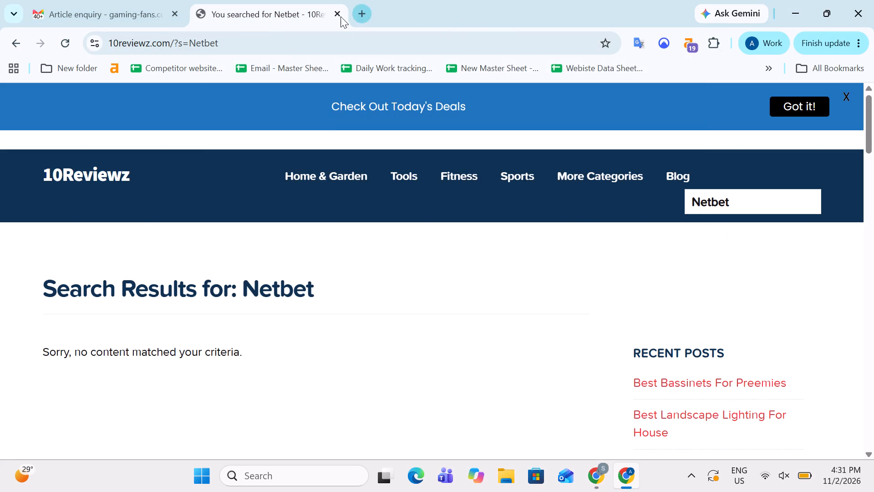
{"action": "left_click", "coordinate": [338, 17]}
Open the full rate card linked in the email and copy all niche categories, A2 to A10, for the listed domains.
{"action": "scroll", "coordinate": [421, 273], "scroll_direction": "down", "scroll_amount": 6}
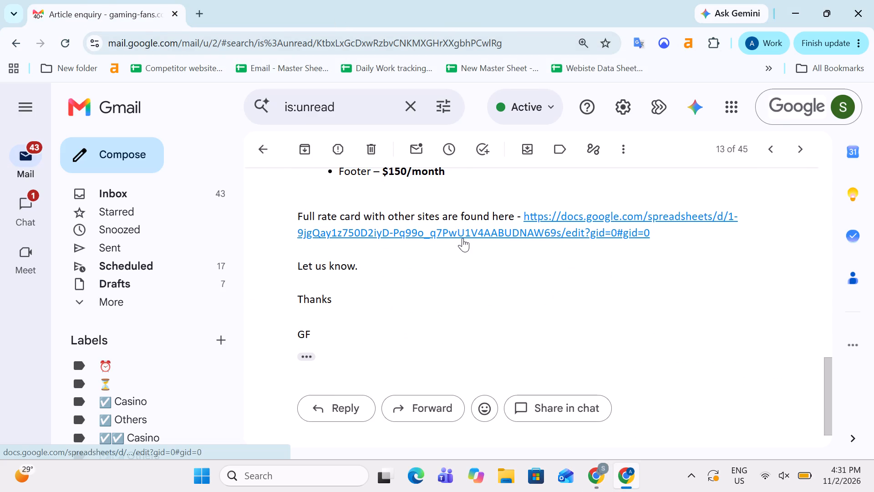
{"action": "left_click", "coordinate": [462, 238], "text": "ctrl"}
{"action": "left_click", "coordinate": [351, 0]}
{"action": "left_click", "coordinate": [275, 0]}
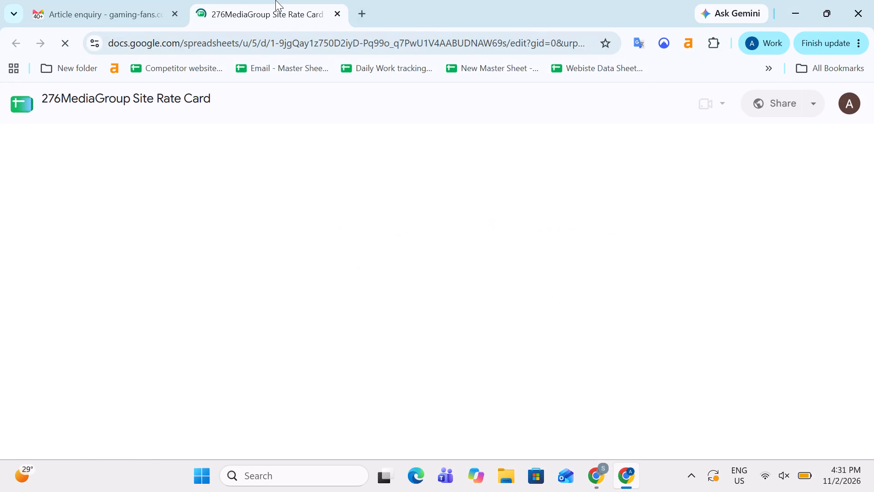
{"action": "left_click", "coordinate": [74, 270]}
{"action": "key", "text": "Up"}
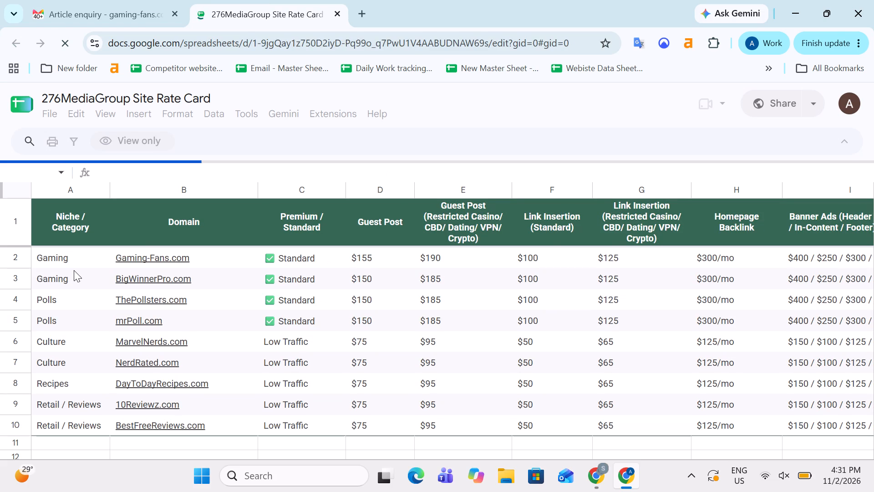
{"action": "key", "text": "Up"}
{"action": "left_click", "coordinate": [66, 291]}
{"action": "key", "text": "Up"}
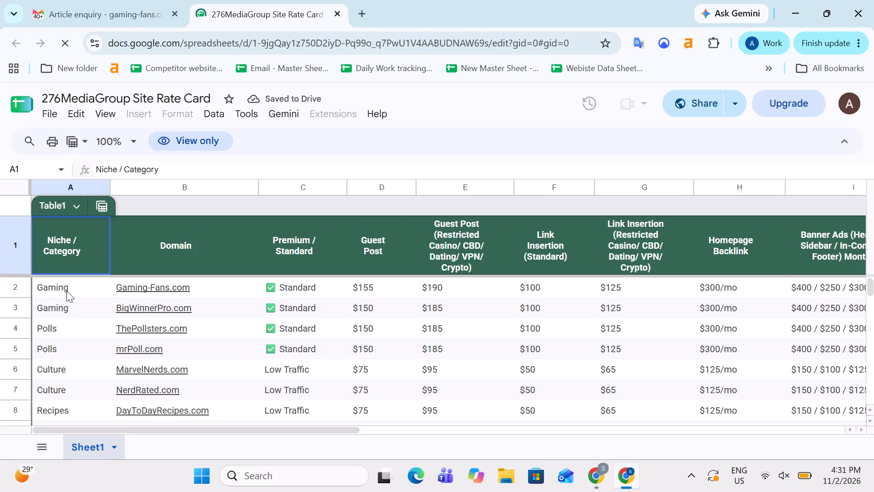
{"action": "key", "text": "Down"}
{"action": "key", "text": "ctrl+shift+Down"}
{"action": "key", "text": "ctrl+c"}
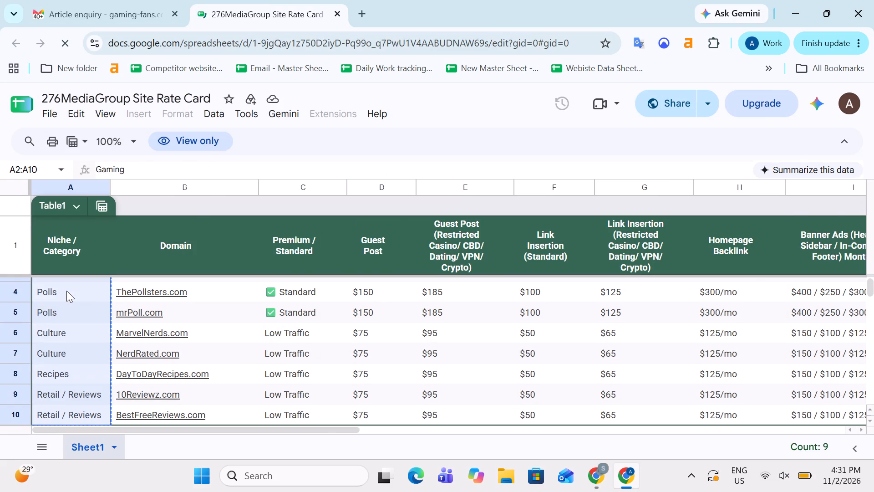
Paste the copied niche categories into the New Master Sheet's NICHE column from K11086 to K11094, without the source formatting.
{"action": "key", "text": "alt+Tab"}
{"action": "key", "text": "Up"}
{"action": "key", "text": "Up"}
{"action": "key", "text": "Up"}
{"action": "key", "text": "Up"}
{"action": "key", "text": "Up"}
{"action": "key", "text": "Up"}
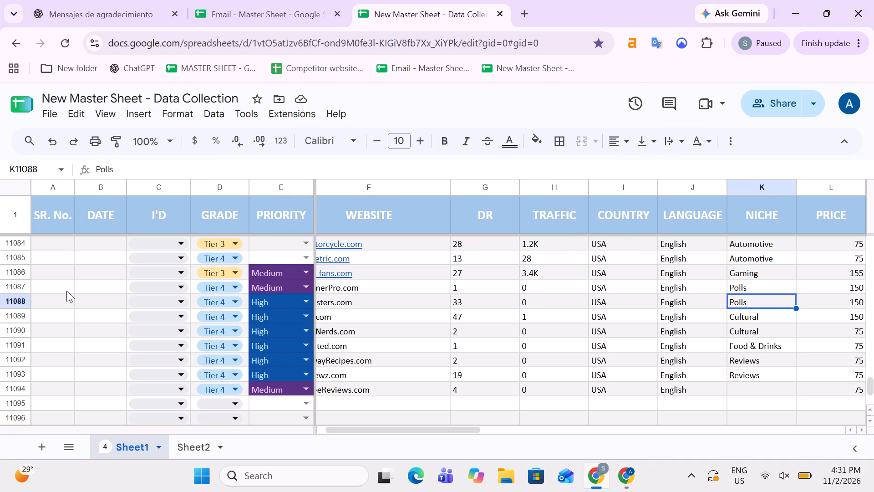
{"action": "key", "text": "Up"}
{"action": "key", "text": "Up"}
{"action": "key", "text": "Right"}
{"action": "key", "text": "Right"}
{"action": "key", "text": "Right"}
{"action": "key", "text": "Right"}
{"action": "key", "text": "Right"}
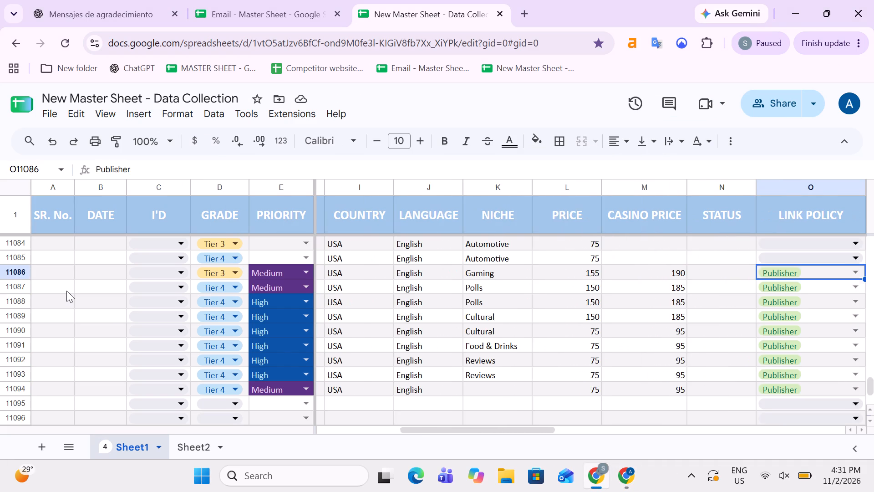
{"action": "key", "text": "Left"}
{"action": "key", "text": "Left"}
{"action": "key", "text": "Left"}
{"action": "key", "text": "Left"}
{"action": "key", "text": "Left"}
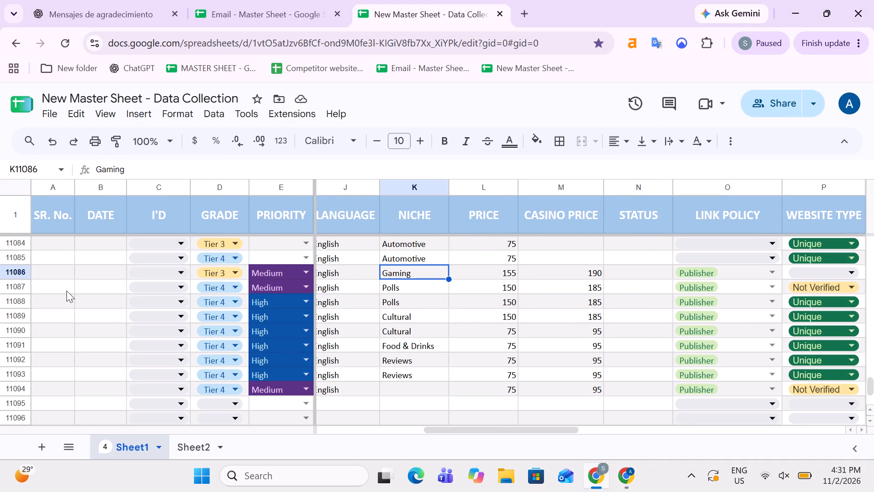
{"action": "key", "text": "ctrl+v"}
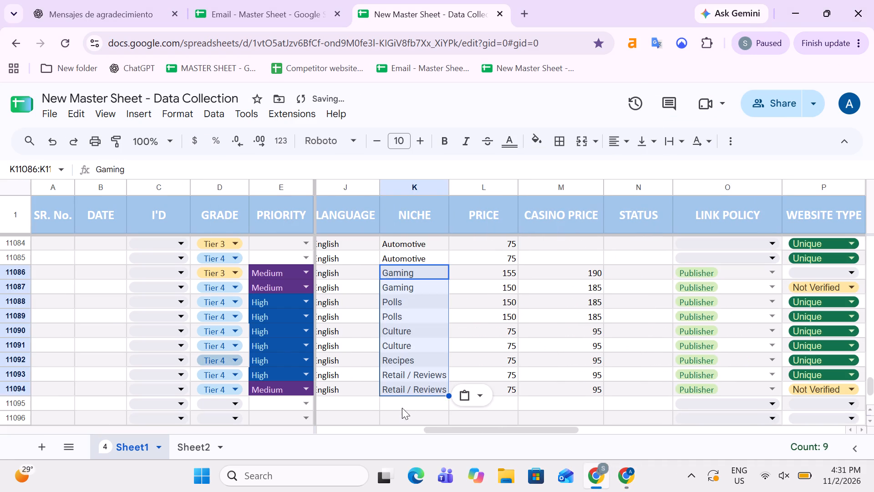
{"action": "left_click", "coordinate": [465, 399]}
{"action": "left_click", "coordinate": [512, 291]}
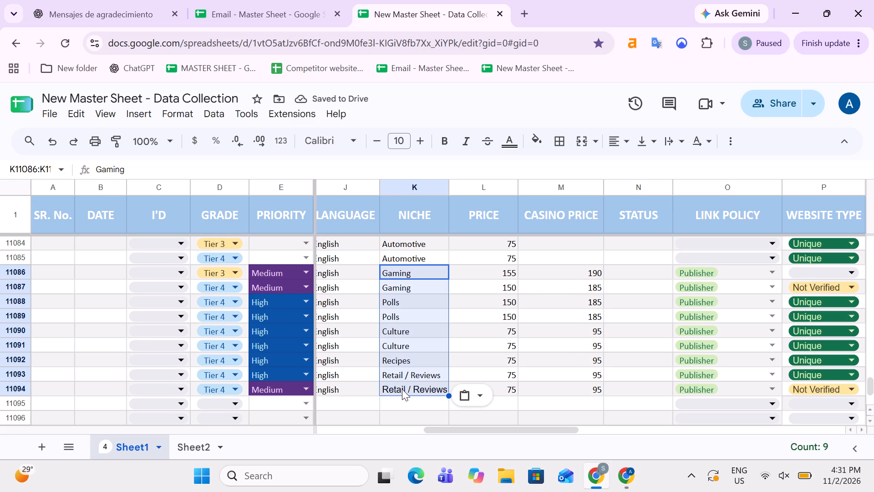
Shorten the niche of 10Reviewz.com in K11093 to Reviews.
{"action": "left_click", "coordinate": [409, 377]}
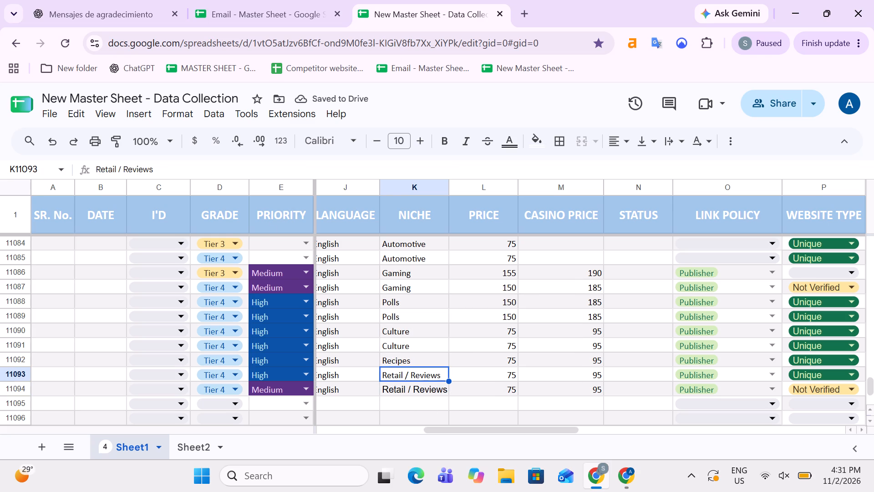
{"action": "double_click", "coordinate": [414, 374]}
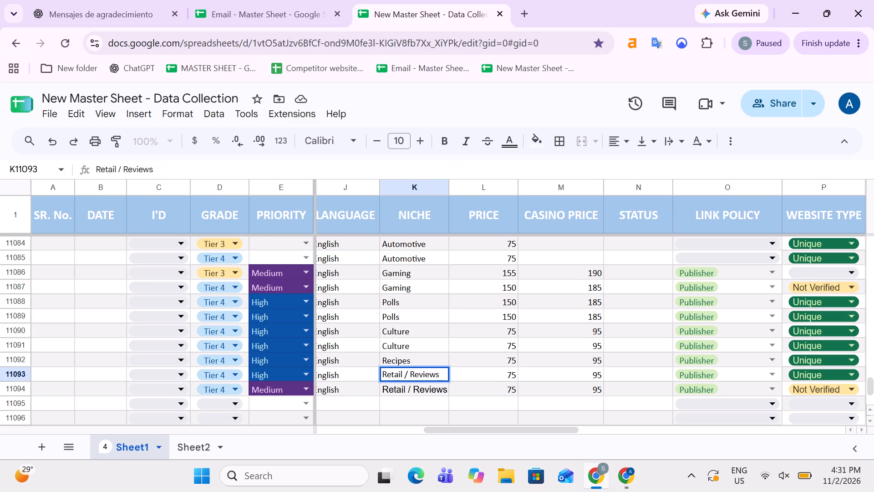
{"action": "left_click", "coordinate": [412, 371]}
{"action": "key", "text": "BackSpace"}
{"action": "key", "text": "BackSpace"}
{"action": "key", "text": "BackSpace"}
{"action": "key", "text": "BackSpace"}
{"action": "key", "text": "BackSpace"}
{"action": "key", "text": "BackSpace"}
{"action": "key", "text": "BackSpace"}
{"action": "key", "text": "BackSpace"}
{"action": "key", "text": "BackSpace"}
{"action": "key", "text": "BackSpace"}
{"action": "key", "text": "BackSpace"}
{"action": "key", "text": "BackSpace"}
{"action": "key", "text": "BackSpace"}
{"action": "key", "text": "BackSpace"}
{"action": "key", "text": "BackSpace"}
{"action": "key", "text": "BackSpace"}
{"action": "key", "text": "BackSpace"}
{"action": "key", "text": "BackSpace"}
{"action": "key", "text": "BackSpace"}
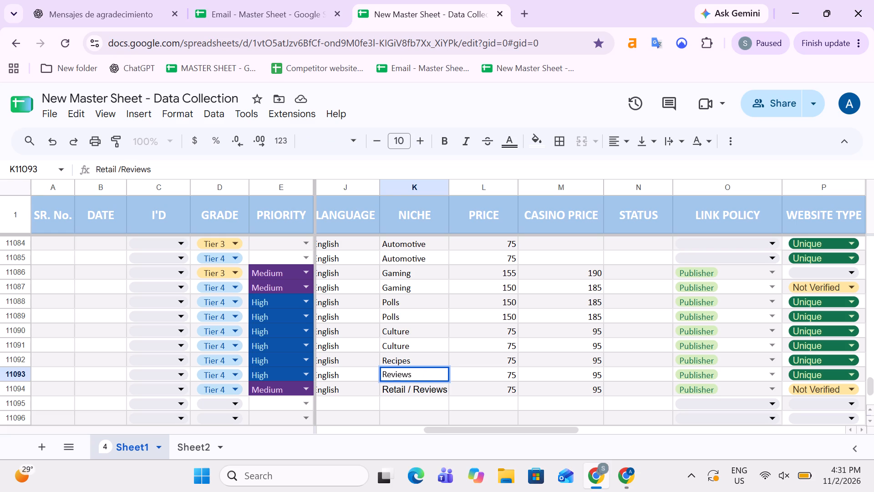
{"action": "key", "text": "Tab"}
Copy the Reviews niche from K11093 into K11094 for BestFreeReviews.com.
{"action": "key", "text": "Left"}
{"action": "key", "text": "ctrl+c"}
{"action": "key", "text": "Down"}
{"action": "key", "text": "ctrl+v"}
{"action": "key", "text": "Up"}
{"action": "key", "text": "Up"}
{"action": "key", "text": "Up"}
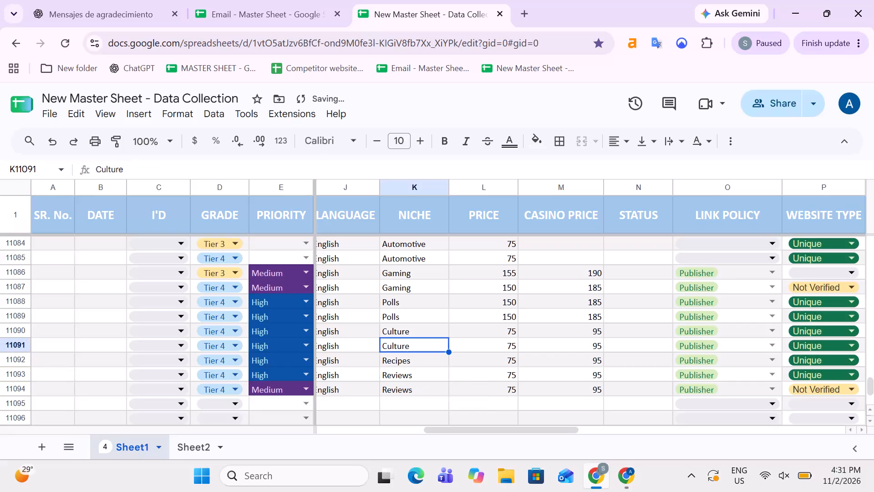
Change the niche of MarvelNerds.com in row 11090 to Cultural and copy it to NerdRated.com in row 11091.
{"action": "key", "text": "Up"}
{"action": "key", "text": "Up"}
{"action": "key", "text": "Down"}
{"action": "key", "text": "Return"}
{"action": "key", "text": "BackSpace"}
{"action": "type", "text": "al"}
{"action": "key", "text": "Tab"}
{"action": "key", "text": "Left"}
{"action": "key", "text": "ctrl+c"}
{"action": "key", "text": "Down"}
{"action": "key", "text": "ctrl+v"}
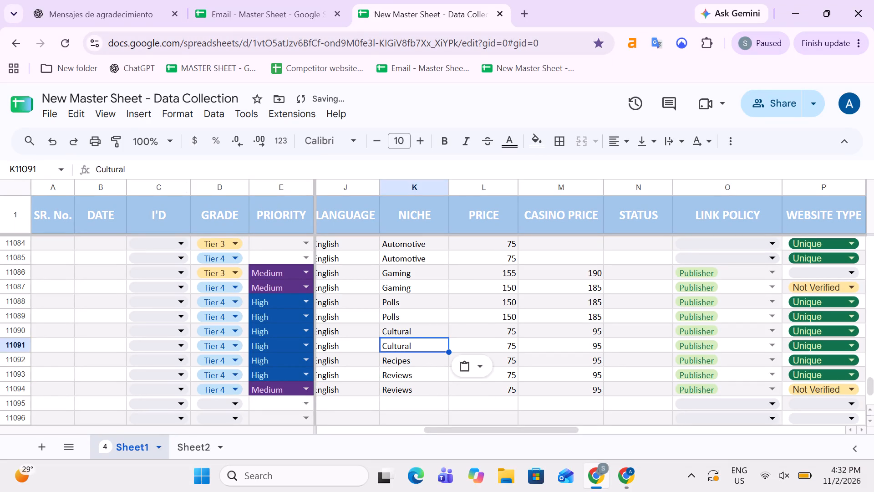
Review the niche entries of the newly added sites and the entries across all columns of row 11088.
{"action": "key", "text": "Up"}
{"action": "key", "text": "Up"}
{"action": "key", "text": "Up"}
{"action": "key", "text": "Up"}
{"action": "key", "text": "Up"}
{"action": "key", "text": "Down"}
{"action": "key", "text": "Down"}
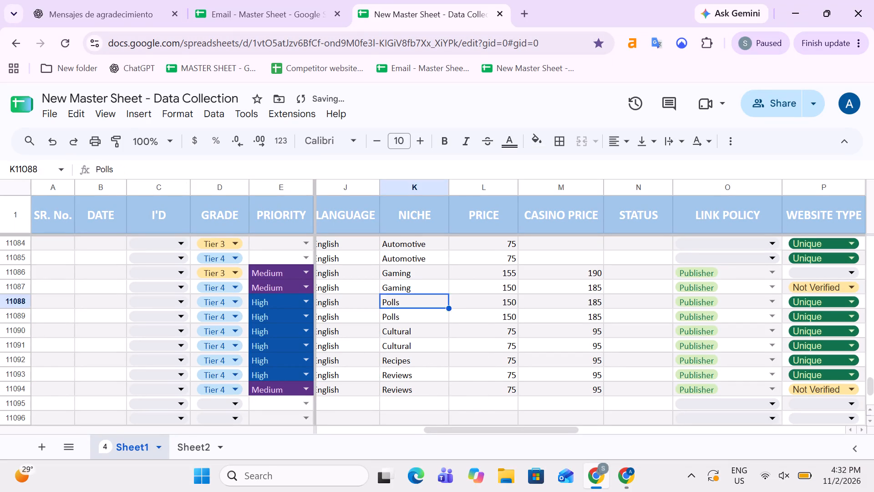
{"action": "key", "text": "Down"}
{"action": "key", "text": "Up"}
{"action": "key", "text": "Up"}
{"action": "key", "text": "Down"}
{"action": "key", "text": "Right"}
{"action": "key", "text": "Right"}
{"action": "key", "text": "Right"}
{"action": "key", "text": "Right"}
{"action": "key", "text": "Right"}
{"action": "key", "text": "Right"}
{"action": "key", "text": "Right"}
{"action": "key", "text": "Right"}
{"action": "key", "text": "Right"}
{"action": "key", "text": "Right"}
{"action": "key", "text": "Right"}
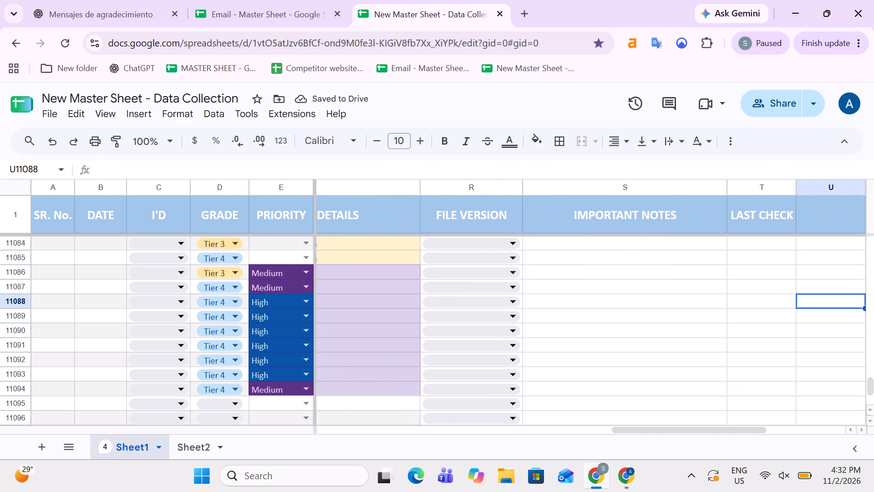
{"action": "key", "text": "Right"}
{"action": "key", "text": "Left"}
{"action": "key", "text": "Left"}
{"action": "key", "text": "Left"}
{"action": "key", "text": "Left"}
{"action": "key", "text": "Left"}
{"action": "key", "text": "Left"}
{"action": "key", "text": "Left"}
{"action": "key", "text": "Left"}
{"action": "key", "text": "Left"}
{"action": "key", "text": "Left"}
{"action": "key", "text": "Left"}
{"action": "key", "text": "Left"}
{"action": "key", "text": "Left"}
{"action": "key", "text": "Left"}
{"action": "key", "text": "Left"}
{"action": "key", "text": "Left"}
{"action": "key", "text": "Left"}
{"action": "key", "text": "Left"}
{"action": "key", "text": "Left"}
{"action": "key", "text": "Left"}
Look over the rows of the newly added sites down to the last entry, BestFreeReviews.com, in row 11094.
{"action": "key", "text": "Down"}
{"action": "key", "text": "Down"}
{"action": "key", "text": "Down"}
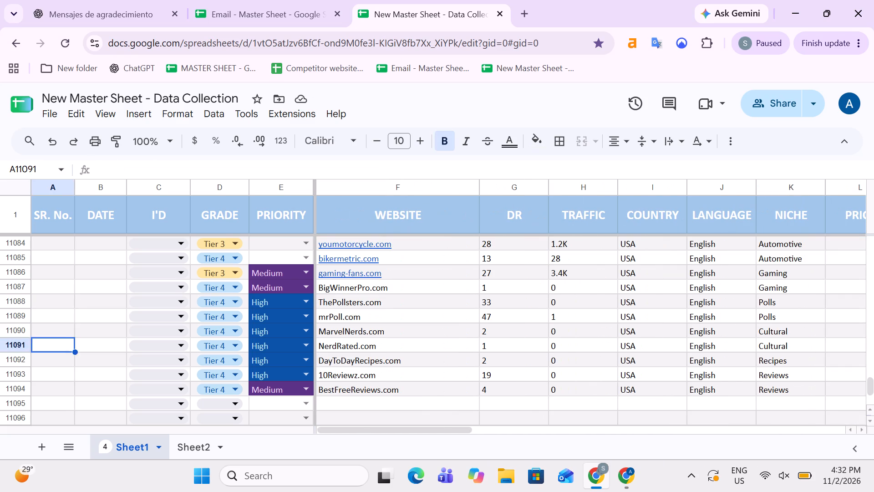
{"action": "key", "text": "Down"}
{"action": "key", "text": "Down"}
{"action": "key", "text": "Down"}
{"action": "key", "text": "Down"}
{"action": "key", "text": "Down"}
{"action": "key", "text": "Right"}
{"action": "key", "text": "Down"}
{"action": "key", "text": "Down"}
{"action": "key", "text": "Down"}
{"action": "key", "text": "Down"}
{"action": "key", "text": "Down"}
{"action": "key", "text": "Down"}
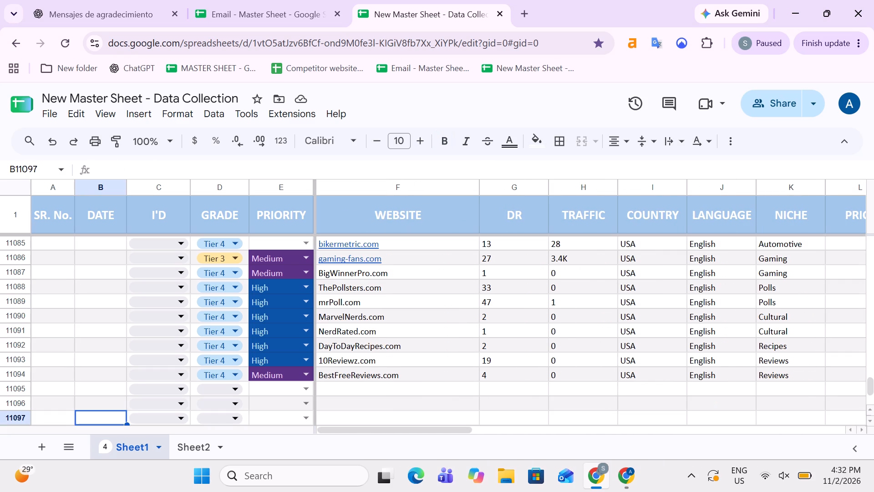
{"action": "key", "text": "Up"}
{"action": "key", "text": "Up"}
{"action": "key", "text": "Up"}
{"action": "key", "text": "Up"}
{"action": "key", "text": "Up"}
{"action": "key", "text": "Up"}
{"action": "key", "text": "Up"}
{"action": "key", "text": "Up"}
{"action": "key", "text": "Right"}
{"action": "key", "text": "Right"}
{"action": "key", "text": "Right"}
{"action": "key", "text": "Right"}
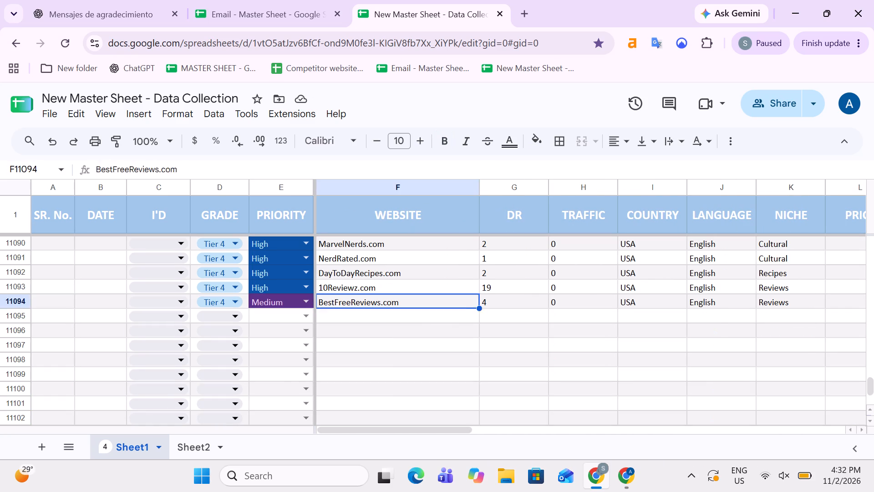
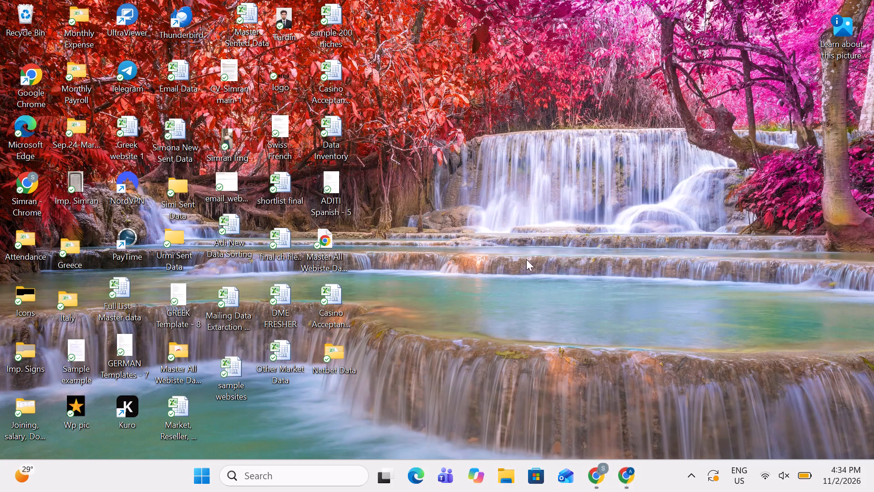
Launch the Kuro application from the desktop.
{"action": "left_click", "coordinate": [135, 407]}
{"action": "left_click", "coordinate": [135, 407]}
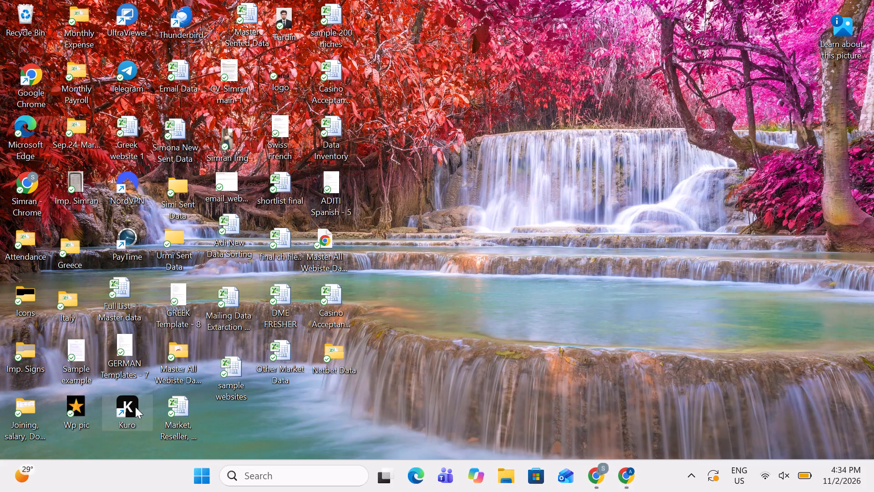
{"action": "left_click", "coordinate": [135, 407]}
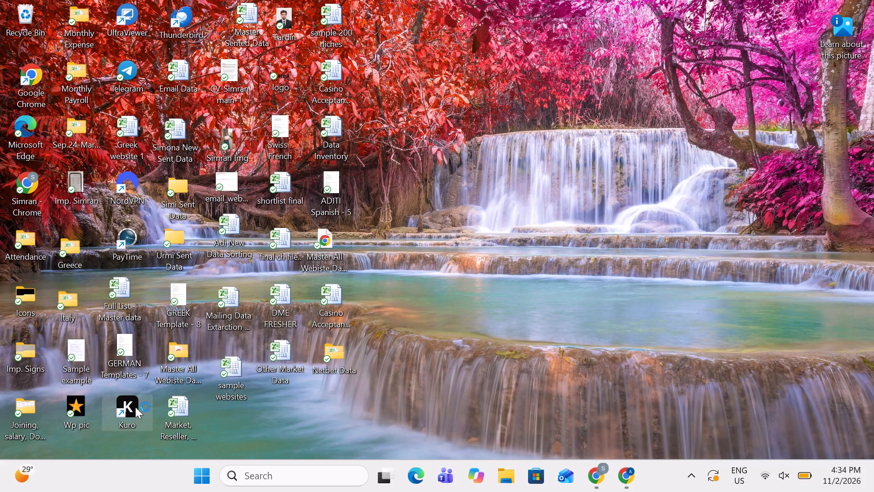
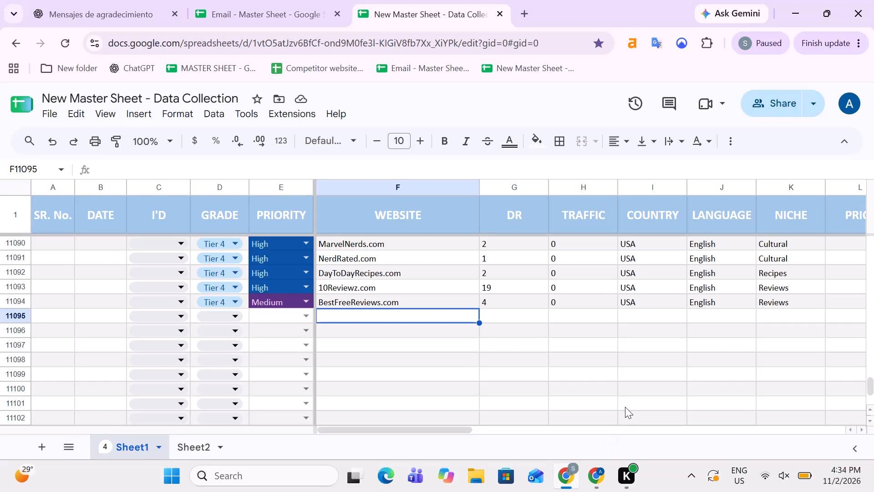
Review the newly added site rows 11090 to 11094 across all columns, from SR. No. through Important Notes.
{"action": "key", "text": "Right"}
{"action": "key", "text": "Left"}
{"action": "key", "text": "Left"}
{"action": "key", "text": "Left"}
{"action": "key", "text": "Left"}
{"action": "key", "text": "Left"}
{"action": "key", "text": "Left"}
{"action": "key", "text": "Left"}
{"action": "key", "text": "Left"}
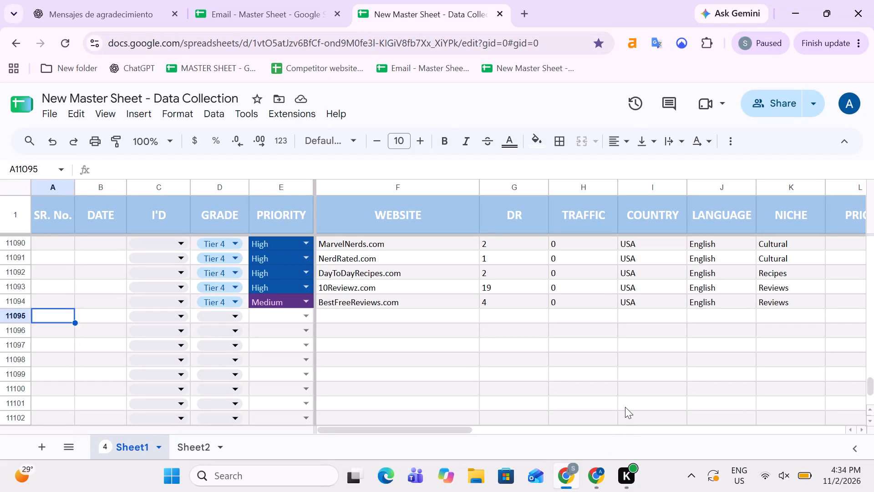
{"action": "key", "text": "Right"}
{"action": "key", "text": "Right"}
{"action": "key", "text": "Right"}
{"action": "key", "text": "Right"}
{"action": "key", "text": "Right"}
{"action": "key", "text": "Right"}
{"action": "key", "text": "Right"}
{"action": "key", "text": "Right"}
{"action": "key", "text": "Right"}
{"action": "key", "text": "Right"}
{"action": "key", "text": "Right"}
{"action": "key", "text": "Right"}
{"action": "key", "text": "Right"}
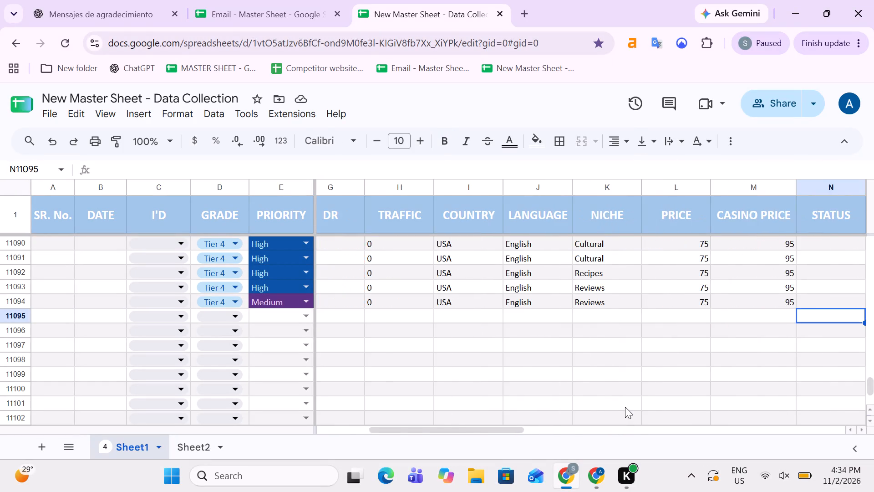
{"action": "key", "text": "Right"}
{"action": "key", "text": "Right"}
{"action": "key", "text": "Right"}
{"action": "key", "text": "Left"}
{"action": "key", "text": "Right"}
{"action": "key", "text": "Right"}
{"action": "key", "text": "Right"}
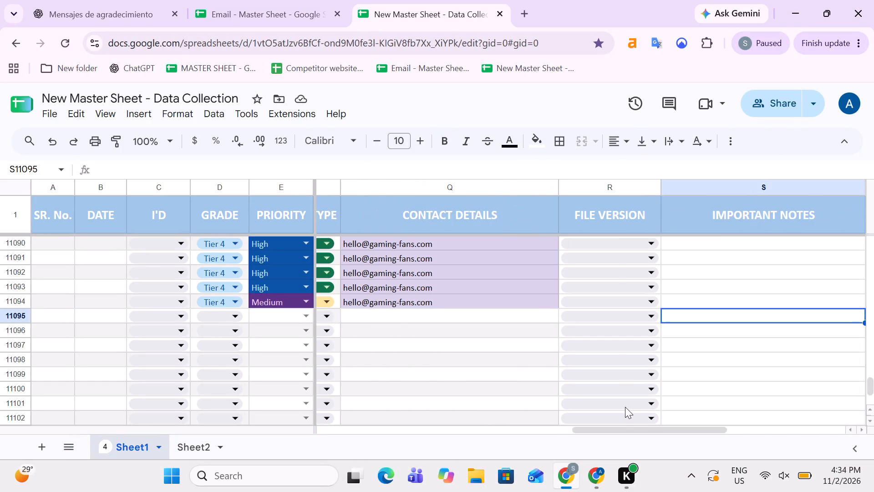
{"action": "key", "text": "Left"}
{"action": "key", "text": "Left"}
{"action": "key", "text": "Left"}
{"action": "key", "text": "Right"}
{"action": "key", "text": "Right"}
{"action": "key", "text": "Left"}
{"action": "key", "text": "Left"}
{"action": "key", "text": "Left"}
{"action": "key", "text": "Left"}
{"action": "key", "text": "Left"}
{"action": "key", "text": "Left"}
{"action": "key", "text": "Left"}
{"action": "key", "text": "Left"}
{"action": "key", "text": "Left"}
{"action": "key", "text": "Left"}
{"action": "key", "text": "Left"}
{"action": "key", "text": "Left"}
{"action": "key", "text": "Left"}
{"action": "key", "text": "Left"}
{"action": "key", "text": "Left"}
{"action": "key", "text": "Left"}
{"action": "key", "text": "Left"}
{"action": "key", "text": "Left"}
{"action": "key", "text": "Left"}
{"action": "key", "text": "Left"}
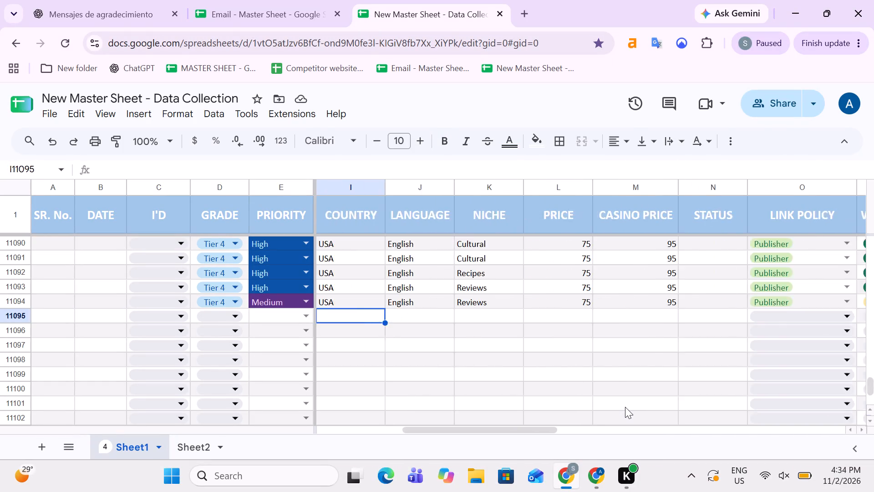
Recheck the same newly added rows from Website through Link Policy and Contact Details, including the price and casino price entries.
{"action": "key", "text": "Right"}
{"action": "key", "text": "Right"}
{"action": "key", "text": "Right"}
{"action": "key", "text": "Right"}
{"action": "key", "text": "Right"}
{"action": "key", "text": "Left"}
{"action": "key", "text": "Right"}
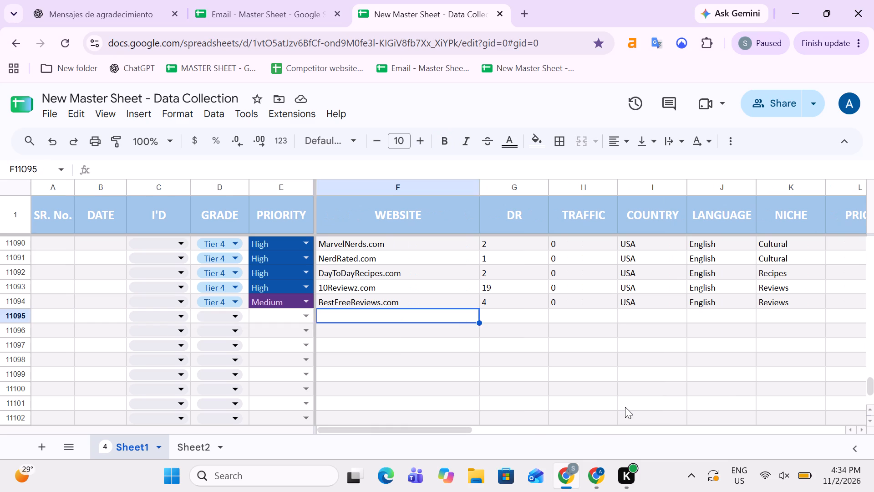
{"action": "key", "text": "Right"}
{"action": "key", "text": "Right"}
{"action": "key", "text": "Right"}
{"action": "key", "text": "Right"}
{"action": "key", "text": "Right"}
{"action": "key", "text": "Right"}
{"action": "key", "text": "Right"}
{"action": "key", "text": "Right"}
{"action": "key", "text": "Right"}
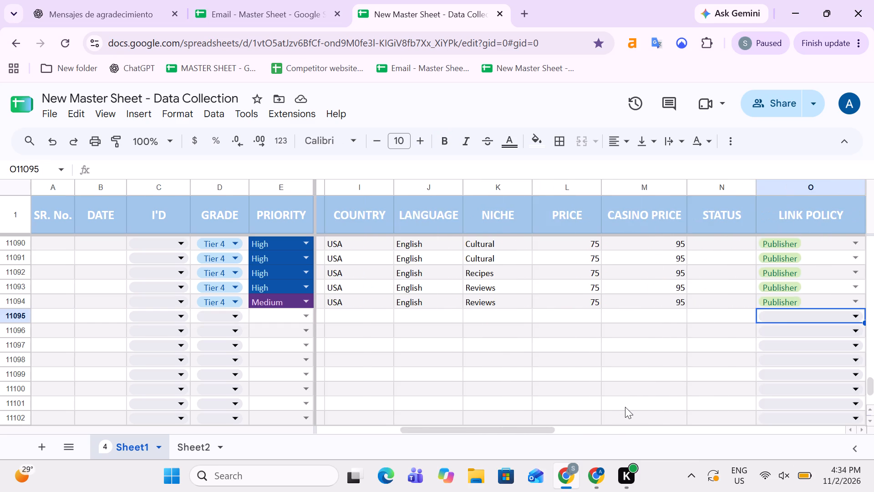
{"action": "key", "text": "Right"}
{"action": "key", "text": "Right"}
{"action": "key", "text": "Left"}
{"action": "key", "text": "Left"}
{"action": "key", "text": "Left"}
{"action": "key", "text": "Left"}
{"action": "key", "text": "Left"}
{"action": "key", "text": "Left"}
{"action": "key", "text": "Left"}
{"action": "key", "text": "Left"}
{"action": "key", "text": "Left"}
{"action": "key", "text": "Left"}
{"action": "key", "text": "Left"}
{"action": "key", "text": "Left"}
{"action": "key", "text": "Left"}
{"action": "key", "text": "Left"}
{"action": "key", "text": "Left"}
{"action": "key", "text": "Left"}
{"action": "key", "text": "Left"}
{"action": "key", "text": "Left"}
{"action": "key", "text": "Left"}
{"action": "key", "text": "Left"}
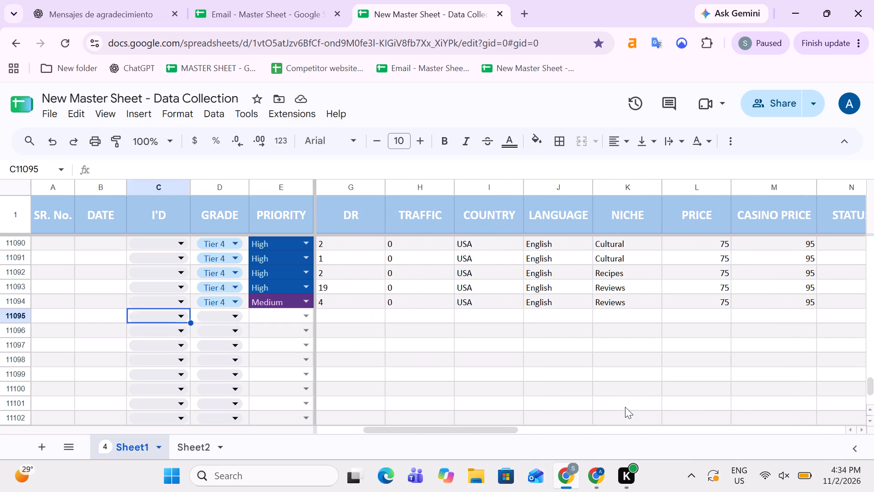
{"action": "key", "text": "Right"}
{"action": "key", "text": "Right"}
{"action": "key", "text": "Right"}
{"action": "key", "text": "Right"}
{"action": "key", "text": "Right"}
{"action": "key", "text": "alt+Tab"}
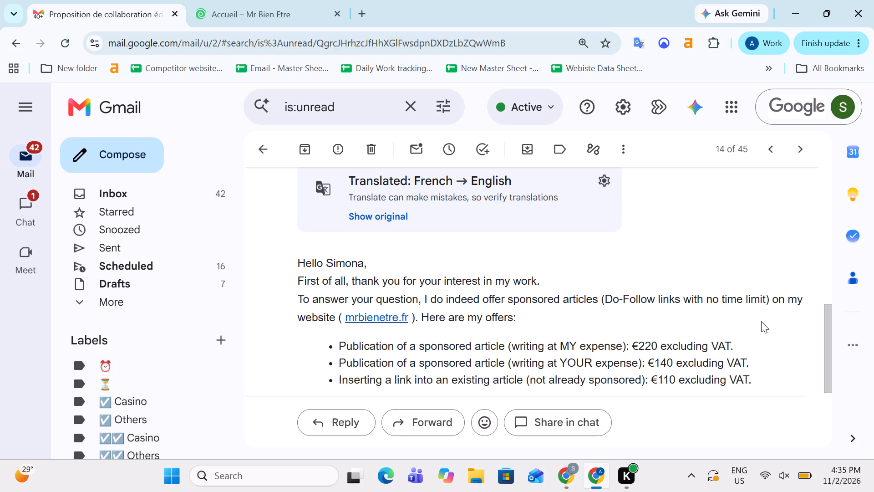
Copy the domain mrbienetre.fr from the site offered in the sponsored-article email into the website column of row 11095 in the New Master Sheet.
{"action": "scroll", "coordinate": [448, 362], "scroll_direction": "down", "scroll_amount": 2}
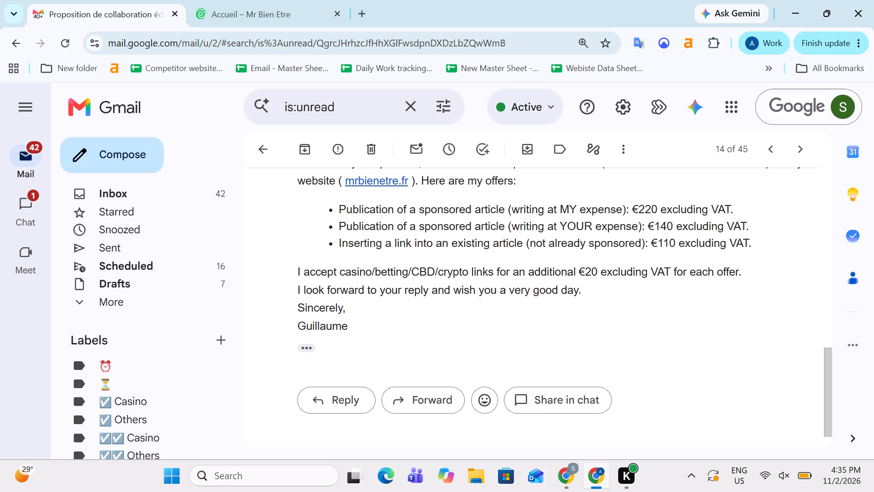
{"action": "scroll", "coordinate": [412, 319], "scroll_direction": "up", "scroll_amount": 3}
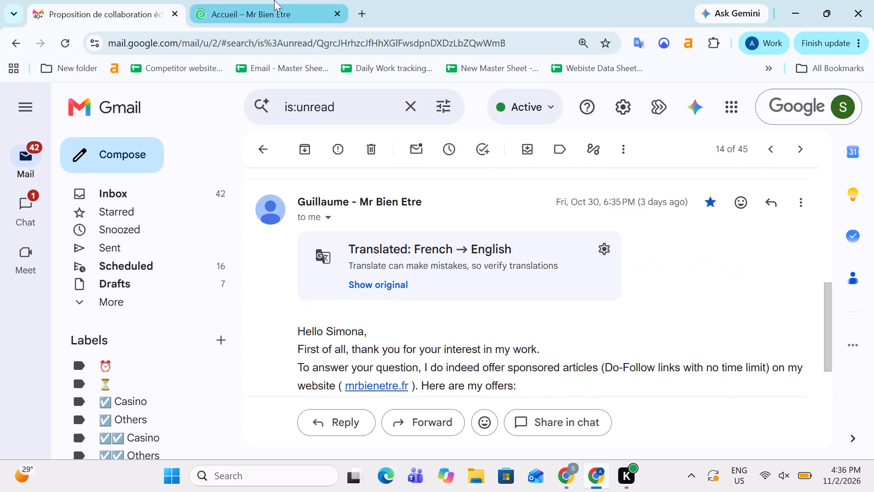
{"action": "left_click", "coordinate": [274, 0]}
{"action": "left_click", "coordinate": [228, 42]}
{"action": "left_click_drag", "start_coordinate": [228, 42], "coordinate": [198, 42]}
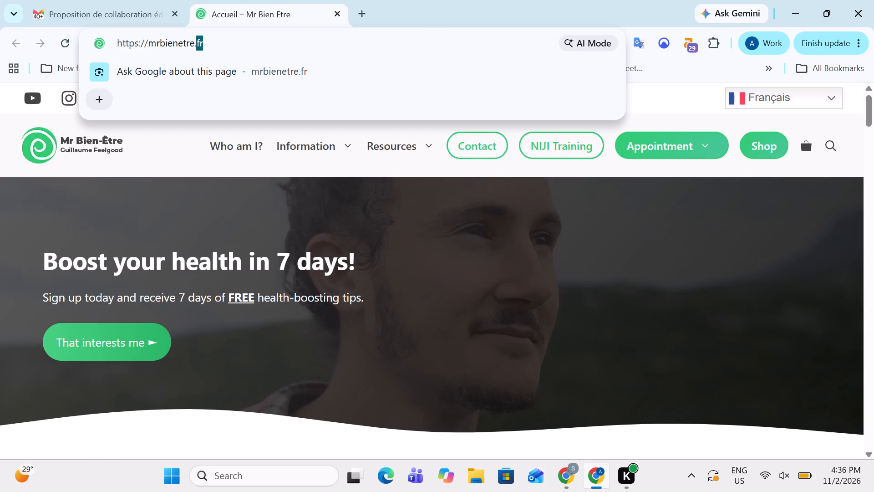
{"action": "left_click_drag", "start_coordinate": [198, 42], "coordinate": [185, 42]}
{"action": "key", "text": "ctrl+c"}
{"action": "key", "text": "ctrl+c"}
{"action": "key", "text": "ctrl+c"}
{"action": "key", "text": "alt+Tab"}
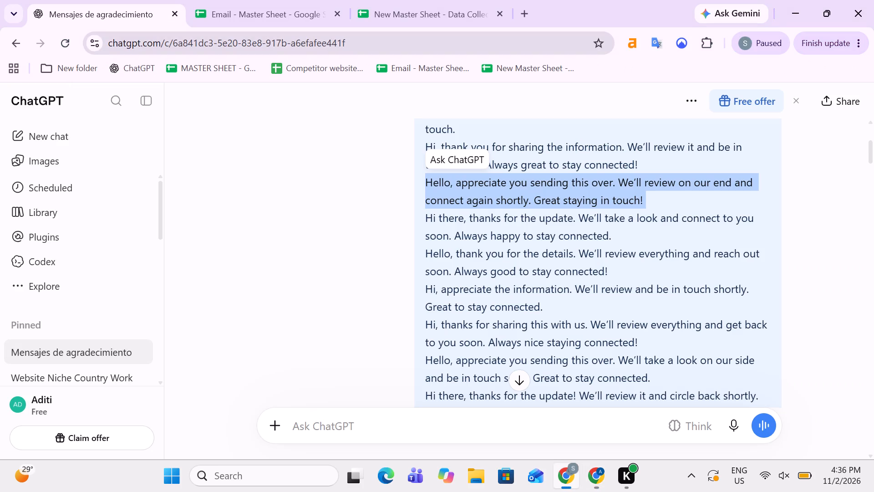
{"action": "left_click", "coordinate": [488, 0]}
{"action": "key", "text": "Down"}
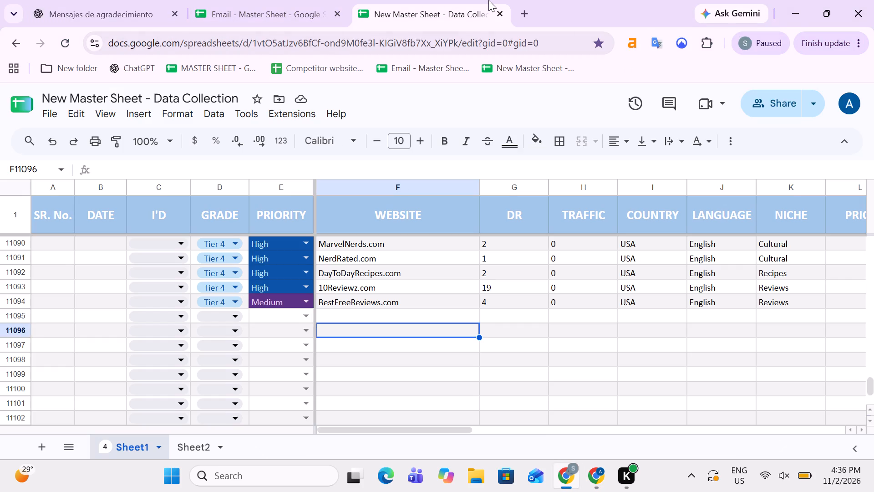
{"action": "key", "text": "Up"}
{"action": "key", "text": "Return"}
{"action": "key", "text": "ctrl+v"}
{"action": "key", "text": "Tab"}
Look over the mrbienetre.fr homepage and its latest articles, and check the site's SEO metrics.
{"action": "key", "text": "alt+Tab"}
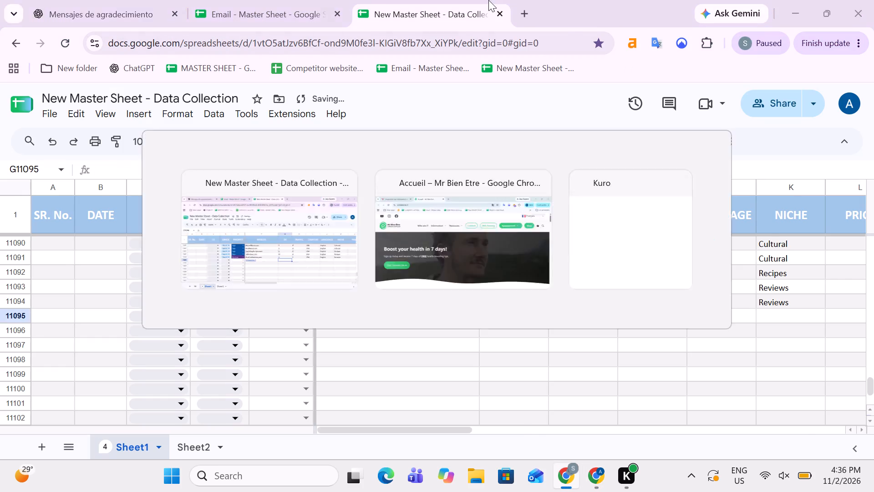
{"action": "scroll", "coordinate": [654, 252], "scroll_direction": "down", "scroll_amount": 6}
{"action": "scroll", "coordinate": [675, 326], "scroll_direction": "down", "scroll_amount": 6}
{"action": "scroll", "coordinate": [625, 298], "scroll_direction": "down", "scroll_amount": 6}
{"action": "scroll", "coordinate": [623, 298], "scroll_direction": "up", "scroll_amount": 7}
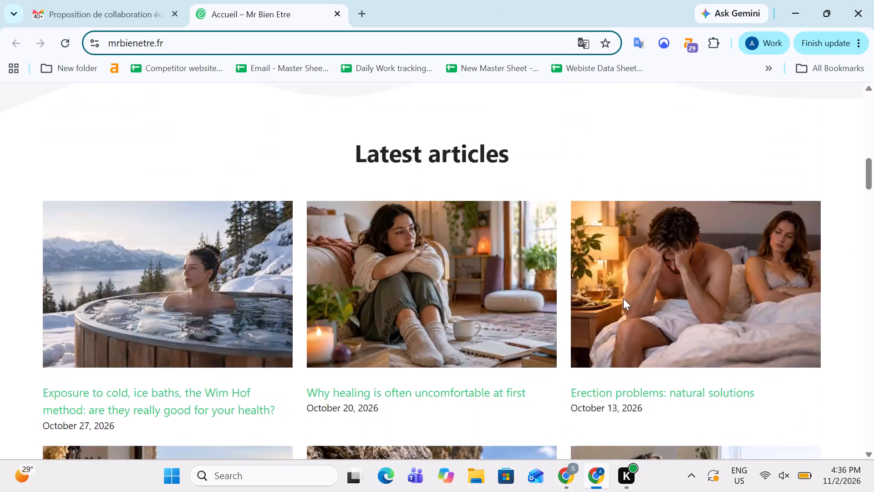
{"action": "scroll", "coordinate": [623, 298], "scroll_direction": "up", "scroll_amount": 20}
{"action": "scroll", "coordinate": [623, 298], "scroll_direction": "up", "scroll_amount": 6}
{"action": "left_click", "coordinate": [698, 49]}
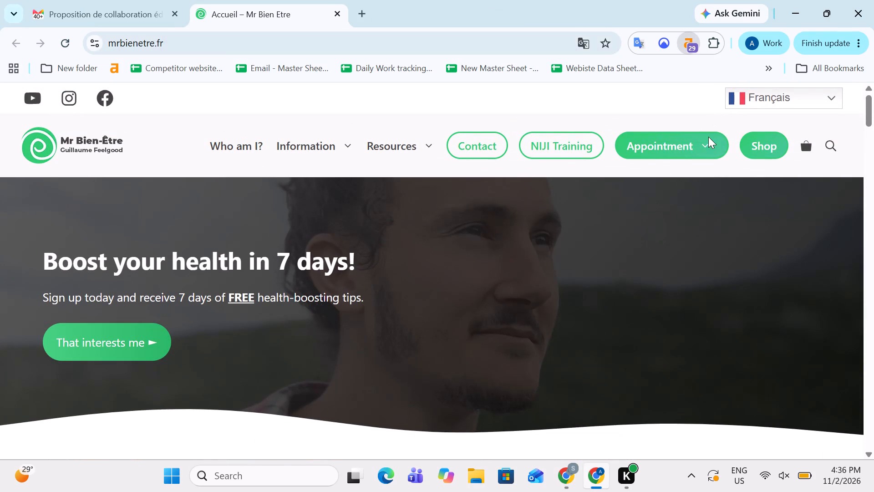
Record mrbienetre.fr in row 11095 of the New Master Sheet with DR 29, traffic 202, country France, language French and niche Lifestyle.
{"action": "key", "text": "alt+Tab"}
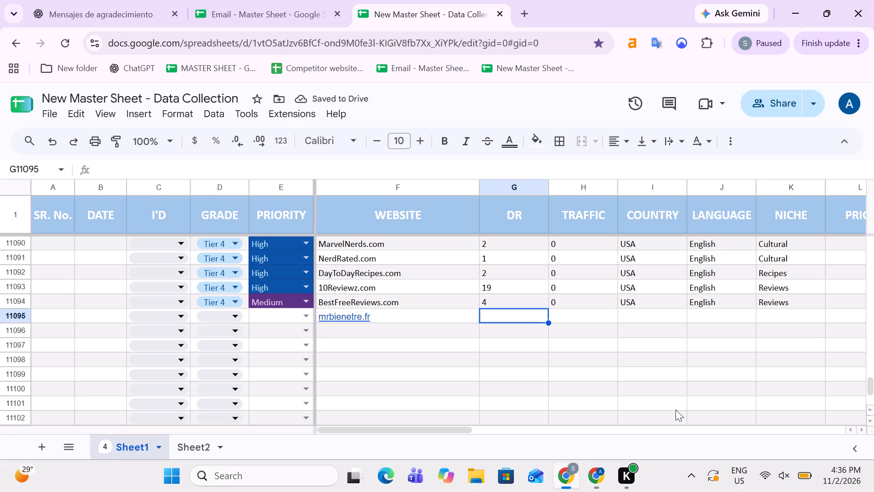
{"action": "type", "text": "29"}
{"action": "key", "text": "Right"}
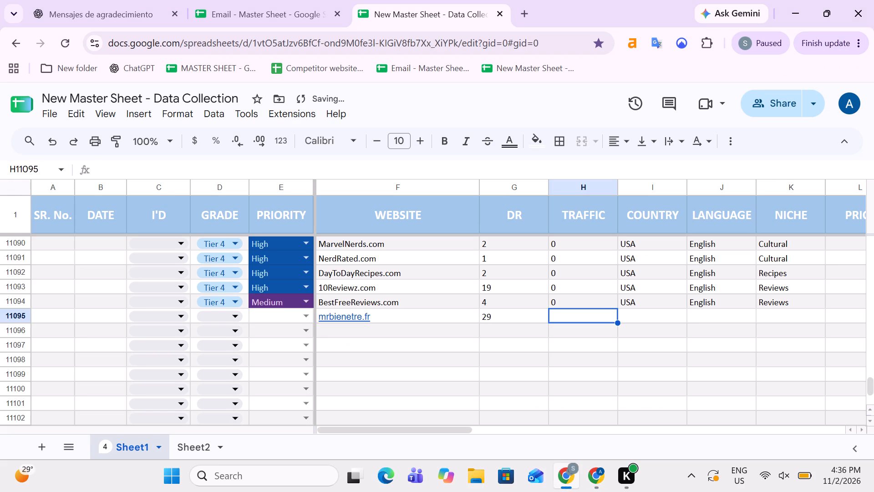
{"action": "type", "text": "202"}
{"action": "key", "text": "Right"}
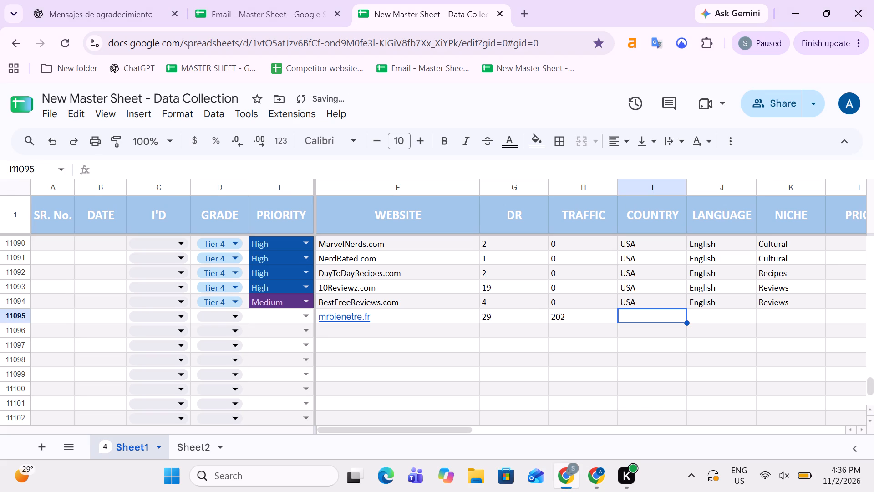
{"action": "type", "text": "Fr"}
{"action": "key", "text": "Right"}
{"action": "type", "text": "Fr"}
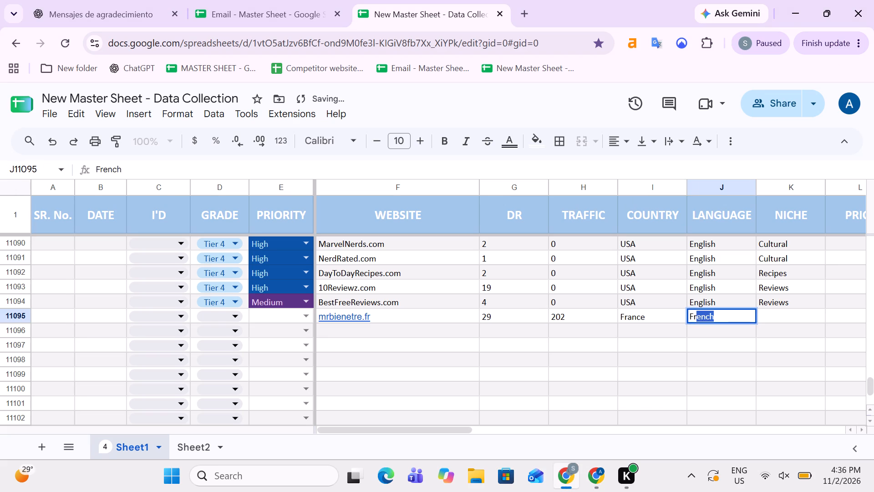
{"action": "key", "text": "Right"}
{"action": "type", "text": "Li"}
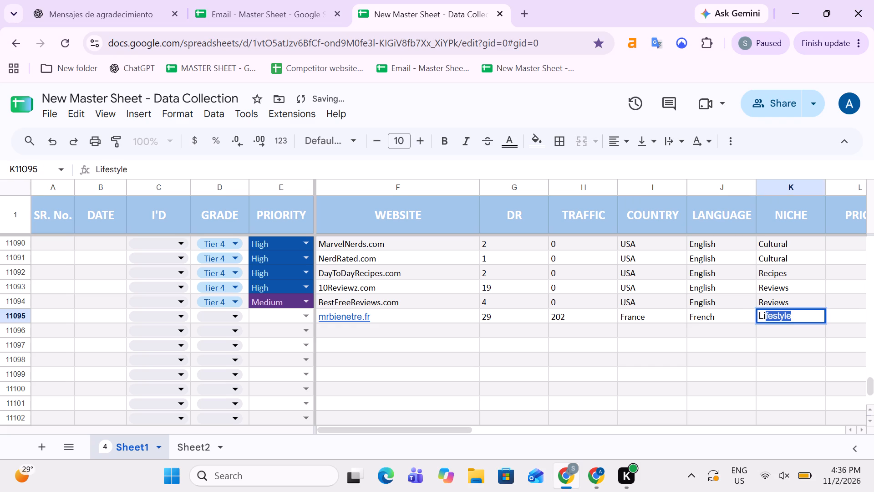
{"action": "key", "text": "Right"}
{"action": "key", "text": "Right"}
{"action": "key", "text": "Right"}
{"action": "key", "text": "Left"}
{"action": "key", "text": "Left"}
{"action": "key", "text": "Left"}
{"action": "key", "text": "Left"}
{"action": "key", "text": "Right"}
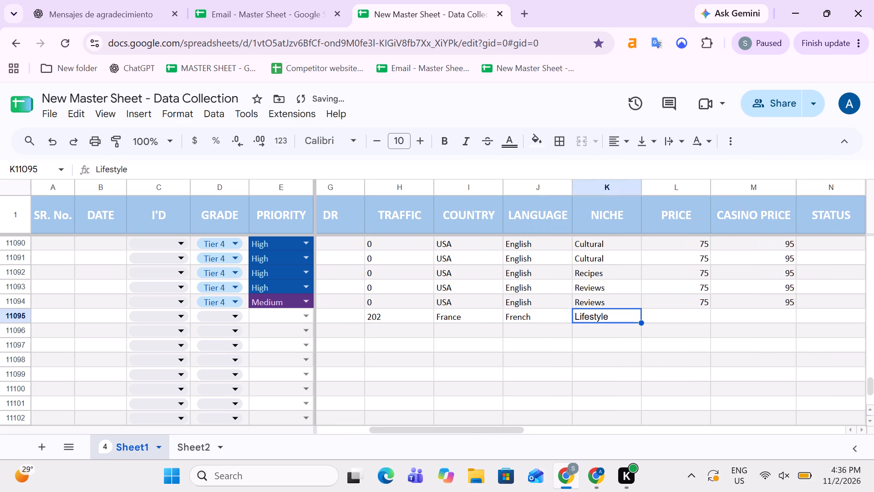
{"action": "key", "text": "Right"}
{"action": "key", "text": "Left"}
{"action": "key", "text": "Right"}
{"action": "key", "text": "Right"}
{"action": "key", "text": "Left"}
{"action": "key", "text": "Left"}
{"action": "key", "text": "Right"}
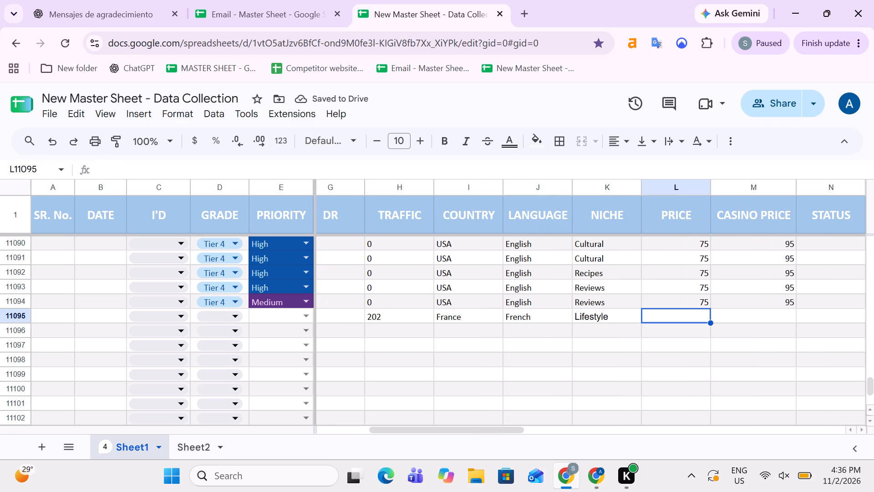
Search the mrbienetre.fr site for Casino777, look over the results page, and close the site.
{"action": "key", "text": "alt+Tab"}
{"action": "left_click", "coordinate": [0, 149]}
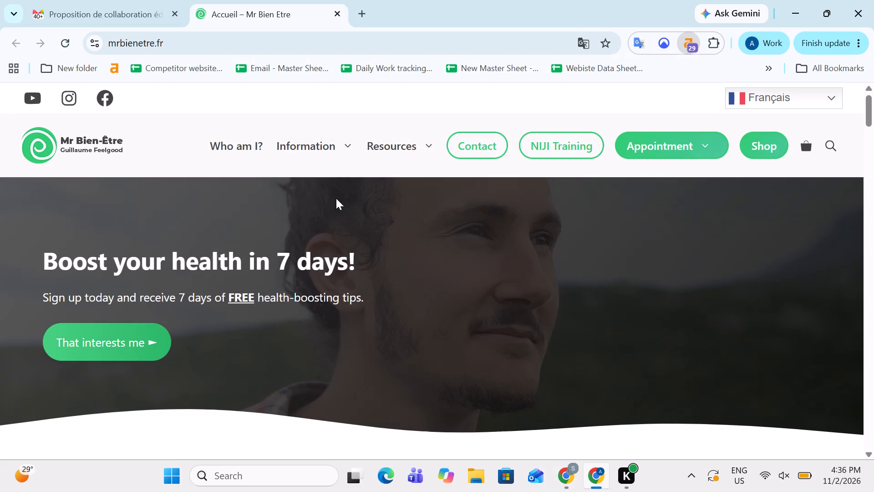
{"action": "left_click", "coordinate": [836, 143]}
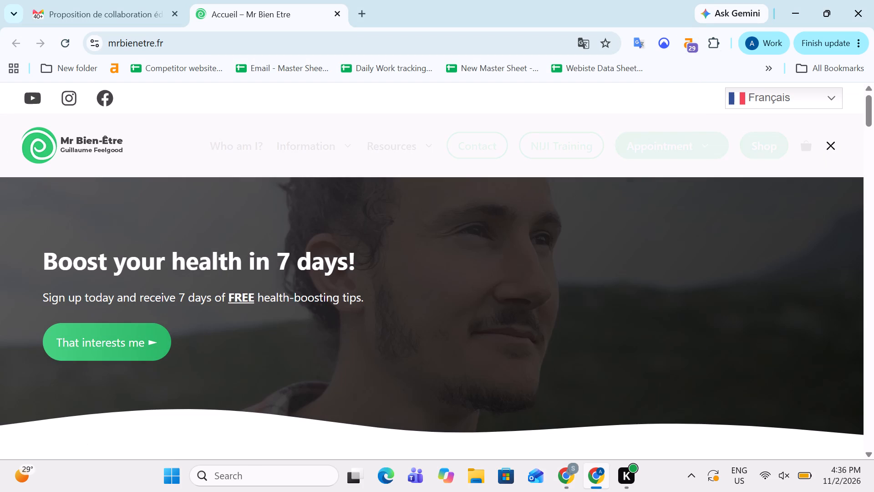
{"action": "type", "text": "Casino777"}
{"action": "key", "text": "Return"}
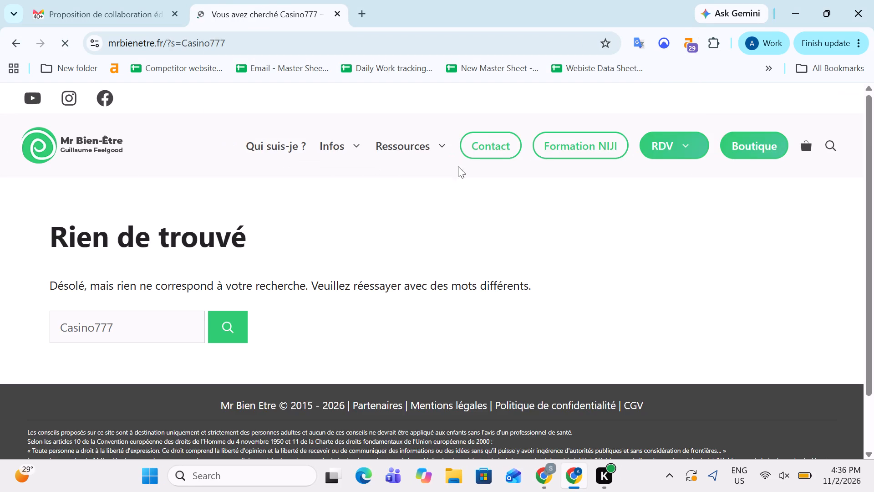
{"action": "scroll", "coordinate": [441, 260], "scroll_direction": "down", "scroll_amount": 3}
{"action": "left_click", "coordinate": [330, 13]}
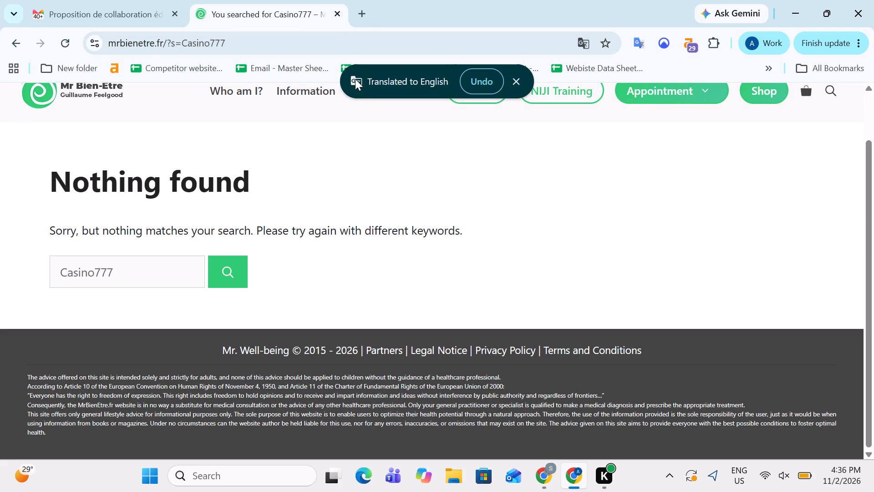
{"action": "left_click", "coordinate": [336, 16]}
Check the offer prices in the Gmail message and enter price 140 and casino price 160 for mrbienetre.fr in row 11095.
{"action": "scroll", "coordinate": [438, 293], "scroll_direction": "down", "scroll_amount": 3}
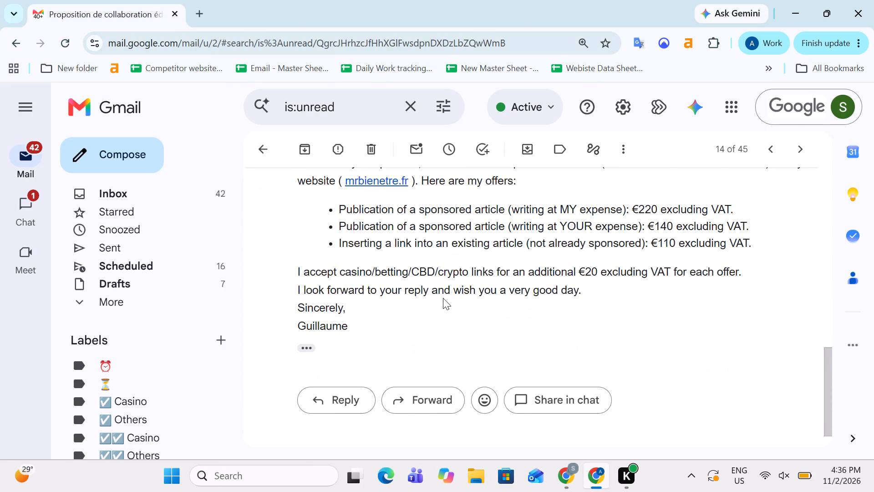
{"action": "key", "text": "alt+Tab"}
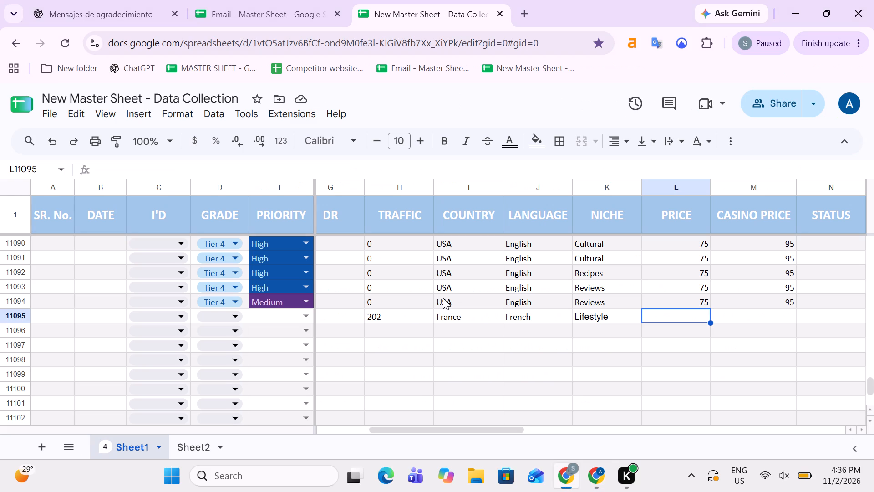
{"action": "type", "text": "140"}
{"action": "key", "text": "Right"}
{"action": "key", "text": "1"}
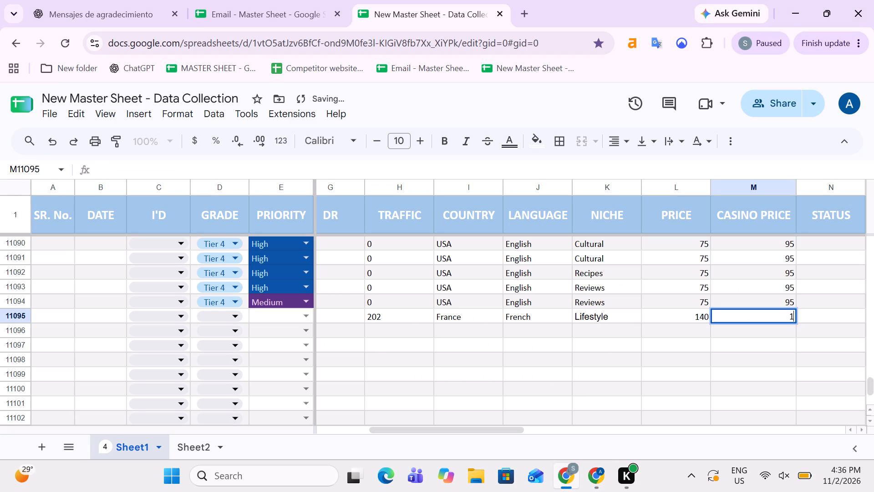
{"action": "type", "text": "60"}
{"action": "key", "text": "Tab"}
Set the website type of mrbienetre.fr in row 11095 to Unique.
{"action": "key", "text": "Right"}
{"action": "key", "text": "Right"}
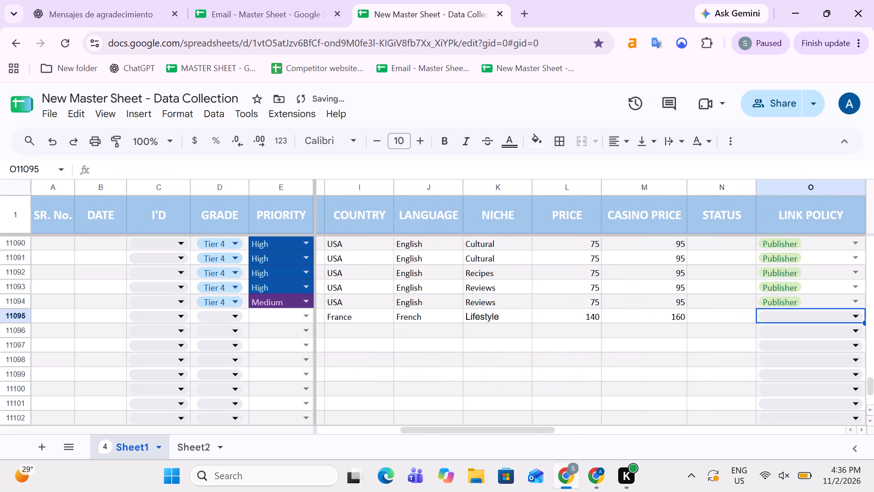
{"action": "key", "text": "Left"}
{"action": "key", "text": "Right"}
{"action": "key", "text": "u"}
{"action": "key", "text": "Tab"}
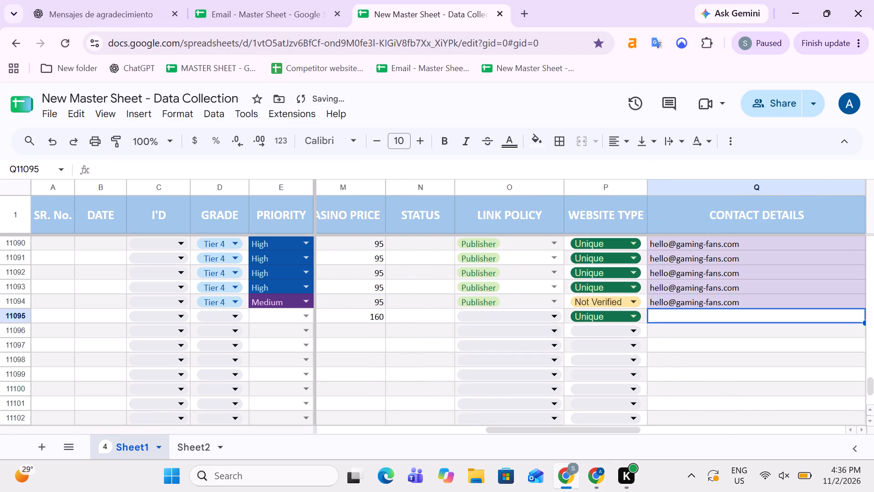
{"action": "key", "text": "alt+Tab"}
{"action": "scroll", "coordinate": [405, 324], "scroll_direction": "up", "scroll_amount": 3}
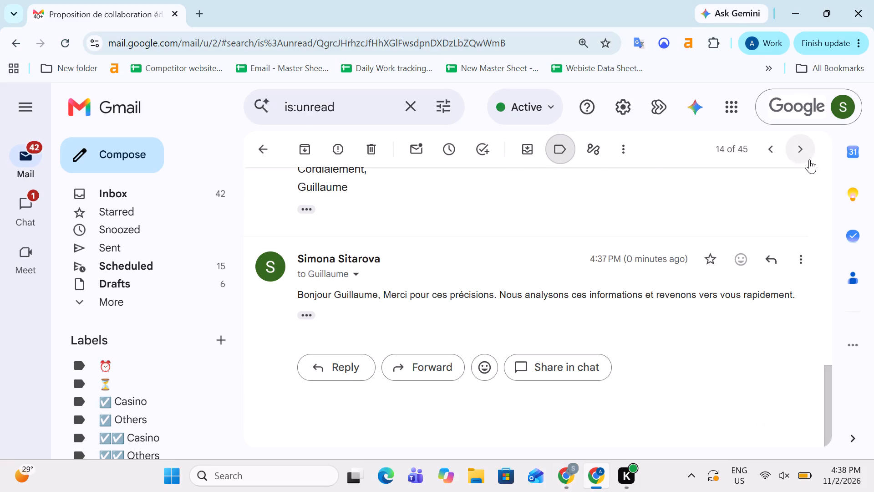
Open the next unread email, "RE: Sponsored Blog Post & Link Insertion Inquiry", and read its fee, turnaround time and available sites.
{"action": "scroll", "coordinate": [680, 262], "scroll_direction": "up", "scroll_amount": 12}
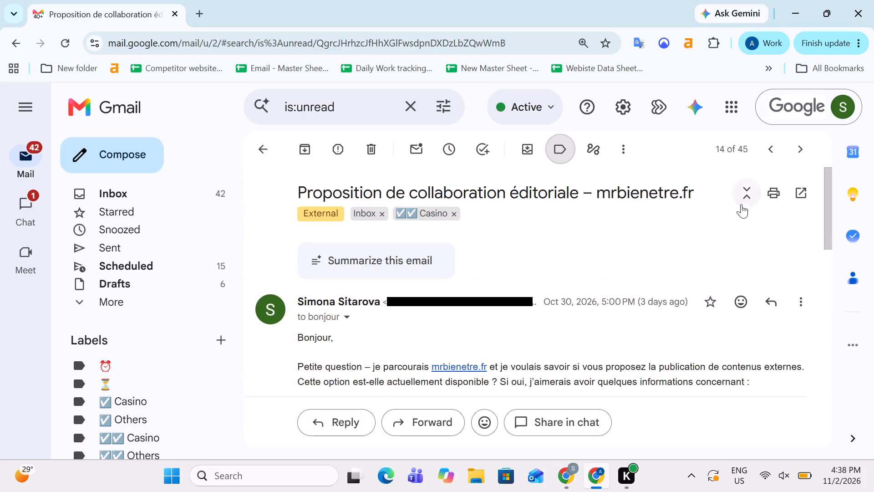
{"action": "left_click", "coordinate": [802, 154]}
{"action": "scroll", "coordinate": [499, 277], "scroll_direction": "down", "scroll_amount": 1}
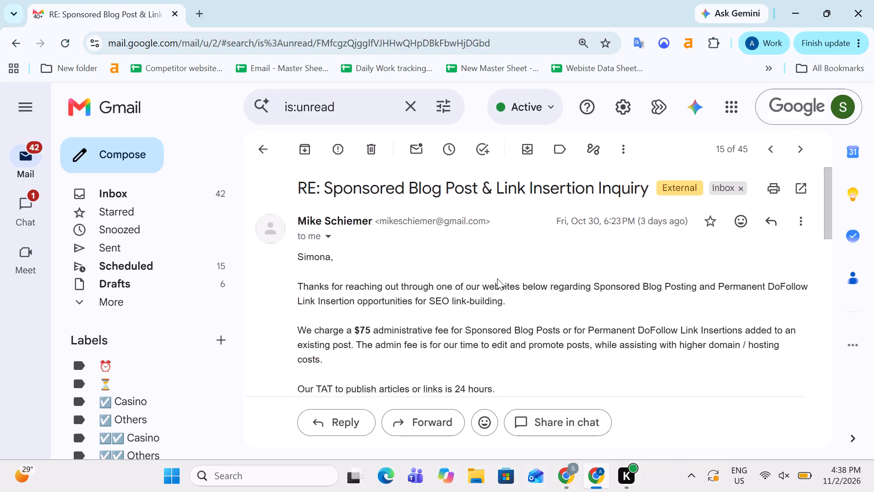
{"action": "scroll", "coordinate": [497, 278], "scroll_direction": "down", "scroll_amount": 1}
{"action": "scroll", "coordinate": [429, 333], "scroll_direction": "up", "scroll_amount": 2}
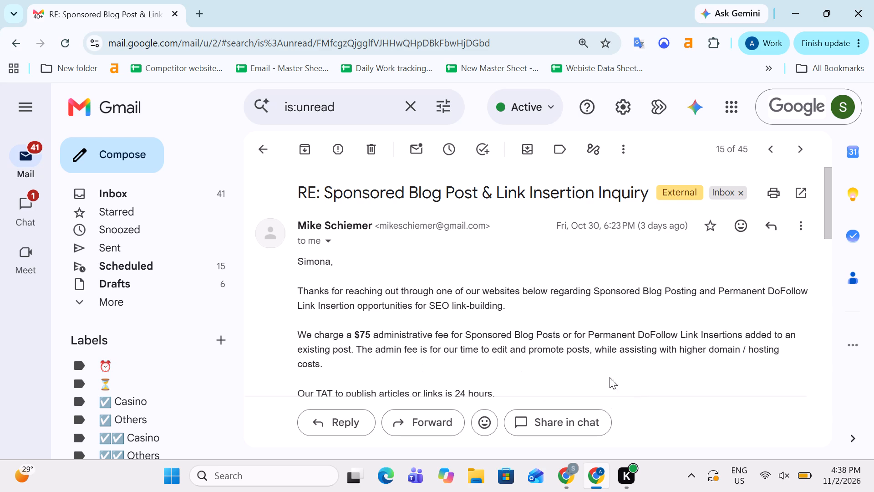
{"action": "scroll", "coordinate": [688, 424], "scroll_direction": "down", "scroll_amount": 1}
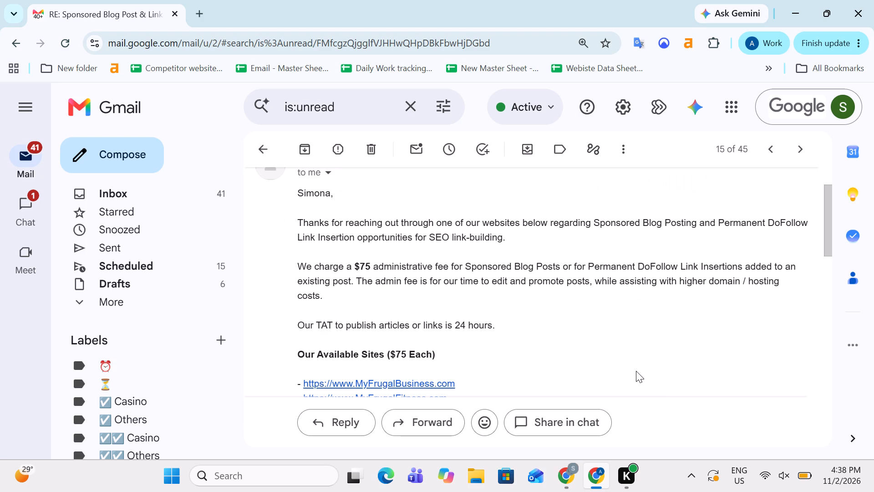
Read the Sponsored Blog Post email for its fee, available sites, publishing terms and the original enquiry.
{"action": "scroll", "coordinate": [516, 304], "scroll_direction": "down", "scroll_amount": 2}
{"action": "scroll", "coordinate": [491, 273], "scroll_direction": "down", "scroll_amount": 1}
{"action": "scroll", "coordinate": [445, 299], "scroll_direction": "down", "scroll_amount": 1}
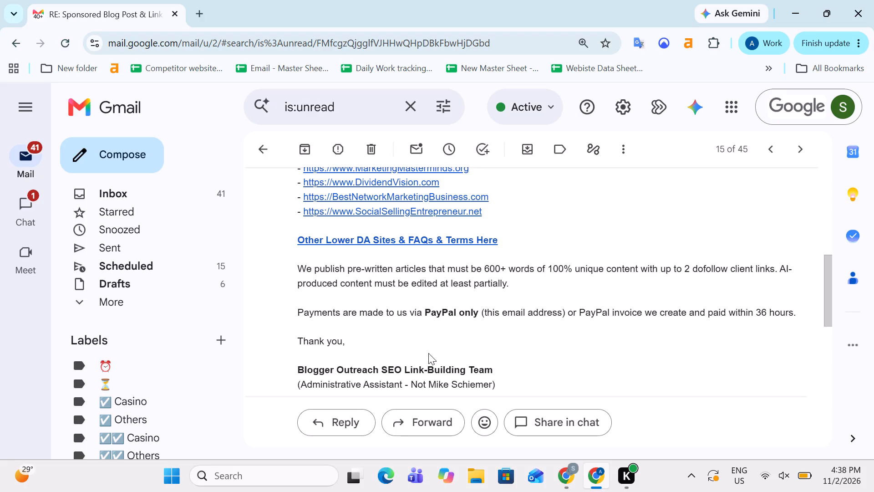
{"action": "scroll", "coordinate": [426, 353], "scroll_direction": "down", "scroll_amount": 3}
{"action": "scroll", "coordinate": [448, 317], "scroll_direction": "down", "scroll_amount": 5}
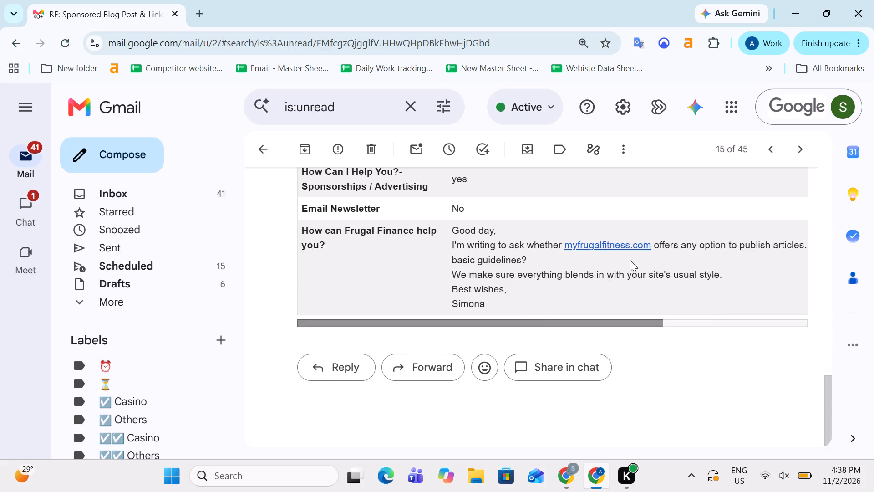
{"action": "scroll", "coordinate": [610, 269], "scroll_direction": "up", "scroll_amount": 4}
{"action": "scroll", "coordinate": [572, 283], "scroll_direction": "up", "scroll_amount": 5}
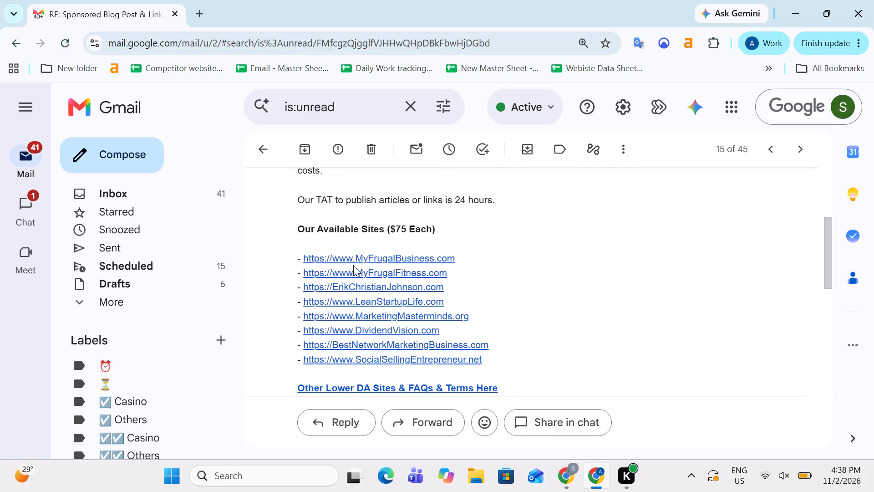
Open the eight available $75 sites listed in the email, from MyFrugalBusiness.com to SocialSellingEntrepreneur.net.
{"action": "left_click", "coordinate": [371, 258], "text": "ctrl"}
{"action": "left_click", "coordinate": [376, 270], "text": "ctrl"}
{"action": "left_click", "coordinate": [375, 284], "text": "ctrl"}
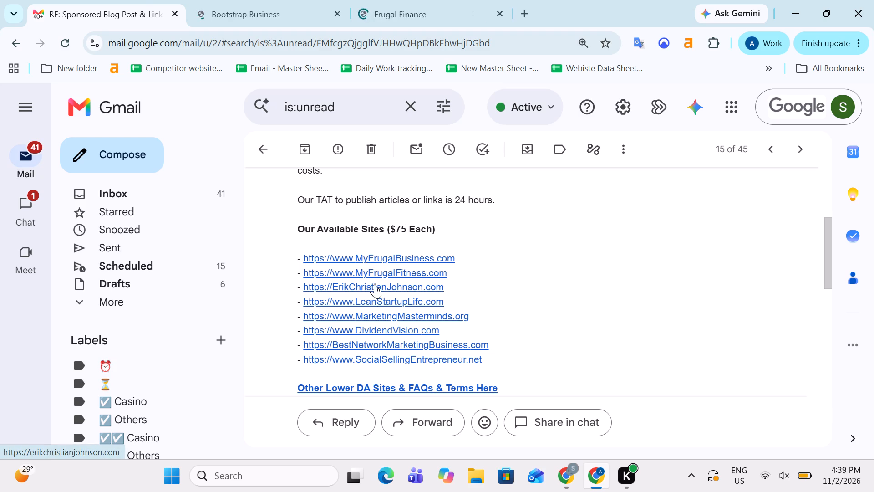
{"action": "left_click", "coordinate": [377, 299], "text": "ctrl"}
{"action": "left_click", "coordinate": [379, 316], "text": "ctrl"}
{"action": "left_click", "coordinate": [373, 328], "text": "ctrl"}
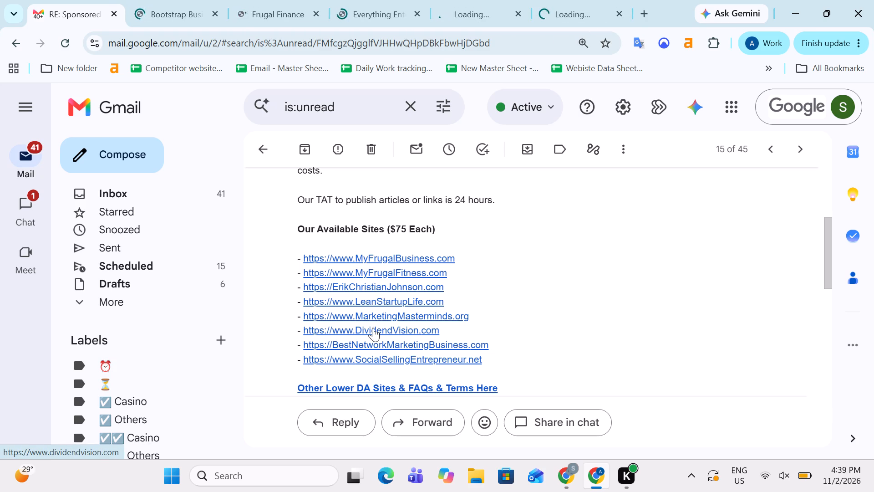
{"action": "left_click", "coordinate": [376, 344], "text": "ctrl"}
{"action": "left_click", "coordinate": [376, 355], "text": "ctrl"}
{"action": "scroll", "coordinate": [464, 289], "scroll_direction": "down", "scroll_amount": 2}
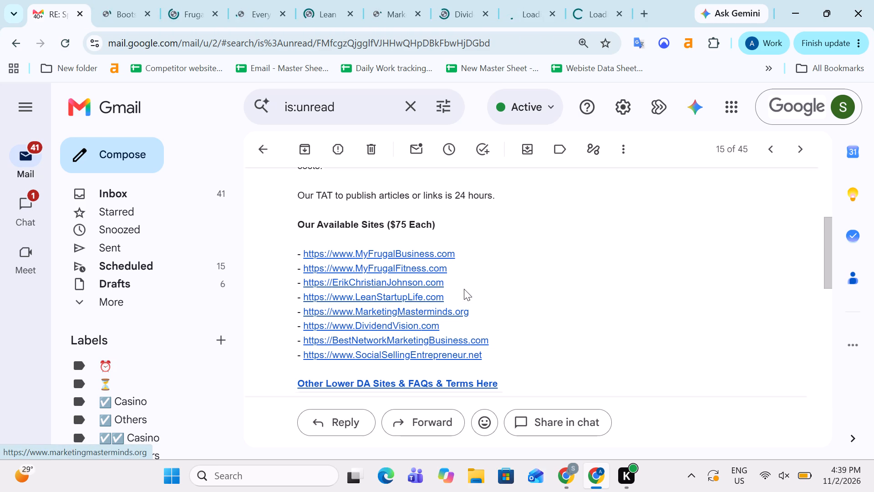
{"action": "scroll", "coordinate": [386, 282], "scroll_direction": "up", "scroll_amount": 3}
Copy the domain myfrugalbusiness.com from the opened site into the website column of row 11096 in the New Master Sheet.
{"action": "left_click", "coordinate": [121, 6]}
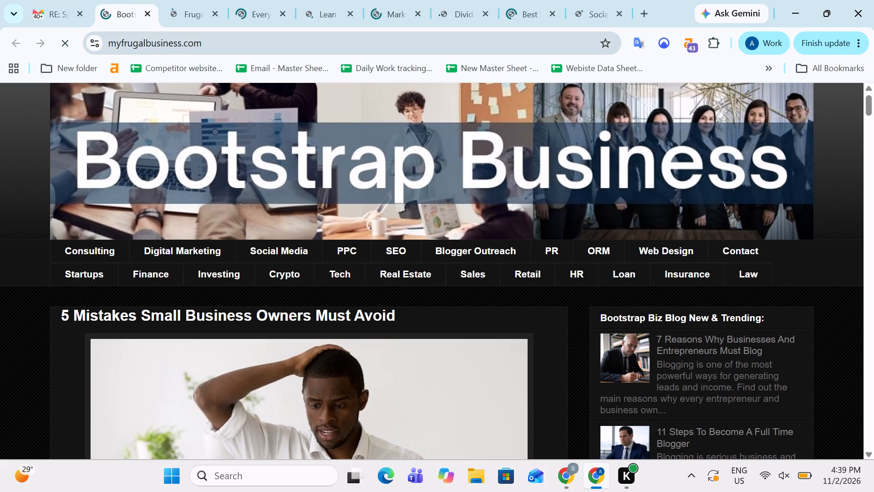
{"action": "left_click", "coordinate": [263, 44]}
{"action": "left_click_drag", "start_coordinate": [263, 44], "coordinate": [237, 45]}
{"action": "key", "text": "ctrl+c"}
{"action": "key", "text": "ctrl+c"}
{"action": "key", "text": "ctrl+c"}
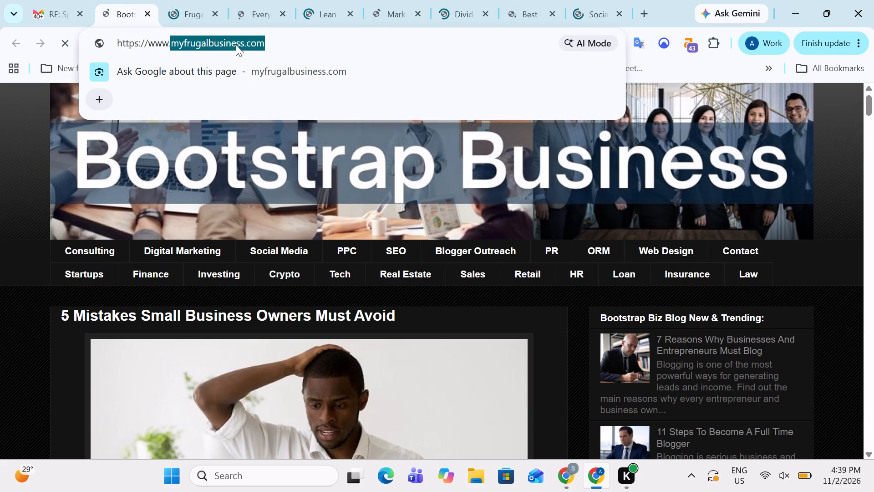
{"action": "key", "text": "alt+Tab"}
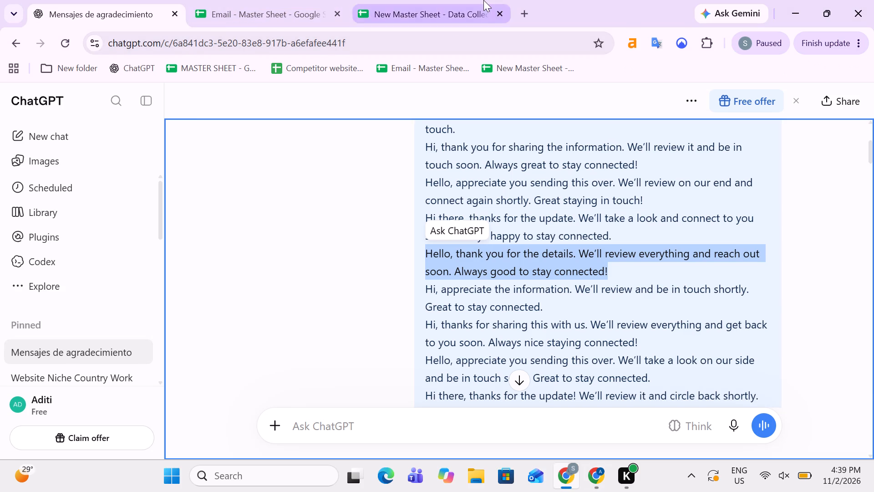
{"action": "left_click", "coordinate": [483, 0]}
{"action": "key", "text": "Down"}
{"action": "key", "text": "Return"}
{"action": "key", "text": "ctrl+v"}
{"action": "key", "text": "Tab"}
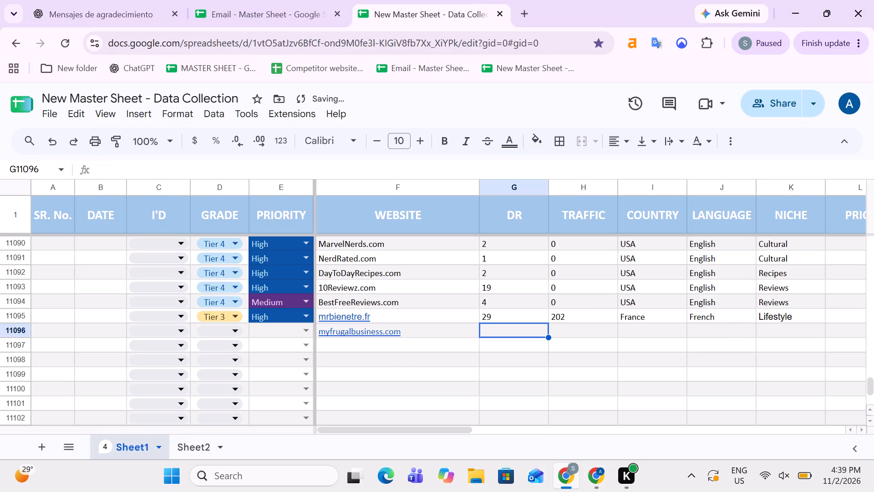
Check the SEO metrics of myfrugalbusiness.com and enter DR 43 and traffic 115 in row 11096.
{"action": "key", "text": "alt+Tab"}
{"action": "scroll", "coordinate": [707, 261], "scroll_direction": "down", "scroll_amount": 4}
{"action": "scroll", "coordinate": [711, 278], "scroll_direction": "up", "scroll_amount": 5}
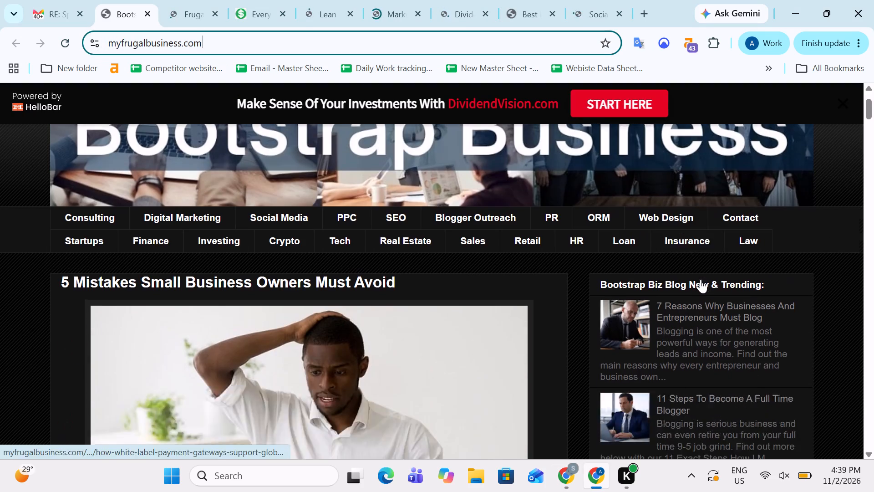
{"action": "scroll", "coordinate": [701, 279], "scroll_direction": "up", "scroll_amount": 4}
{"action": "left_click", "coordinate": [683, 50]}
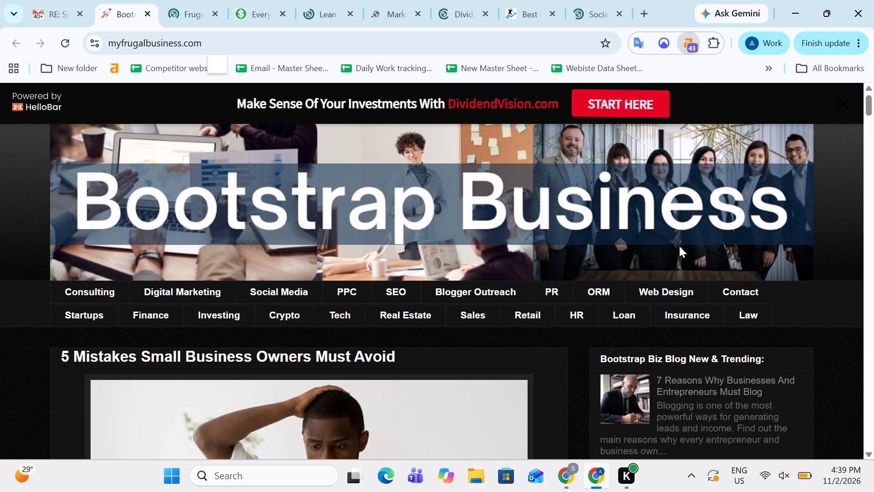
{"action": "key", "text": "alt+Tab"}
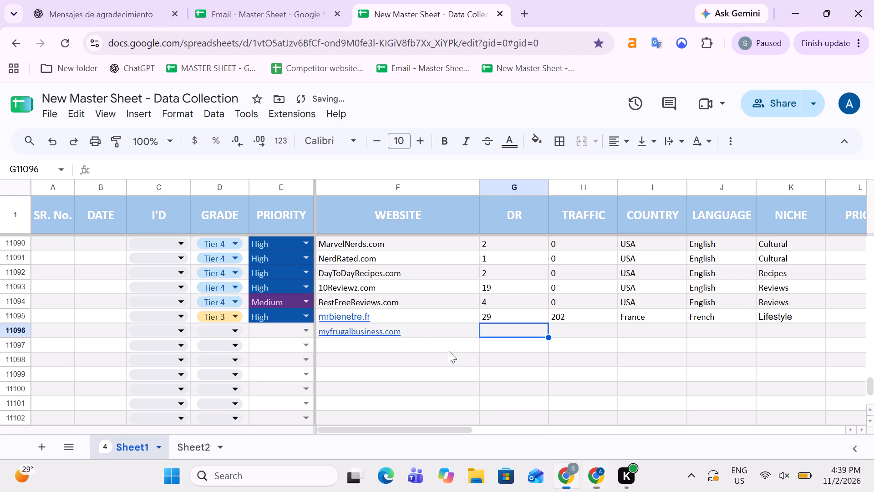
{"action": "type", "text": "43"}
{"action": "key", "text": "Right"}
{"action": "type", "text": "115"}
{"action": "key", "text": "Right"}
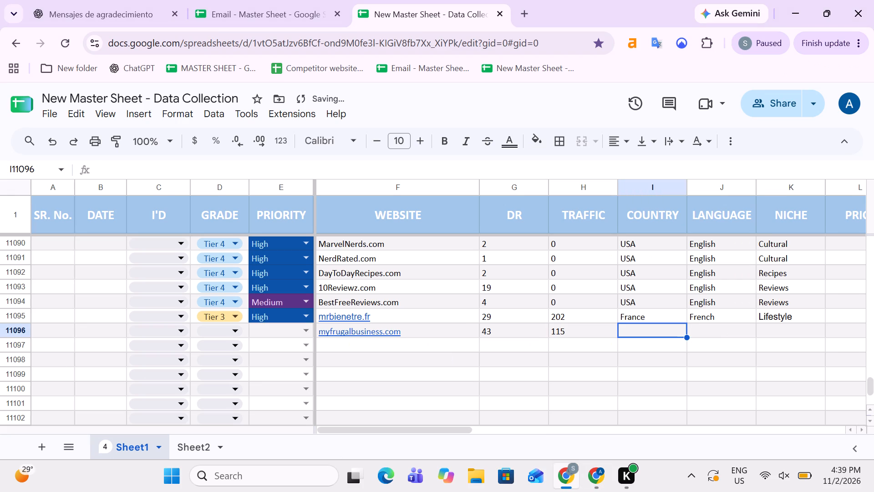
Enter USA as the country and English as the language for myfrugalbusiness.com in row 11096.
{"action": "type", "text": "US"}
{"action": "key", "text": "Right"}
{"action": "type", "text": "Em"}
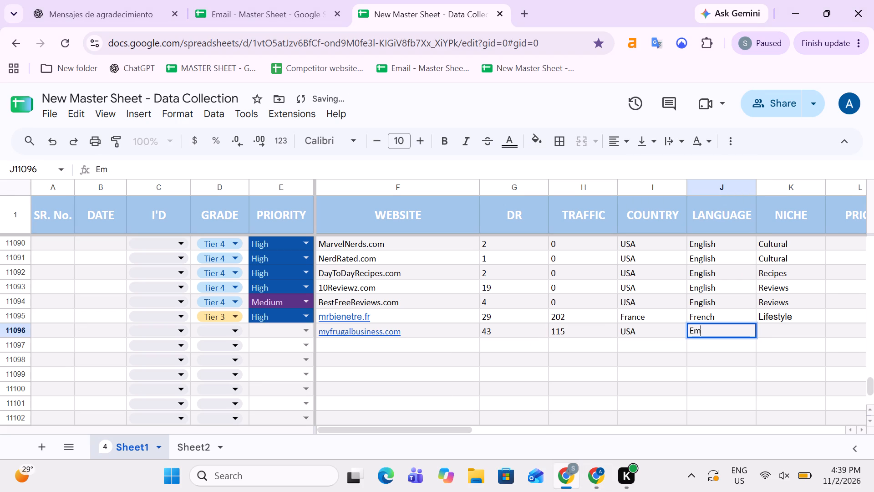
{"action": "key", "text": "Right"}
{"action": "key", "text": "Left"}
{"action": "type", "text": "En"}
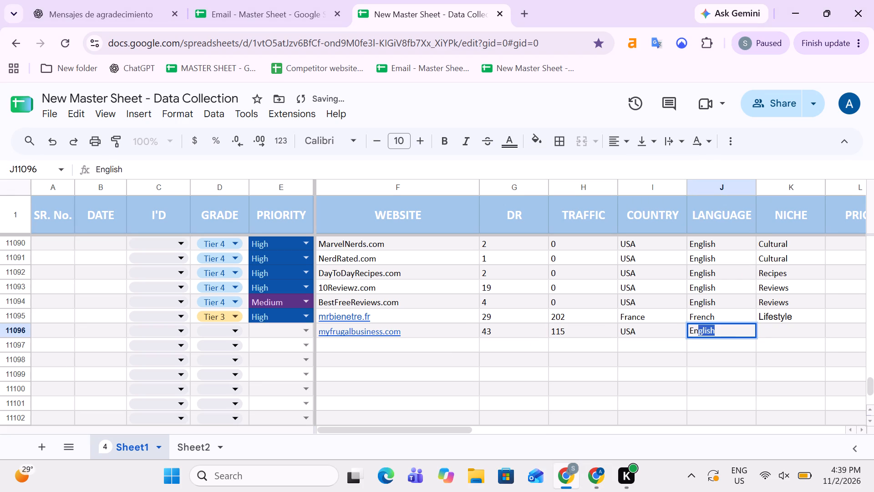
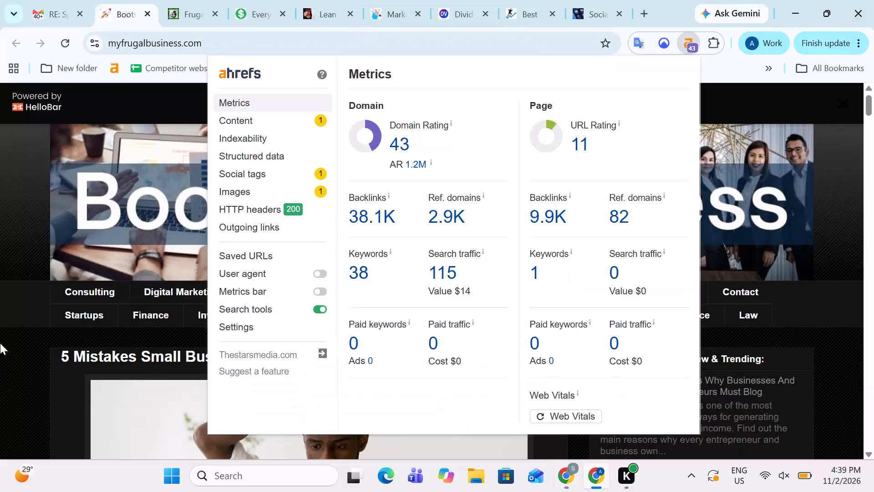
Review the homepage content of myfrugalbusiness.com and enter Business as its niche in row 11096 of the New Master Sheet.
{"action": "left_click", "coordinate": [0, 256]}
{"action": "scroll", "coordinate": [365, 323], "scroll_direction": "down", "scroll_amount": 6}
{"action": "scroll", "coordinate": [398, 343], "scroll_direction": "down", "scroll_amount": 7}
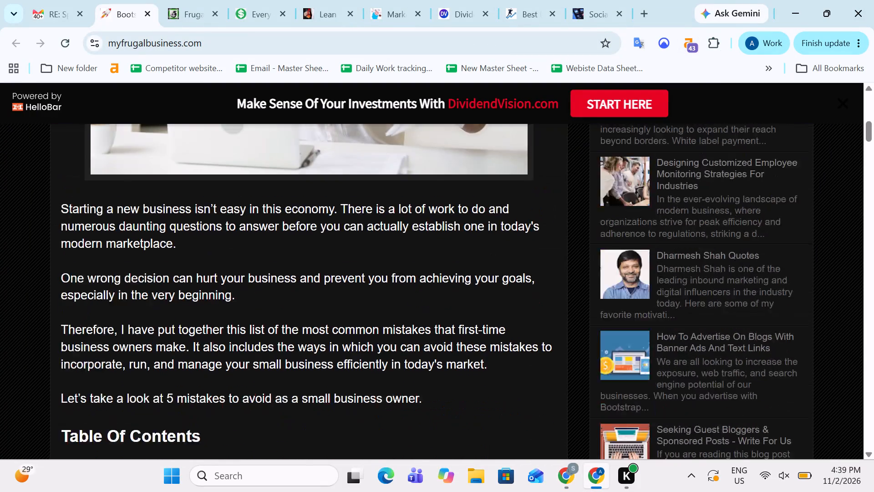
{"action": "scroll", "coordinate": [401, 343], "scroll_direction": "down", "scroll_amount": 19}
{"action": "scroll", "coordinate": [401, 343], "scroll_direction": "down", "scroll_amount": 3}
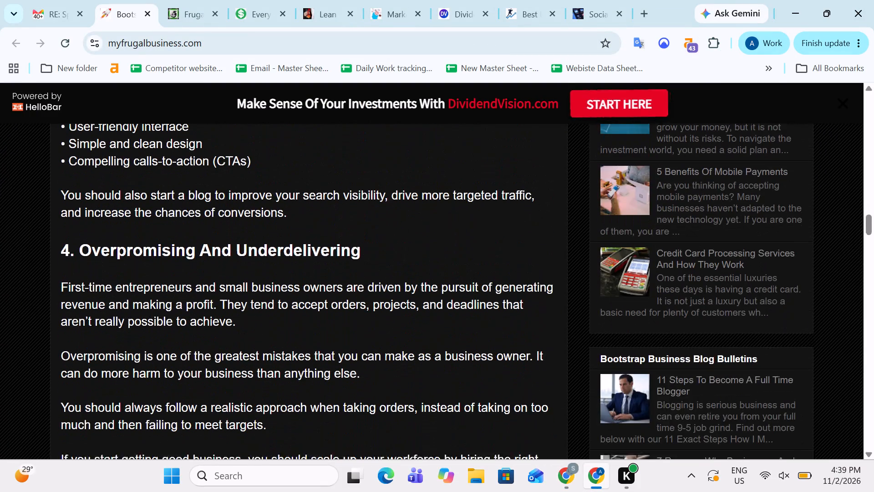
{"action": "scroll", "coordinate": [401, 343], "scroll_direction": "down", "scroll_amount": 11}
{"action": "scroll", "coordinate": [417, 359], "scroll_direction": "up", "scroll_amount": 20}
{"action": "scroll", "coordinate": [417, 359], "scroll_direction": "up", "scroll_amount": 3}
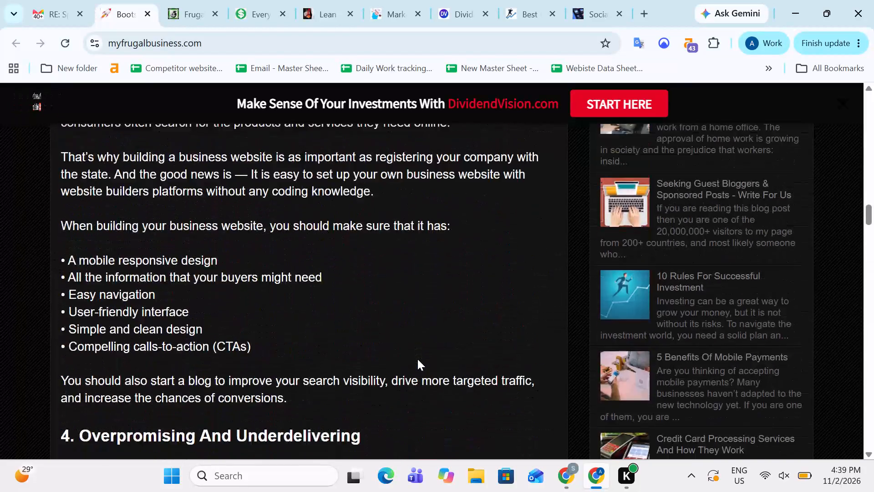
{"action": "scroll", "coordinate": [417, 359], "scroll_direction": "up", "scroll_amount": 19}
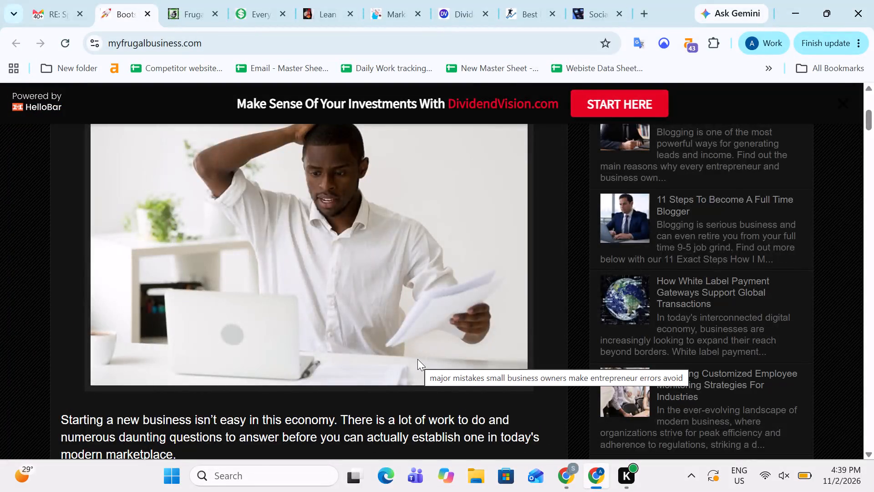
{"action": "key", "text": "alt+Tab"}
{"action": "type", "text": "Bu"}
{"action": "key", "text": "Right"}
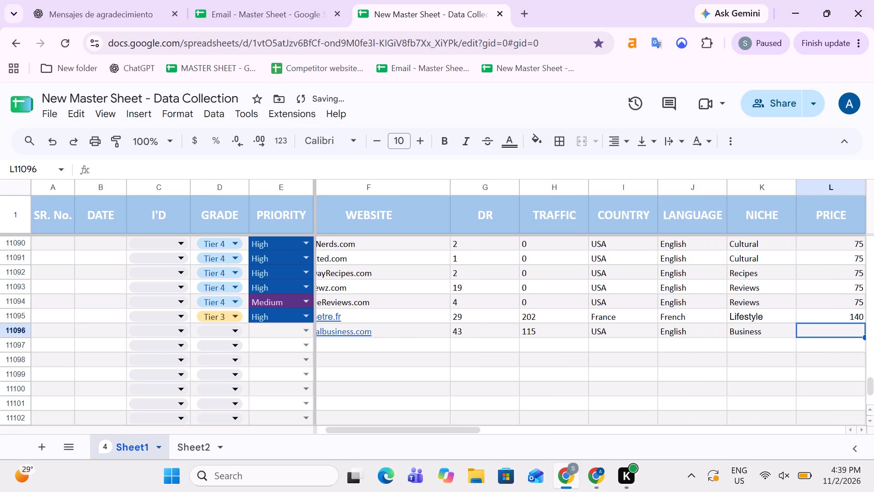
{"action": "key", "text": "Left"}
Examine the myfrugalbusiness.com homepage from its header down to the lower link lists, then close the site.
{"action": "key", "text": "alt+Tab"}
{"action": "scroll", "coordinate": [478, 355], "scroll_direction": "up", "scroll_amount": 10}
{"action": "scroll", "coordinate": [599, 295], "scroll_direction": "up", "scroll_amount": 6}
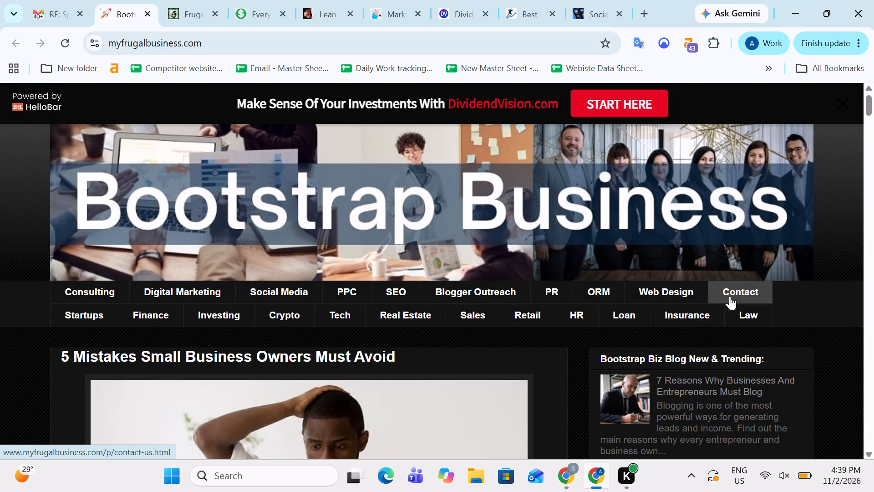
{"action": "scroll", "coordinate": [711, 226], "scroll_direction": "down", "scroll_amount": 6}
{"action": "scroll", "coordinate": [765, 276], "scroll_direction": "down", "scroll_amount": 5}
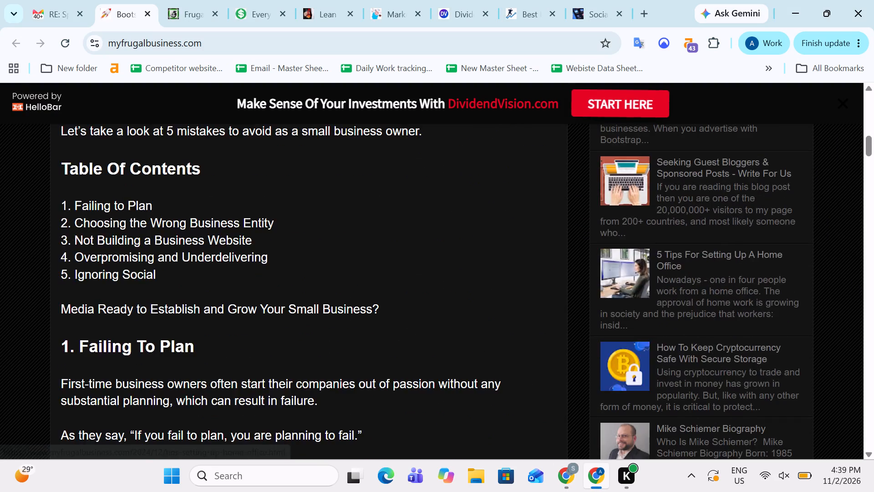
{"action": "scroll", "coordinate": [709, 317], "scroll_direction": "down", "scroll_amount": 6}
{"action": "scroll", "coordinate": [589, 343], "scroll_direction": "down", "scroll_amount": 20}
{"action": "scroll", "coordinate": [589, 343], "scroll_direction": "down", "scroll_amount": 19}
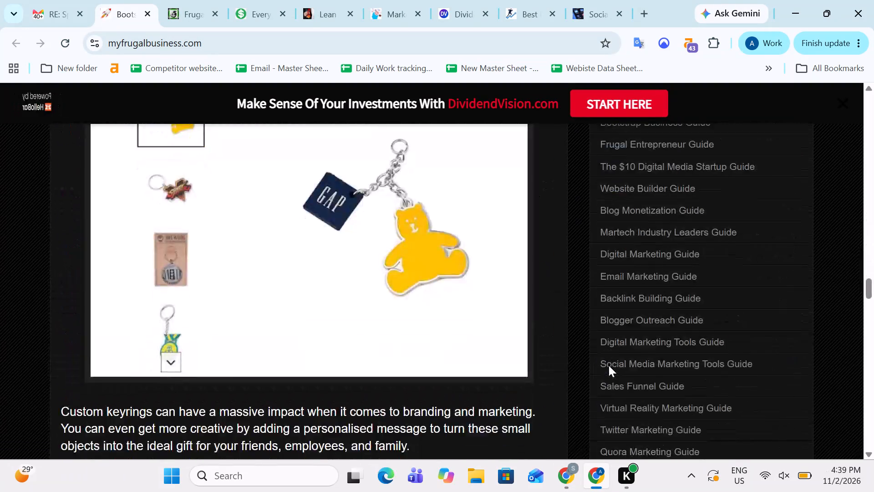
{"action": "scroll", "coordinate": [609, 365], "scroll_direction": "down", "scroll_amount": 20}
{"action": "scroll", "coordinate": [609, 365], "scroll_direction": "down", "scroll_amount": 3}
{"action": "scroll", "coordinate": [526, 324], "scroll_direction": "down", "scroll_amount": 5}
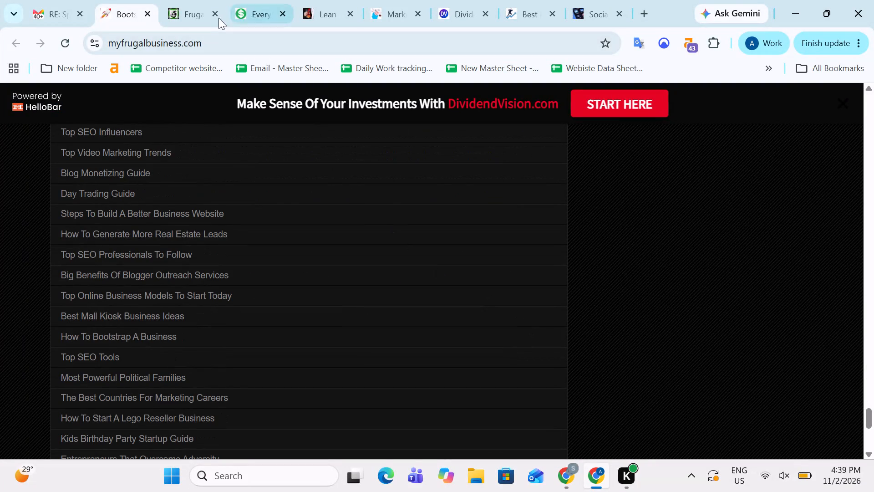
{"action": "left_click", "coordinate": [150, 12]}
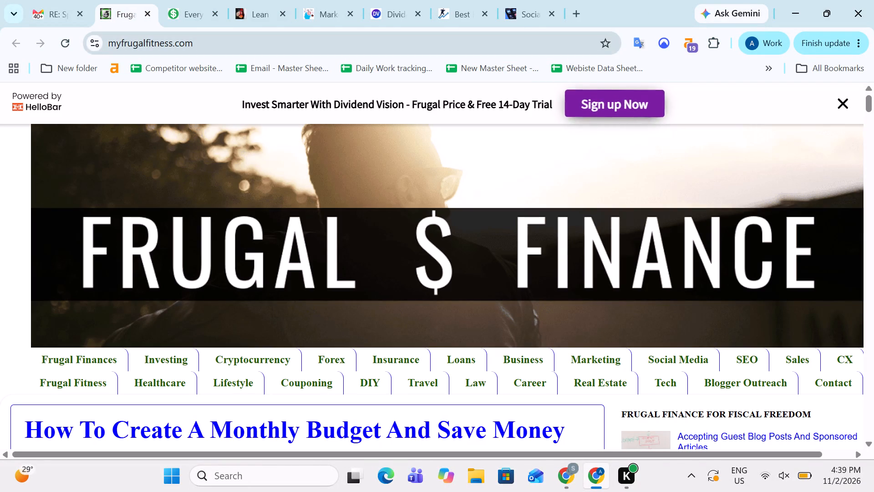
Copy the domain myfrugalfitness.com from the opened site into the website column of row 11097 in the New Master Sheet.
{"action": "left_click", "coordinate": [238, 42]}
{"action": "left_click_drag", "start_coordinate": [238, 42], "coordinate": [214, 42]}
{"action": "key", "text": "ctrl+c"}
{"action": "key", "text": "ctrl+c"}
{"action": "key", "text": "alt+Tab"}
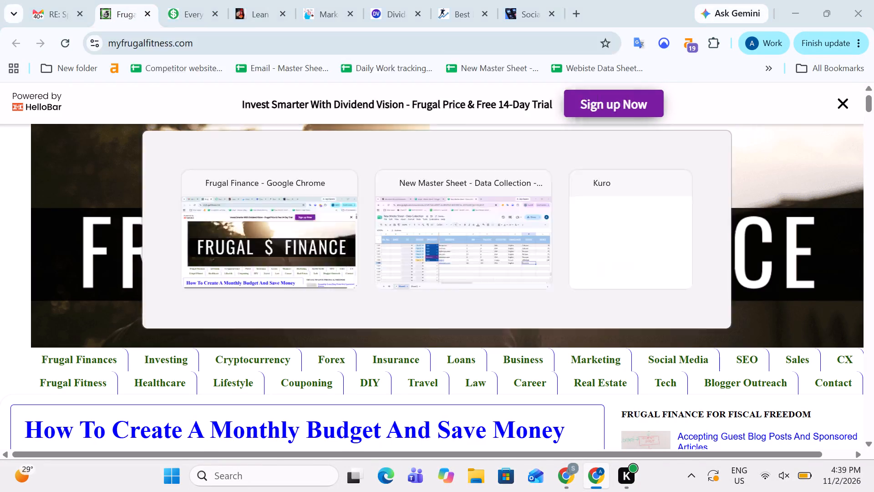
{"action": "key", "text": "Down"}
{"action": "key", "text": "Left"}
{"action": "key", "text": "Left"}
{"action": "key", "text": "Left"}
{"action": "key", "text": "Left"}
{"action": "key", "text": "Left"}
{"action": "key", "text": "Left"}
{"action": "key", "text": "Left"}
{"action": "key", "text": "Left"}
{"action": "key", "text": "Left"}
{"action": "key", "text": "Left"}
{"action": "key", "text": "Left"}
{"action": "key", "text": "Left"}
{"action": "key", "text": "Left"}
{"action": "key", "text": "Right"}
{"action": "key", "text": "Right"}
{"action": "key", "text": "Right"}
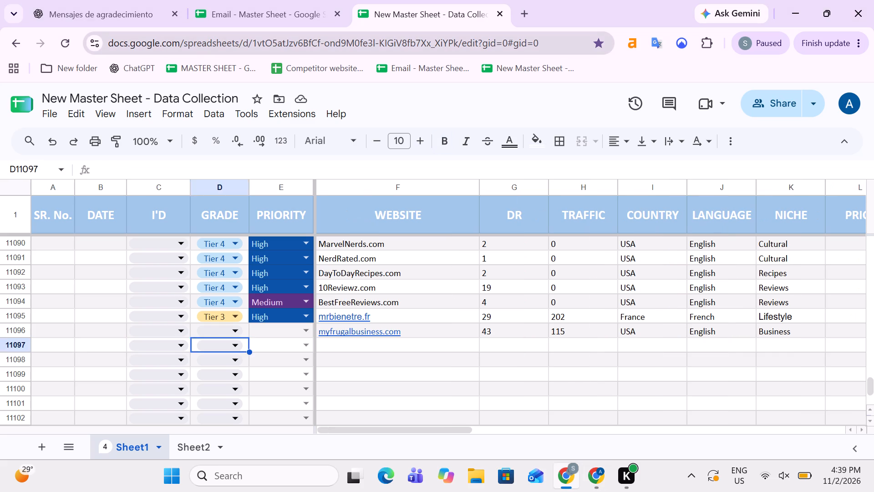
{"action": "key", "text": "Right"}
{"action": "key", "text": "Right"}
{"action": "key", "text": "Return"}
{"action": "key", "text": "ctrl+v"}
{"action": "key", "text": "Tab"}
Dismiss the promotional banner on myfrugalfitness.com and examine the homepage's articles and sidebar content.
{"action": "key", "text": "alt+Tab"}
{"action": "scroll", "coordinate": [489, 110], "scroll_direction": "down", "scroll_amount": 7}
{"action": "scroll", "coordinate": [570, 161], "scroll_direction": "down", "scroll_amount": 13}
{"action": "scroll", "coordinate": [546, 205], "scroll_direction": "down", "scroll_amount": 7}
{"action": "scroll", "coordinate": [544, 211], "scroll_direction": "up", "scroll_amount": 13}
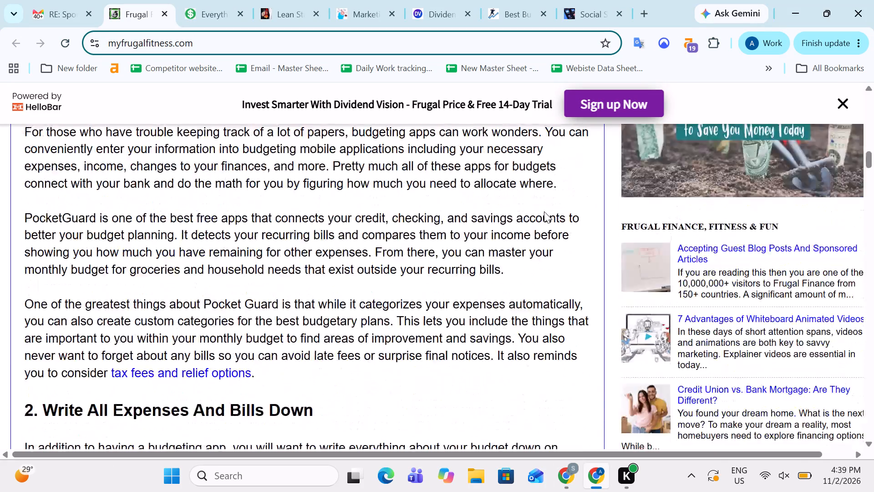
{"action": "scroll", "coordinate": [544, 211], "scroll_direction": "up", "scroll_amount": 20}
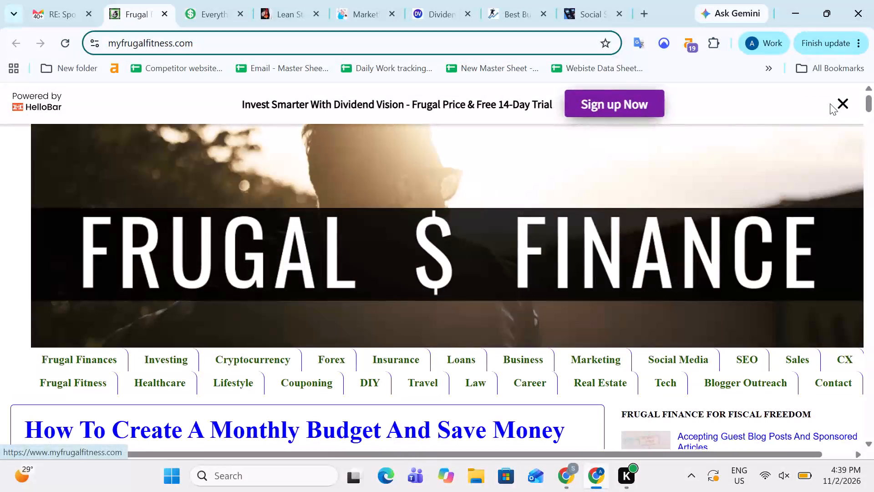
{"action": "left_click", "coordinate": [841, 104]}
{"action": "scroll", "coordinate": [745, 318], "scroll_direction": "down", "scroll_amount": 3}
{"action": "scroll", "coordinate": [787, 302], "scroll_direction": "down", "scroll_amount": 4}
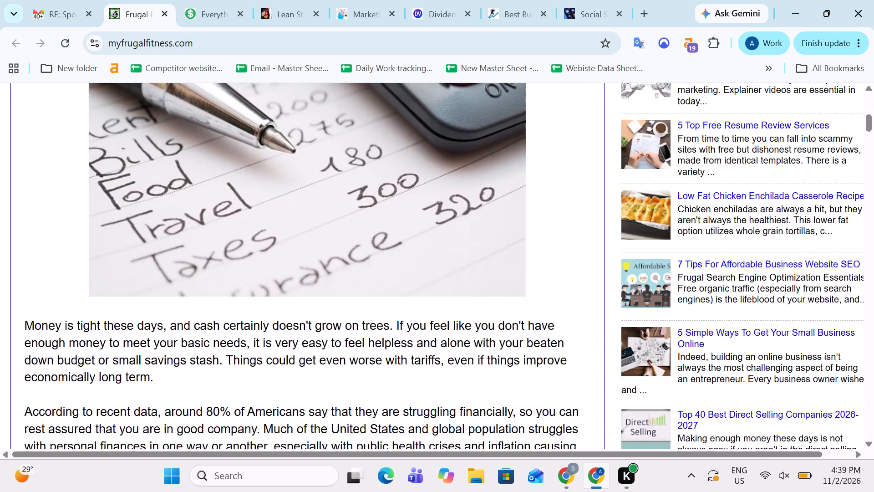
{"action": "scroll", "coordinate": [785, 302], "scroll_direction": "down", "scroll_amount": 19}
{"action": "scroll", "coordinate": [793, 321], "scroll_direction": "down", "scroll_amount": 6}
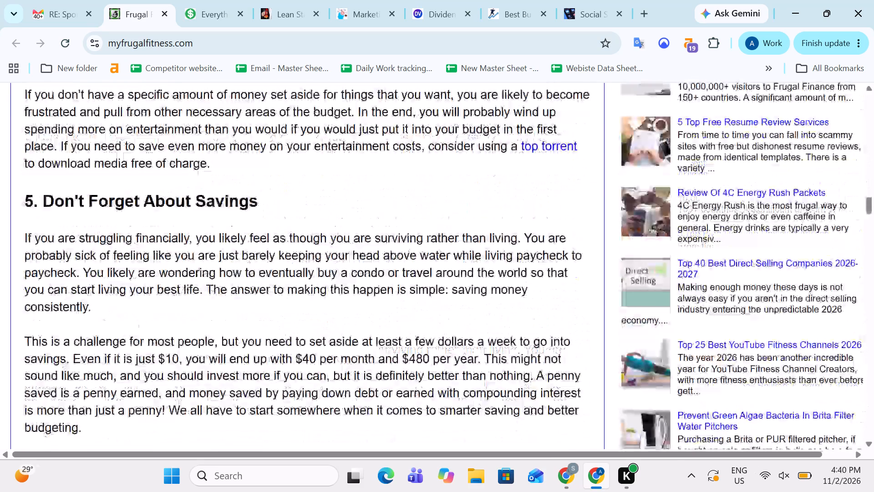
Search the myfrugalfitness.com blog for Netbet.
{"action": "scroll", "coordinate": [793, 322], "scroll_direction": "up", "scroll_amount": 3}
{"action": "left_click", "coordinate": [698, 203]}
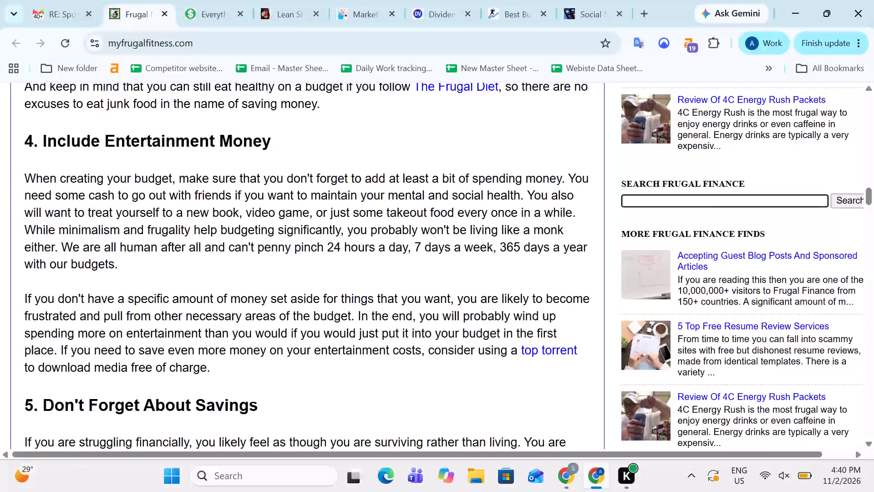
{"action": "type", "text": "Netbet"}
{"action": "key", "text": "Return"}
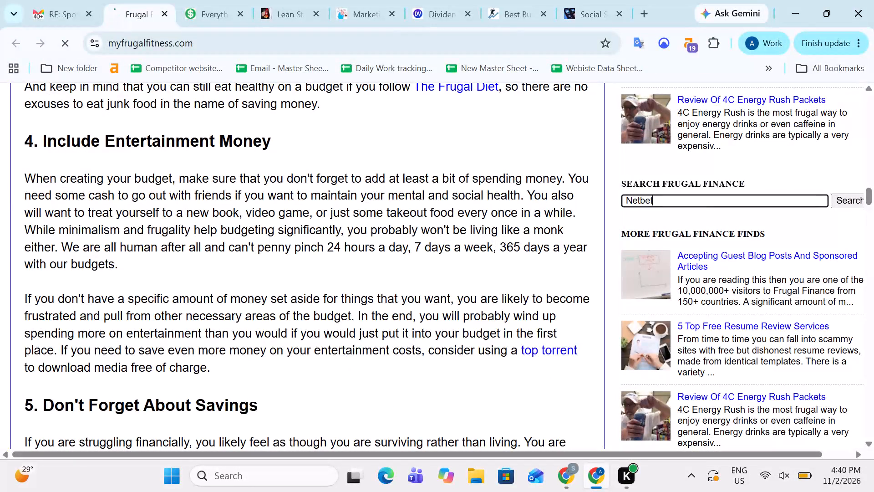
{"action": "scroll", "coordinate": [539, 272], "scroll_direction": "down", "scroll_amount": 6}
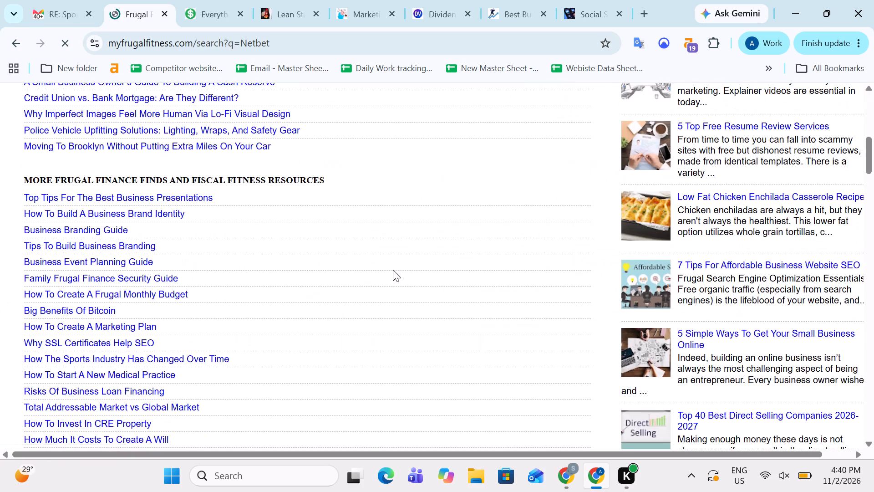
{"action": "scroll", "coordinate": [391, 272], "scroll_direction": "up", "scroll_amount": 3}
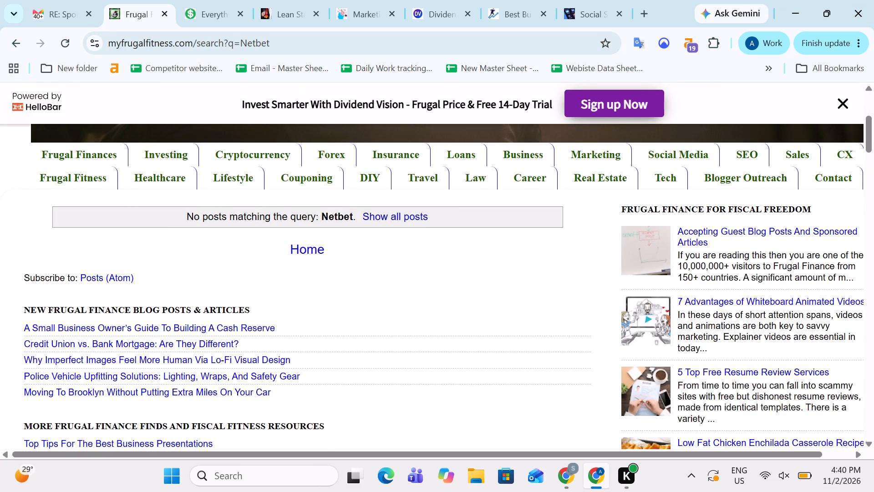
{"action": "scroll", "coordinate": [146, 314], "scroll_direction": "up", "scroll_amount": 1}
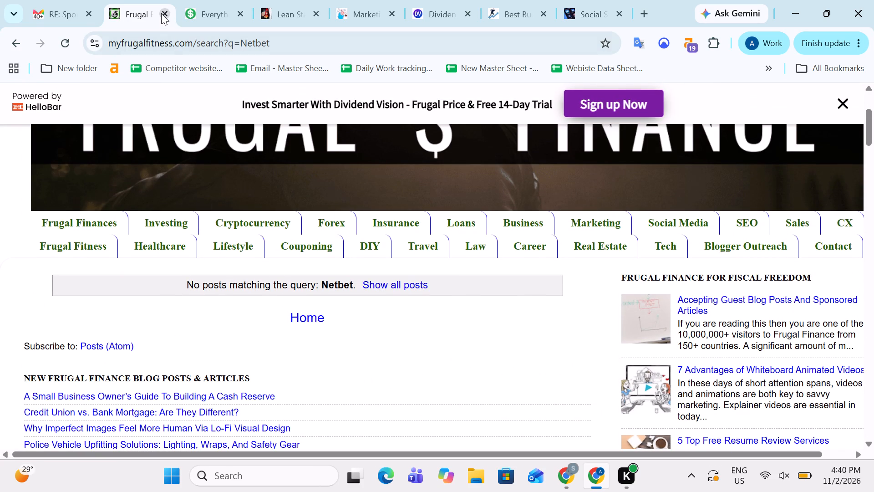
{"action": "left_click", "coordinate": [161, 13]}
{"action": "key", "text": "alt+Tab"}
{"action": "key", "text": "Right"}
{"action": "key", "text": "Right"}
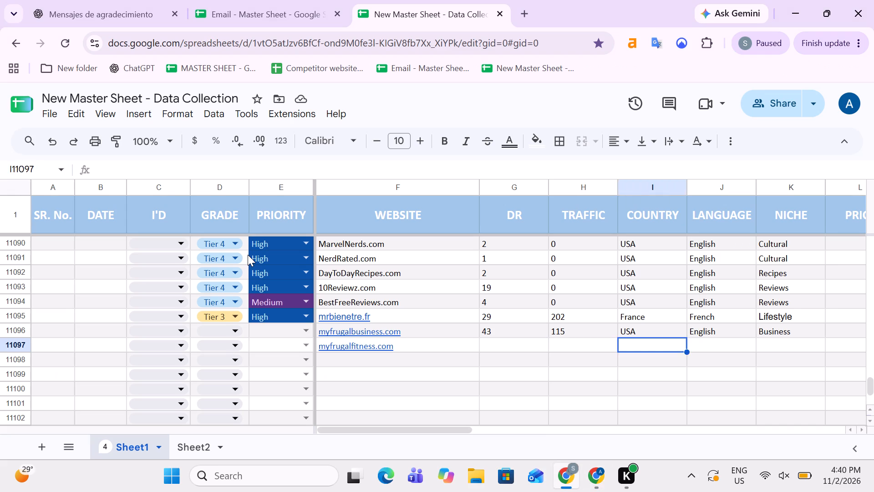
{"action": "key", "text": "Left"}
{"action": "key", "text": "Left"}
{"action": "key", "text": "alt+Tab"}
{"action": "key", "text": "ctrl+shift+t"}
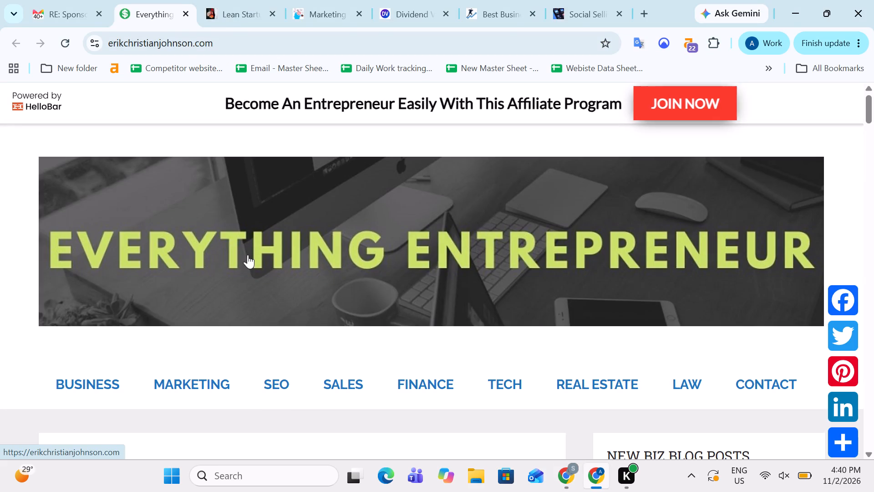
Check the SEO metrics of myfrugalfitness.com and enter DR 19 and traffic 14 in row 11097.
{"action": "left_click", "coordinate": [690, 41]}
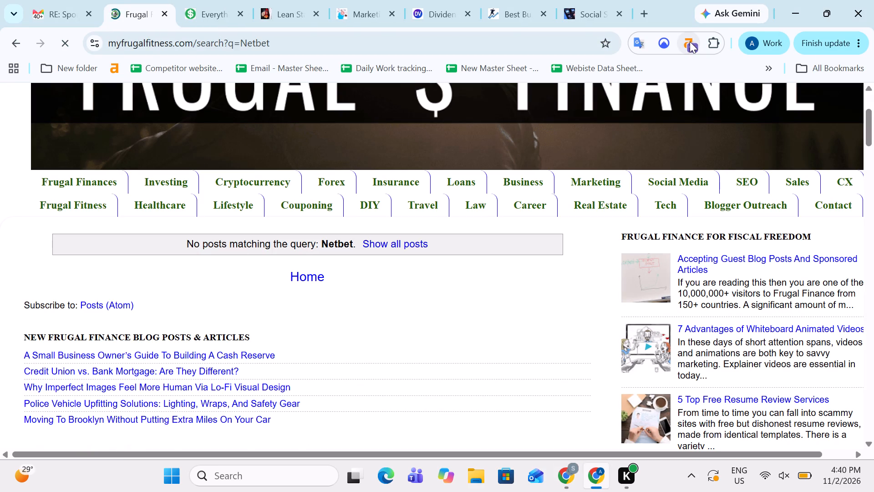
{"action": "key", "text": "alt+Tab"}
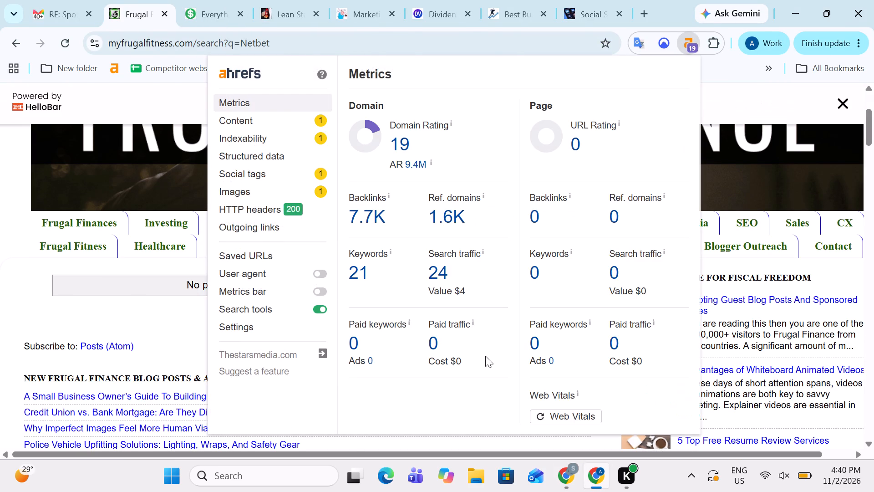
{"action": "type", "text": "19"}
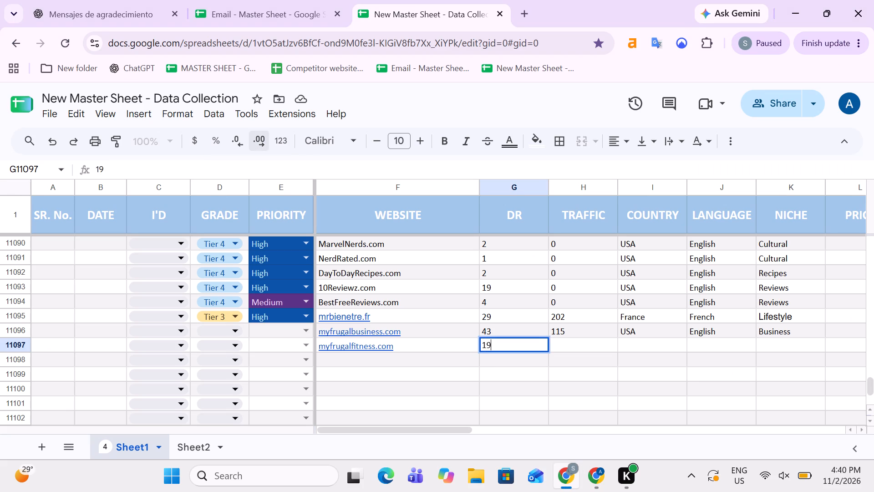
{"action": "key", "text": "Right"}
{"action": "type", "text": "14"}
Enter USA as the country, English as the language and Health & Wellness as the niche for myfrugalfitness.com in row 11097.
{"action": "key", "text": "Right"}
{"action": "type", "text": "US"}
{"action": "key", "text": "Right"}
{"action": "key", "text": "shift+e"}
{"action": "scroll", "coordinate": [252, 132], "scroll_direction": "left", "scroll_amount": 1}
{"action": "key", "text": "Right"}
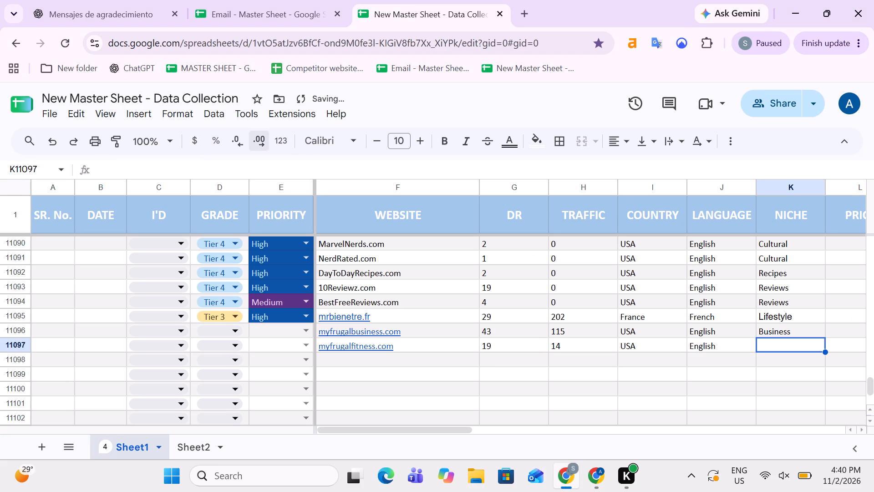
{"action": "type", "text": "Hea"}
Set the website type of myfrugalfitness.com to Unique in row 11097.
{"action": "key", "text": "Right"}
{"action": "key", "text": "Right"}
{"action": "key", "text": "Right"}
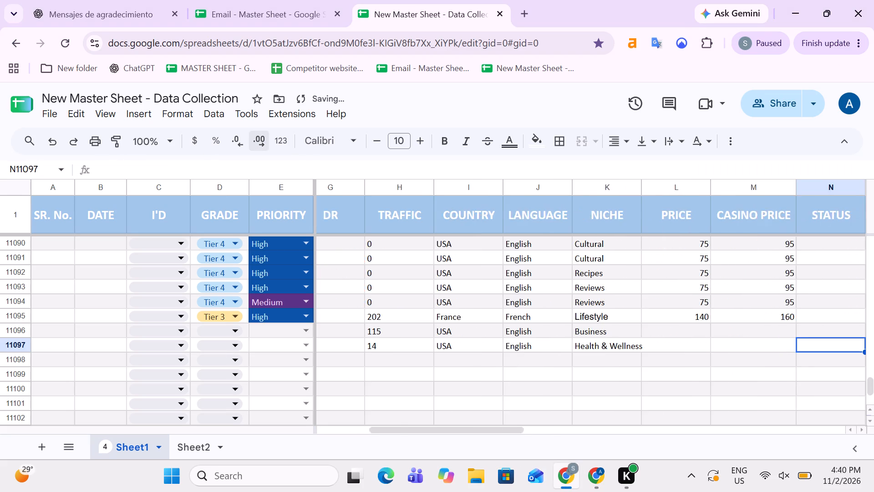
{"action": "key", "text": "Right"}
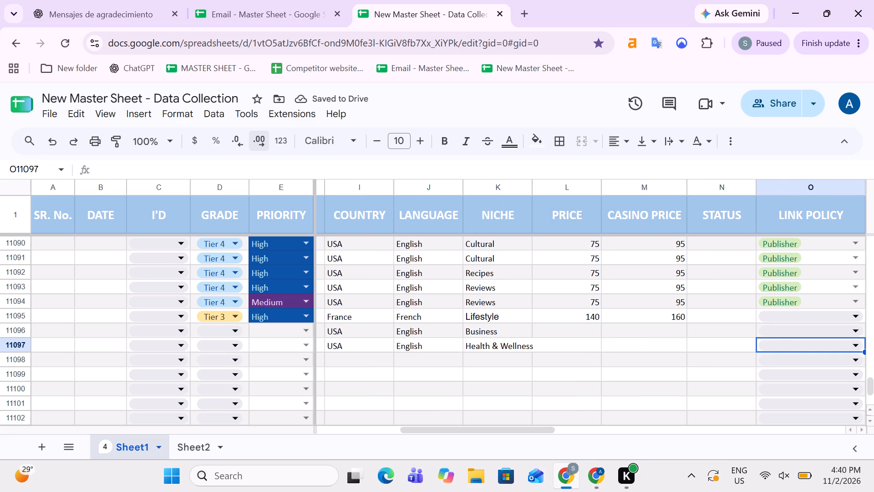
{"action": "key", "text": "Right"}
{"action": "key", "text": "u"}
{"action": "key", "text": "Tab"}
Close the myfrugalfitness.com page and copy the Everything Entrepreneur site's domain for row 11098.
{"action": "key", "text": "Left"}
{"action": "key", "text": "Left"}
{"action": "key", "text": "Left"}
{"action": "key", "text": "Left"}
{"action": "key", "text": "Left"}
{"action": "key", "text": "Left"}
{"action": "key", "text": "Left"}
{"action": "key", "text": "Left"}
{"action": "key", "text": "Left"}
{"action": "key", "text": "Left"}
{"action": "key", "text": "Left"}
{"action": "key", "text": "Left"}
{"action": "key", "text": "Left"}
{"action": "key", "text": "Left"}
{"action": "key", "text": "Left"}
{"action": "key", "text": "Left"}
{"action": "key", "text": "Left"}
{"action": "key", "text": "Left"}
{"action": "key", "text": "Left"}
{"action": "key", "text": "Left"}
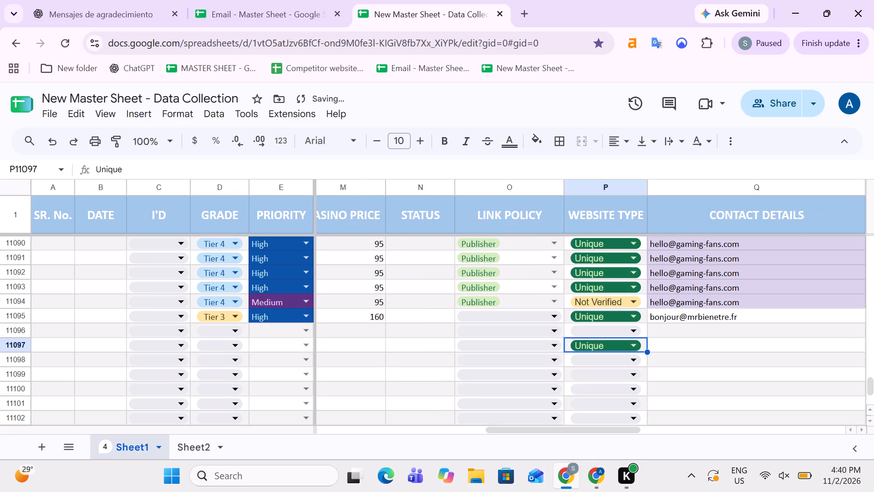
{"action": "key", "text": "Down"}
{"action": "key", "text": "Right"}
{"action": "key", "text": "Right"}
{"action": "key", "text": "Right"}
{"action": "key", "text": "Right"}
{"action": "key", "text": "Right"}
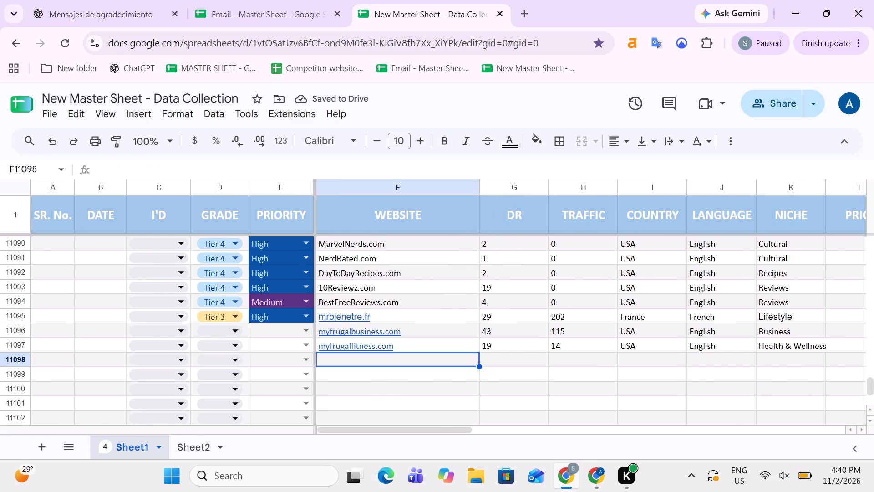
{"action": "key", "text": "alt+Tab"}
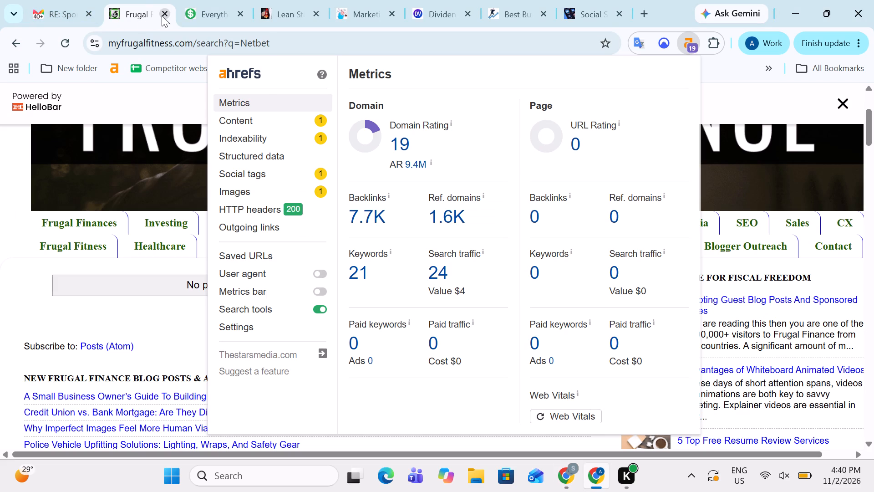
{"action": "left_click", "coordinate": [162, 15]}
{"action": "left_click", "coordinate": [220, 41]}
{"action": "left_click_drag", "start_coordinate": [220, 41], "coordinate": [215, 43]}
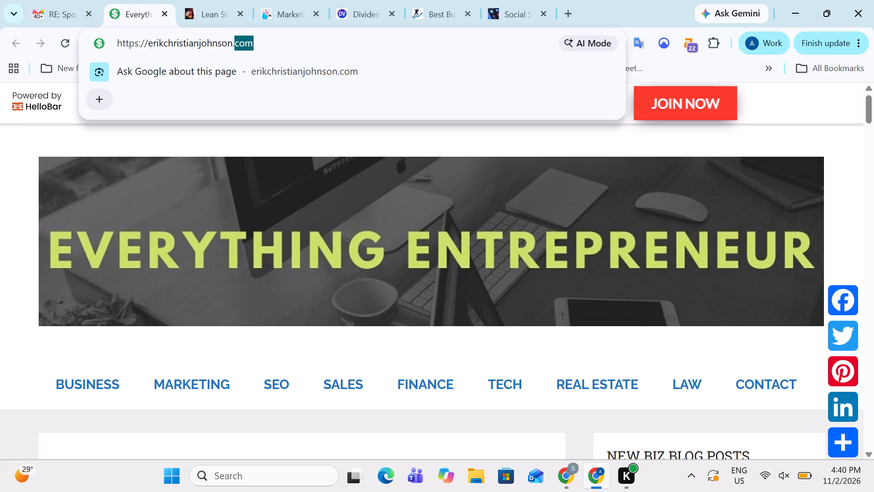
{"action": "left_click", "coordinate": [240, 33]}
{"action": "left_click", "coordinate": [240, 36]}
{"action": "left_click_drag", "start_coordinate": [240, 36], "coordinate": [207, 36]}
{"action": "left_click", "coordinate": [245, 36]}
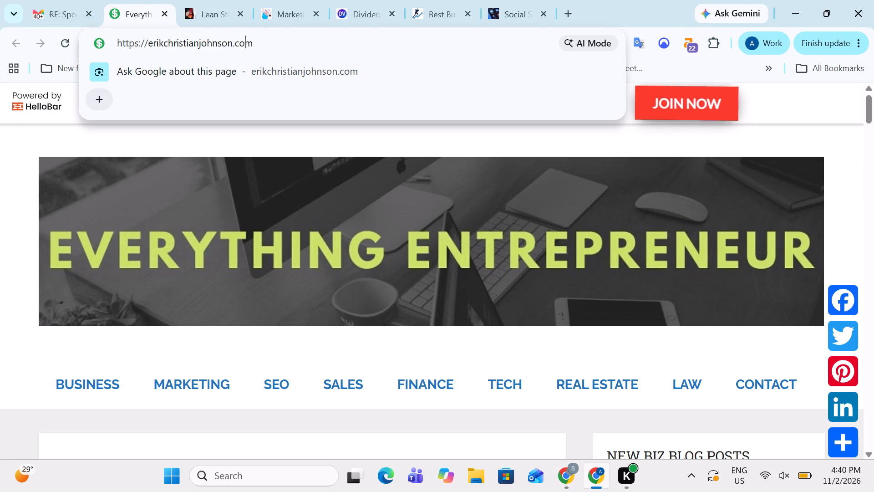
{"action": "left_click_drag", "start_coordinate": [245, 36], "coordinate": [219, 35]}
{"action": "key", "text": "ctrl+c"}
{"action": "key", "text": "ctrl+c"}
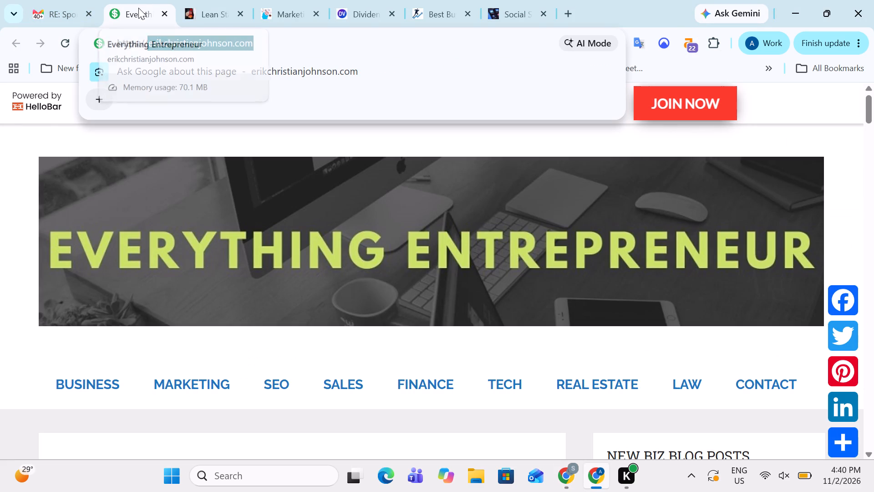
Browse the Everything Entrepreneur homepage to examine its post topics and footer links.
{"action": "scroll", "coordinate": [419, 235], "scroll_direction": "down", "scroll_amount": 6}
{"action": "scroll", "coordinate": [410, 184], "scroll_direction": "down", "scroll_amount": 7}
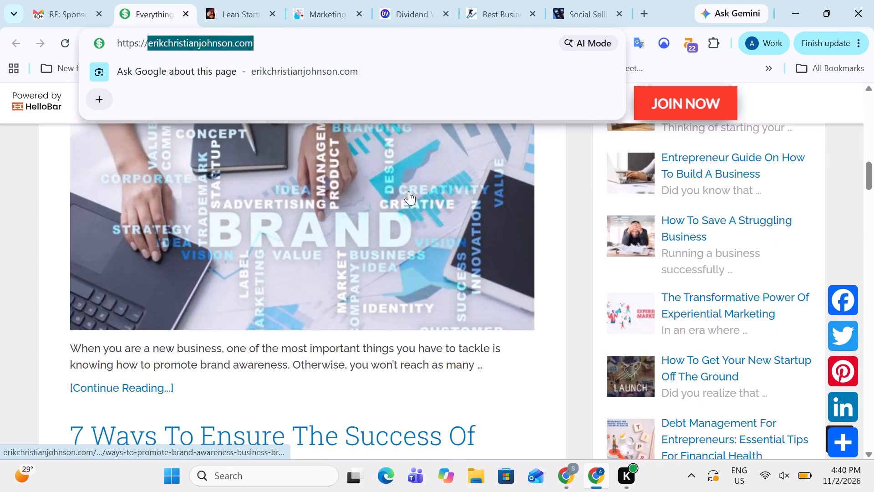
{"action": "scroll", "coordinate": [409, 191], "scroll_direction": "down", "scroll_amount": 9}
{"action": "scroll", "coordinate": [409, 191], "scroll_direction": "up", "scroll_amount": 20}
{"action": "scroll", "coordinate": [409, 191], "scroll_direction": "up", "scroll_amount": 8}
{"action": "scroll", "coordinate": [598, 256], "scroll_direction": "down", "scroll_amount": 5}
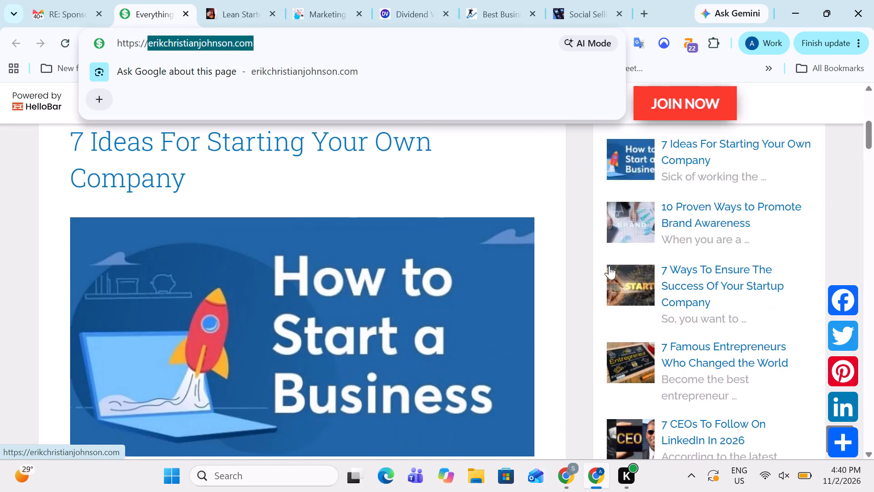
{"action": "scroll", "coordinate": [634, 269], "scroll_direction": "down", "scroll_amount": 6}
{"action": "scroll", "coordinate": [671, 297], "scroll_direction": "down", "scroll_amount": 20}
{"action": "scroll", "coordinate": [671, 297], "scroll_direction": "down", "scroll_amount": 1}
{"action": "scroll", "coordinate": [686, 347], "scroll_direction": "down", "scroll_amount": 8}
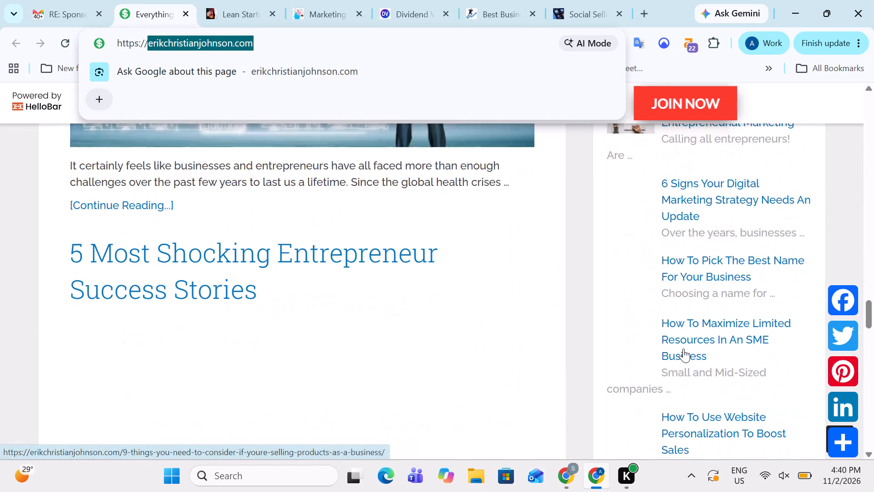
{"action": "scroll", "coordinate": [678, 351], "scroll_direction": "down", "scroll_amount": 20}
{"action": "scroll", "coordinate": [678, 351], "scroll_direction": "down", "scroll_amount": 12}
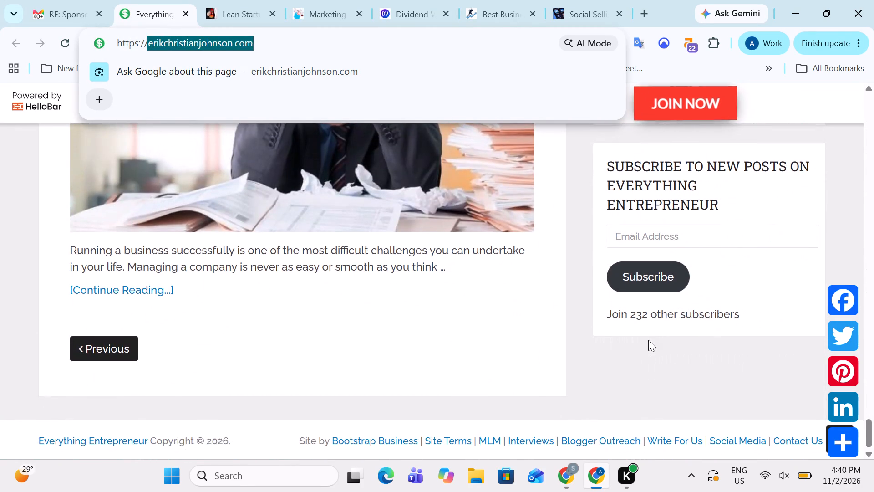
{"action": "scroll", "coordinate": [648, 340], "scroll_direction": "up", "scroll_amount": 20}
{"action": "scroll", "coordinate": [648, 340], "scroll_direction": "up", "scroll_amount": 20}
{"action": "scroll", "coordinate": [648, 340], "scroll_direction": "up", "scroll_amount": 20}
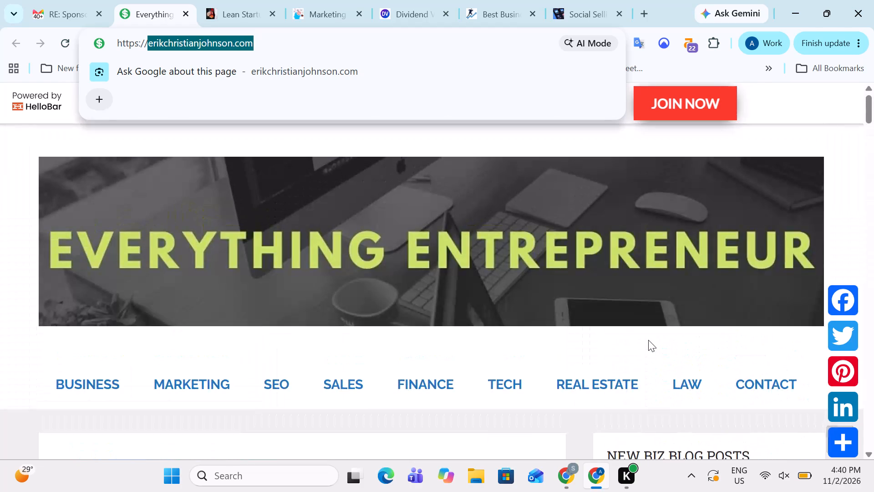
{"action": "scroll", "coordinate": [648, 340], "scroll_direction": "up", "scroll_amount": 11}
{"action": "scroll", "coordinate": [568, 360], "scroll_direction": "down", "scroll_amount": 1}
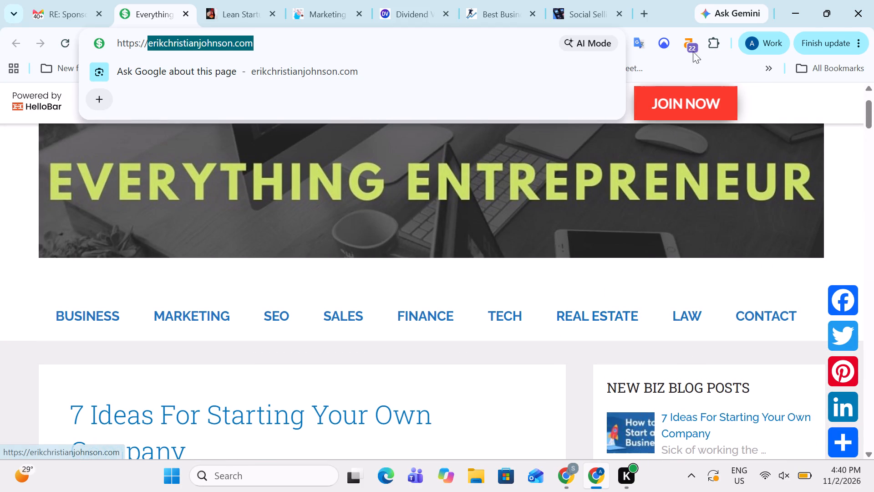
Check the SEO metrics of the Everything Entrepreneur site and enter DR 22 and traffic 48 in row 11098.
{"action": "left_click", "coordinate": [694, 48]}
{"action": "key", "text": "alt+Tab"}
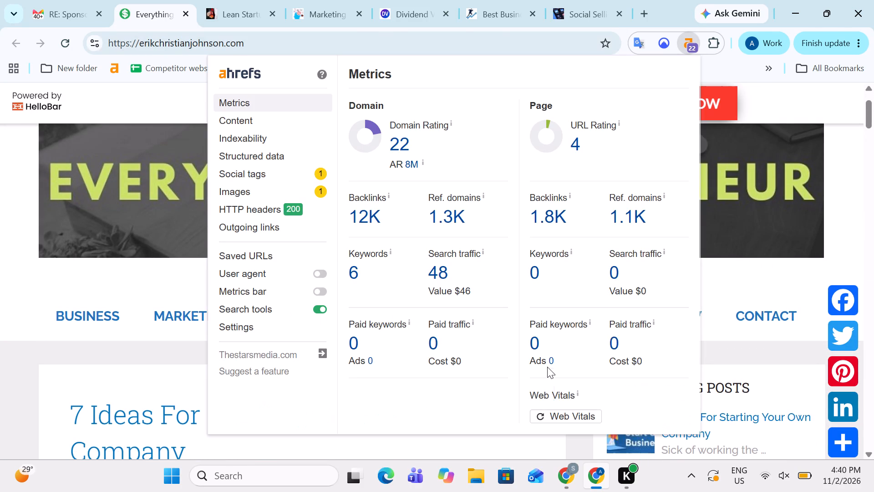
{"action": "key", "text": "Right"}
{"action": "type", "text": "22"}
{"action": "key", "text": "Right"}
{"action": "key", "text": "2"}
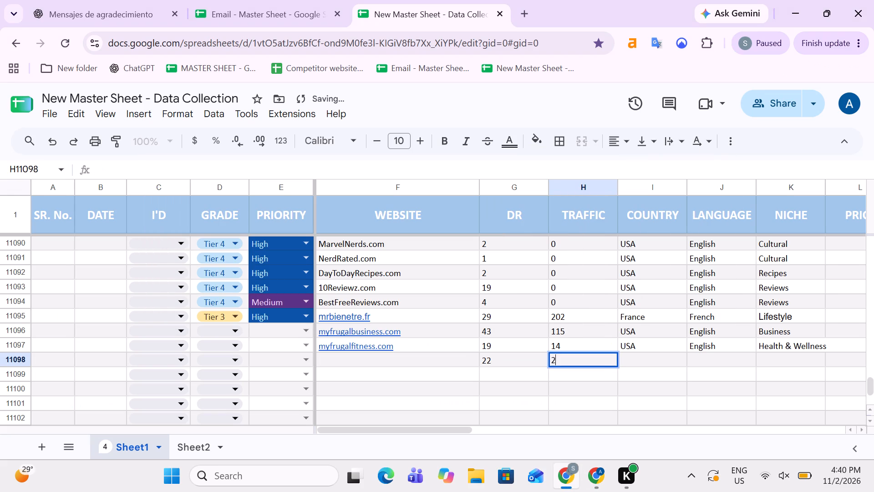
{"action": "key", "text": "BackSpace"}
{"action": "type", "text": "48"}
Enter USA as the country, English as the language and Business as the niche in row 11098.
{"action": "key", "text": "Right"}
{"action": "type", "text": "US"}
{"action": "key", "text": "Right"}
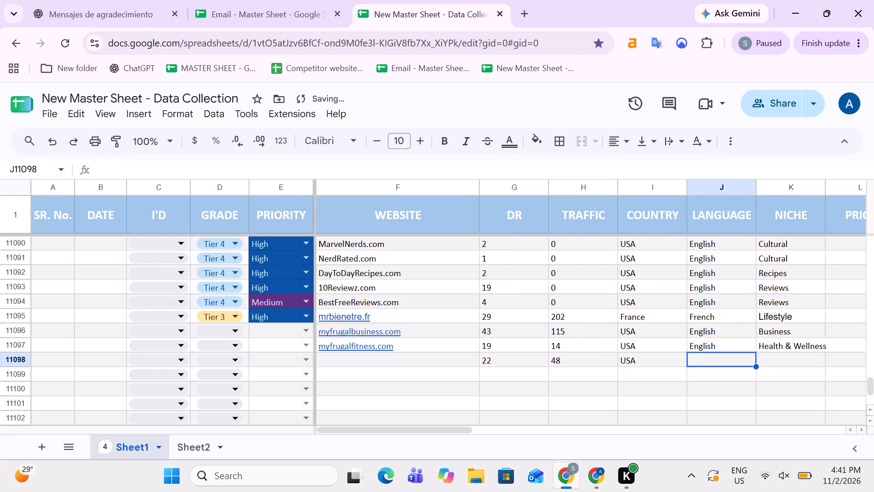
{"action": "type", "text": "En"}
{"action": "key", "text": "Right"}
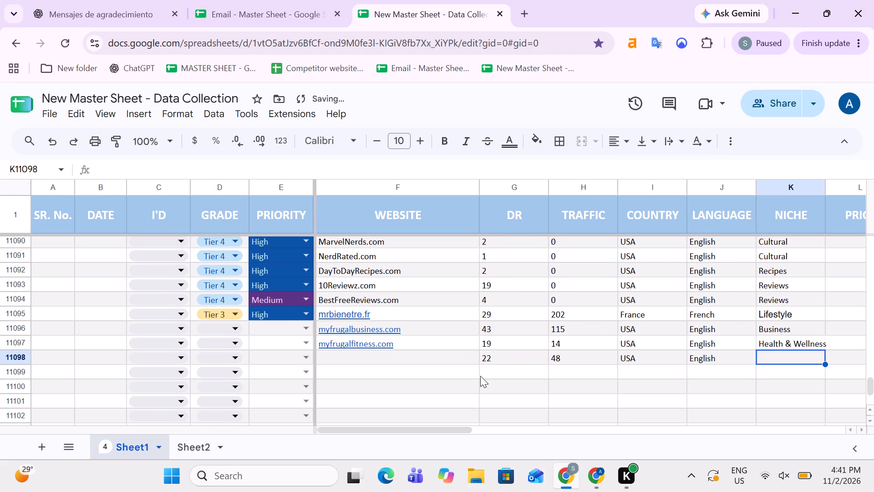
{"action": "key", "text": "shift+b"}
{"action": "key", "text": "u"}
{"action": "key", "text": "Right"}
{"action": "key", "text": "Right"}
{"action": "key", "text": "Right"}
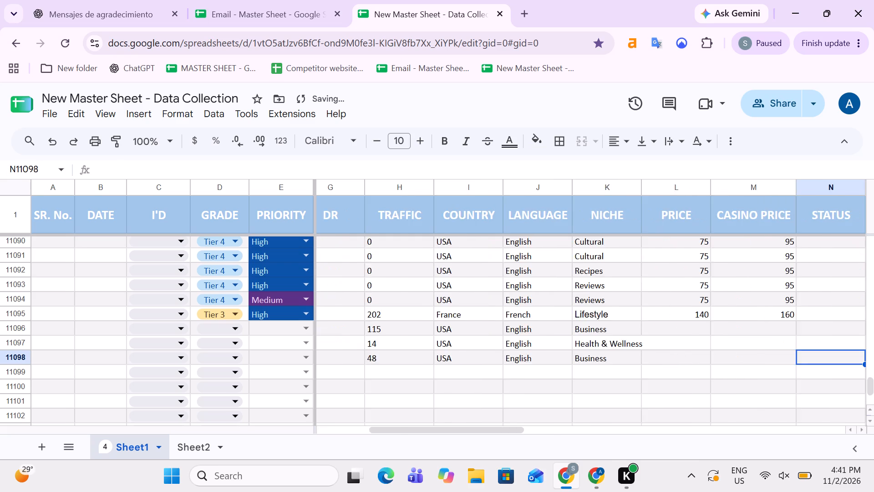
{"action": "key", "text": "Right"}
Open the Everything Entrepreneur contact page and examine it for guest posting and contact information.
{"action": "key", "text": "alt+Tab"}
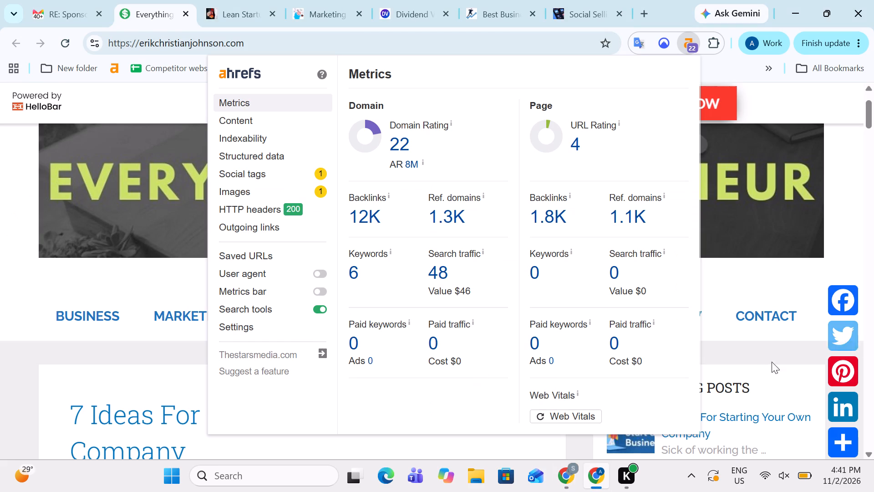
{"action": "left_click", "coordinate": [768, 318]}
{"action": "scroll", "coordinate": [439, 315], "scroll_direction": "down", "scroll_amount": 5}
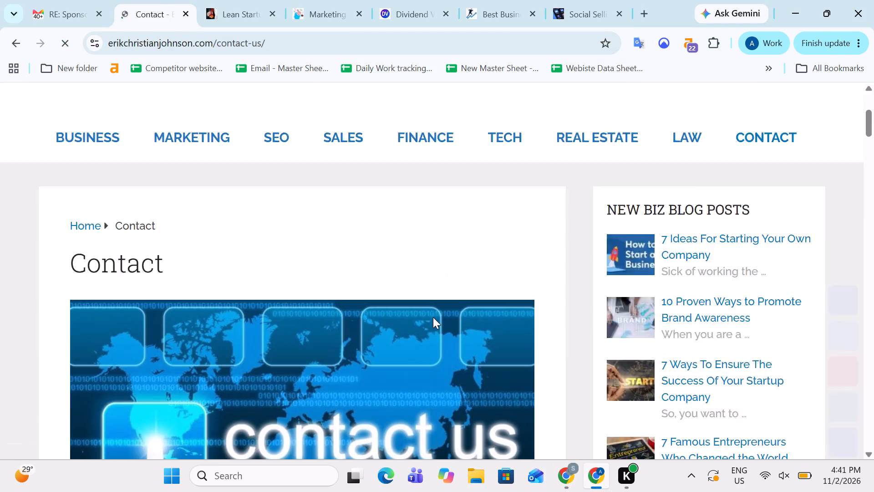
{"action": "scroll", "coordinate": [433, 317], "scroll_direction": "down", "scroll_amount": 4}
{"action": "scroll", "coordinate": [296, 327], "scroll_direction": "down", "scroll_amount": 4}
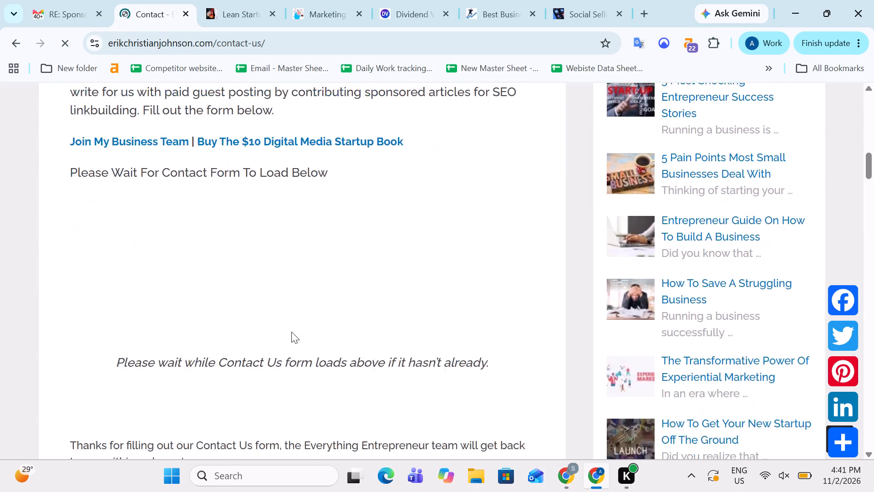
{"action": "scroll", "coordinate": [290, 333], "scroll_direction": "down", "scroll_amount": 7}
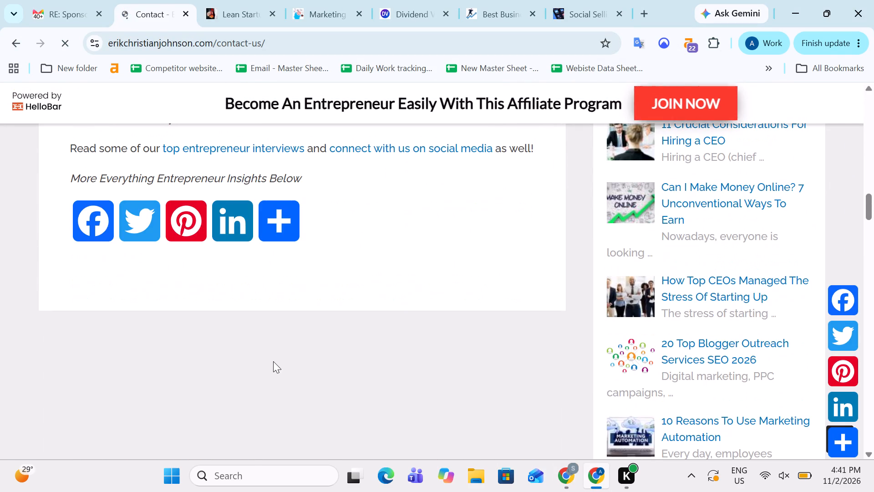
{"action": "scroll", "coordinate": [273, 361], "scroll_direction": "up", "scroll_amount": 1}
{"action": "scroll", "coordinate": [411, 277], "scroll_direction": "up", "scroll_amount": 4}
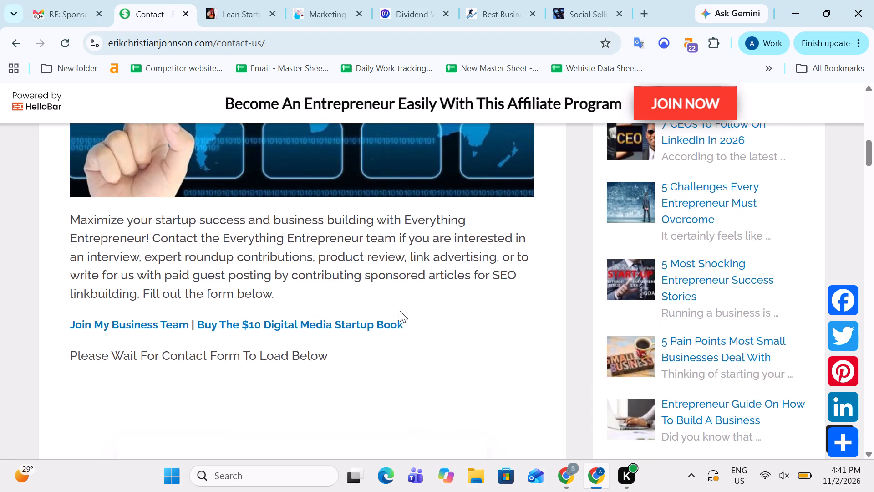
{"action": "scroll", "coordinate": [397, 314], "scroll_direction": "down", "scroll_amount": 6}
{"action": "scroll", "coordinate": [384, 327], "scroll_direction": "up", "scroll_amount": 6}
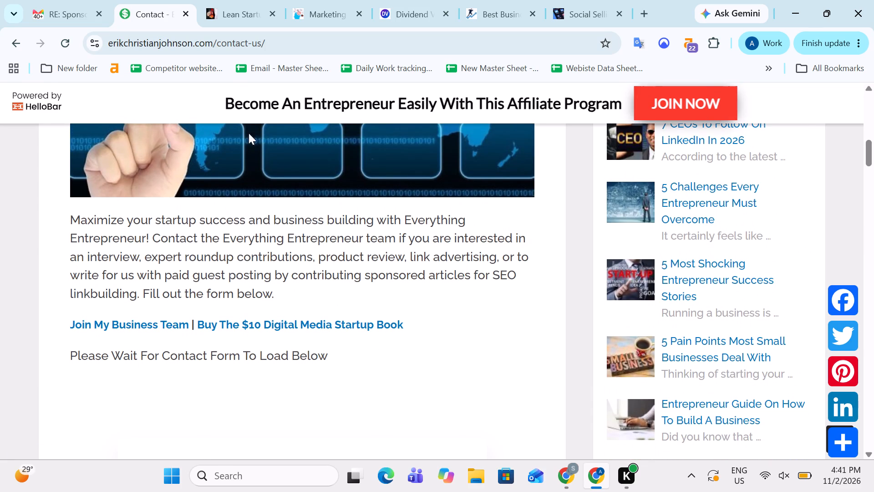
Close the Everything Entrepreneur page, copy the leanstartuplife.com domain and enter it as the website in row 11098.
{"action": "left_click", "coordinate": [188, 12]}
{"action": "left_click", "coordinate": [220, 41]}
{"action": "left_click_drag", "start_coordinate": [220, 41], "coordinate": [209, 43]}
{"action": "key", "text": "ctrl+c"}
{"action": "key", "text": "ctrl+c"}
{"action": "key", "text": "alt+Tab"}
{"action": "key", "text": "Down"}
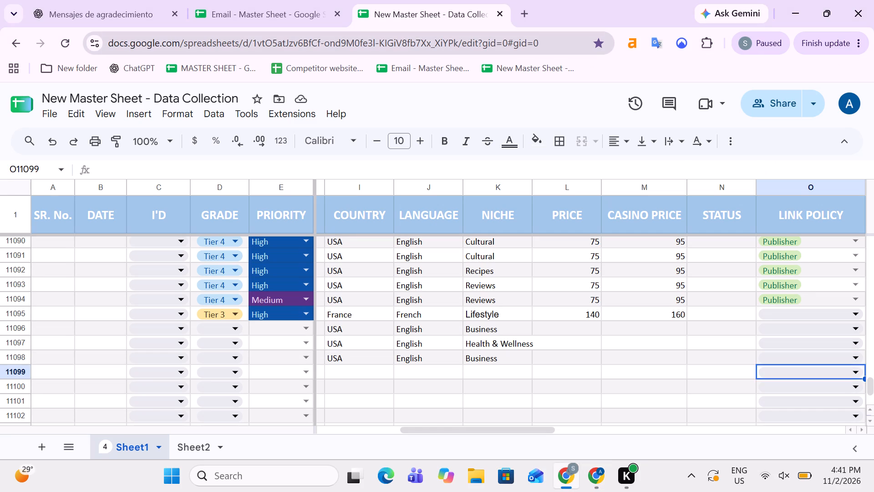
{"action": "key", "text": "Left"}
{"action": "key", "text": "Left"}
{"action": "key", "text": "Left"}
{"action": "key", "text": "Left"}
{"action": "key", "text": "Left"}
{"action": "key", "text": "Left"}
{"action": "key", "text": "Left"}
{"action": "key", "text": "Left"}
{"action": "key", "text": "Left"}
{"action": "key", "text": "Left"}
{"action": "key", "text": "Left"}
{"action": "key", "text": "Left"}
{"action": "key", "text": "Left"}
{"action": "key", "text": "Left"}
{"action": "key", "text": "Left"}
{"action": "key", "text": "Left"}
{"action": "key", "text": "Right"}
{"action": "key", "text": "Right"}
{"action": "key", "text": "Right"}
{"action": "key", "text": "Right"}
{"action": "key", "text": "Right"}
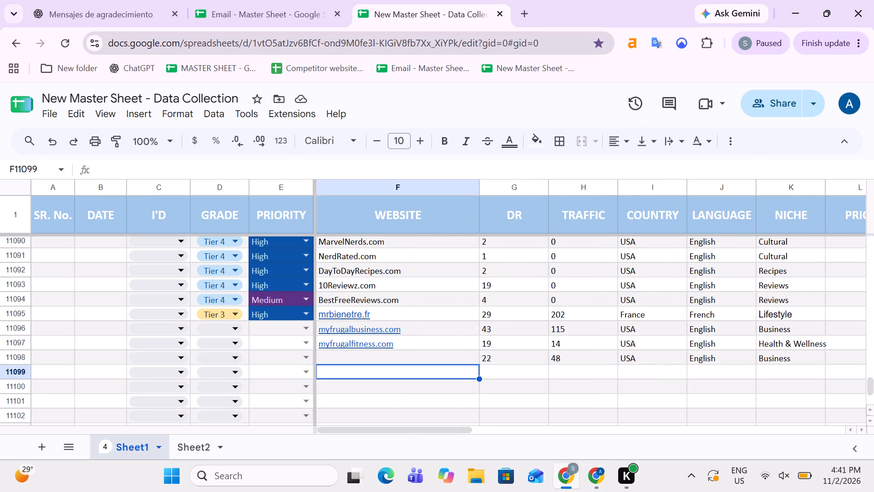
{"action": "key", "text": "Up"}
{"action": "key", "text": "Return"}
{"action": "key", "text": "ctrl+v"}
{"action": "key", "text": "Tab"}
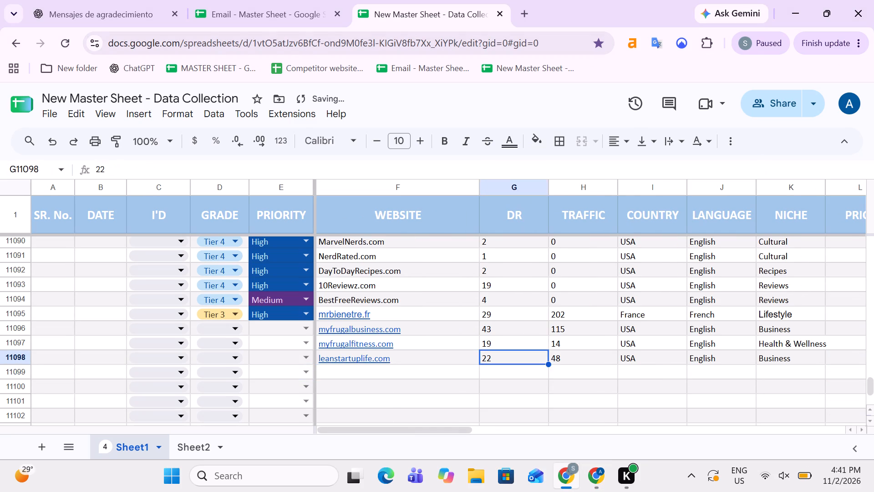
Review the myfrugalfitness.com entries across row 11097.
{"action": "key", "text": "Left"}
{"action": "key", "text": "Up"}
{"action": "key", "text": "Right"}
{"action": "key", "text": "Right"}
{"action": "key", "text": "Right"}
{"action": "key", "text": "Right"}
{"action": "key", "text": "Right"}
{"action": "key", "text": "Right"}
{"action": "key", "text": "Right"}
{"action": "key", "text": "Right"}
{"action": "key", "text": "Right"}
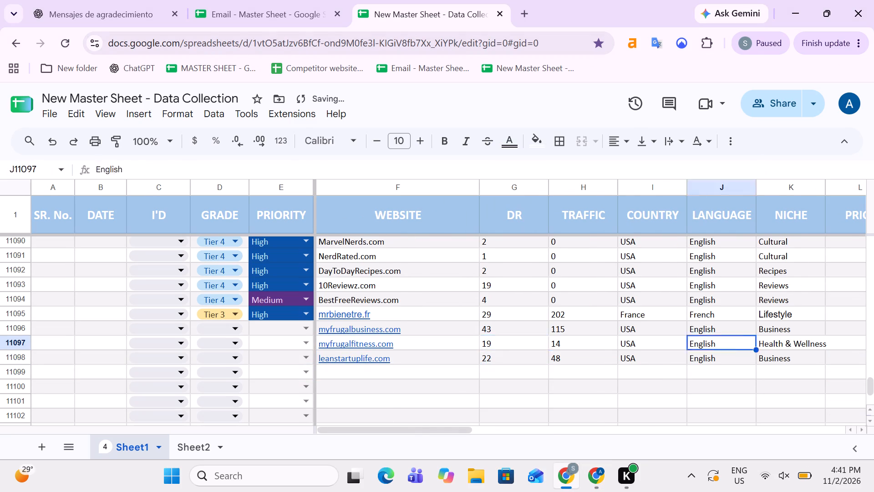
{"action": "key", "text": "Right"}
{"action": "key", "text": "Right"}
{"action": "key", "text": "Right"}
{"action": "key", "text": "Left"}
{"action": "key", "text": "Left"}
{"action": "key", "text": "Left"}
{"action": "key", "text": "Left"}
{"action": "key", "text": "Left"}
{"action": "key", "text": "Left"}
{"action": "key", "text": "Left"}
{"action": "key", "text": "Left"}
{"action": "key", "text": "Left"}
{"action": "key", "text": "Left"}
{"action": "key", "text": "Left"}
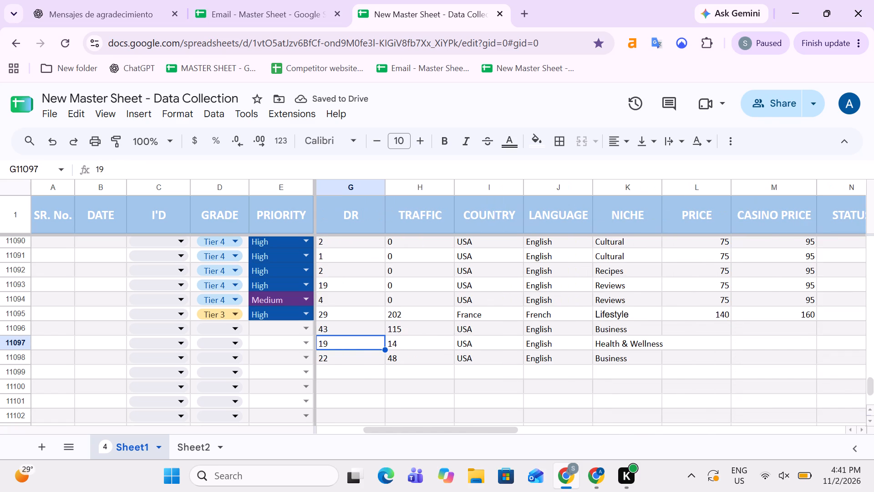
{"action": "key", "text": "Left"}
{"action": "key", "text": "Left"}
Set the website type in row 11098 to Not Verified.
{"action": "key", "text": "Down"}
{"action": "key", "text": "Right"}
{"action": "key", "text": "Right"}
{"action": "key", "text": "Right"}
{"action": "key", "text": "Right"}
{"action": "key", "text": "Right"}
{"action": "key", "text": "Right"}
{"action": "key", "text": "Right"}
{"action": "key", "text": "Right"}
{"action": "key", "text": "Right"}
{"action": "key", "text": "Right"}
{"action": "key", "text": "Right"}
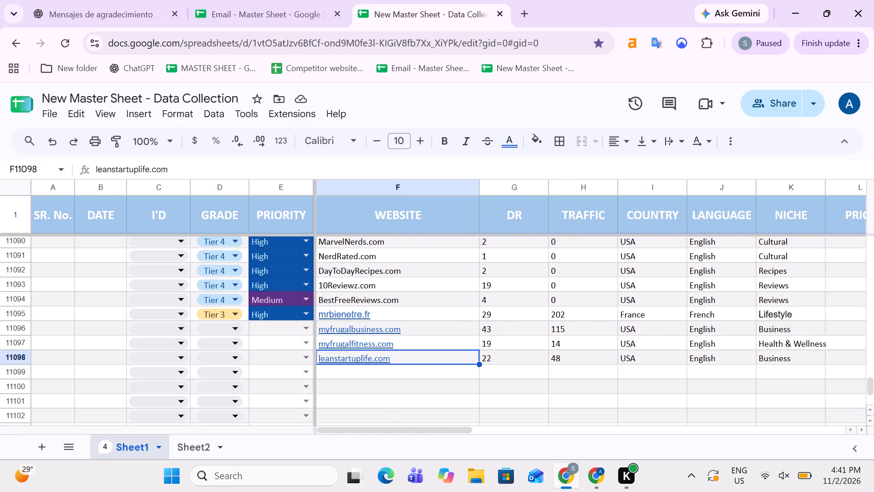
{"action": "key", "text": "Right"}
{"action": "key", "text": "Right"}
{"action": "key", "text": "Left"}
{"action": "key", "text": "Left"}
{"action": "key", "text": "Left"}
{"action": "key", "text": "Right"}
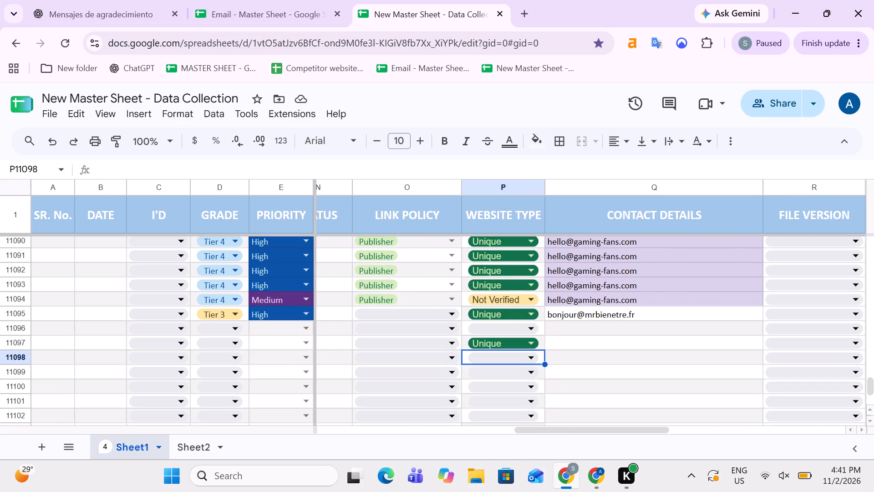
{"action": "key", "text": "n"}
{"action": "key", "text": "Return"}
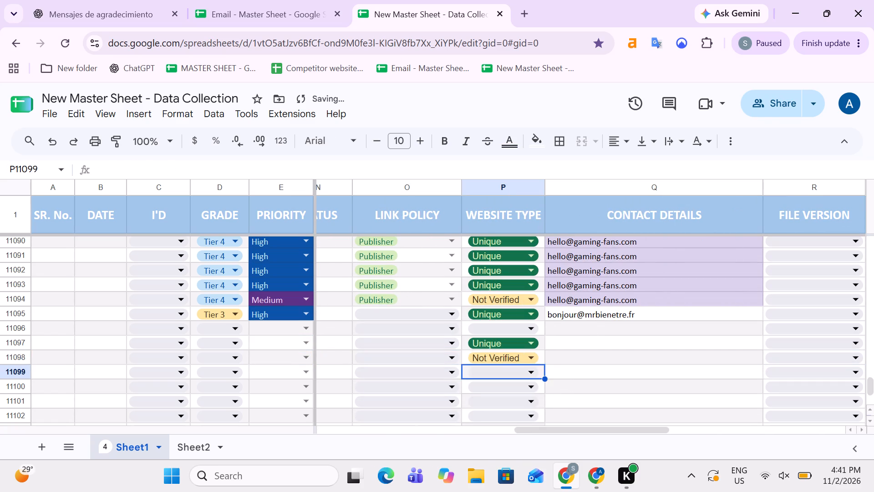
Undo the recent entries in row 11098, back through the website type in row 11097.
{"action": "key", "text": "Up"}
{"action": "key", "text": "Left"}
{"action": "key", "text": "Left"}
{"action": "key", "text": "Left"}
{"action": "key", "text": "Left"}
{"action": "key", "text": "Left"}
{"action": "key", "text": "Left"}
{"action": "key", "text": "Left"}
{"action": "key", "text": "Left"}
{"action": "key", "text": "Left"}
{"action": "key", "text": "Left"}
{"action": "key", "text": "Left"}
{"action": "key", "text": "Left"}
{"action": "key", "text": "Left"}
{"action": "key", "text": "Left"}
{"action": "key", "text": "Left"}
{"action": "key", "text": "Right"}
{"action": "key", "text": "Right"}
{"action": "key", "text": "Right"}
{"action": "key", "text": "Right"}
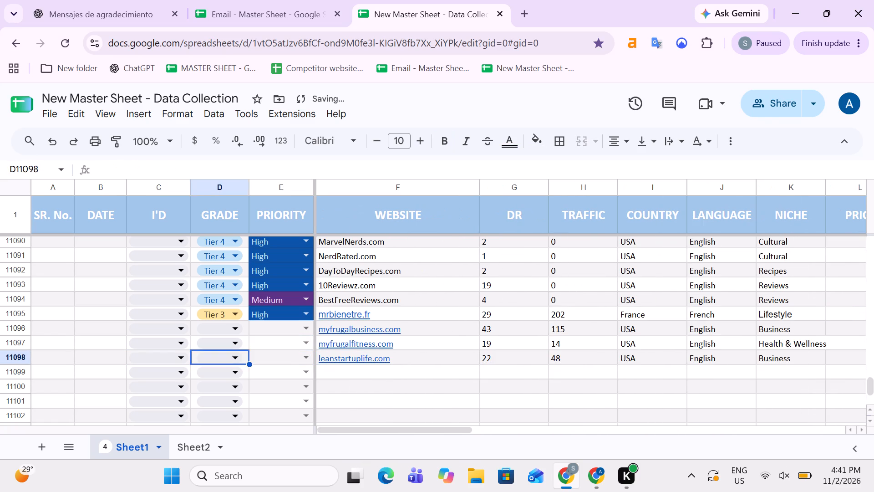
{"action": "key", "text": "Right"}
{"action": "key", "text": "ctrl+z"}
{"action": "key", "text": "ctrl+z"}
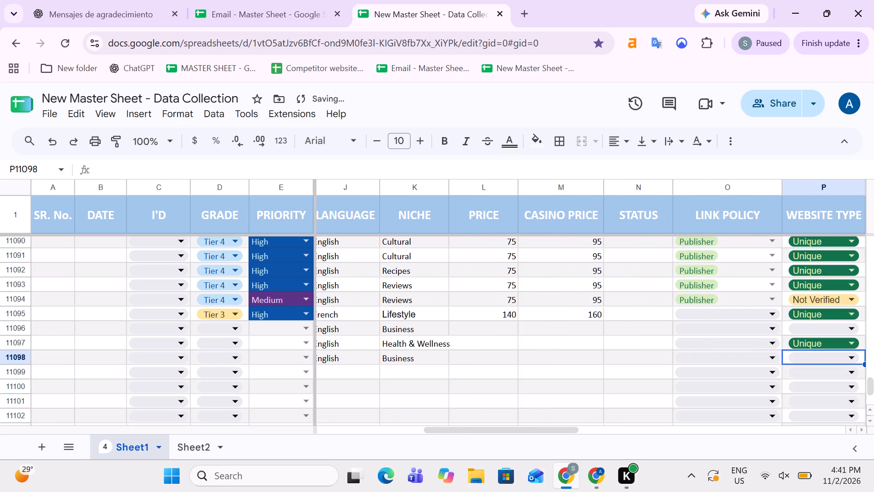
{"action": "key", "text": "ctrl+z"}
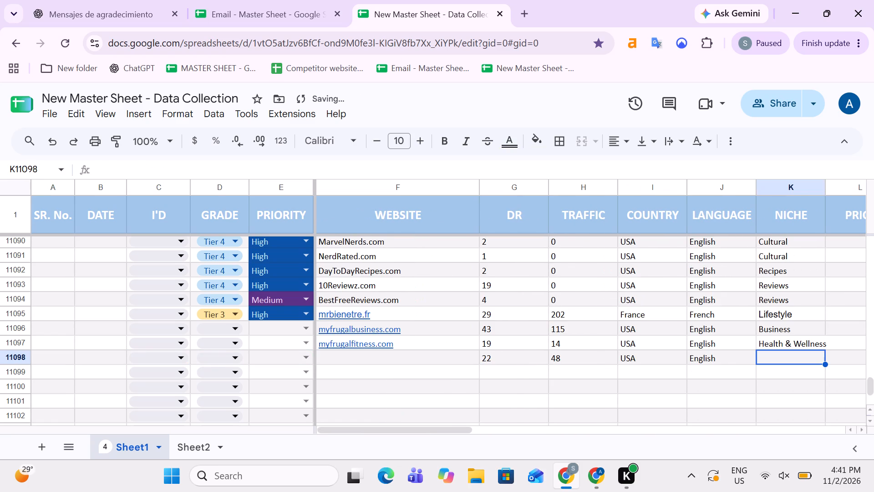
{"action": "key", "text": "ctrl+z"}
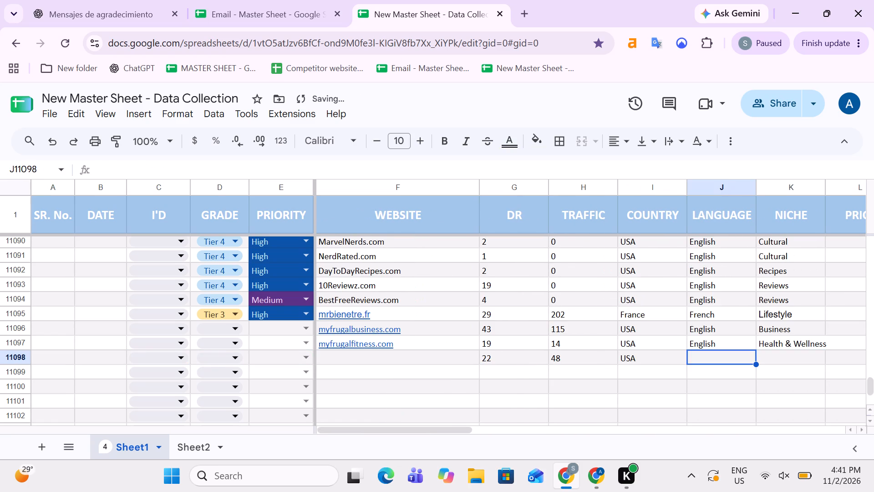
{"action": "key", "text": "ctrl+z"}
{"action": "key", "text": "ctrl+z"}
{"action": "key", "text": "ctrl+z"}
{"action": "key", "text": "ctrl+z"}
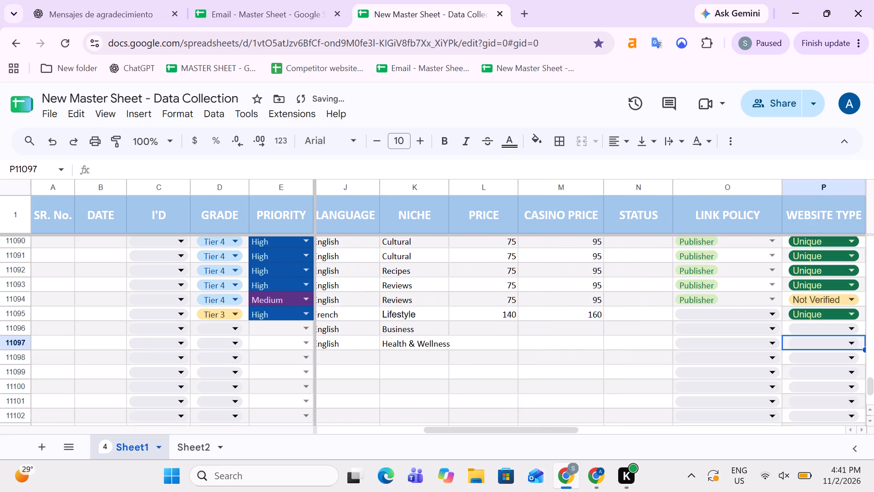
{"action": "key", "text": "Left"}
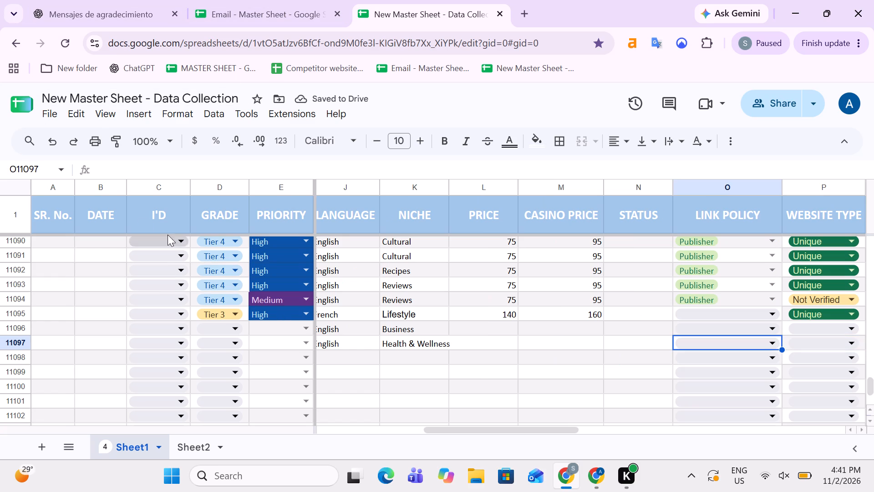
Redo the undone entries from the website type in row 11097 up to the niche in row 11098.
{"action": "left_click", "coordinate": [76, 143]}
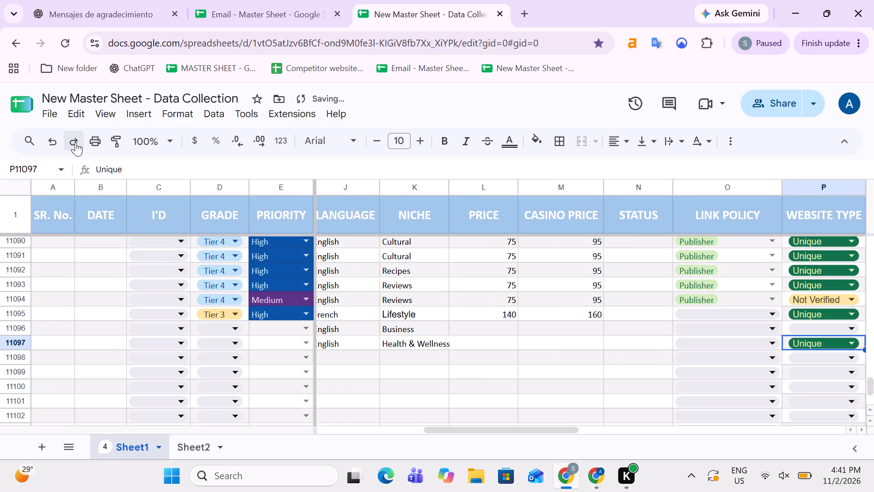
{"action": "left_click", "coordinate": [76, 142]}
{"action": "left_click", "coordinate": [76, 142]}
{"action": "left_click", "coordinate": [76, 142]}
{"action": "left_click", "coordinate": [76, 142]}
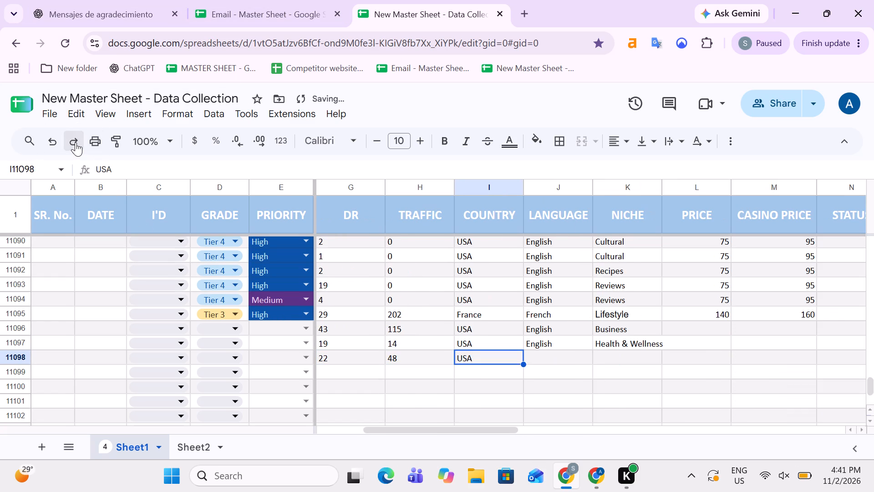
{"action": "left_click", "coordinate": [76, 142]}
Reopen the closed Everything Entrepreneur contact page, copy its domain and enter it as the website in row 11098.
{"action": "key", "text": "Left"}
{"action": "key", "text": "Left"}
{"action": "key", "text": "Left"}
{"action": "key", "text": "Left"}
{"action": "key", "text": "Left"}
{"action": "key", "text": "Left"}
{"action": "key", "text": "Left"}
{"action": "key", "text": "Left"}
{"action": "key", "text": "Left"}
{"action": "key", "text": "Left"}
{"action": "key", "text": "Left"}
{"action": "key", "text": "Left"}
{"action": "key", "text": "Left"}
{"action": "key", "text": "Left"}
{"action": "key", "text": "Left"}
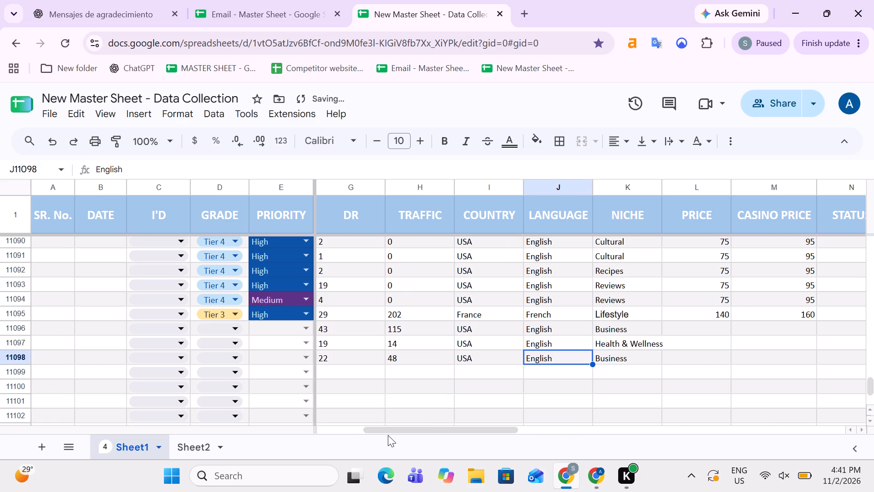
{"action": "key", "text": "Right"}
{"action": "key", "text": "Right"}
{"action": "key", "text": "Right"}
{"action": "key", "text": "Right"}
{"action": "key", "text": "Right"}
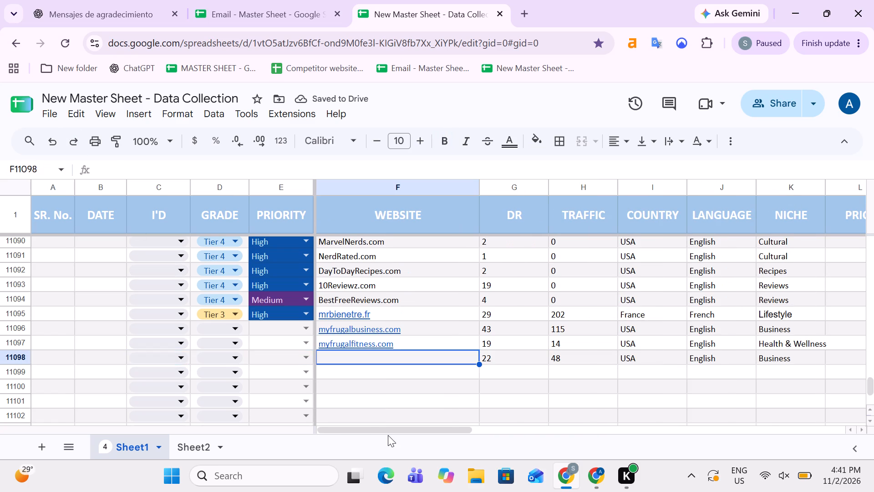
{"action": "key", "text": "alt+Tab"}
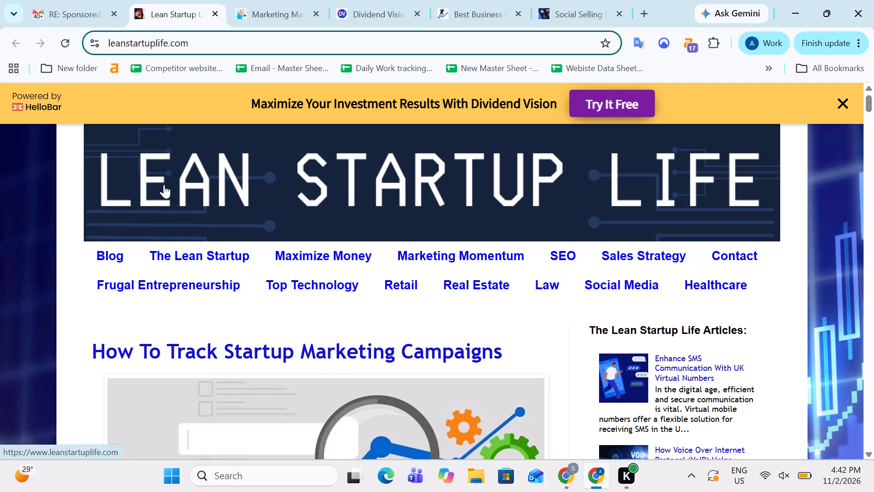
{"action": "key", "text": "ctrl+shift+t"}
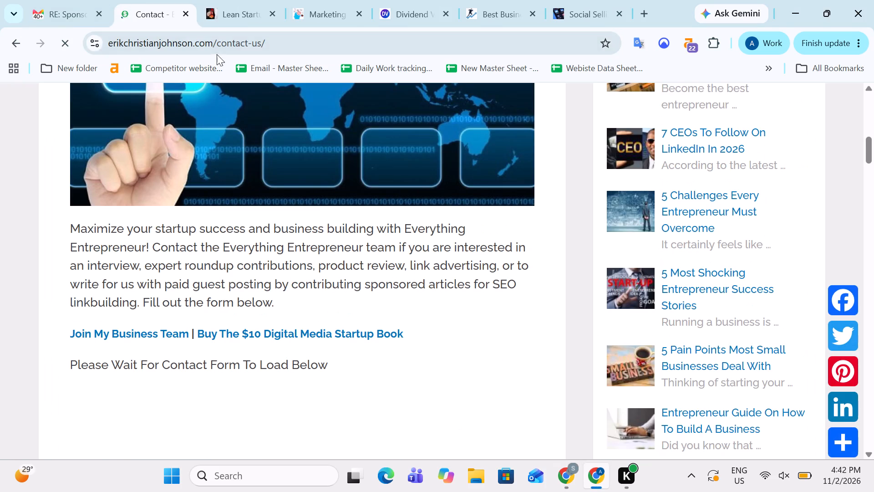
{"action": "left_click", "coordinate": [202, 40]}
{"action": "left_click_drag", "start_coordinate": [202, 40], "coordinate": [202, 47]}
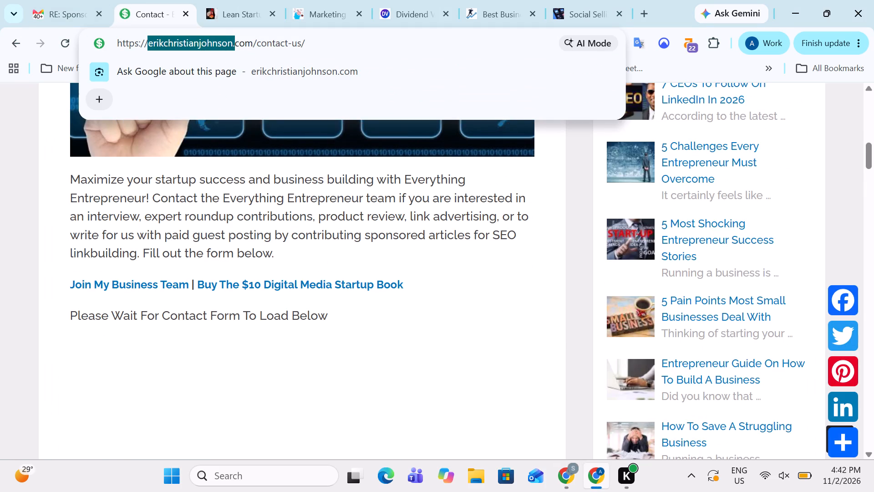
{"action": "left_click", "coordinate": [239, 39]}
{"action": "left_click_drag", "start_coordinate": [239, 39], "coordinate": [222, 38]}
{"action": "key", "text": "ctrl+c"}
{"action": "key", "text": "ctrl+c"}
{"action": "key", "text": "alt+Tab"}
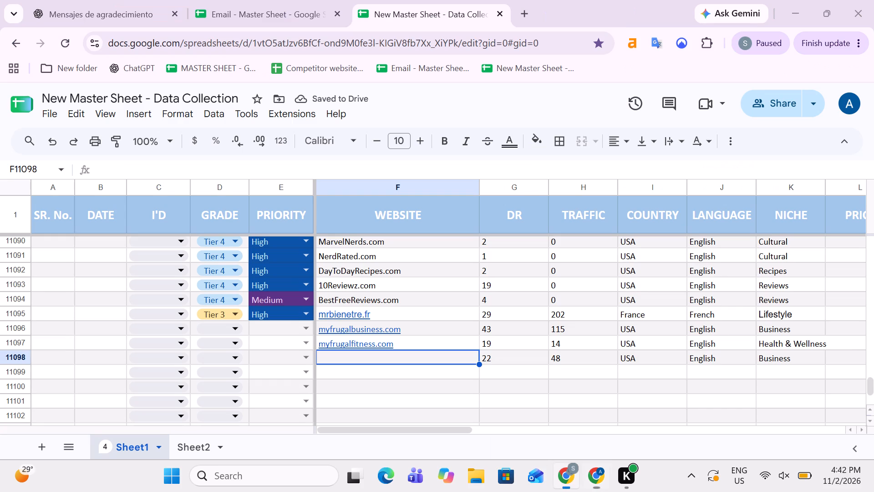
{"action": "key", "text": "Return"}
{"action": "key", "text": "ctrl+v"}
{"action": "key", "text": "Tab"}
Set the website type in row 11098 to Not Verified.
{"action": "key", "text": "Right"}
{"action": "key", "text": "Right"}
{"action": "key", "text": "Right"}
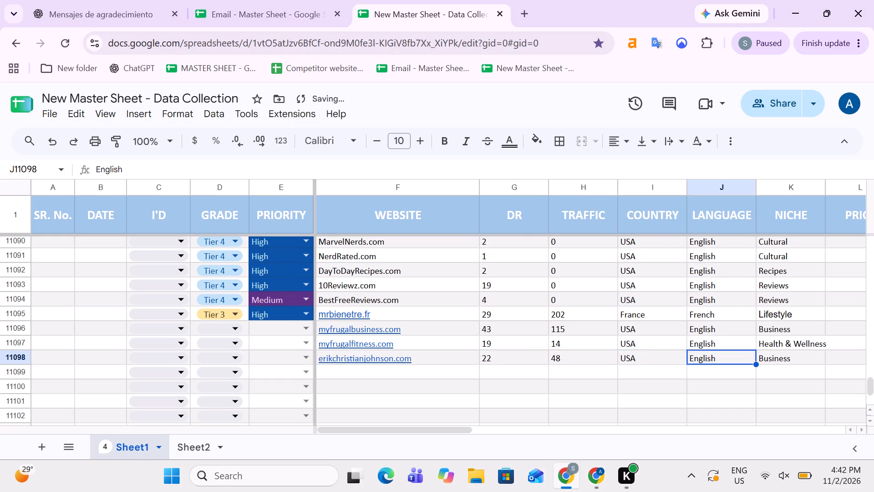
{"action": "key", "text": "Right"}
{"action": "key", "text": "Right"}
{"action": "key", "text": "Right"}
{"action": "key", "text": "Right"}
{"action": "key", "text": "Right"}
{"action": "key", "text": "Right"}
{"action": "key", "text": "Right"}
{"action": "key", "text": "Left"}
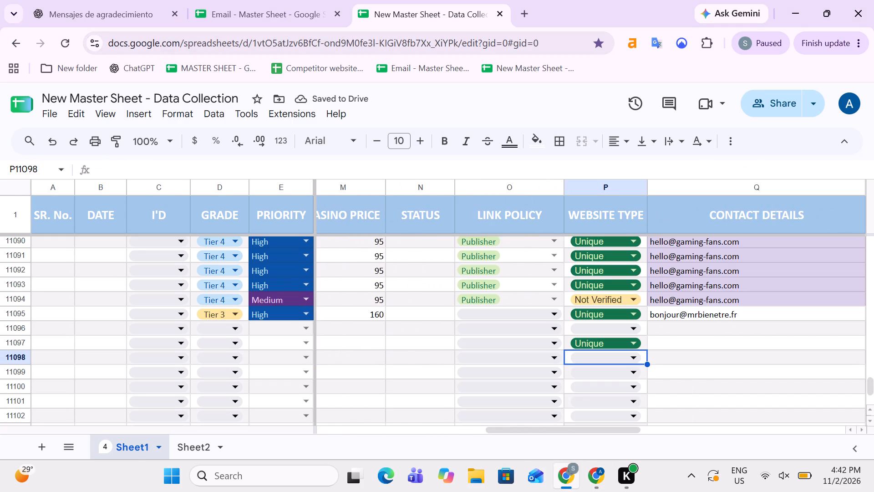
{"action": "key", "text": "n"}
{"action": "key", "text": "Up"}
{"action": "key", "text": "Return"}
Set the priority in row 11098 to Medium.
{"action": "key", "text": "Up"}
{"action": "key", "text": "Left"}
{"action": "key", "text": "Left"}
{"action": "key", "text": "Left"}
{"action": "key", "text": "Left"}
{"action": "key", "text": "Left"}
{"action": "key", "text": "Left"}
{"action": "key", "text": "Left"}
{"action": "key", "text": "Left"}
{"action": "key", "text": "Left"}
{"action": "key", "text": "Left"}
{"action": "key", "text": "Left"}
{"action": "key", "text": "Left"}
{"action": "key", "text": "Left"}
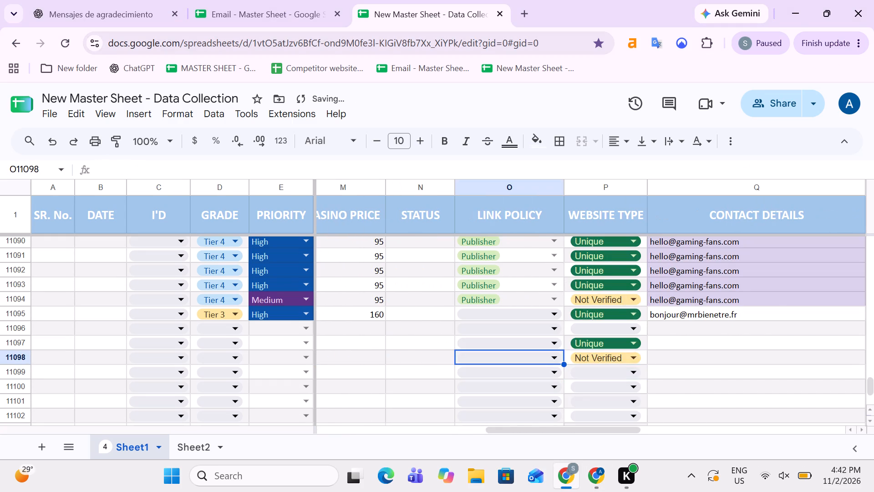
{"action": "key", "text": "Right"}
{"action": "key", "text": "Right"}
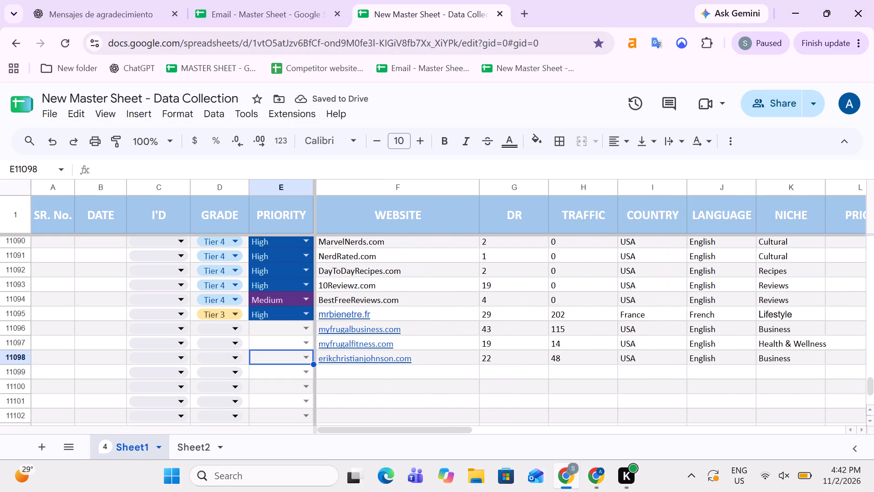
{"action": "left_click", "coordinate": [222, 38]}
{"action": "key", "text": "m"}
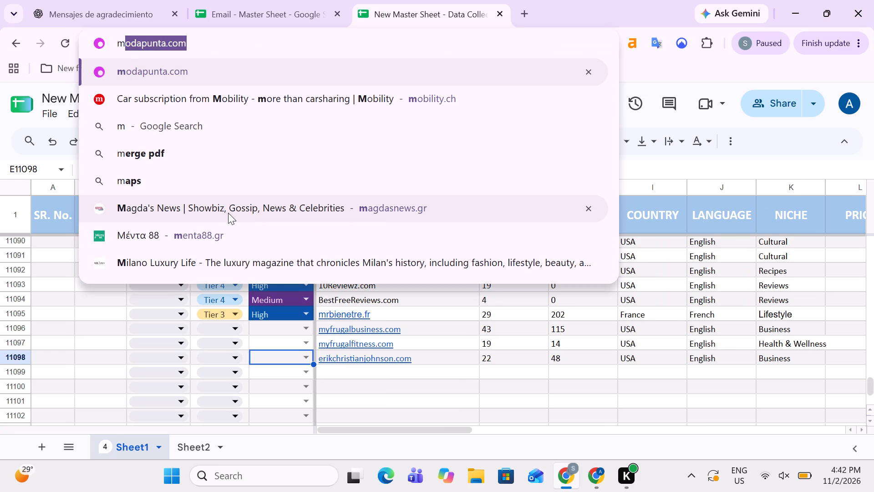
{"action": "key", "text": "ctrl+z"}
{"action": "left_click", "coordinate": [365, 381]}
{"action": "left_click", "coordinate": [291, 358]}
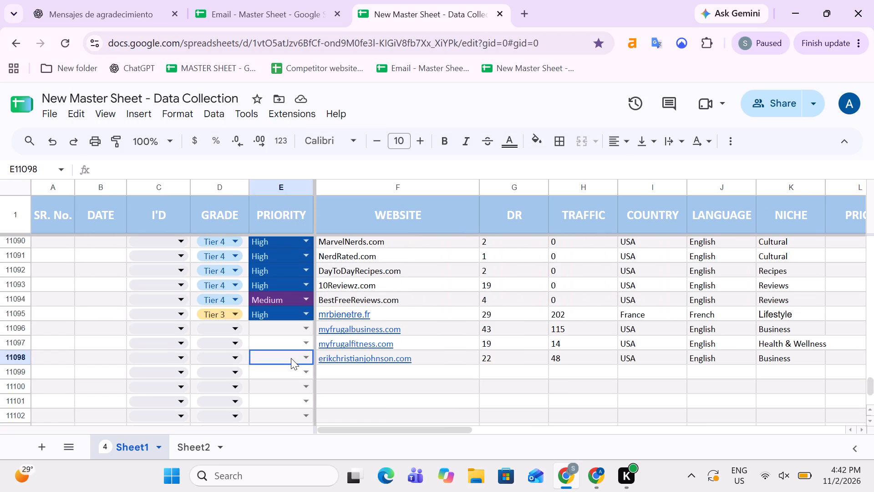
{"action": "key", "text": "m"}
{"action": "key", "text": "Down"}
{"action": "key", "text": "Return"}
{"action": "key", "text": "Up"}
{"action": "key", "text": "Right"}
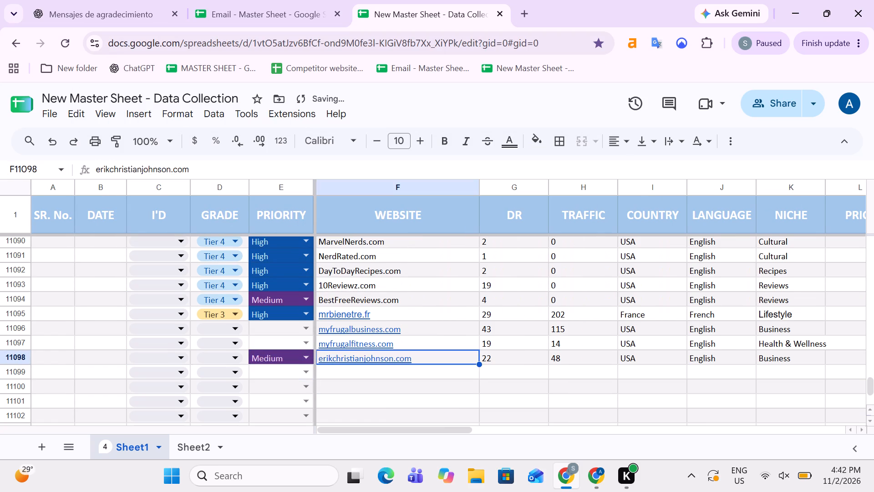
Set the priority to High for myfrugalfitness.com in row 11097 and Medium for myfrugalbusiness.com in row 11096.
{"action": "key", "text": "Up"}
{"action": "key", "text": "Left"}
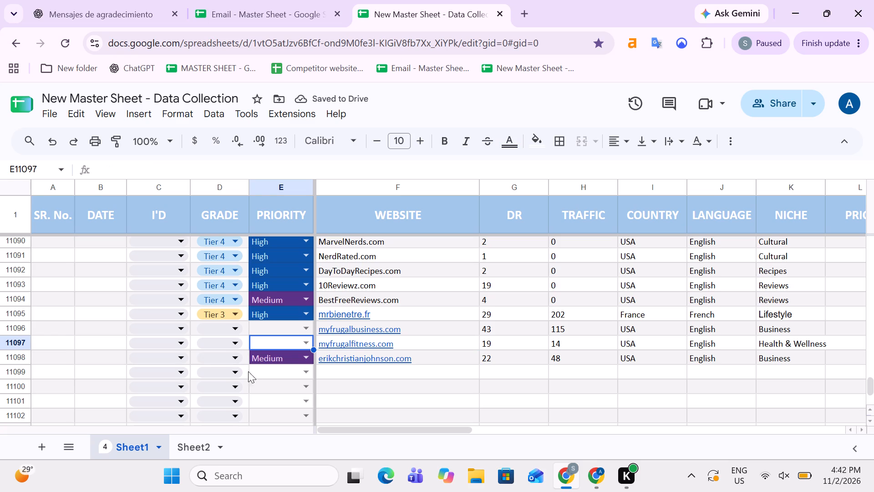
{"action": "key", "text": "h"}
{"action": "key", "text": "Down"}
{"action": "key", "text": "Return"}
{"action": "key", "text": "Up"}
{"action": "key", "text": "Up"}
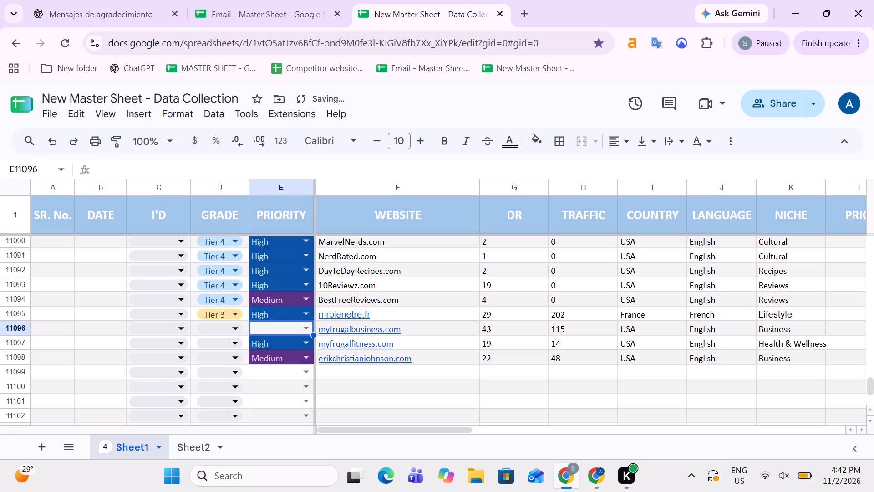
{"action": "key", "text": "m"}
{"action": "key", "text": "Down"}
{"action": "key", "text": "Return"}
{"action": "key", "text": "Down"}
{"action": "key", "text": "Down"}
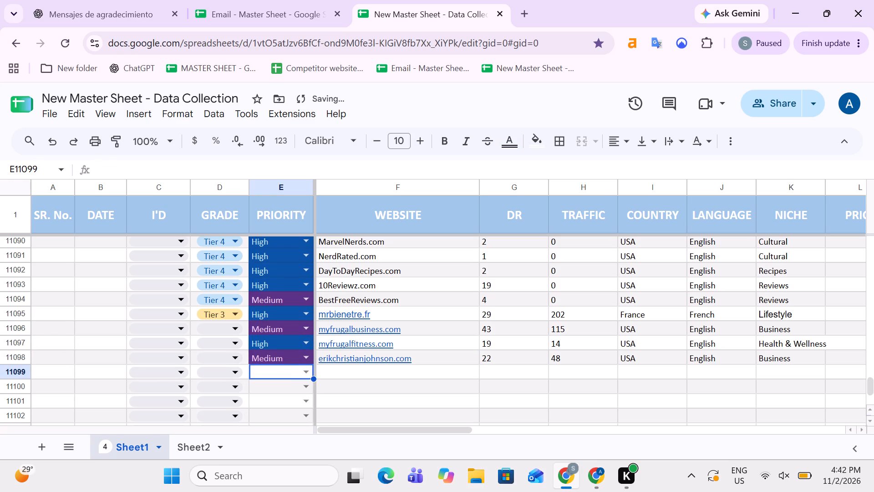
Close the Everything Entrepreneur page, copy the leanstartuplife.com domain and enter it as the website in row 11099.
{"action": "key", "text": "Right"}
{"action": "key", "text": "alt+Tab"}
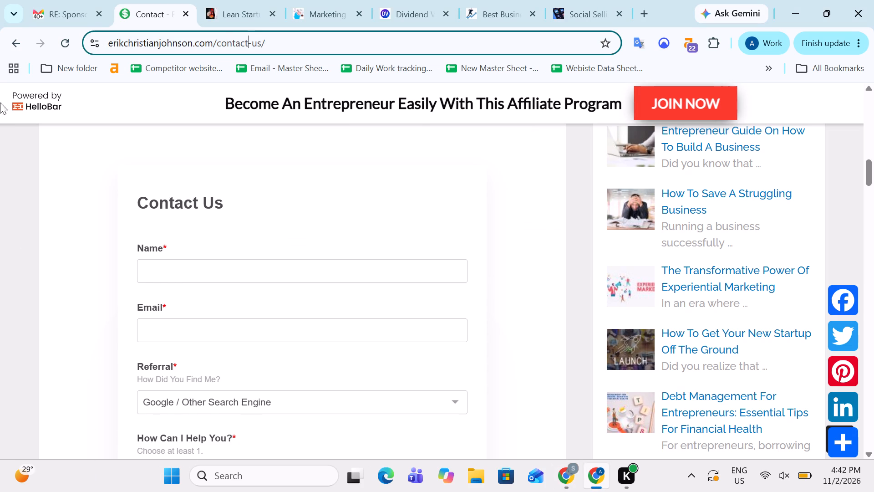
{"action": "left_click", "coordinate": [187, 15]}
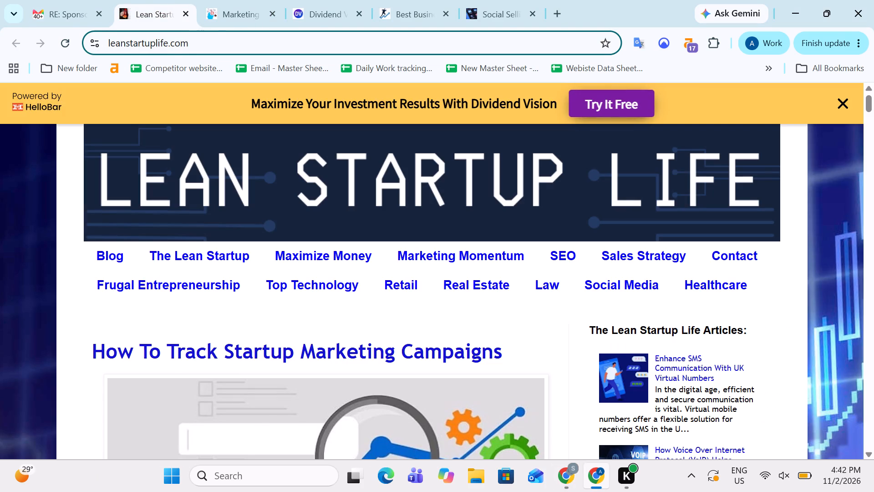
{"action": "double_click", "coordinate": [204, 39]}
{"action": "left_click", "coordinate": [266, 49]}
{"action": "left_click_drag", "start_coordinate": [266, 49], "coordinate": [199, 44]}
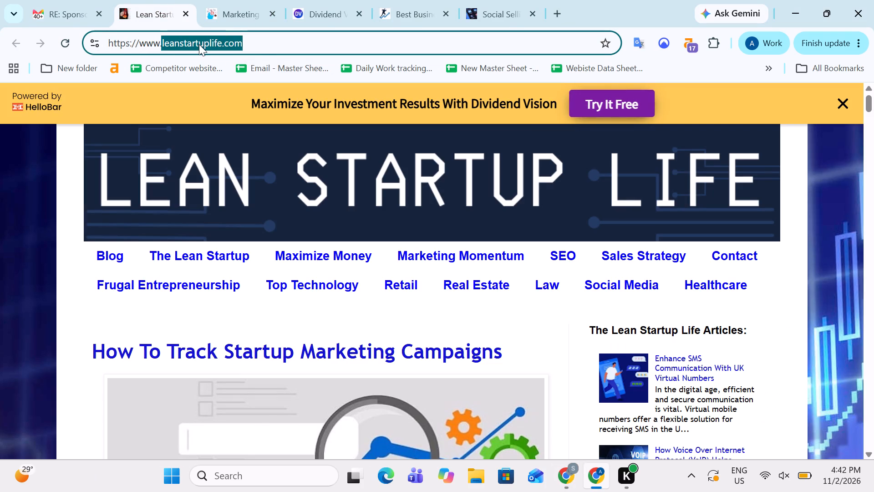
{"action": "key", "text": "ctrl+c"}
{"action": "key", "text": "ctrl+c"}
{"action": "scroll", "coordinate": [433, 255], "scroll_direction": "down", "scroll_amount": 20}
{"action": "scroll", "coordinate": [433, 255], "scroll_direction": "down", "scroll_amount": 10}
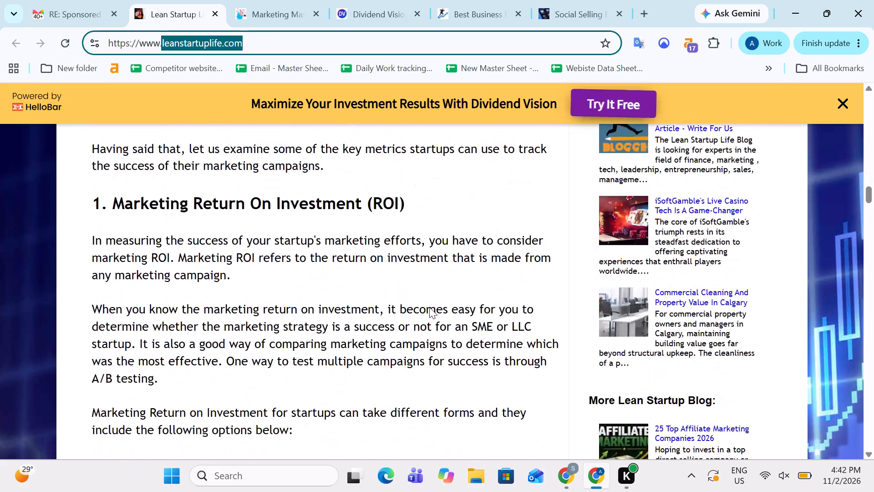
{"action": "scroll", "coordinate": [429, 307], "scroll_direction": "down", "scroll_amount": 8}
{"action": "key", "text": "alt+Tab"}
{"action": "key", "text": "Down"}
{"action": "key", "text": "Up"}
{"action": "key", "text": "Return"}
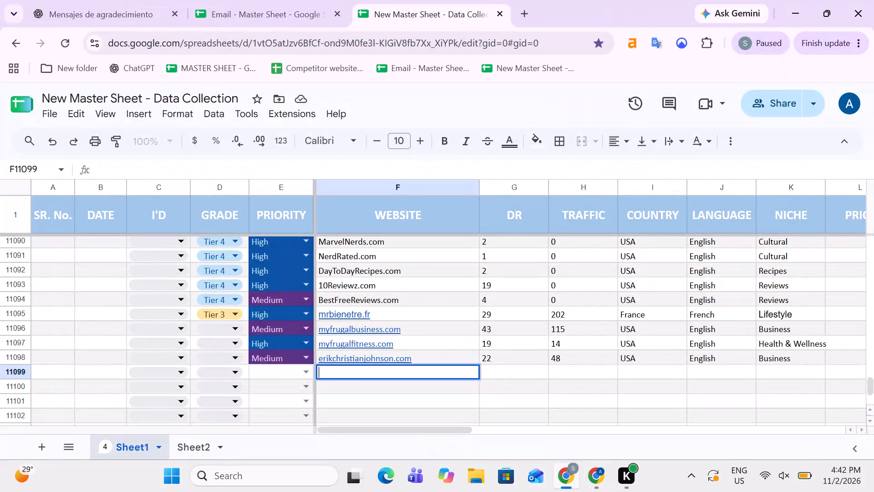
{"action": "key", "text": "ctrl+v"}
{"action": "key", "text": "Tab"}
Examine the Lean Startup Life homepage from header to footer, including its categories and posts.
{"action": "key", "text": "alt+Tab"}
{"action": "scroll", "coordinate": [873, 365], "scroll_direction": "up", "scroll_amount": 7}
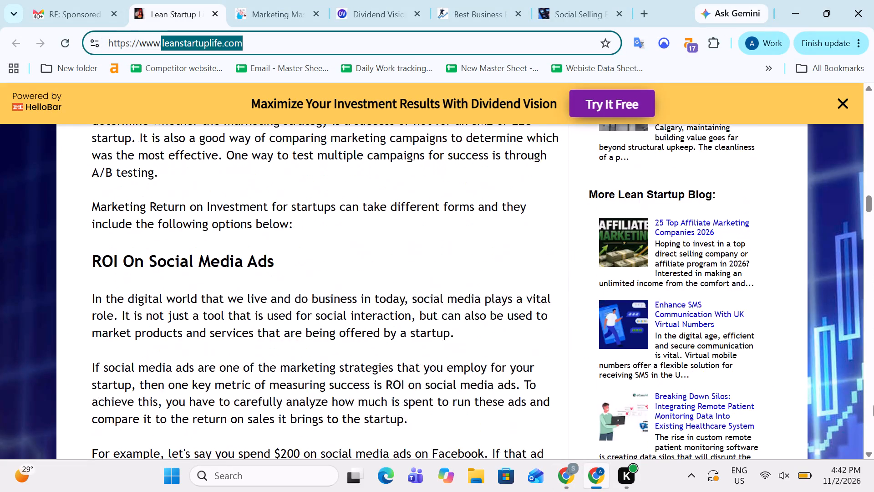
{"action": "scroll", "coordinate": [873, 405], "scroll_direction": "up", "scroll_amount": 17}
{"action": "scroll", "coordinate": [842, 370], "scroll_direction": "up", "scroll_amount": 20}
{"action": "scroll", "coordinate": [842, 370], "scroll_direction": "up", "scroll_amount": 4}
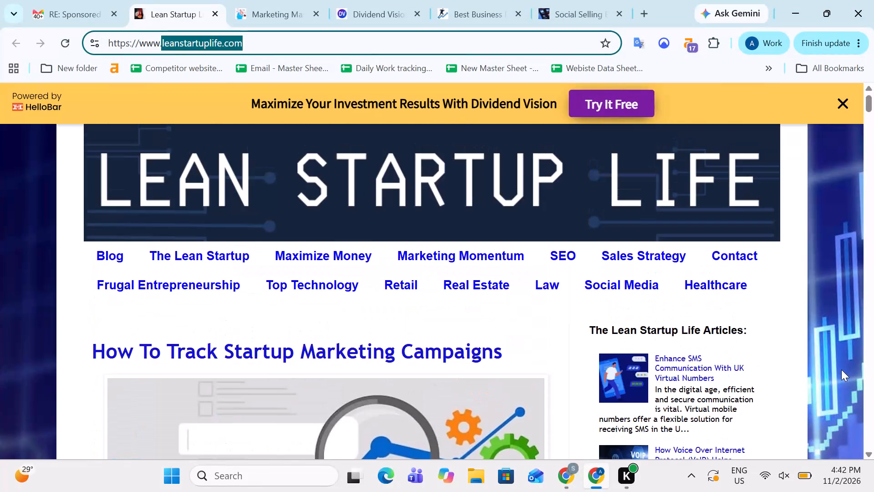
{"action": "scroll", "coordinate": [806, 390], "scroll_direction": "down", "scroll_amount": 20}
{"action": "scroll", "coordinate": [806, 390], "scroll_direction": "down", "scroll_amount": 14}
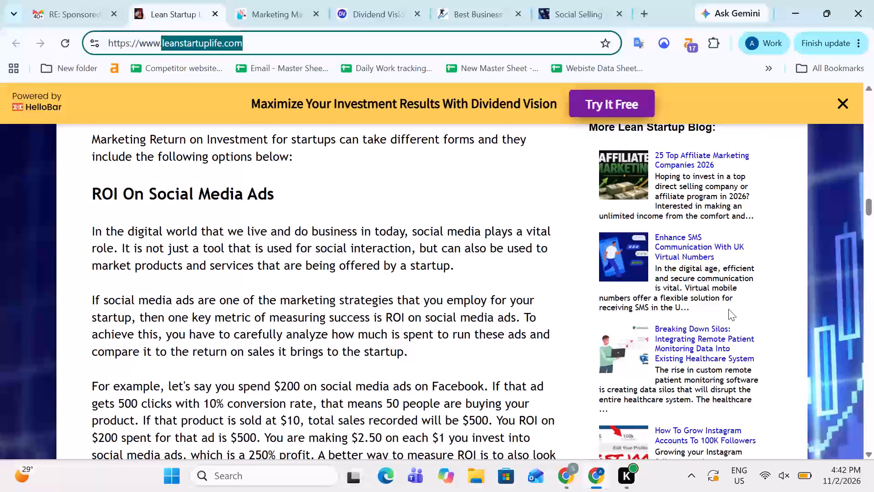
{"action": "scroll", "coordinate": [728, 309], "scroll_direction": "down", "scroll_amount": 20}
{"action": "scroll", "coordinate": [728, 309], "scroll_direction": "down", "scroll_amount": 18}
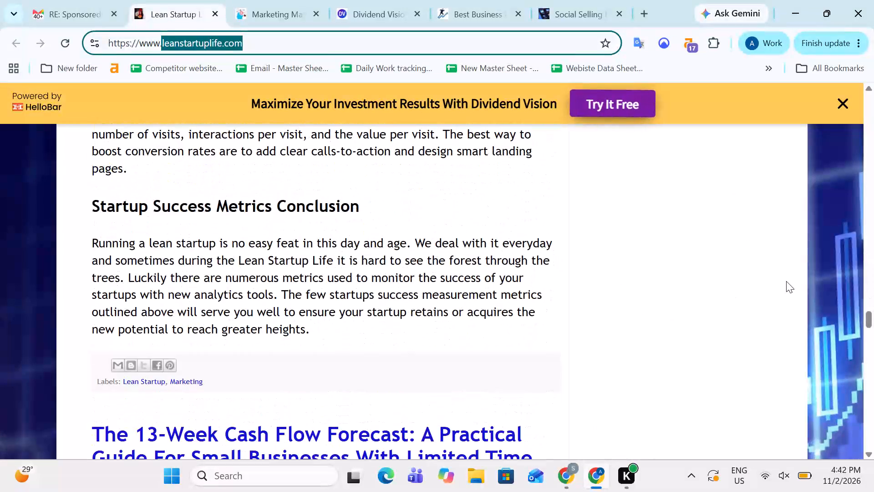
{"action": "scroll", "coordinate": [786, 281], "scroll_direction": "down", "scroll_amount": 20}
{"action": "scroll", "coordinate": [786, 281], "scroll_direction": "down", "scroll_amount": 20}
{"action": "scroll", "coordinate": [786, 281], "scroll_direction": "down", "scroll_amount": 5}
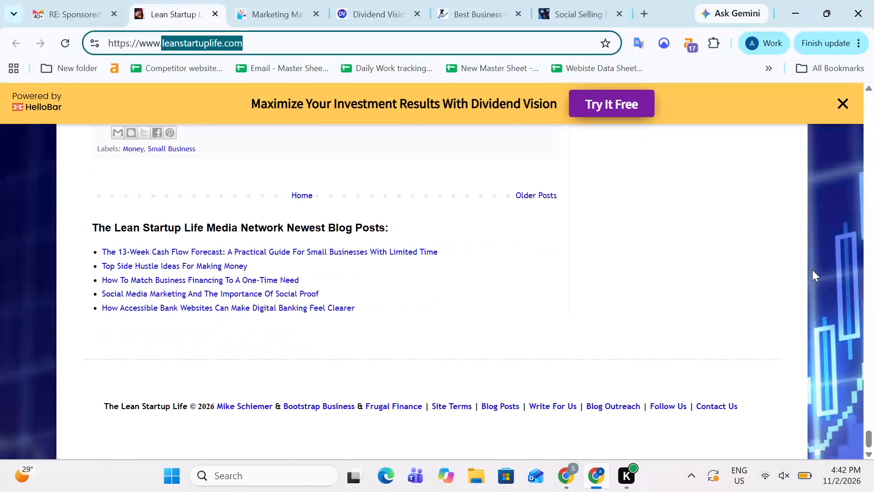
{"action": "left_click_drag", "start_coordinate": [869, 439], "coordinate": [825, 84]}
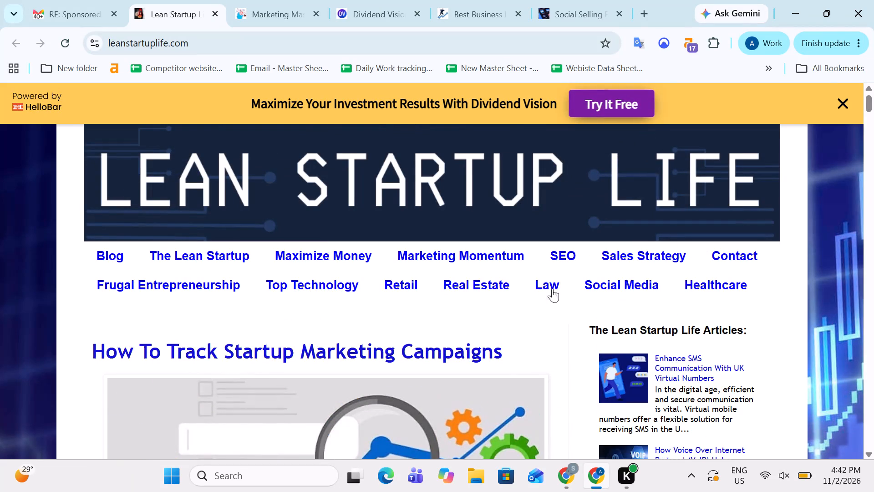
Check the Ahrefs metrics for leanstartuplife.com and record DR 17 and traffic 0 in row 11099.
{"action": "left_click", "coordinate": [686, 47]}
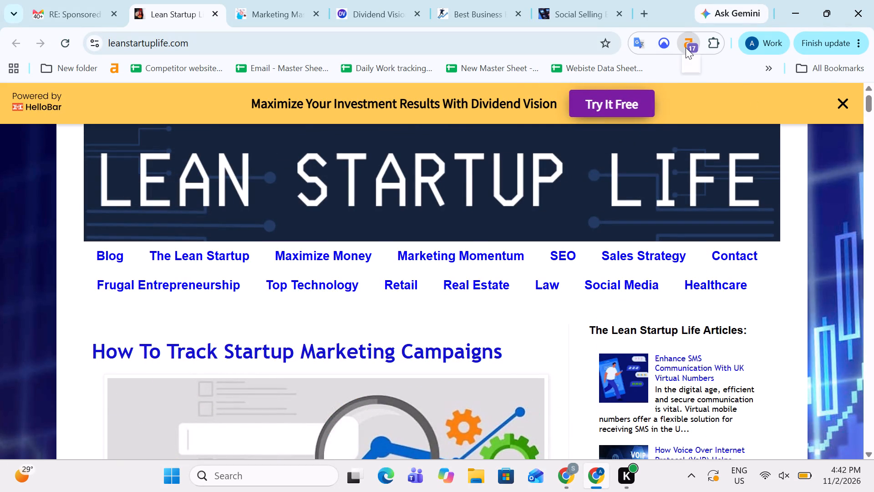
{"action": "key", "text": "alt+Tab"}
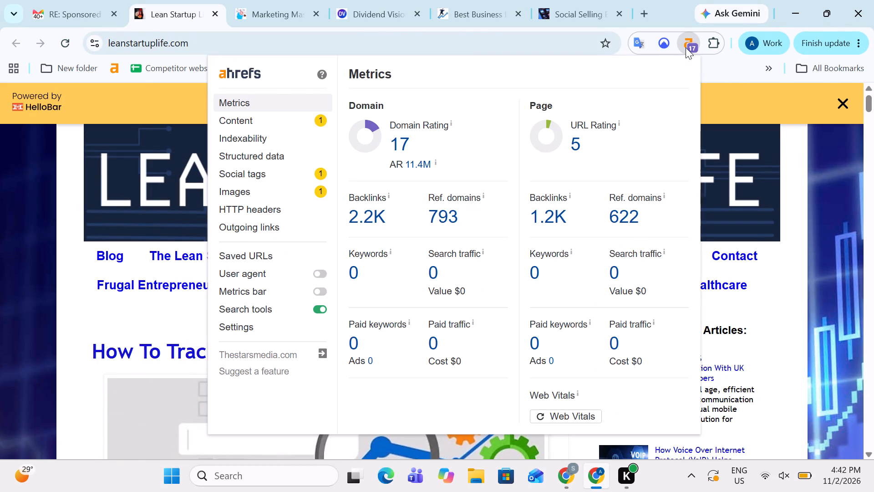
{"action": "type", "text": "17"}
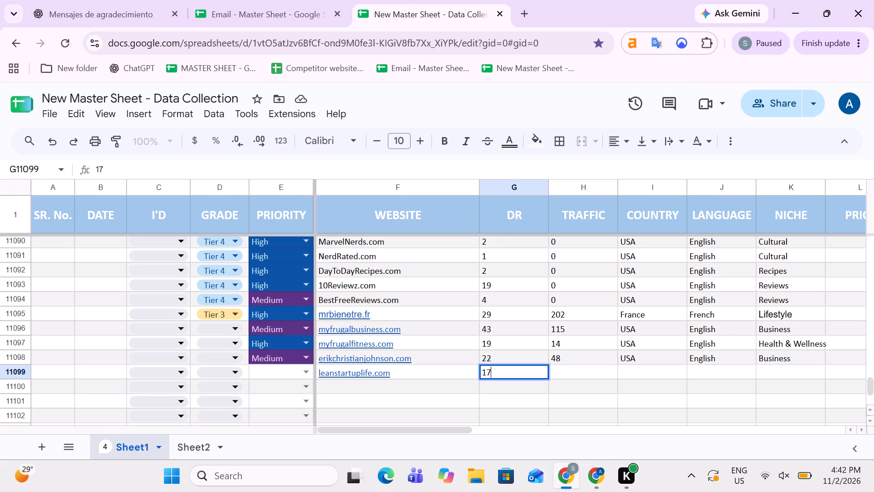
{"action": "key", "text": "Down"}
{"action": "key", "text": "Up"}
{"action": "key", "text": "Right"}
{"action": "key", "text": "0"}
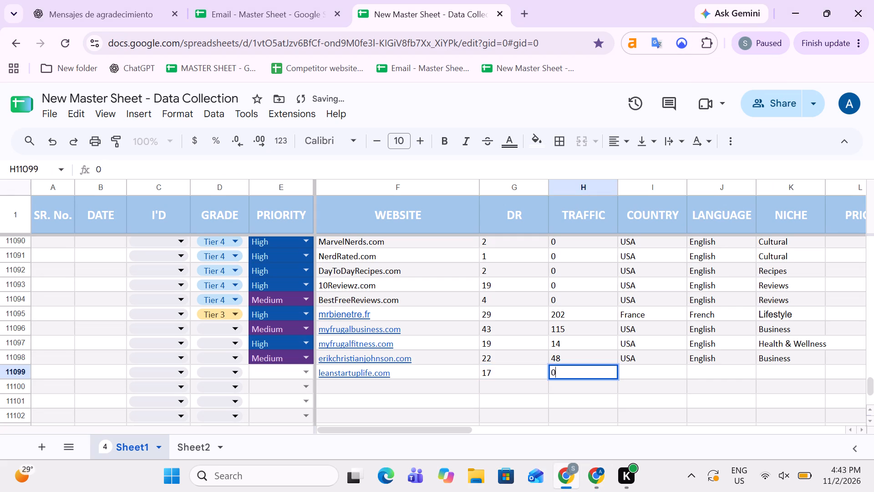
Fill in row 11099 with country USA, language English and niche Business.
{"action": "key", "text": "Right"}
{"action": "type", "text": "US"}
{"action": "key", "text": "Right"}
{"action": "type", "text": "En"}
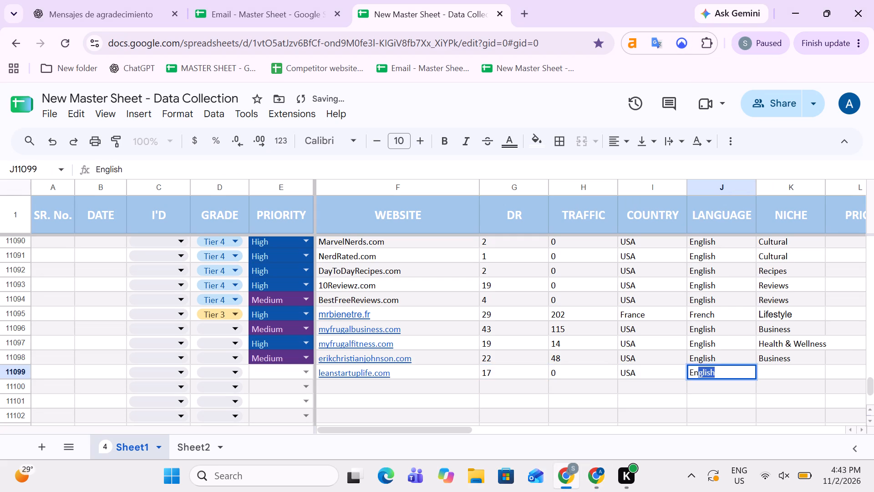
{"action": "key", "text": "Right"}
{"action": "type", "text": "Li"}
{"action": "key", "text": "Right"}
{"action": "key", "text": "Right"}
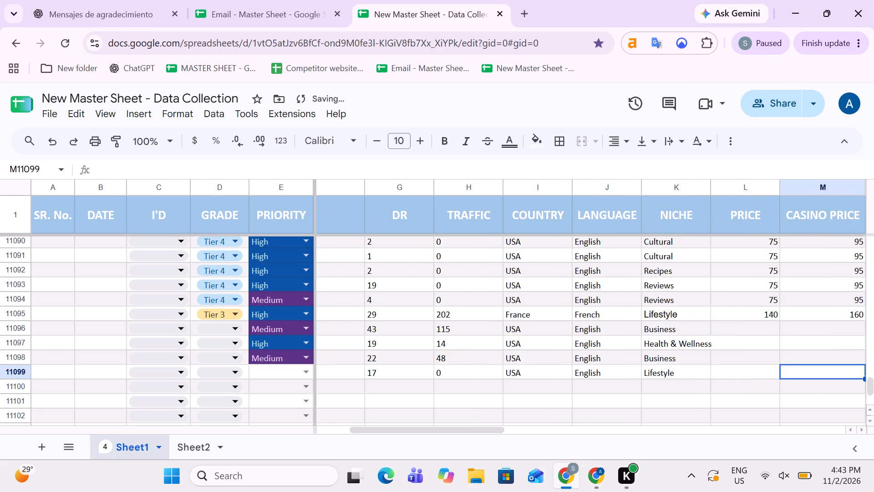
{"action": "key", "text": "Left"}
{"action": "key", "text": "Left"}
{"action": "type", "text": "Bu"}
Set the website type in row 11099 to Not Verified.
{"action": "key", "text": "Right"}
{"action": "key", "text": "Right"}
{"action": "key", "text": "Right"}
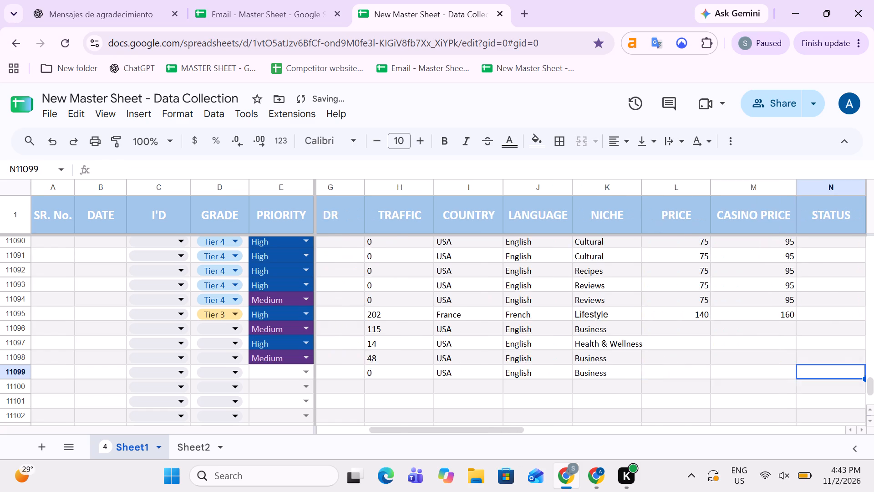
{"action": "key", "text": "Right"}
{"action": "key", "text": "Right"}
{"action": "key", "text": "n"}
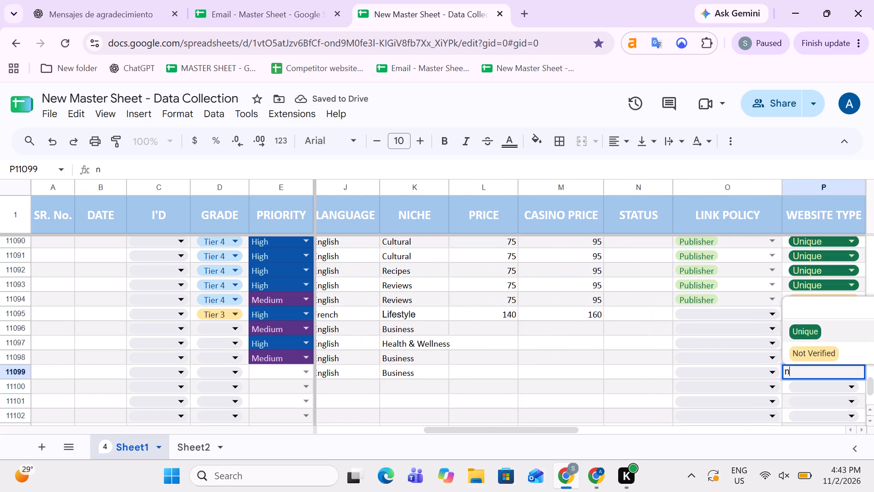
{"action": "key", "text": "Up"}
{"action": "key", "text": "Return"}
{"action": "key", "text": "Up"}
{"action": "key", "text": "Right"}
{"action": "key", "text": "Left"}
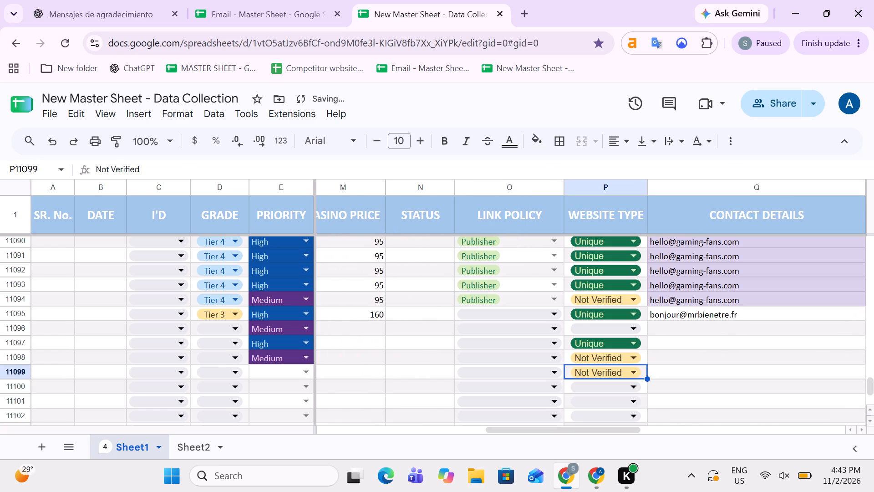
Close the Lean Startup Life page, copy the marketingmasterminds.org domain and enter it as the website in row 11100.
{"action": "key", "text": "alt+Tab"}
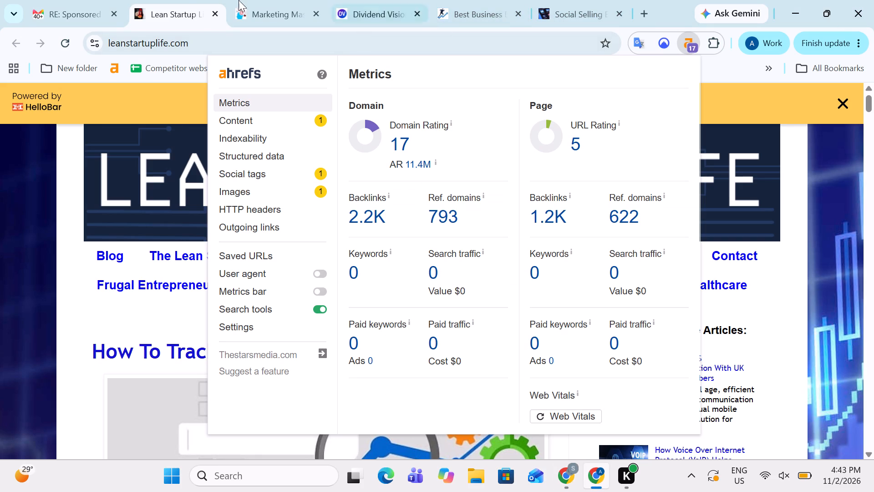
{"action": "left_click", "coordinate": [216, 13]}
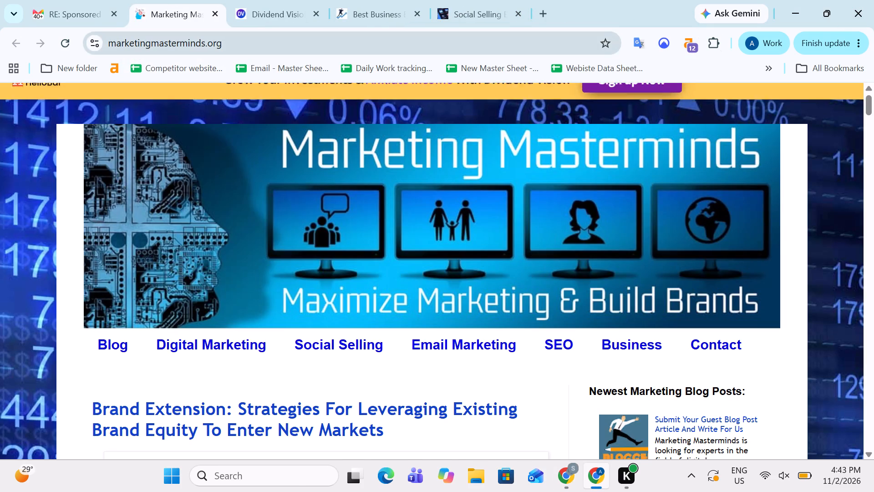
{"action": "left_click", "coordinate": [259, 44]}
{"action": "left_click_drag", "start_coordinate": [259, 44], "coordinate": [184, 45]}
{"action": "key", "text": "ctrl+c"}
{"action": "key", "text": "ctrl+c"}
{"action": "key", "text": "alt+Tab"}
{"action": "key", "text": "Down"}
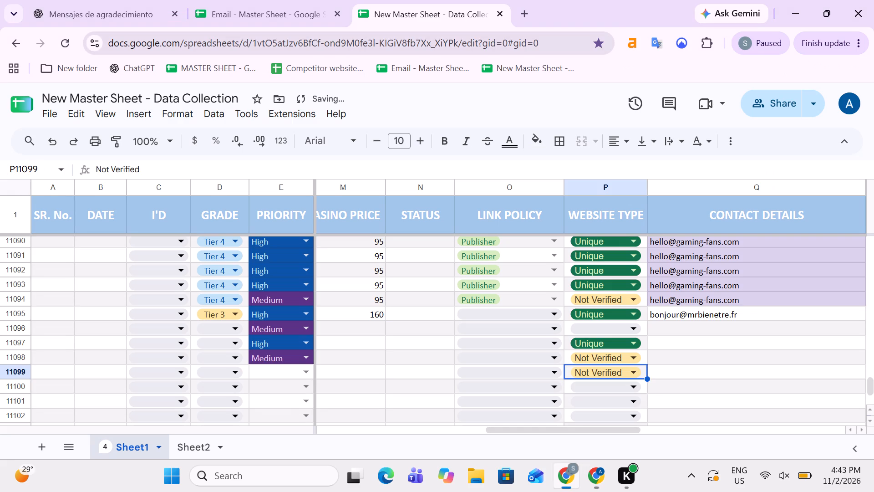
{"action": "key", "text": "Left"}
{"action": "key", "text": "Left"}
{"action": "key", "text": "Left"}
{"action": "key", "text": "Left"}
{"action": "key", "text": "Left"}
{"action": "key", "text": "Left"}
{"action": "key", "text": "Left"}
{"action": "key", "text": "Left"}
{"action": "key", "text": "Left"}
{"action": "key", "text": "Left"}
{"action": "key", "text": "Left"}
{"action": "key", "text": "Left"}
{"action": "key", "text": "Left"}
{"action": "key", "text": "Left"}
{"action": "key", "text": "Left"}
{"action": "key", "text": "Left"}
{"action": "key", "text": "Left"}
{"action": "key", "text": "Left"}
{"action": "key", "text": "Left"}
{"action": "key", "text": "Right"}
{"action": "key", "text": "Right"}
{"action": "key", "text": "Right"}
{"action": "key", "text": "Right"}
{"action": "key", "text": "Right"}
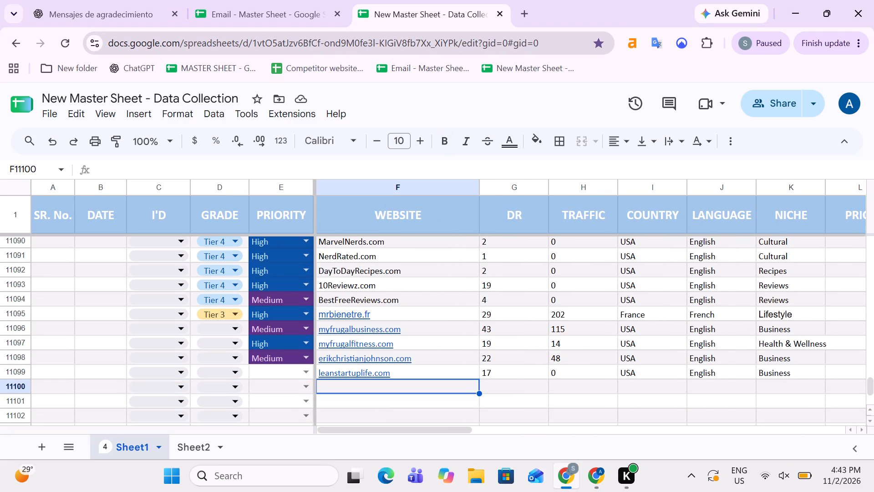
{"action": "key", "text": "Return"}
{"action": "key", "text": "ctrl+v"}
{"action": "key", "text": "Tab"}
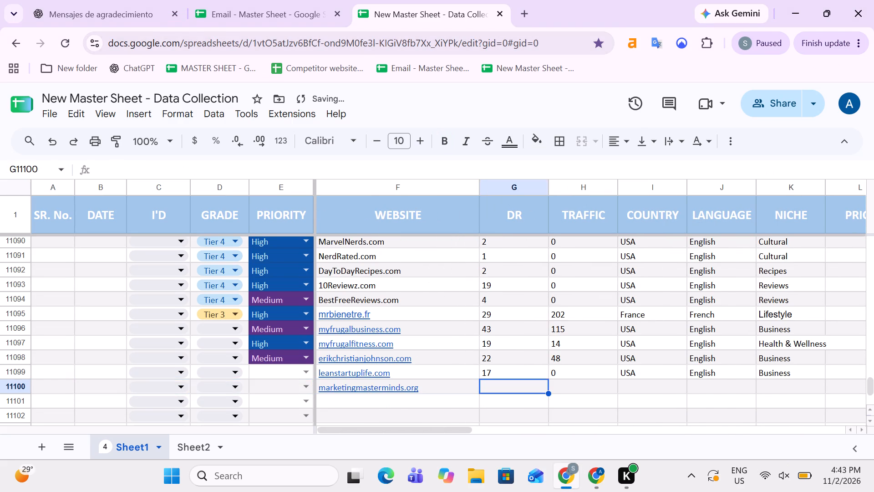
Examine the Marketing Masterminds site's content and categories, dismissing its promotional banner.
{"action": "key", "text": "alt+Tab"}
{"action": "scroll", "coordinate": [208, 169], "scroll_direction": "down", "scroll_amount": 8}
{"action": "scroll", "coordinate": [472, 204], "scroll_direction": "up", "scroll_amount": 8}
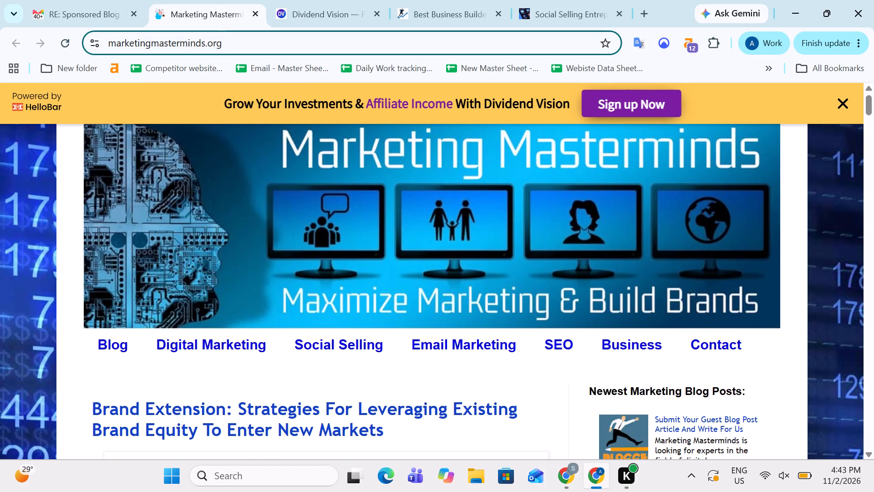
{"action": "scroll", "coordinate": [612, 268], "scroll_direction": "down", "scroll_amount": 20}
{"action": "scroll", "coordinate": [612, 268], "scroll_direction": "down", "scroll_amount": 1}
{"action": "scroll", "coordinate": [659, 274], "scroll_direction": "down", "scroll_amount": 9}
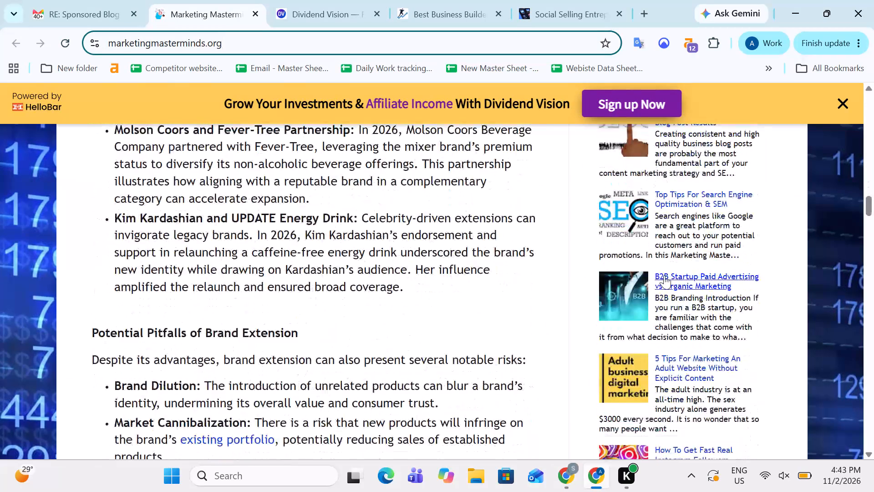
{"action": "scroll", "coordinate": [664, 275], "scroll_direction": "down", "scroll_amount": 9}
{"action": "scroll", "coordinate": [666, 274], "scroll_direction": "up", "scroll_amount": 12}
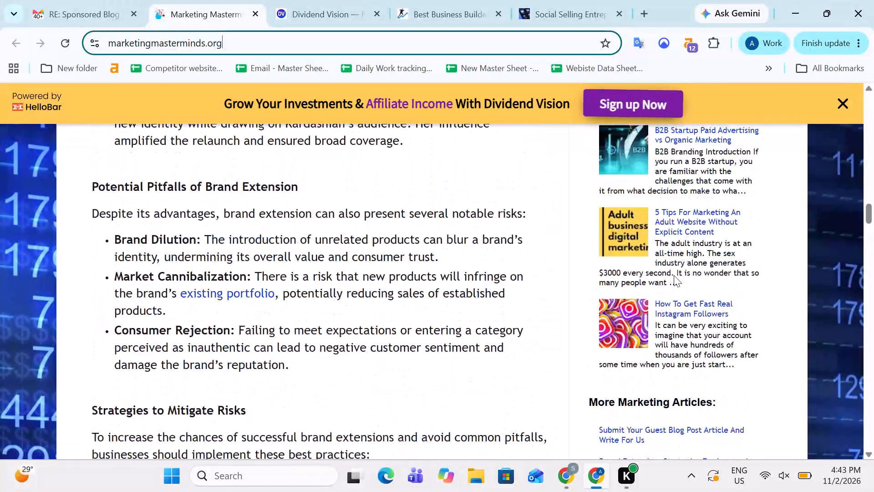
{"action": "scroll", "coordinate": [674, 275], "scroll_direction": "up", "scroll_amount": 20}
{"action": "scroll", "coordinate": [674, 275], "scroll_direction": "up", "scroll_amount": 18}
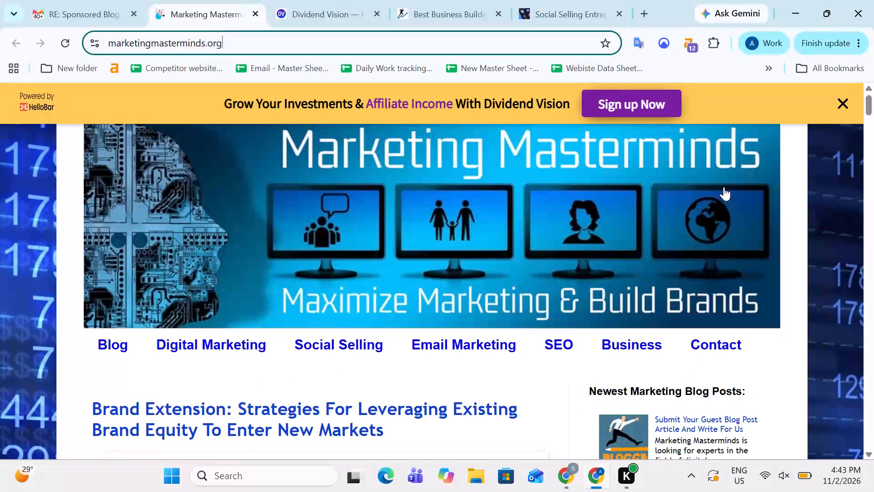
{"action": "left_click", "coordinate": [847, 100]}
{"action": "scroll", "coordinate": [759, 256], "scroll_direction": "up", "scroll_amount": 12}
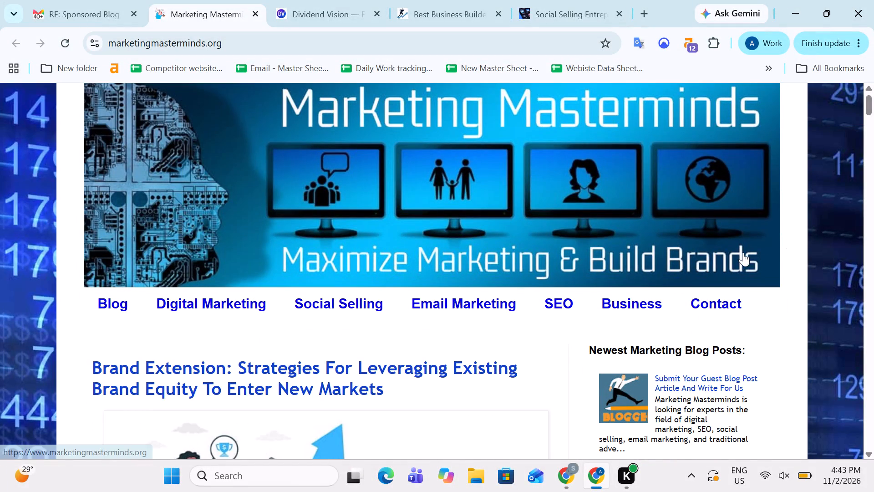
{"action": "scroll", "coordinate": [743, 252], "scroll_direction": "up", "scroll_amount": 1}
{"action": "scroll", "coordinate": [742, 270], "scroll_direction": "down", "scroll_amount": 20}
{"action": "scroll", "coordinate": [742, 270], "scroll_direction": "down", "scroll_amount": 9}
{"action": "scroll", "coordinate": [742, 306], "scroll_direction": "up", "scroll_amount": 8}
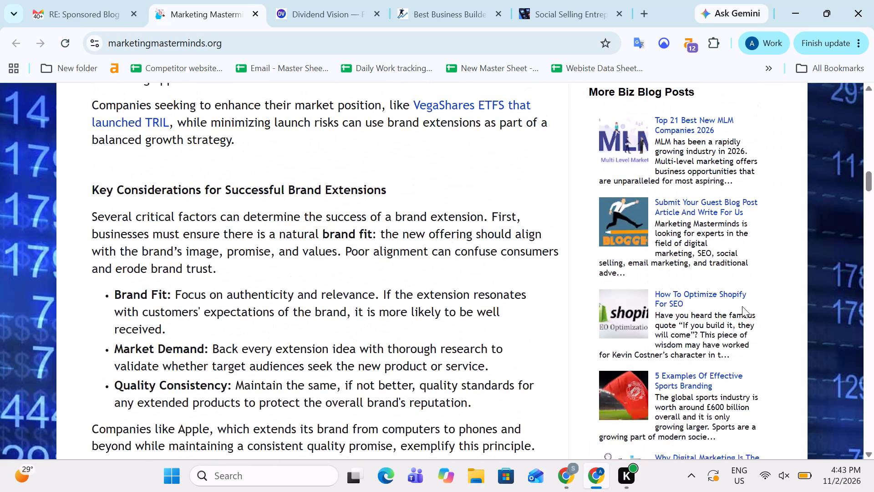
{"action": "scroll", "coordinate": [742, 306], "scroll_direction": "down", "scroll_amount": 20}
{"action": "scroll", "coordinate": [742, 306], "scroll_direction": "down", "scroll_amount": 20}
{"action": "scroll", "coordinate": [742, 306], "scroll_direction": "down", "scroll_amount": 9}
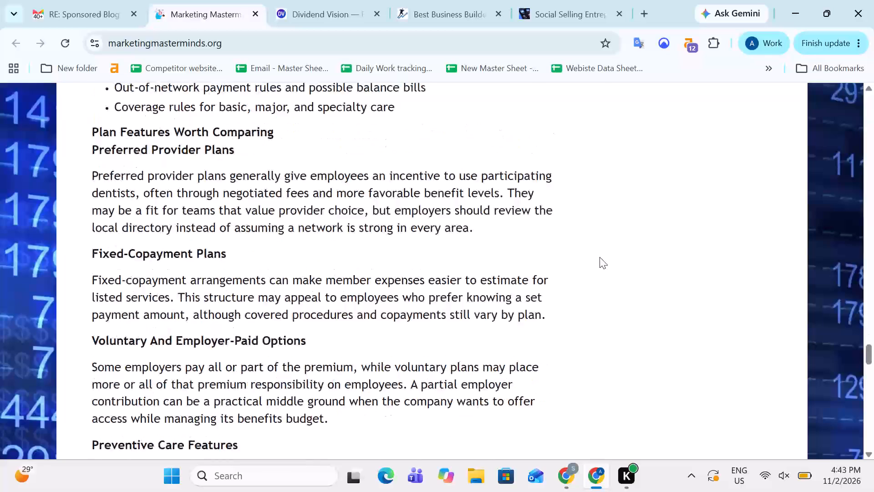
{"action": "scroll", "coordinate": [600, 257], "scroll_direction": "down", "scroll_amount": 9}
{"action": "scroll", "coordinate": [610, 256], "scroll_direction": "up", "scroll_amount": 20}
{"action": "scroll", "coordinate": [610, 256], "scroll_direction": "up", "scroll_amount": 20}
{"action": "scroll", "coordinate": [610, 256], "scroll_direction": "up", "scroll_amount": 11}
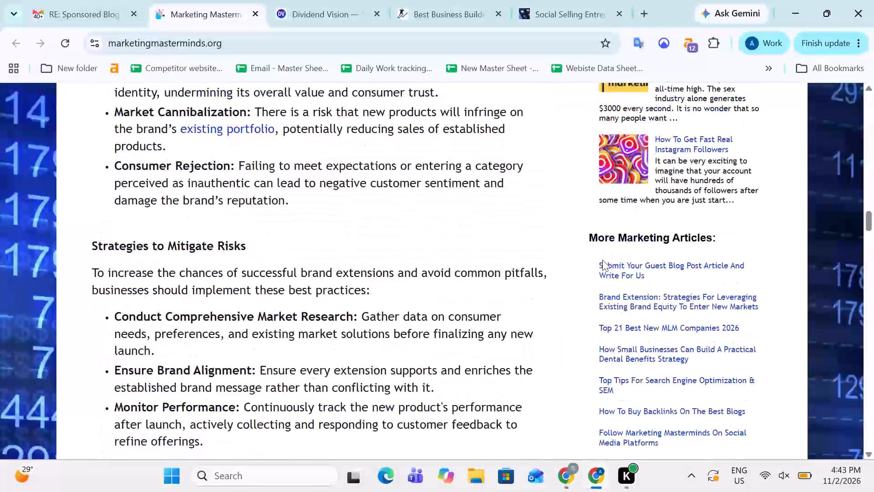
{"action": "scroll", "coordinate": [602, 260], "scroll_direction": "up", "scroll_amount": 20}
{"action": "scroll", "coordinate": [602, 260], "scroll_direction": "up", "scroll_amount": 15}
Check the Ahrefs metrics for marketingmasterminds.org and record DR 12 and traffic 58 in row 11100.
{"action": "left_click", "coordinate": [688, 42]}
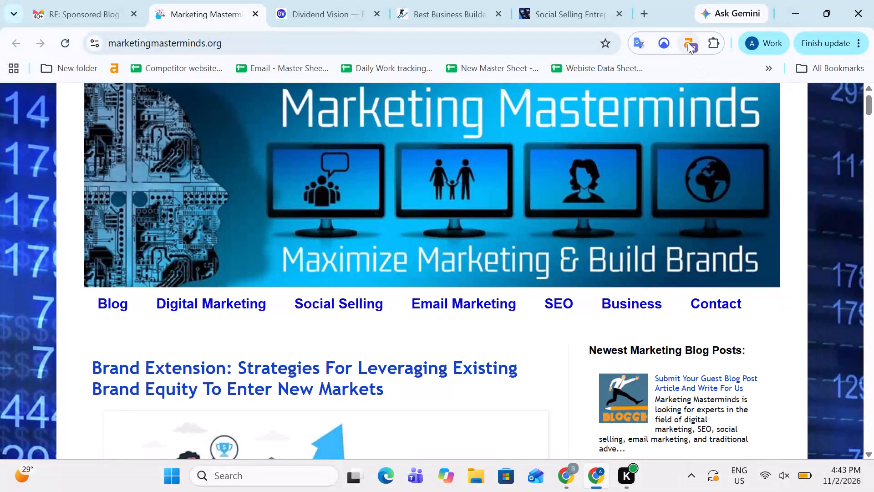
{"action": "key", "text": "alt+Tab"}
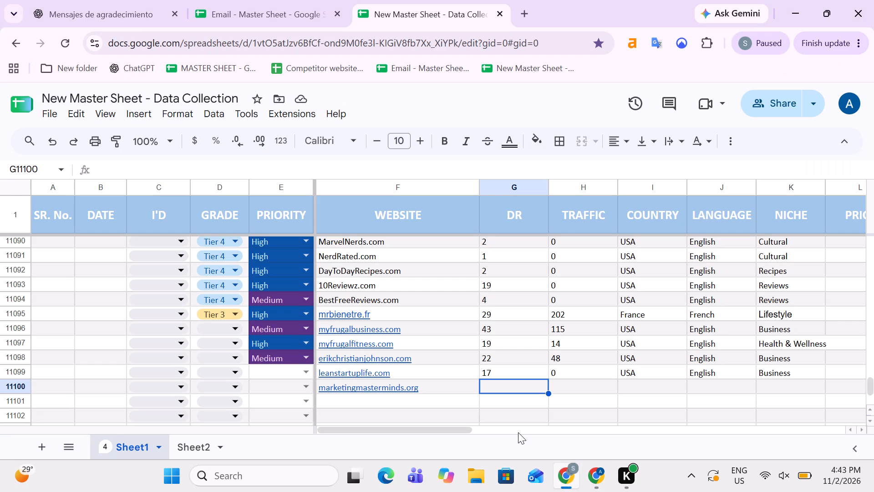
{"action": "type", "text": "12"}
{"action": "key", "text": "Right"}
{"action": "type", "text": "58"}
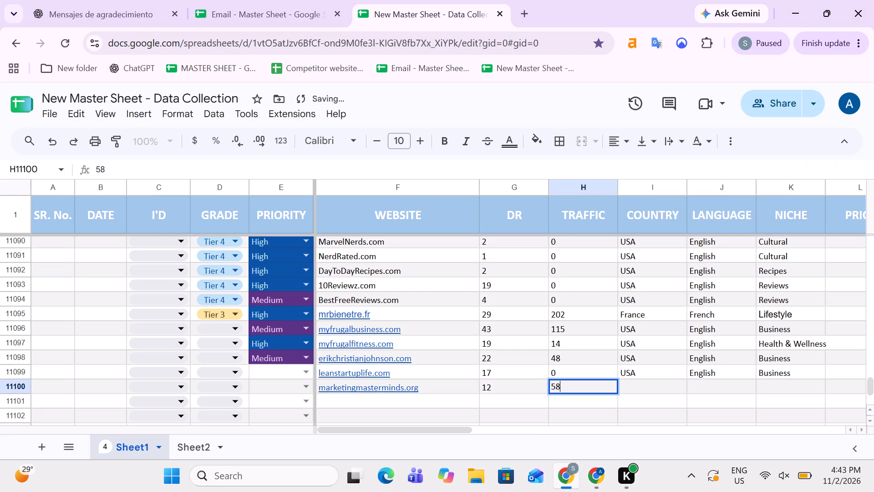
Fill in row 11100 with country USA, language English and niche Marketing.
{"action": "key", "text": "Right"}
{"action": "type", "text": "US"}
{"action": "key", "text": "Right"}
{"action": "key", "text": "shift+e"}
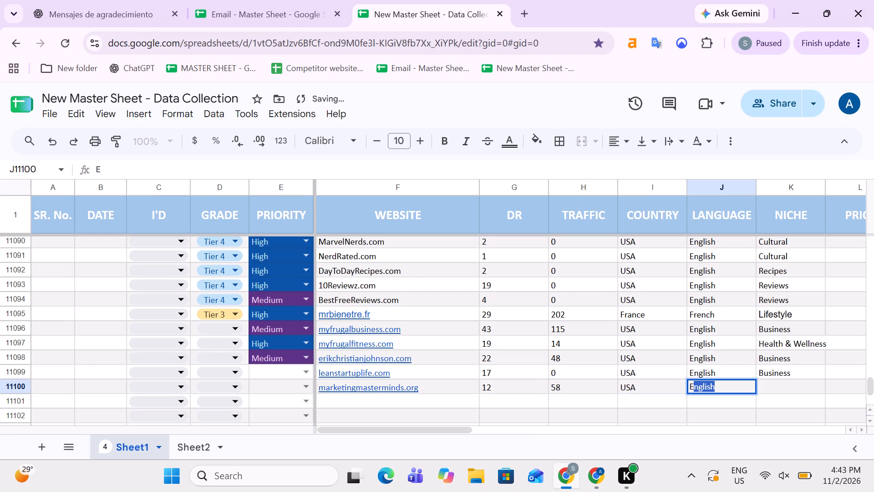
{"action": "key", "text": "Right"}
{"action": "type", "text": "Mar"}
Set the website type in row 11100 to Not Verified.
{"action": "key", "text": "Right"}
{"action": "key", "text": "Right"}
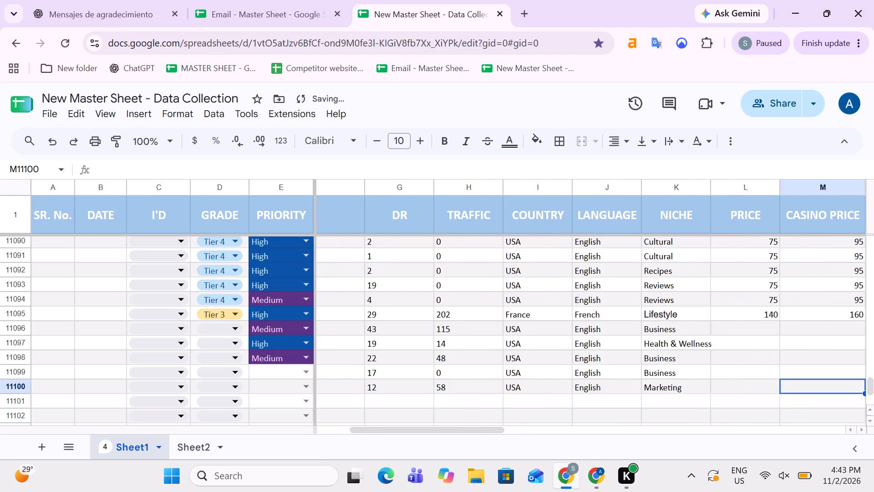
{"action": "key", "text": "Right"}
{"action": "key", "text": "Right"}
{"action": "key", "text": "Right"}
{"action": "key", "text": "n"}
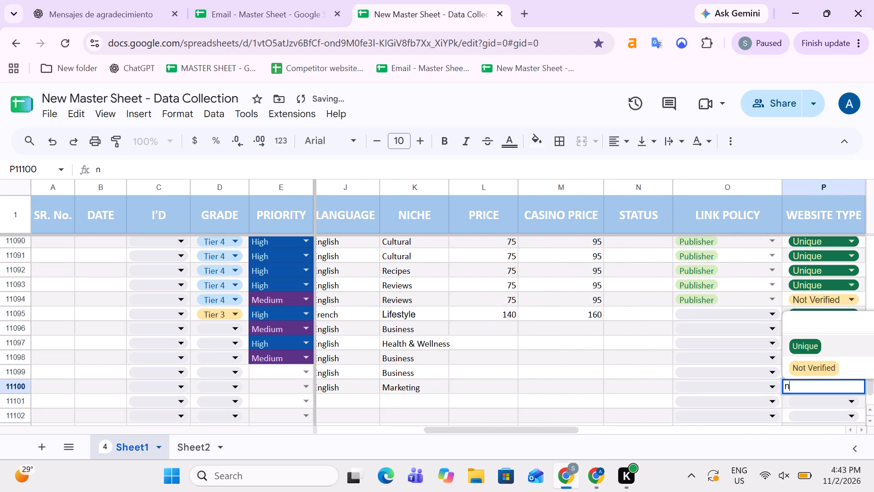
{"action": "key", "text": "Up"}
{"action": "key", "text": "Return"}
{"action": "key", "text": "Up"}
{"action": "key", "text": "Right"}
{"action": "key", "text": "Left"}
Close the Marketing Masterminds site and enter dividendvision.com as the website in row 11101.
{"action": "key", "text": "Left"}
{"action": "key", "text": "Left"}
{"action": "key", "text": "Left"}
{"action": "key", "text": "Left"}
{"action": "key", "text": "Left"}
{"action": "key", "text": "Left"}
{"action": "key", "text": "Left"}
{"action": "key", "text": "Left"}
{"action": "key", "text": "Left"}
{"action": "key", "text": "Left"}
{"action": "key", "text": "Left"}
{"action": "key", "text": "Left"}
{"action": "key", "text": "Left"}
{"action": "key", "text": "Left"}
{"action": "key", "text": "Left"}
{"action": "key", "text": "Left"}
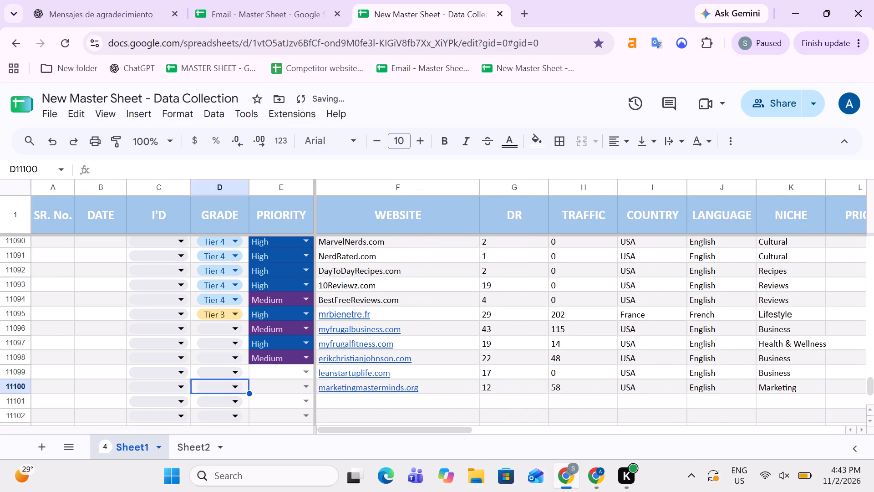
{"action": "key", "text": "Right"}
{"action": "key", "text": "Right"}
{"action": "key", "text": "Right"}
{"action": "key", "text": "Right"}
{"action": "key", "text": "Right"}
{"action": "key", "text": "Down"}
{"action": "key", "text": "alt+Tab"}
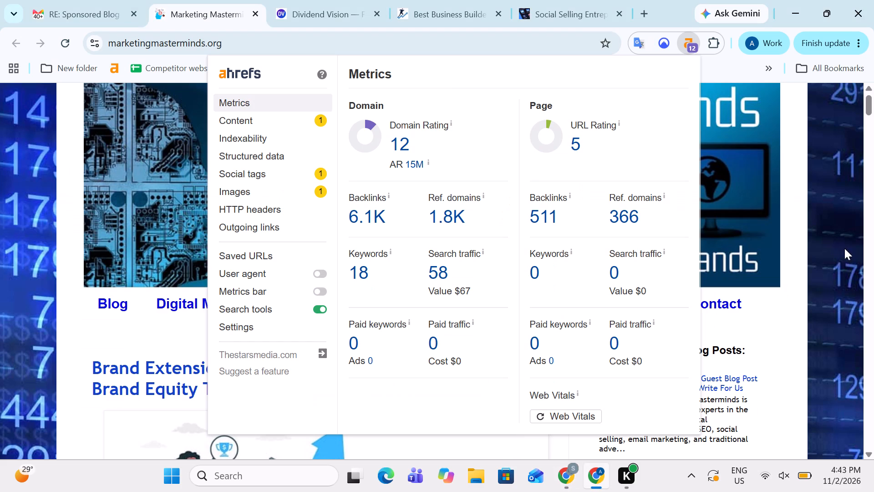
{"action": "left_click", "coordinate": [257, 13]}
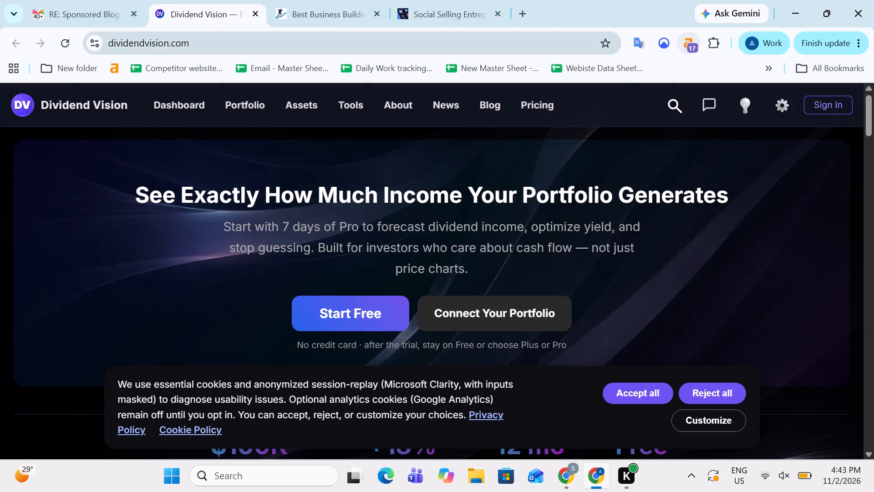
{"action": "left_click", "coordinate": [250, 41]}
{"action": "left_click_drag", "start_coordinate": [250, 41], "coordinate": [202, 42]}
{"action": "key", "text": "ctrl+c"}
{"action": "key", "text": "ctrl+c"}
{"action": "key", "text": "alt+Tab"}
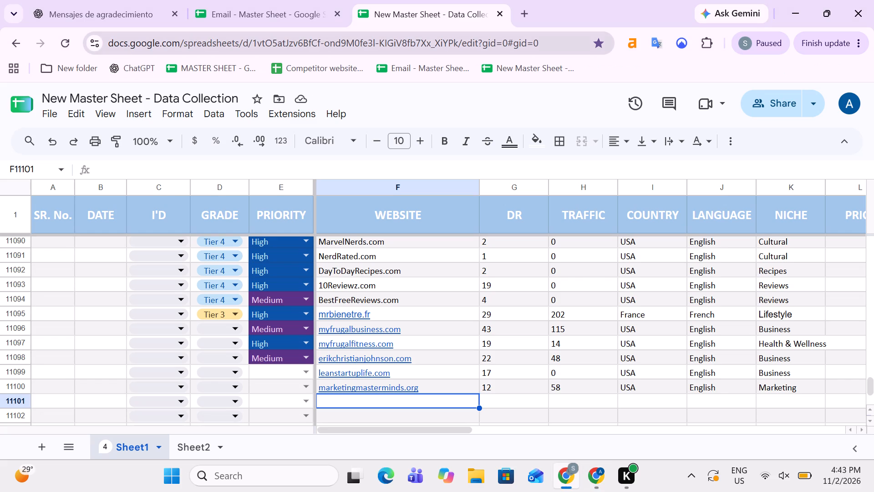
{"action": "key", "text": "Down"}
{"action": "key", "text": "Up"}
{"action": "key", "text": "Return"}
{"action": "key", "text": "ctrl+v"}
{"action": "key", "text": "Tab"}
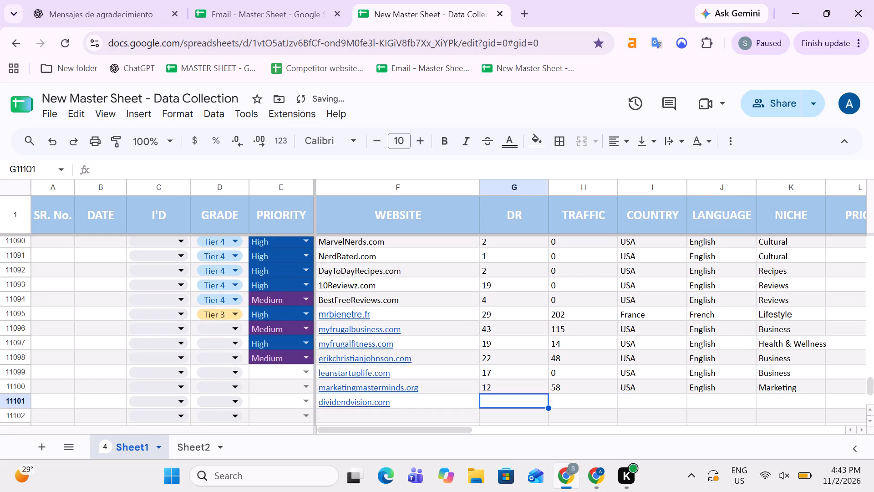
Examine the Dividend Vision home page for its topic and content, accepting all cookies.
{"action": "key", "text": "alt+Tab"}
{"action": "scroll", "coordinate": [211, 163], "scroll_direction": "down", "scroll_amount": 5}
{"action": "scroll", "coordinate": [562, 291], "scroll_direction": "down", "scroll_amount": 5}
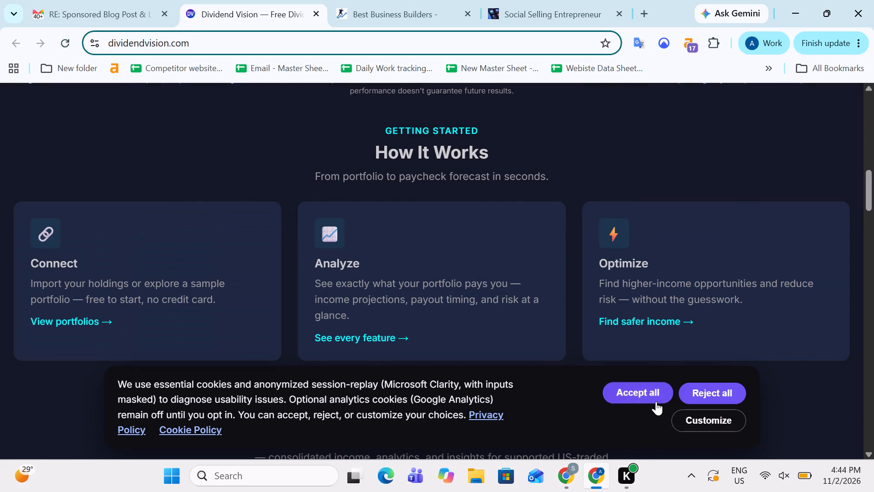
{"action": "left_click", "coordinate": [645, 398]}
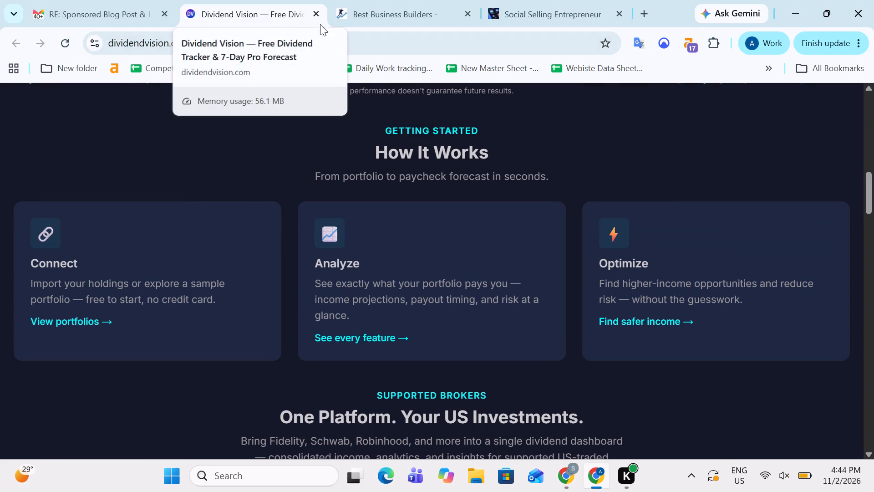
{"action": "scroll", "coordinate": [366, 67], "scroll_direction": "down", "scroll_amount": 19}
{"action": "scroll", "coordinate": [558, 256], "scroll_direction": "down", "scroll_amount": 9}
{"action": "scroll", "coordinate": [549, 261], "scroll_direction": "up", "scroll_amount": 5}
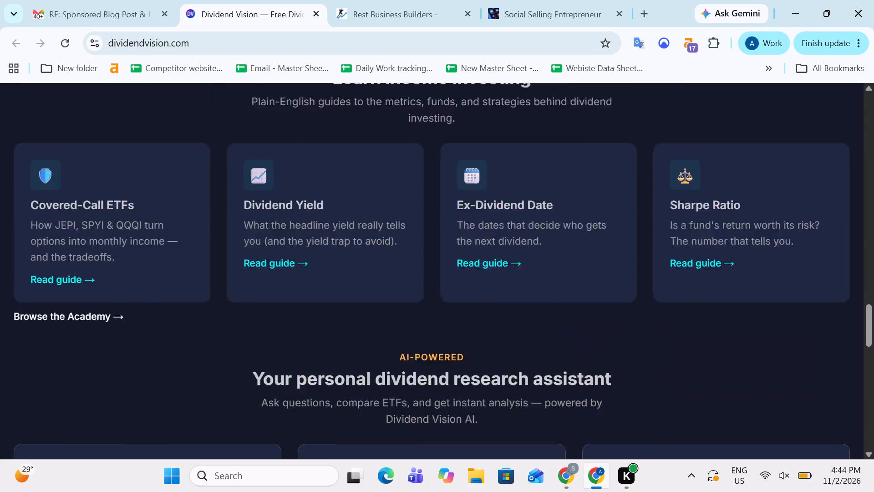
{"action": "scroll", "coordinate": [549, 261], "scroll_direction": "up", "scroll_amount": 20}
{"action": "scroll", "coordinate": [549, 261], "scroll_direction": "up", "scroll_amount": 20}
{"action": "scroll", "coordinate": [549, 261], "scroll_direction": "up", "scroll_amount": 6}
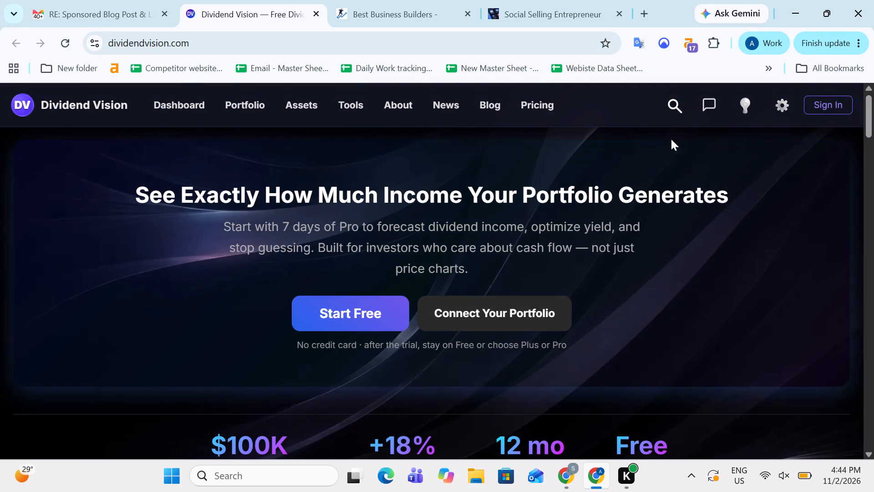
Search the Dividend Vision site for Netbet.
{"action": "left_click", "coordinate": [667, 95]}
{"action": "left_click", "coordinate": [538, 109]}
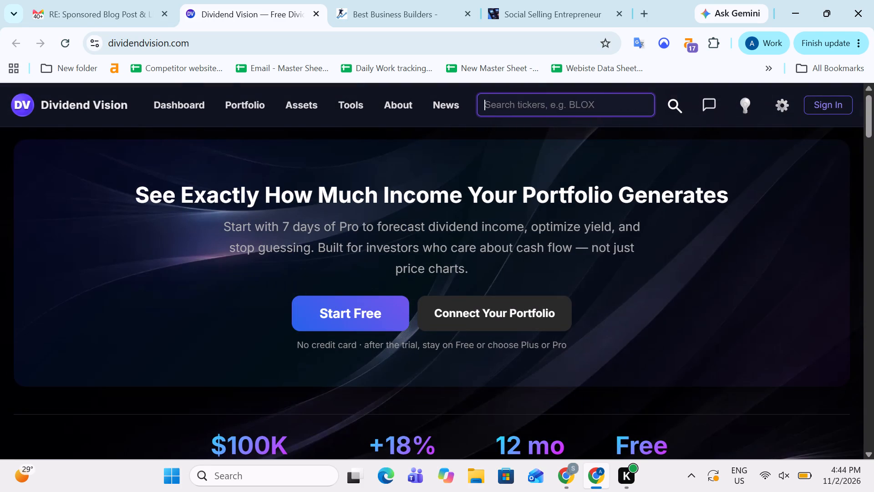
{"action": "type", "text": "Netbet"}
{"action": "key", "text": "Return"}
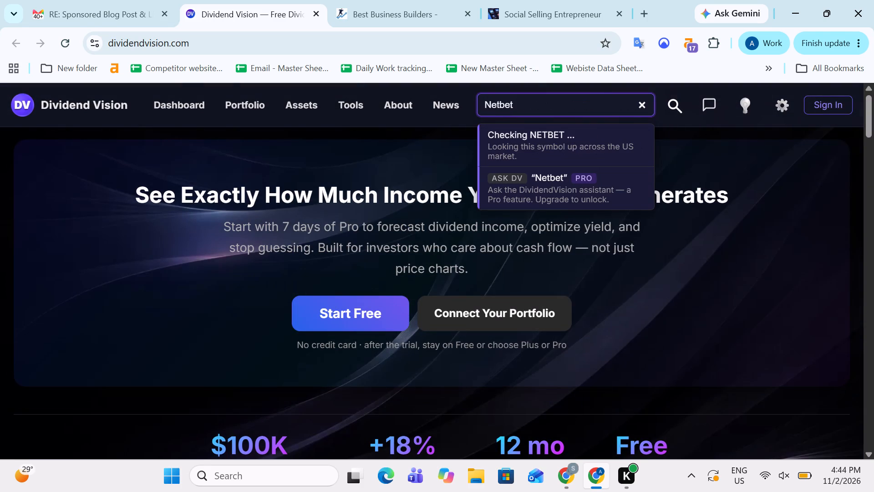
Check the Ahrefs metrics for dividendvision.com and record DR 17 and traffic 3.8K in row 11101.
{"action": "left_click", "coordinate": [692, 50]}
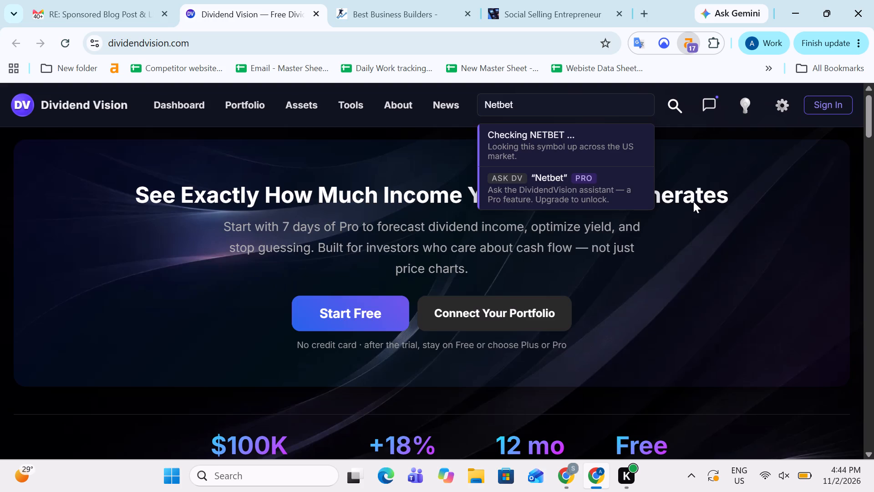
{"action": "key", "text": "alt+Tab"}
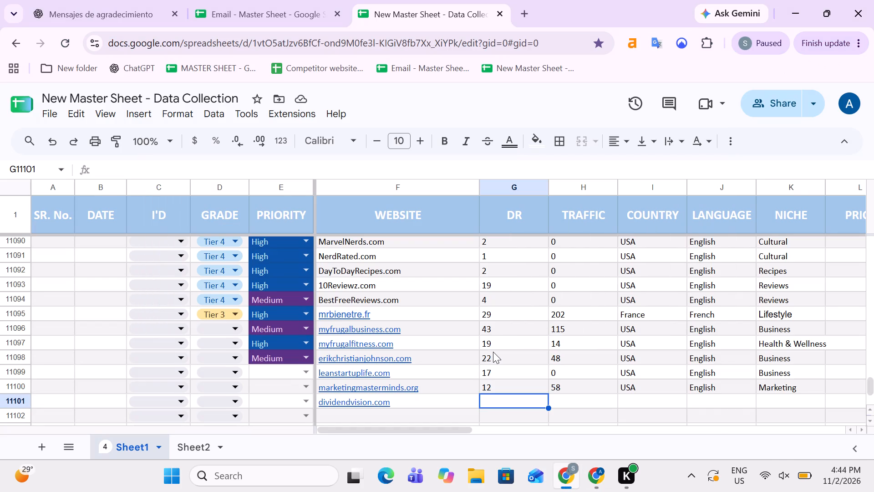
{"action": "type", "text": "17"}
{"action": "key", "text": "Right"}
{"action": "type", "text": "3,"}
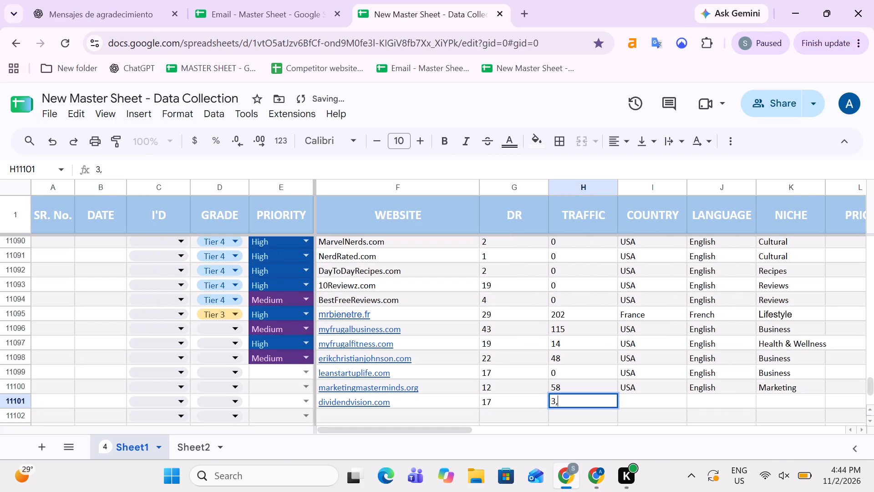
{"action": "key", "text": "BackSpace"}
{"action": "type", "text": ".8K"}
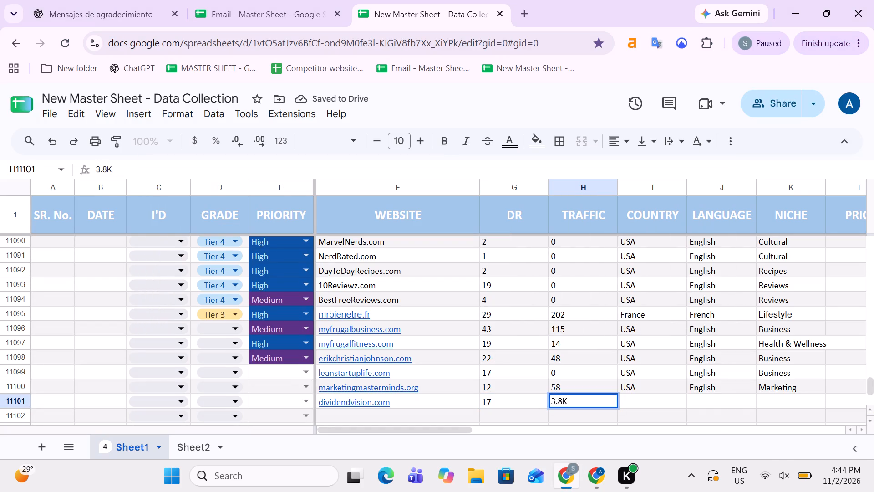
Fill in row 11101 with country USA, language English and niche Finance.
{"action": "key", "text": "Right"}
{"action": "type", "text": "US"}
{"action": "key", "text": "Right"}
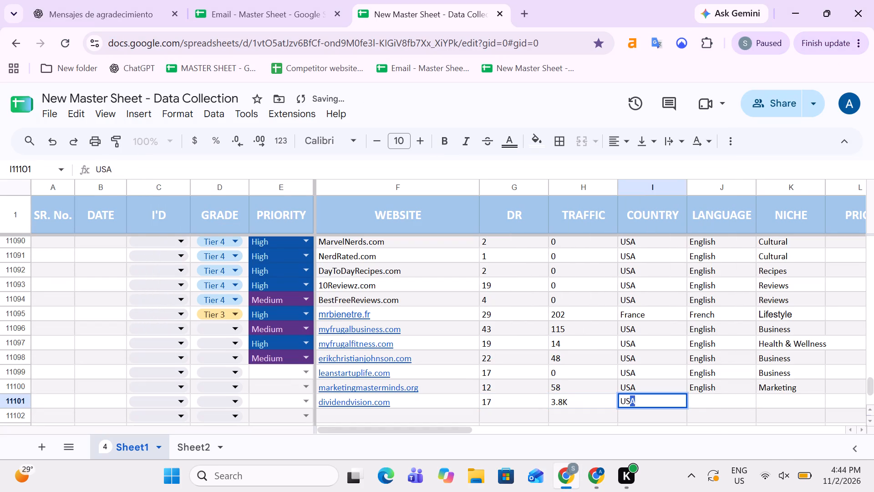
{"action": "key", "text": "shift+e"}
{"action": "key", "text": "Right"}
{"action": "type", "text": "Fin"}
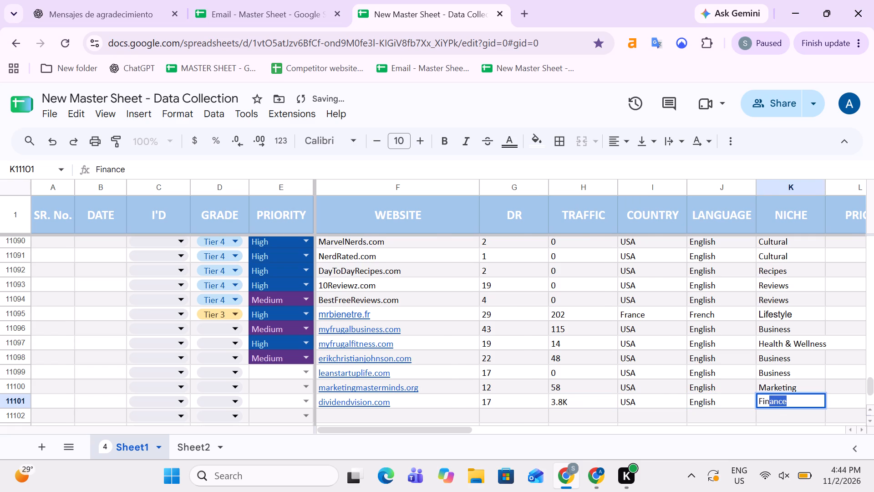
{"action": "key", "text": "Right"}
{"action": "key", "text": "Right"}
{"action": "key", "text": "Right"}
{"action": "key", "text": "Left"}
{"action": "key", "text": "Left"}
{"action": "key", "text": "Left"}
{"action": "key", "text": "Right"}
Review the Dividend Vision home page again and check the outcome of its Netbet search.
{"action": "key", "text": "alt+Tab"}
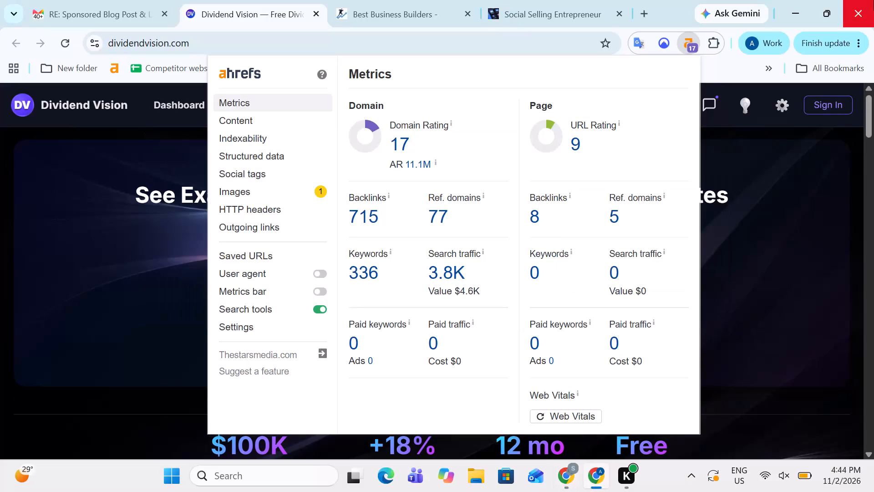
{"action": "left_click", "coordinate": [0, 225]}
{"action": "scroll", "coordinate": [424, 244], "scroll_direction": "down", "scroll_amount": 2}
{"action": "scroll", "coordinate": [382, 261], "scroll_direction": "down", "scroll_amount": 4}
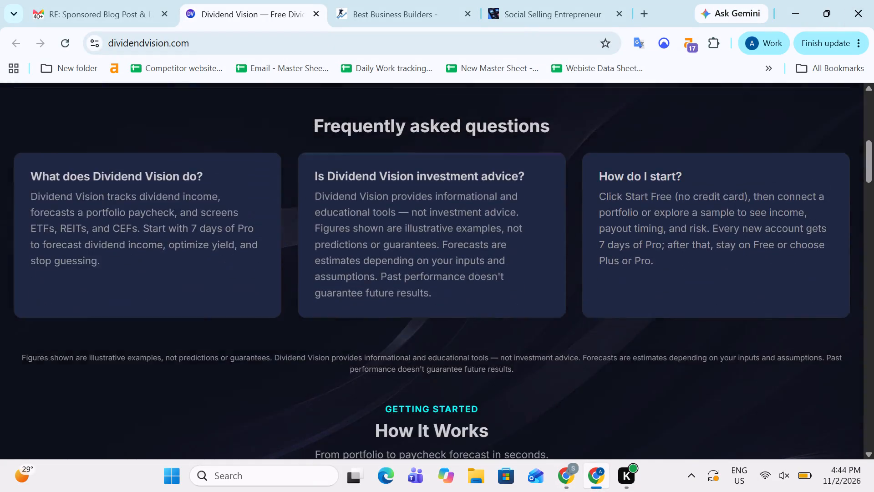
{"action": "scroll", "coordinate": [380, 261], "scroll_direction": "up", "scroll_amount": 2}
{"action": "scroll", "coordinate": [380, 261], "scroll_direction": "down", "scroll_amount": 7}
{"action": "scroll", "coordinate": [405, 242], "scroll_direction": "up", "scroll_amount": 10}
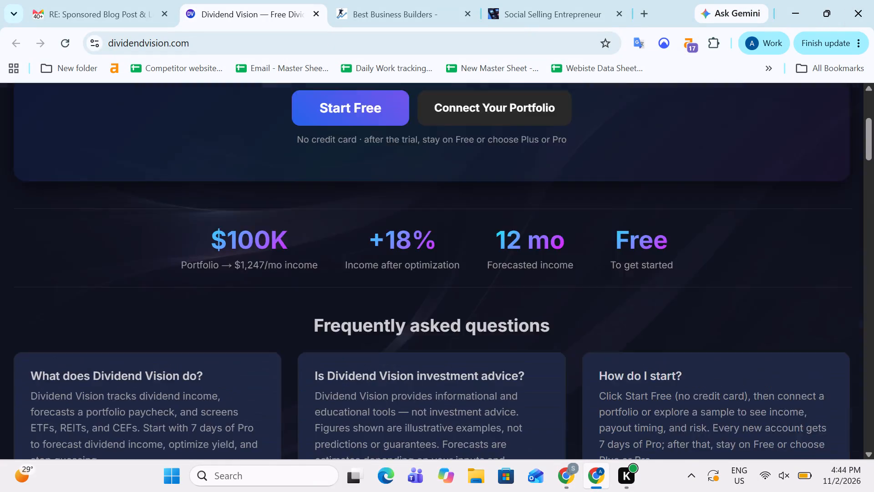
{"action": "scroll", "coordinate": [431, 231], "scroll_direction": "up", "scroll_amount": 7}
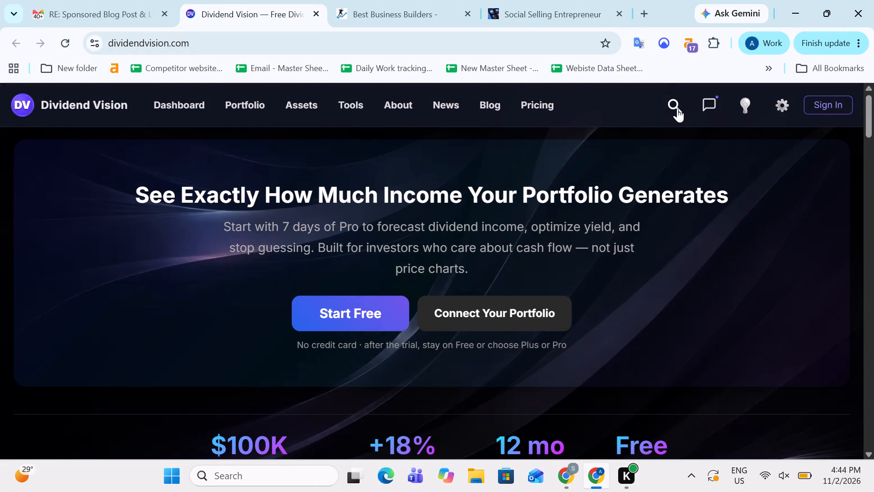
{"action": "left_click", "coordinate": [683, 116]}
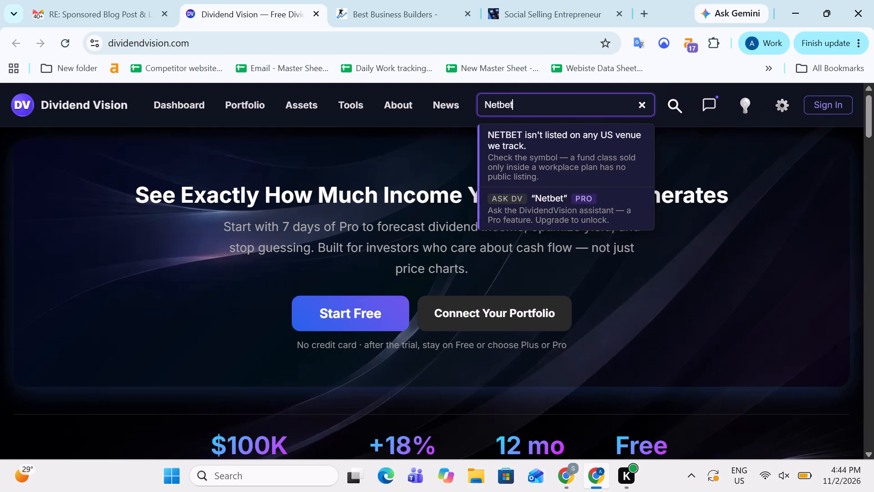
Set the website type in row 11101 to Unique.
{"action": "key", "text": "alt+Tab"}
{"action": "key", "text": "Right"}
{"action": "key", "text": "Right"}
{"action": "key", "text": "Right"}
{"action": "key", "text": "Right"}
{"action": "key", "text": "Right"}
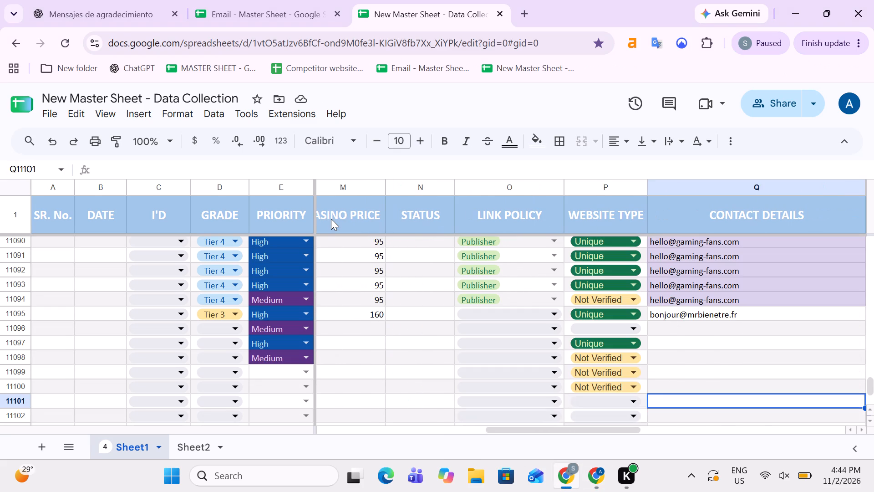
{"action": "key", "text": "Left"}
{"action": "key", "text": "Left"}
{"action": "key", "text": "Right"}
{"action": "key", "text": "u"}
{"action": "key", "text": "Tab"}
Set the priority in row 11101 to High.
{"action": "key", "text": "Left"}
{"action": "key", "text": "Left"}
{"action": "key", "text": "Left"}
{"action": "key", "text": "Left"}
{"action": "key", "text": "Left"}
{"action": "key", "text": "Left"}
{"action": "key", "text": "Left"}
{"action": "key", "text": "Left"}
{"action": "key", "text": "Left"}
{"action": "key", "text": "Left"}
{"action": "key", "text": "Left"}
{"action": "key", "text": "Left"}
{"action": "key", "text": "Left"}
{"action": "key", "text": "Left"}
{"action": "key", "text": "Left"}
{"action": "key", "text": "Left"}
{"action": "key", "text": "Left"}
{"action": "key", "text": "Left"}
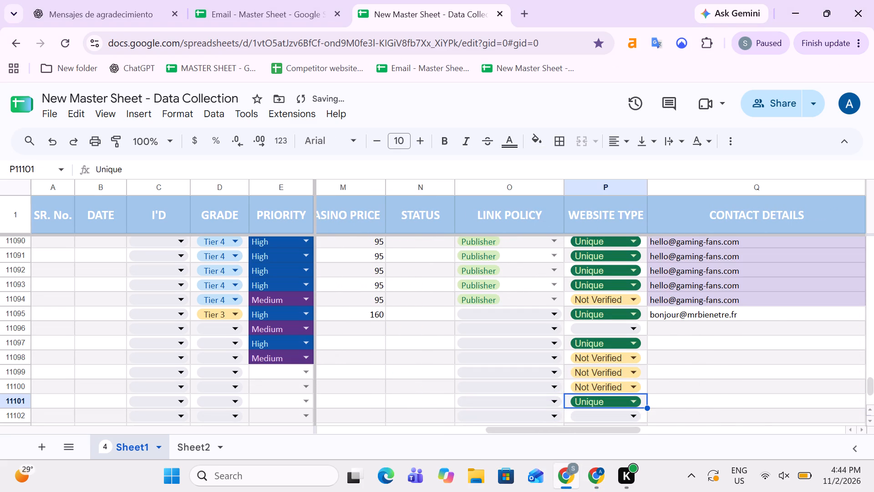
{"action": "key", "text": "Right"}
{"action": "key", "text": "Right"}
{"action": "key", "text": "Right"}
{"action": "key", "text": "Right"}
{"action": "key", "text": "h"}
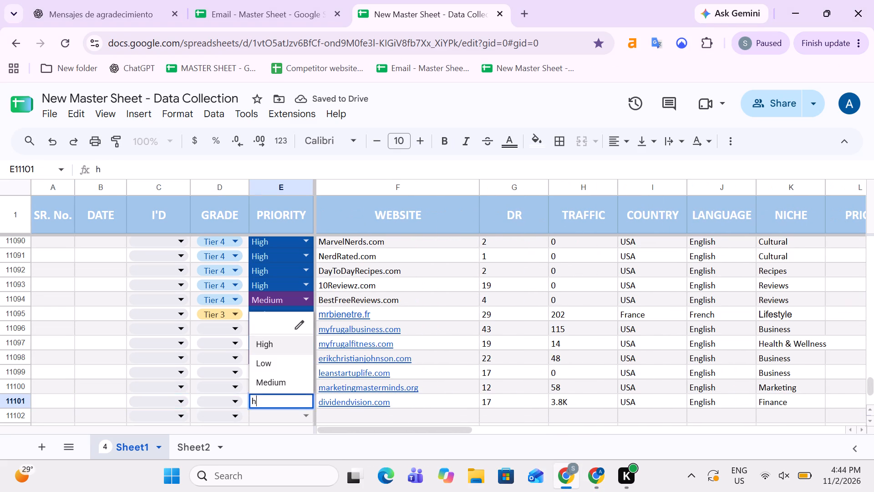
{"action": "key", "text": "Down"}
{"action": "key", "text": "Return"}
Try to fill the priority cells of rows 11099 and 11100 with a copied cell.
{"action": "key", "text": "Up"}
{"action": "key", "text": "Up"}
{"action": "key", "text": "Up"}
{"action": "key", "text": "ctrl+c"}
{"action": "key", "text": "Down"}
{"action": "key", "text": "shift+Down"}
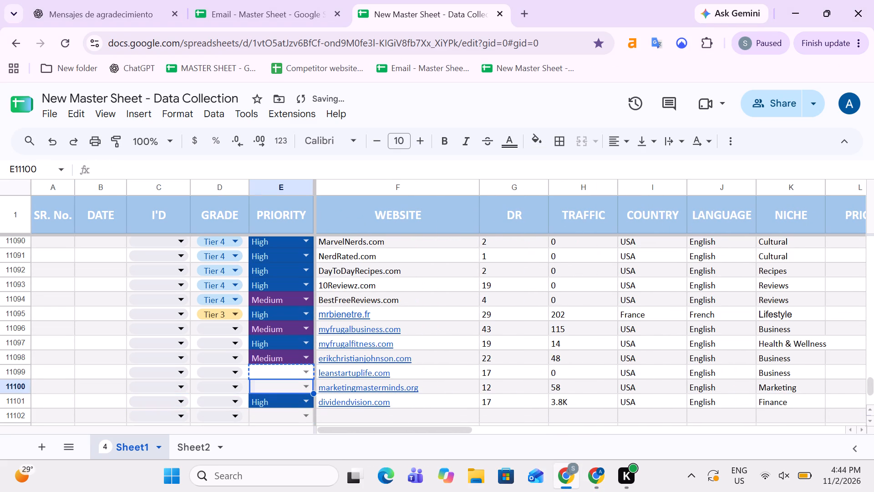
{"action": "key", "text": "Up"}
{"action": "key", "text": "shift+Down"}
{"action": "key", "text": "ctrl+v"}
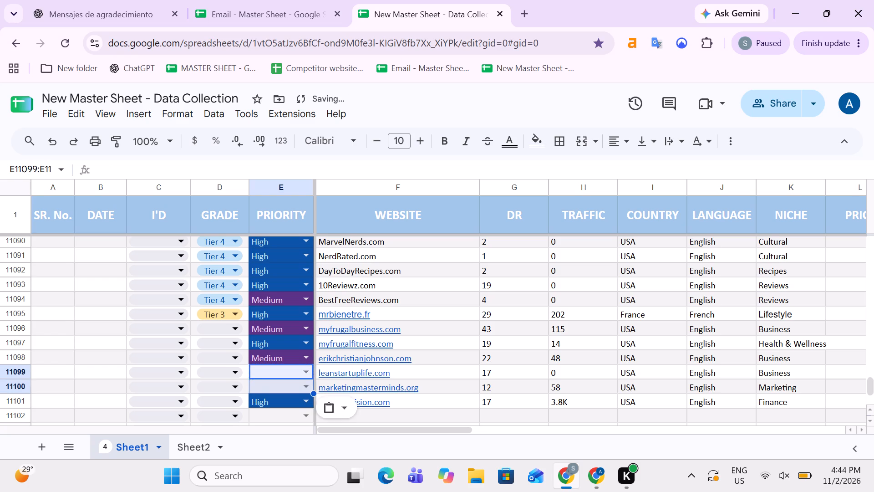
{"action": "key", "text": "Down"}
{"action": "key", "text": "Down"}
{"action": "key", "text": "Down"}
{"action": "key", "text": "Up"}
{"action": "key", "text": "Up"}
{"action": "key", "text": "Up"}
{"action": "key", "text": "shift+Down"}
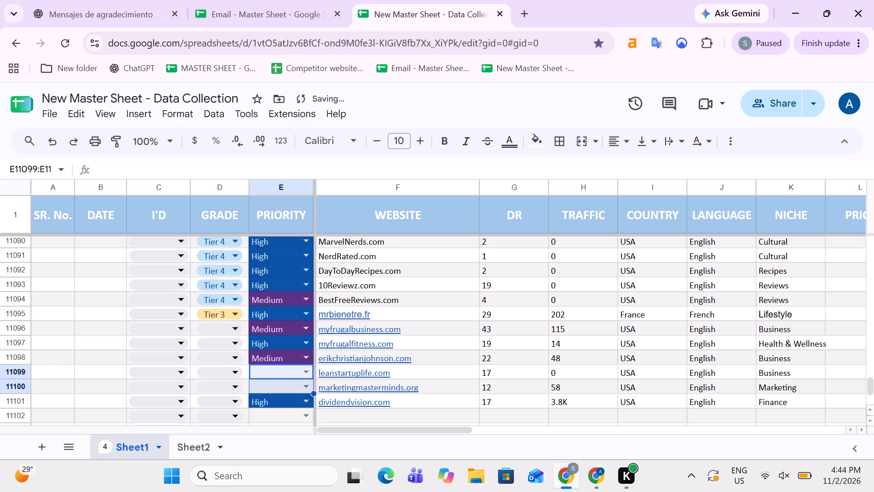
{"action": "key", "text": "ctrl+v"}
Copy the Medium priority from row 11098 into rows 11099 and 11100.
{"action": "key", "text": "Up"}
{"action": "key", "text": "ctrl+c"}
{"action": "key", "text": "Down"}
{"action": "key", "text": "shift+Down"}
{"action": "key", "text": "ctrl+v"}
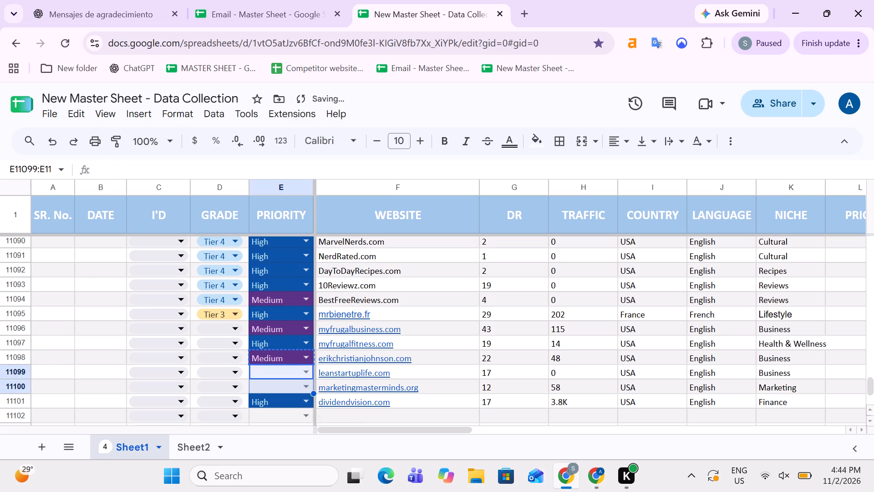
Copy the bestnetworkmarketingbusiness.com address from the browser and enter it as the website in row 11102.
{"action": "key", "text": "Down"}
{"action": "key", "text": "Down"}
{"action": "key", "text": "Down"}
{"action": "key", "text": "Right"}
{"action": "key", "text": "Right"}
{"action": "key", "text": "Left"}
{"action": "key", "text": "alt+Tab"}
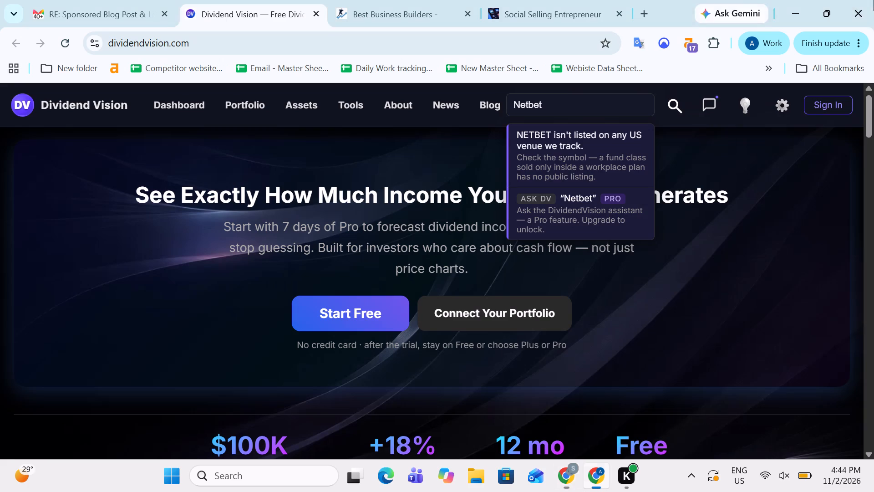
{"action": "left_click", "coordinate": [317, 17]}
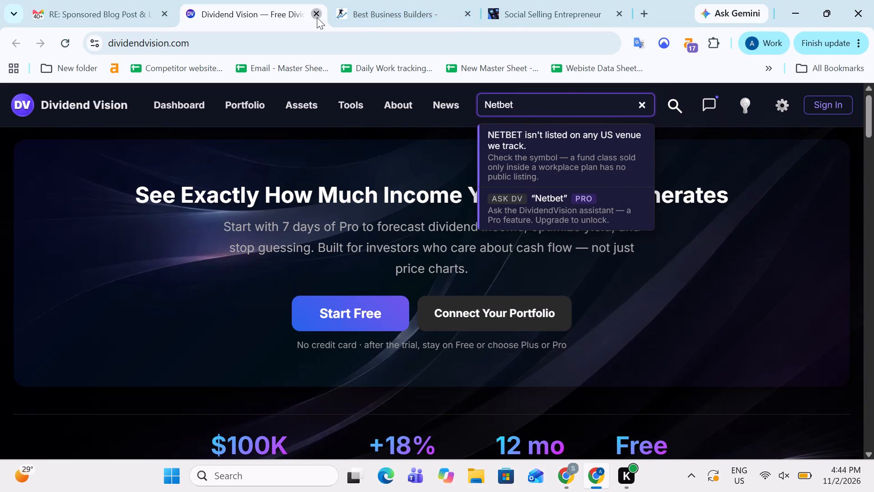
{"action": "left_click", "coordinate": [251, 39]}
{"action": "left_click_drag", "start_coordinate": [251, 39], "coordinate": [236, 40]}
{"action": "key", "text": "ctrl+c"}
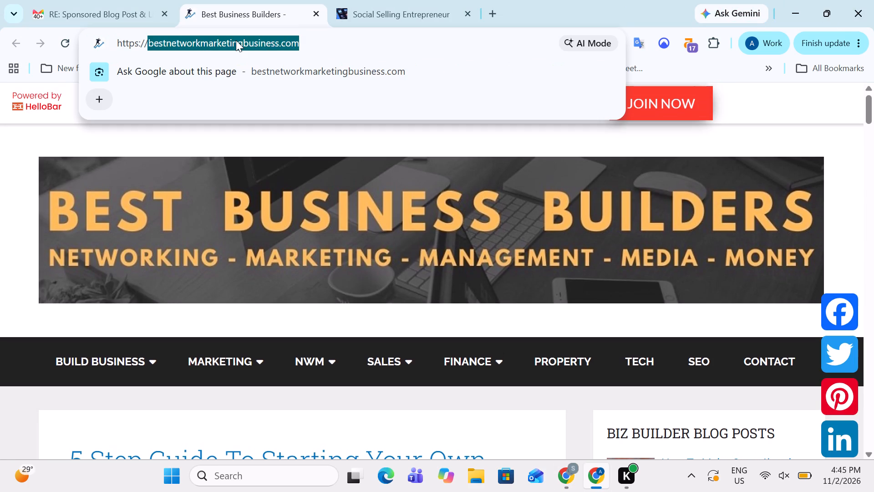
{"action": "key", "text": "ctrl+c"}
{"action": "key", "text": "alt+Tab"}
{"action": "key", "text": "Return"}
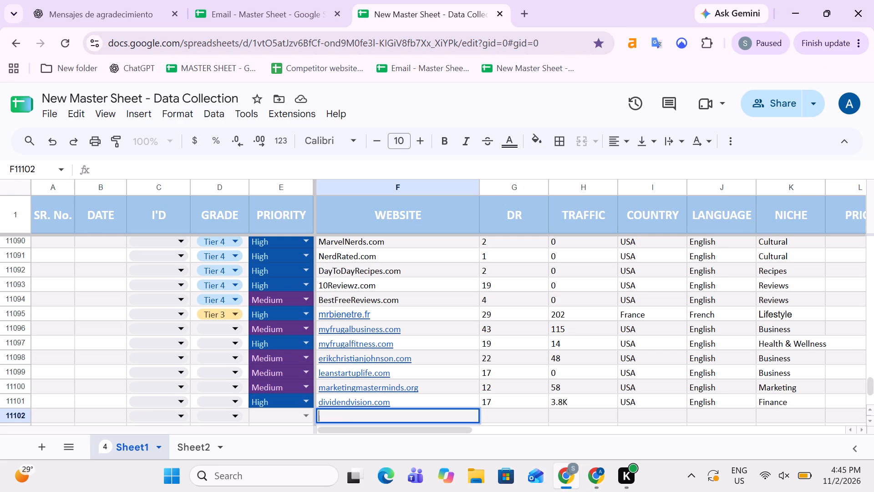
{"action": "key", "text": "ctrl+v"}
{"action": "key", "text": "Tab"}
Look through the Best Business Builders homepage to judge its topics and content.
{"action": "key", "text": "Down"}
{"action": "key", "text": "Down"}
{"action": "key", "text": "Down"}
{"action": "key", "text": "Down"}
{"action": "key", "text": "Down"}
{"action": "key", "text": "Down"}
{"action": "key", "text": "Down"}
{"action": "key", "text": "Down"}
{"action": "key", "text": "Up"}
{"action": "key", "text": "Up"}
{"action": "key", "text": "Up"}
{"action": "key", "text": "Up"}
{"action": "key", "text": "Up"}
{"action": "key", "text": "Up"}
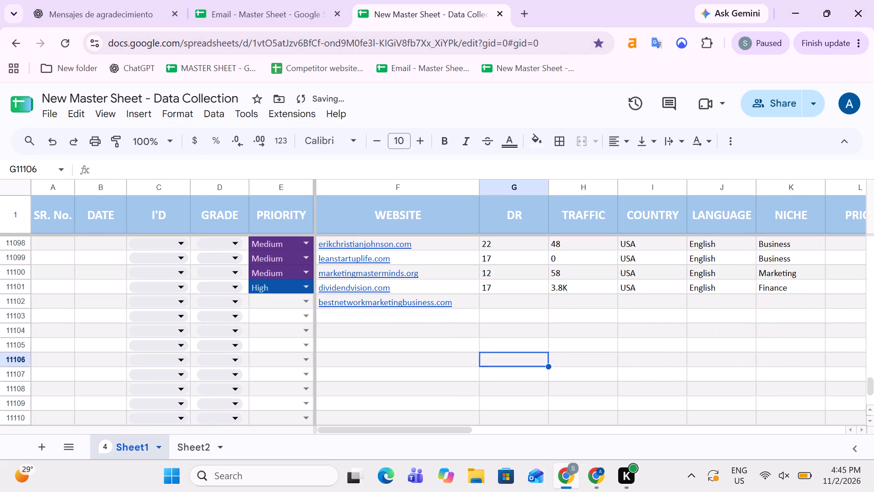
{"action": "key", "text": "Up"}
{"action": "key", "text": "Up"}
{"action": "key", "text": "alt+Tab"}
{"action": "scroll", "coordinate": [261, 192], "scroll_direction": "down", "scroll_amount": 3}
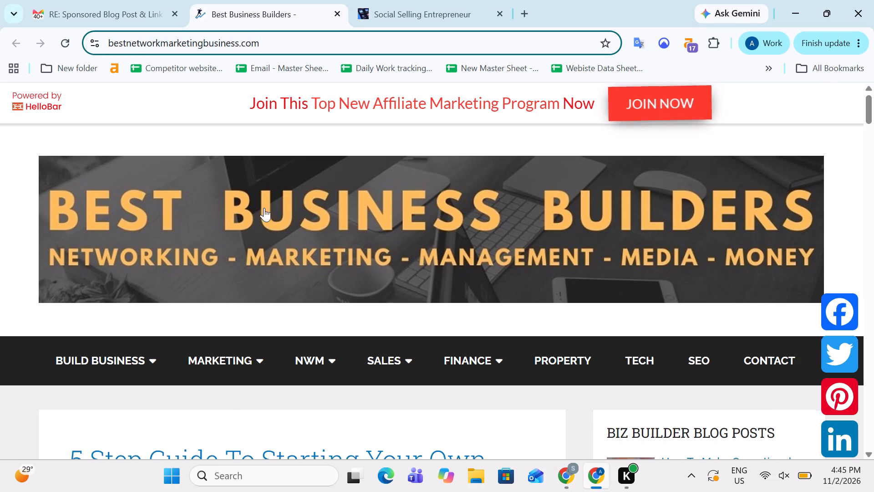
{"action": "scroll", "coordinate": [264, 208], "scroll_direction": "down", "scroll_amount": 2}
{"action": "scroll", "coordinate": [448, 233], "scroll_direction": "down", "scroll_amount": 5}
{"action": "scroll", "coordinate": [548, 269], "scroll_direction": "down", "scroll_amount": 20}
{"action": "scroll", "coordinate": [548, 269], "scroll_direction": "down", "scroll_amount": 8}
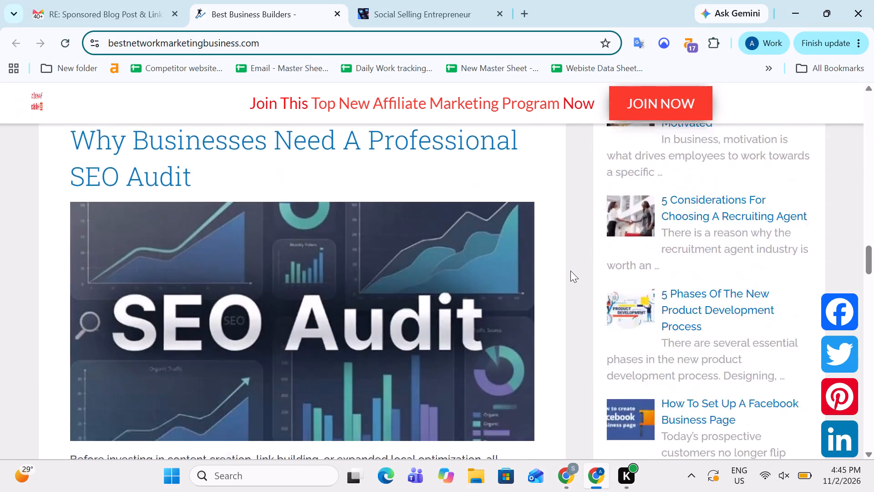
{"action": "scroll", "coordinate": [570, 271], "scroll_direction": "down", "scroll_amount": 20}
{"action": "scroll", "coordinate": [570, 271], "scroll_direction": "down", "scroll_amount": 12}
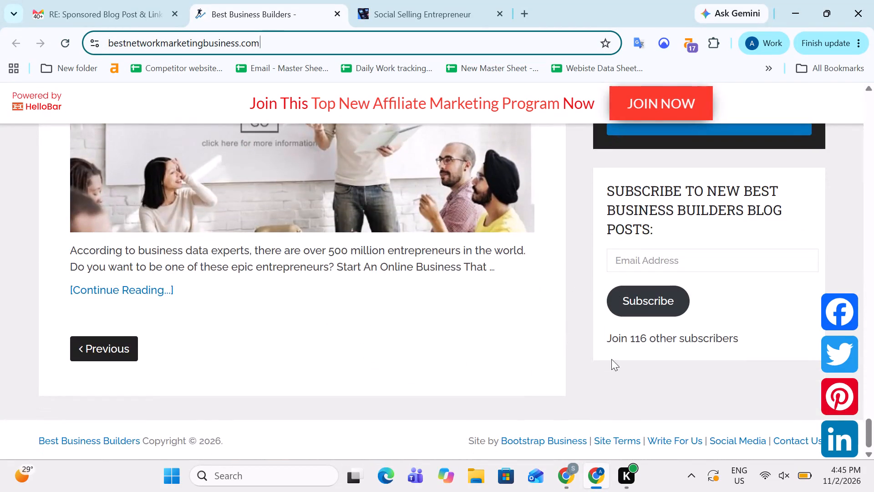
{"action": "scroll", "coordinate": [612, 258], "scroll_direction": "up", "scroll_amount": 20}
{"action": "scroll", "coordinate": [612, 258], "scroll_direction": "up", "scroll_amount": 20}
{"action": "scroll", "coordinate": [612, 258], "scroll_direction": "up", "scroll_amount": 9}
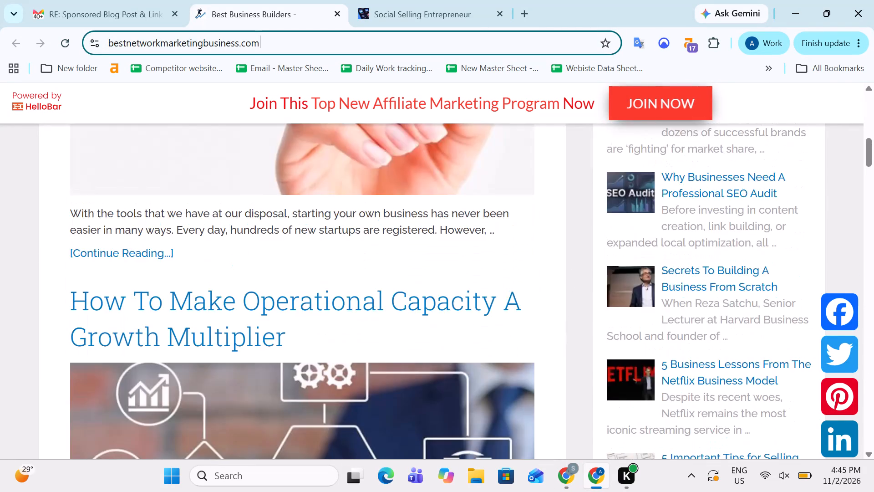
{"action": "scroll", "coordinate": [612, 258], "scroll_direction": "up", "scroll_amount": 17}
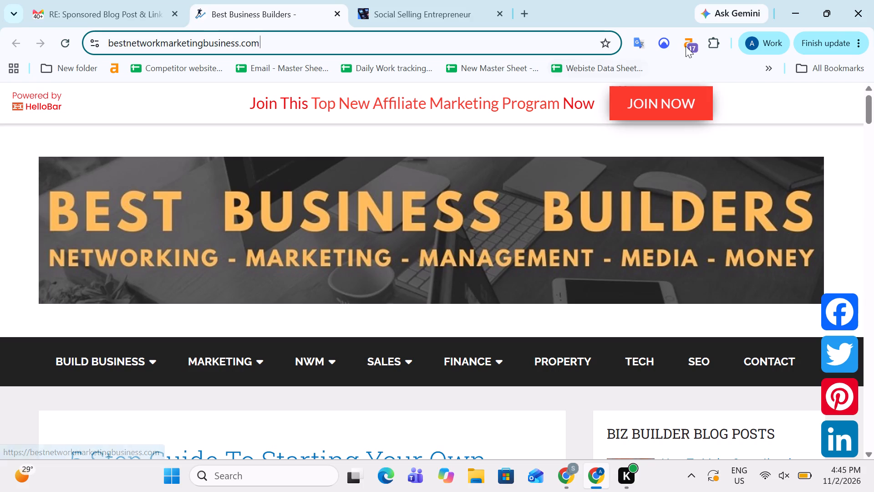
Check the Ahrefs metrics for bestnetworkmarketingbusiness.com and enter DR 17 and traffic 1 in row 11102.
{"action": "left_click", "coordinate": [690, 41]}
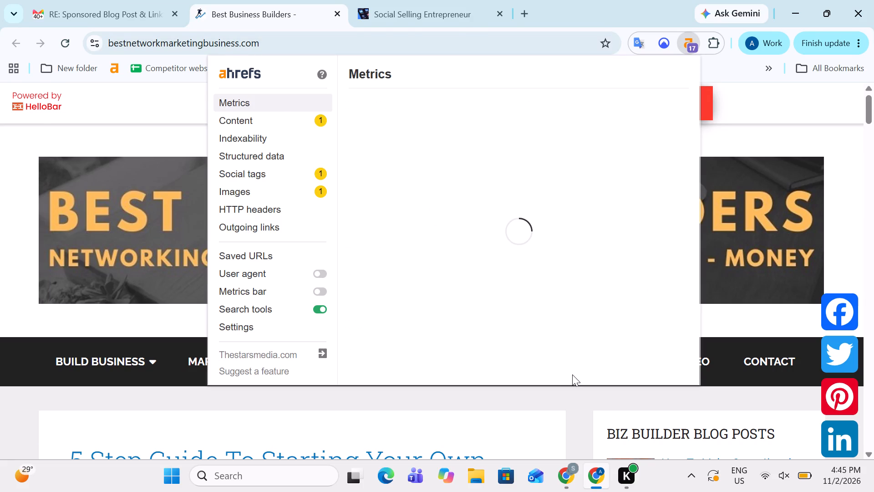
{"action": "key", "text": "alt+Tab"}
{"action": "type", "text": "17"}
{"action": "key", "text": "Right"}
{"action": "key", "text": "1"}
{"action": "key", "text": "Right"}
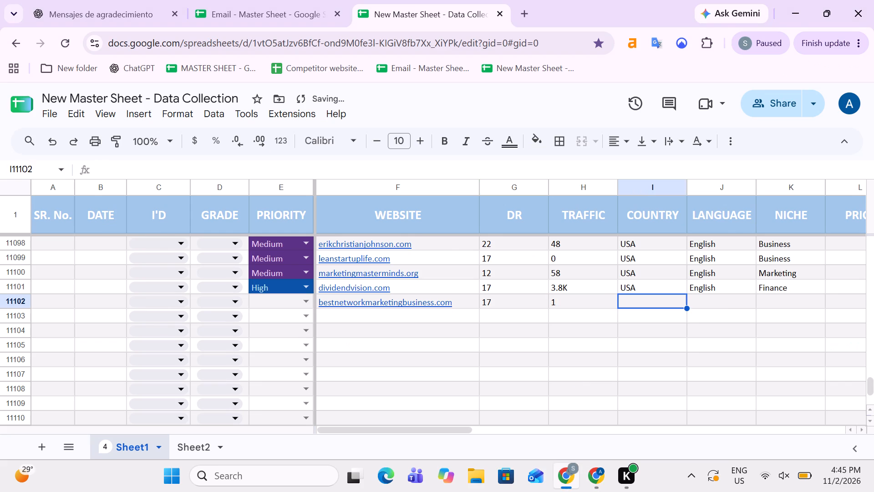
Fill row 11102 with country USA, language English and niche Business.
{"action": "type", "text": "US"}
{"action": "key", "text": "Right"}
{"action": "type", "text": "En"}
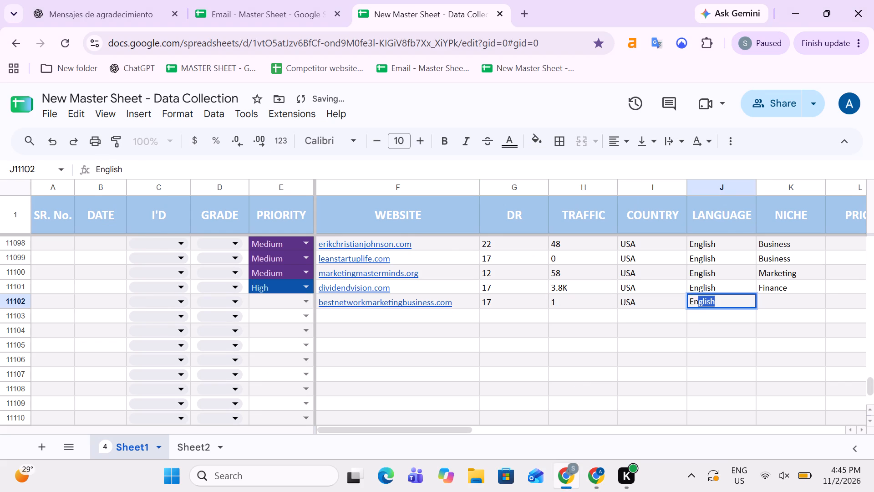
{"action": "key", "text": "Right"}
{"action": "type", "text": "Bus"}
Set the website type in row 11102 to Not Verified.
{"action": "key", "text": "Right"}
{"action": "key", "text": "Right"}
{"action": "key", "text": "Right"}
{"action": "key", "text": "Right"}
{"action": "key", "text": "Right"}
{"action": "key", "text": "Left"}
{"action": "key", "text": "Right"}
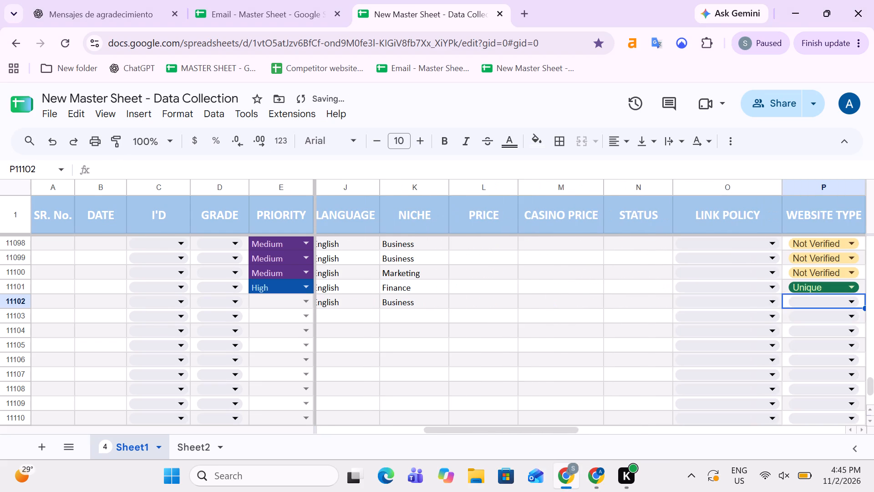
{"action": "key", "text": "Right"}
{"action": "key", "text": "alt+Tab"}
{"action": "left_click", "coordinate": [0, 231]}
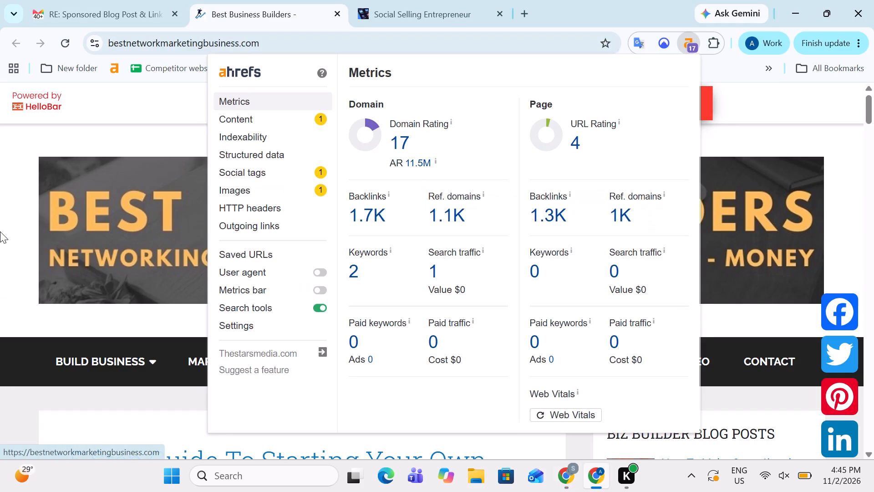
{"action": "scroll", "coordinate": [252, 225], "scroll_direction": "up", "scroll_amount": 9}
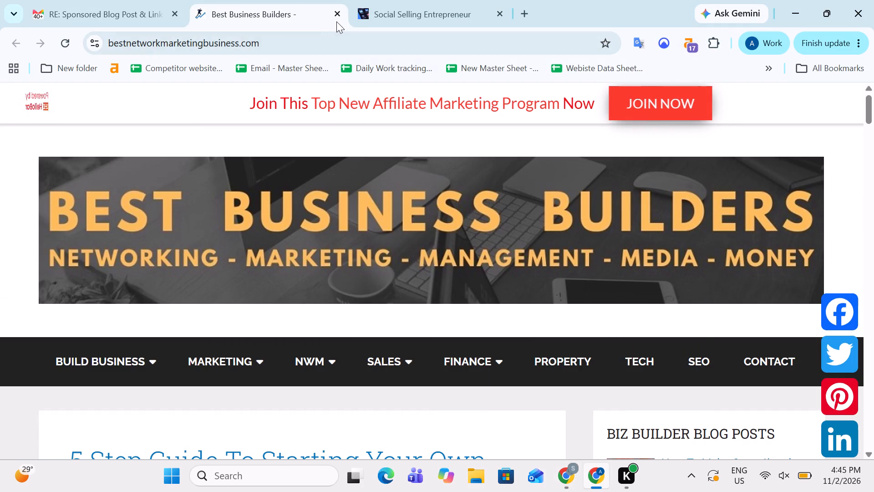
{"action": "key", "text": "alt+Tab"}
{"action": "key", "text": "Left"}
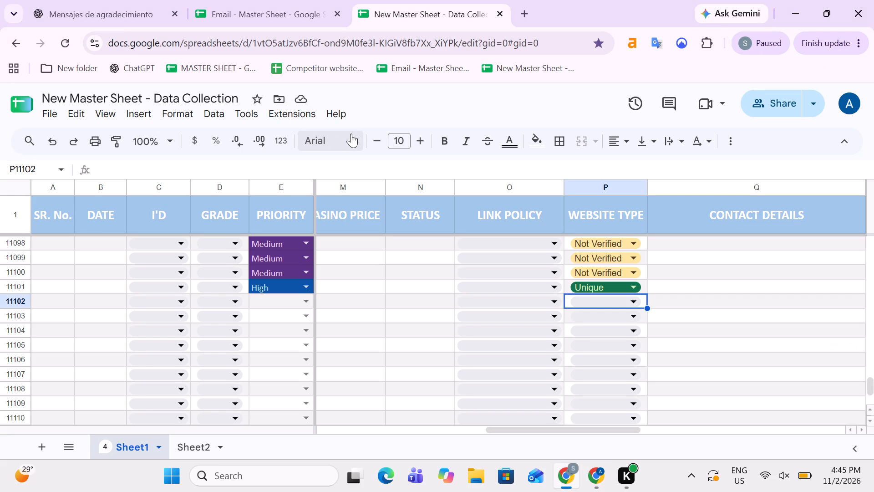
{"action": "key", "text": "n"}
{"action": "key", "text": "Up"}
{"action": "key", "text": "Return"}
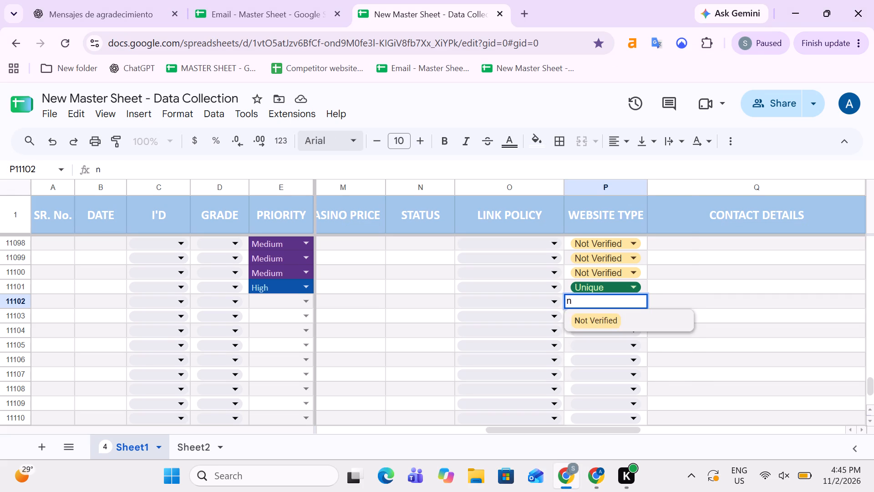
Close the Best Business Builders page and enter the copied address socialsellingentrepreneur.net as the website in row 11103.
{"action": "key", "text": "Up"}
{"action": "key", "text": "Left"}
{"action": "key", "text": "Left"}
{"action": "key", "text": "Left"}
{"action": "key", "text": "Left"}
{"action": "key", "text": "Left"}
{"action": "key", "text": "Left"}
{"action": "key", "text": "Left"}
{"action": "key", "text": "Left"}
{"action": "key", "text": "Left"}
{"action": "key", "text": "Left"}
{"action": "key", "text": "Left"}
{"action": "key", "text": "Left"}
{"action": "key", "text": "Left"}
{"action": "key", "text": "Left"}
{"action": "key", "text": "Left"}
{"action": "key", "text": "Left"}
{"action": "key", "text": "Left"}
{"action": "key", "text": "Right"}
{"action": "key", "text": "Right"}
{"action": "key", "text": "Right"}
{"action": "key", "text": "Right"}
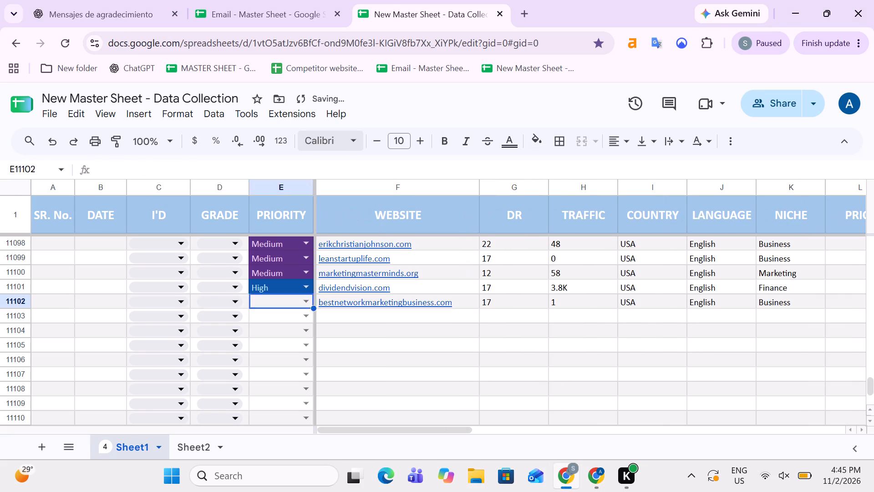
{"action": "key", "text": "Right"}
{"action": "key", "text": "alt+Tab"}
{"action": "left_click", "coordinate": [335, 13]}
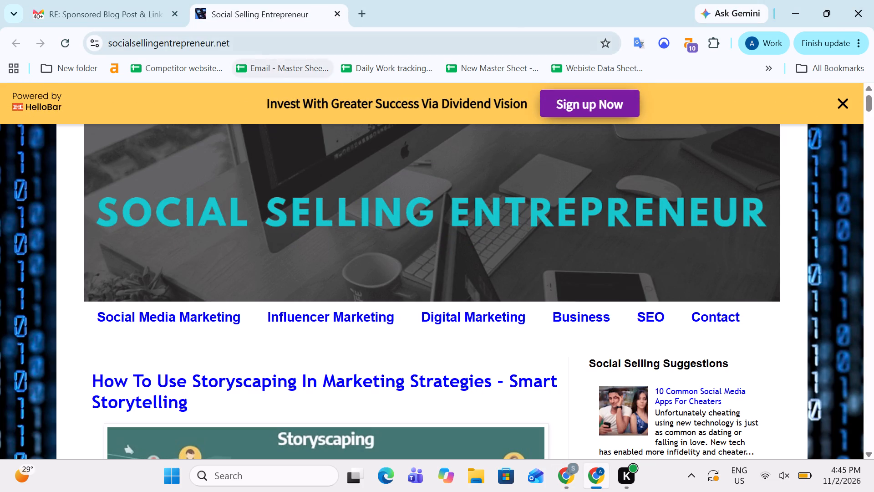
{"action": "left_click", "coordinate": [271, 41]}
{"action": "left_click_drag", "start_coordinate": [271, 41], "coordinate": [244, 41]}
{"action": "key", "text": "ctrl+c"}
{"action": "key", "text": "ctrl+c"}
{"action": "key", "text": "alt+Tab"}
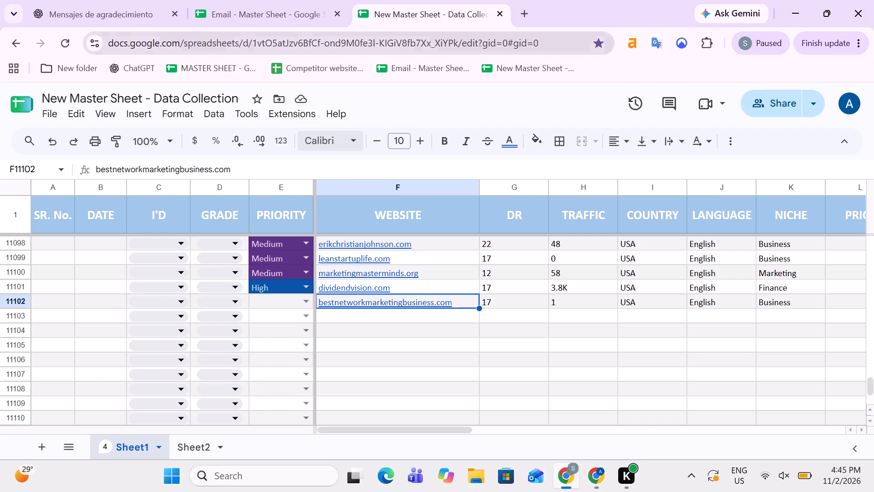
{"action": "key", "text": "Down"}
{"action": "key", "text": "Return"}
{"action": "key", "text": "ctrl+v"}
{"action": "key", "text": "Tab"}
Look through the Social Selling Entrepreneur homepage, dismiss its sign-up banner and check the site's Ahrefs metrics.
{"action": "key", "text": "alt+Tab"}
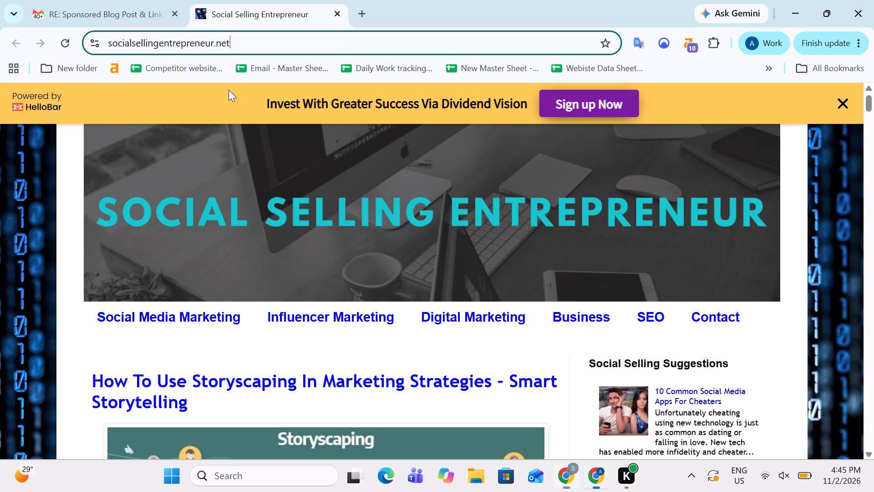
{"action": "scroll", "coordinate": [360, 256], "scroll_direction": "down", "scroll_amount": 8}
{"action": "scroll", "coordinate": [391, 278], "scroll_direction": "up", "scroll_amount": 10}
{"action": "scroll", "coordinate": [584, 281], "scroll_direction": "down", "scroll_amount": 20}
{"action": "scroll", "coordinate": [584, 281], "scroll_direction": "down", "scroll_amount": 3}
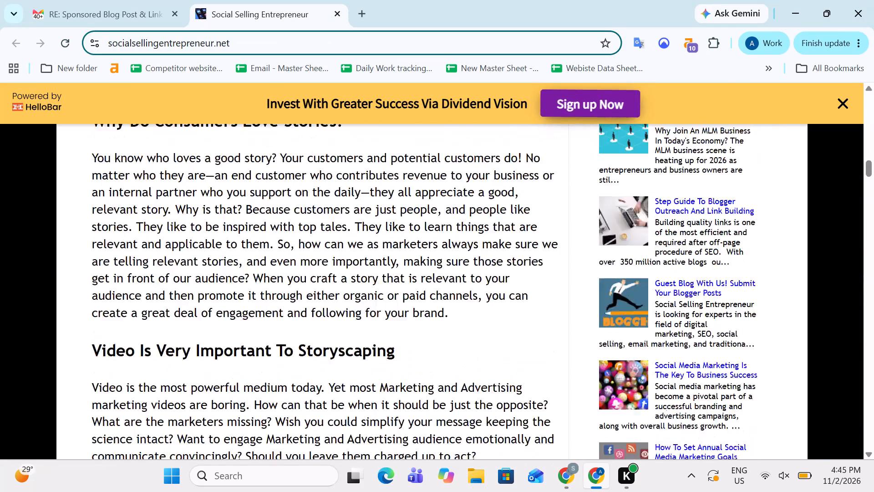
{"action": "scroll", "coordinate": [615, 306], "scroll_direction": "down", "scroll_amount": 16}
{"action": "scroll", "coordinate": [626, 309], "scroll_direction": "up", "scroll_amount": 20}
{"action": "scroll", "coordinate": [626, 309], "scroll_direction": "up", "scroll_amount": 10}
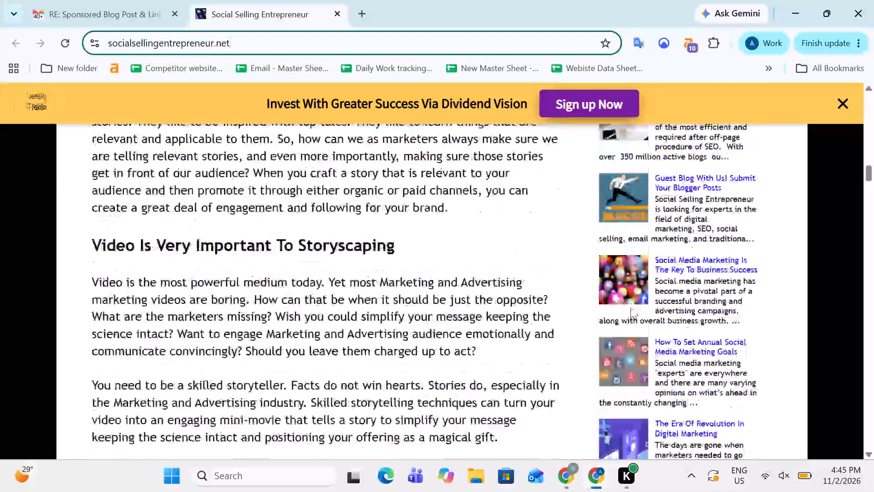
{"action": "scroll", "coordinate": [630, 307], "scroll_direction": "up", "scroll_amount": 20}
{"action": "scroll", "coordinate": [630, 307], "scroll_direction": "up", "scroll_amount": 9}
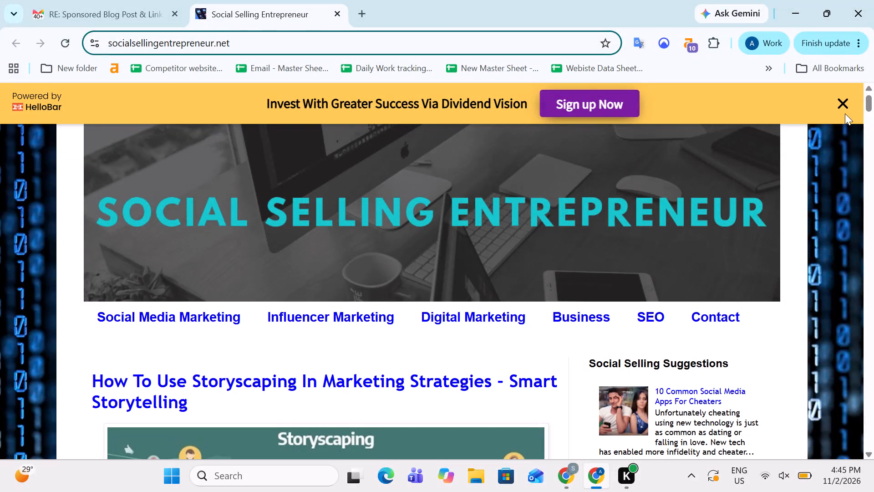
{"action": "left_click", "coordinate": [843, 107]}
{"action": "left_click", "coordinate": [690, 44]}
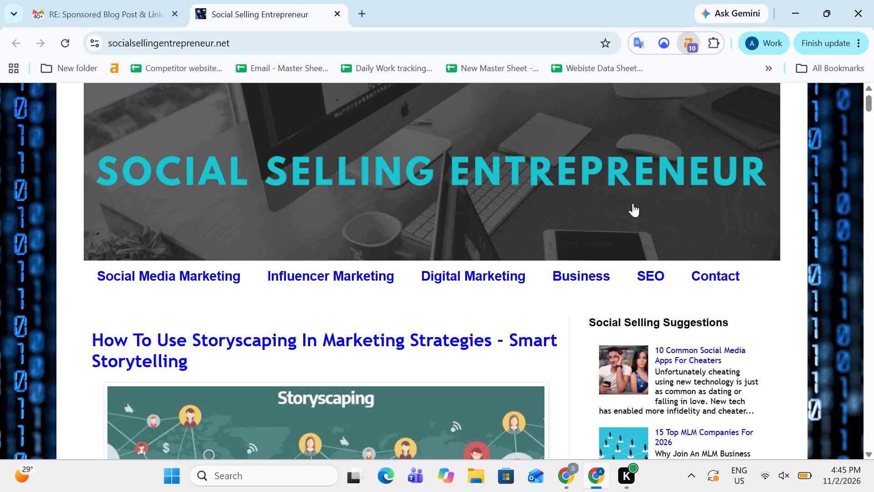
Record DR 10 and traffic 0 for socialsellingentrepreneur.net in row 11103 of the New Master Sheet.
{"action": "key", "text": "alt+Tab"}
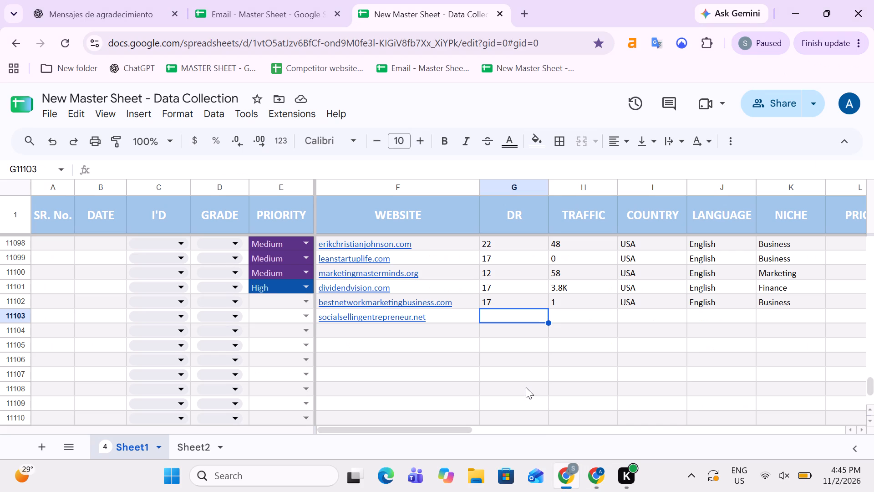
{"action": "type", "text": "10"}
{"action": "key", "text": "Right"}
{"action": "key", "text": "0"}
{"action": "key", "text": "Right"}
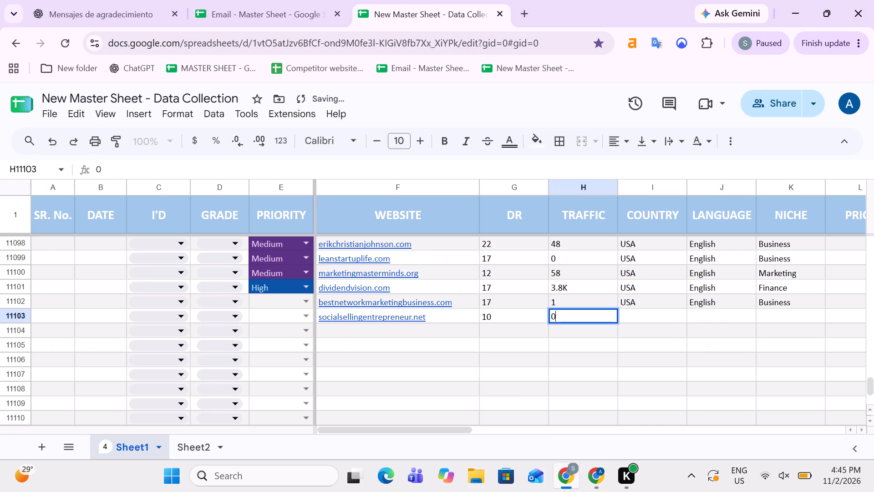
Fill row 11103 with country USA, language English and niche Business.
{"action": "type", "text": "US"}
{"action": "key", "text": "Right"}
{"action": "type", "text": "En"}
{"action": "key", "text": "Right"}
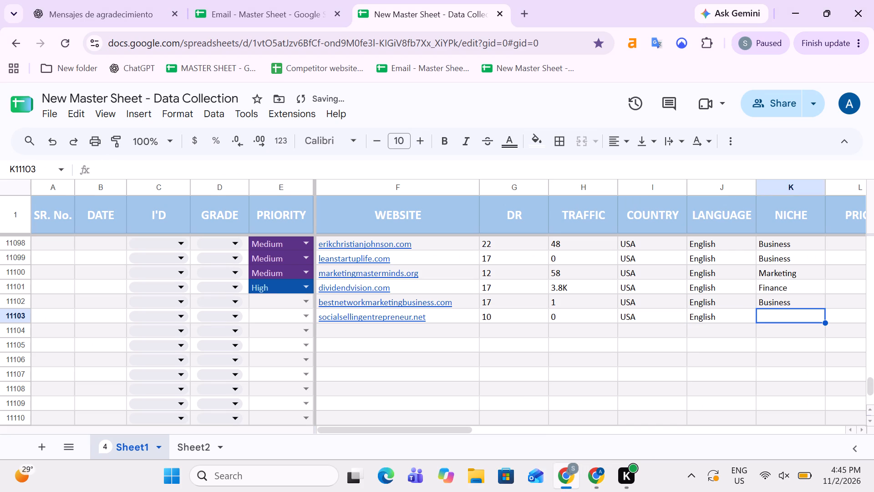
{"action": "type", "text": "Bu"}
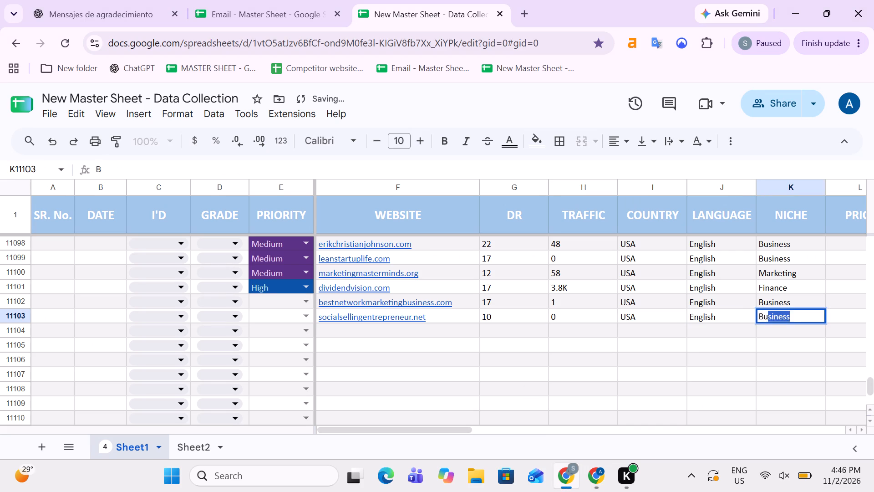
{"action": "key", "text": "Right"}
Set the website type in row 11103 to Not Verified.
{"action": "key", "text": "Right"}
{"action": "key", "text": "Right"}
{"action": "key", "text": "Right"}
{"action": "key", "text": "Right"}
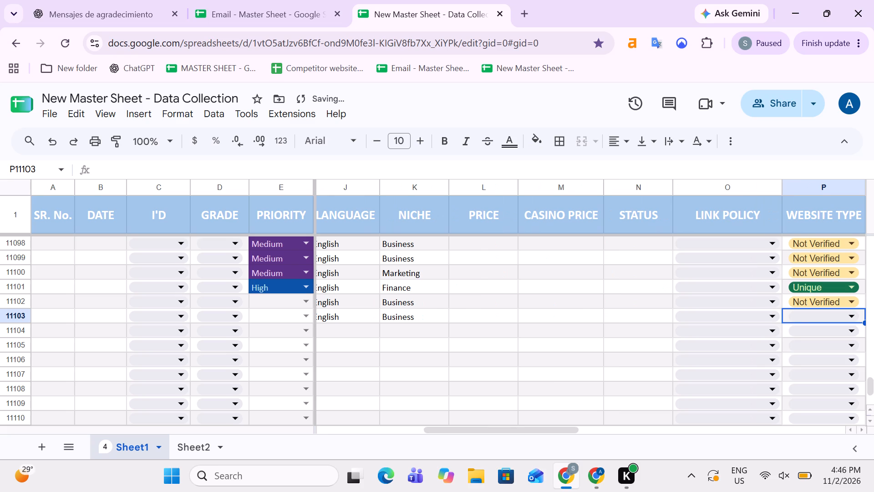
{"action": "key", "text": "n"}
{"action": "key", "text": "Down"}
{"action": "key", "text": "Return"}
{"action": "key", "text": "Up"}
Close the Social Selling Entrepreneur page and enter the email sender's address as the contact details in row 11096.
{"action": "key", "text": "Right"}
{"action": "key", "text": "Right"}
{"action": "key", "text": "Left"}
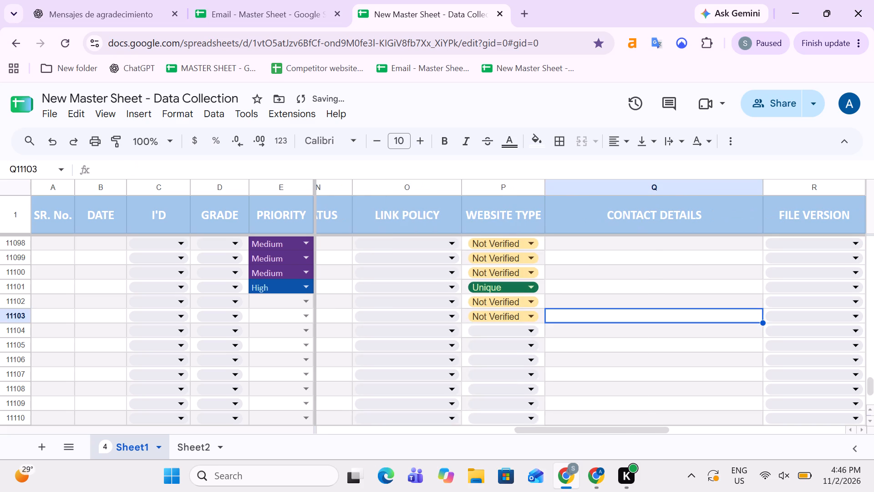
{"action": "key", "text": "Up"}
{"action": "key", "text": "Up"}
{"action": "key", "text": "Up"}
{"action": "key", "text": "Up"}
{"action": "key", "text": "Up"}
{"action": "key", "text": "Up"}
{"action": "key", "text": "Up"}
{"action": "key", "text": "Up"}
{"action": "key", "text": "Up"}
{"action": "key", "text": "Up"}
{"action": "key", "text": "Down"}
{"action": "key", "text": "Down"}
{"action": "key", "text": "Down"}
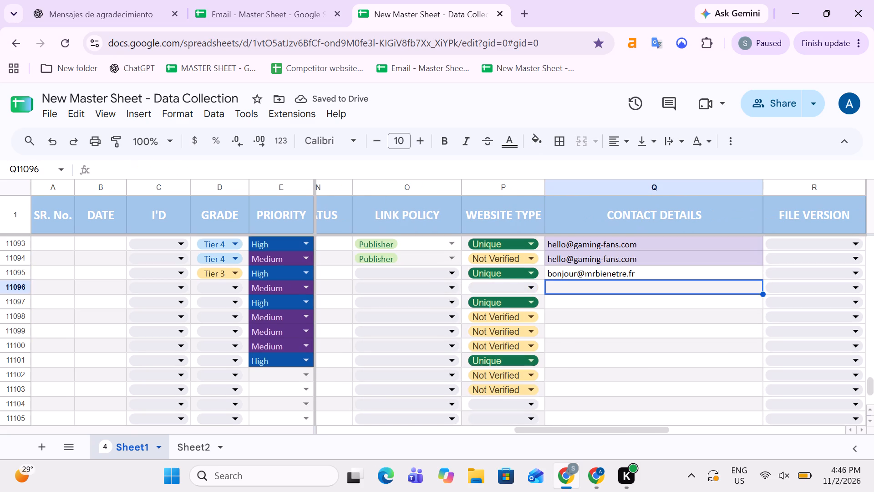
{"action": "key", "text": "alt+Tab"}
{"action": "left_click", "coordinate": [340, 14]}
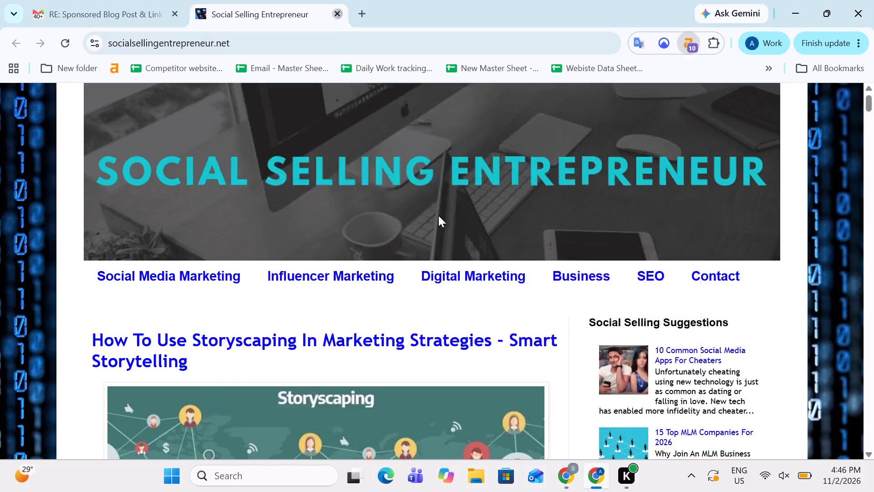
{"action": "scroll", "coordinate": [411, 241], "scroll_direction": "up", "scroll_amount": 4}
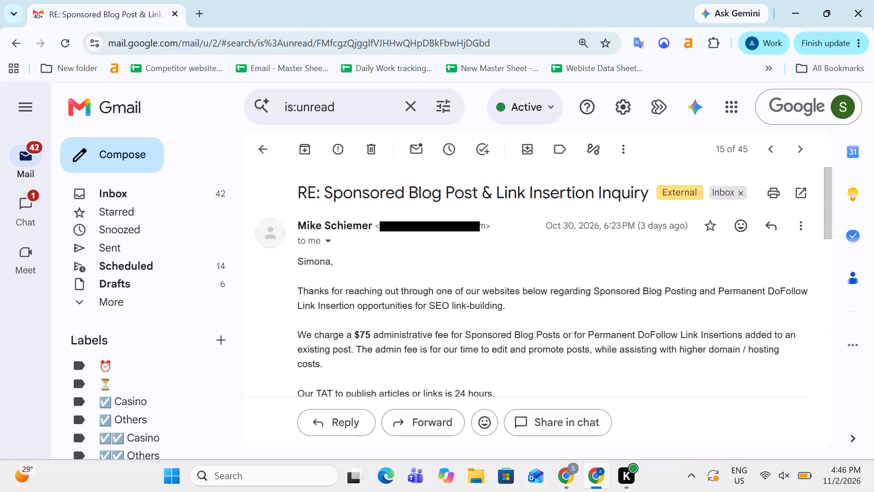
{"action": "left_click", "coordinate": [552, 291]}
{"action": "key", "text": "alt+Tab"}
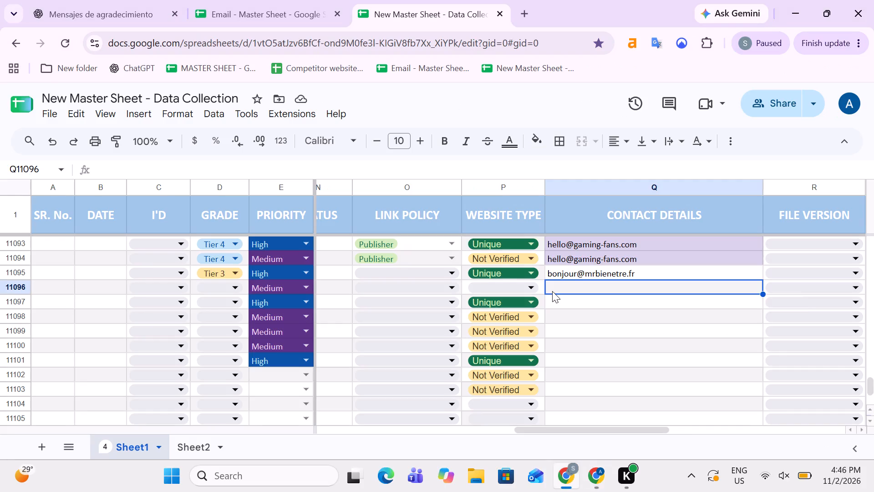
{"action": "key", "text": "ctrl+v"}
{"action": "key", "text": "Right"}
Copy the contact details from row 11096 into rows 11097 to 11103.
{"action": "key", "text": "Left"}
{"action": "key", "text": "ctrl+c"}
{"action": "key", "text": "Down"}
{"action": "key", "text": "shift+Down"}
{"action": "key", "text": "shift+Down"}
{"action": "key", "text": "shift+Down"}
{"action": "key", "text": "shift+Down"}
{"action": "key", "text": "shift+Down"}
{"action": "key", "text": "shift+Down"}
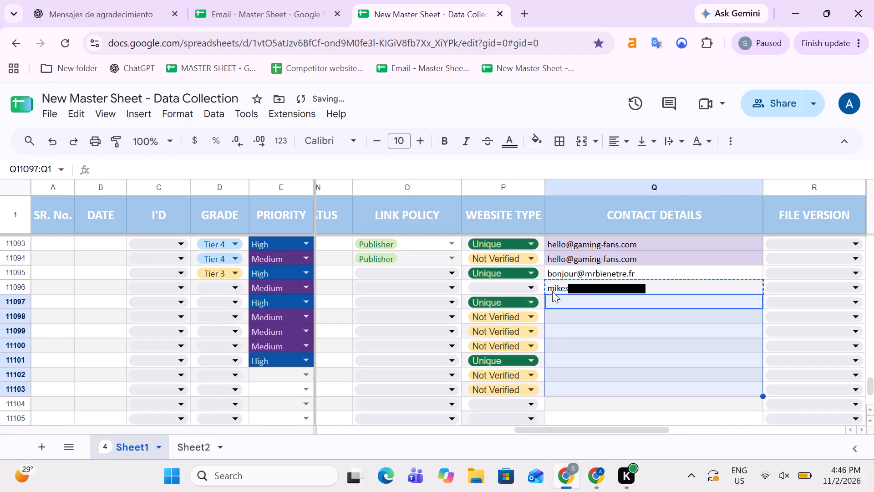
{"action": "key", "text": "ctrl+v"}
Shade the contact details cells in rows 11096 to 11103 with a light green fill.
{"action": "key", "text": "Up"}
{"action": "key", "text": "shift+Down"}
{"action": "key", "text": "shift+Down"}
{"action": "key", "text": "shift+Down"}
{"action": "key", "text": "shift+Down"}
{"action": "key", "text": "shift+Down"}
{"action": "key", "text": "shift+Down"}
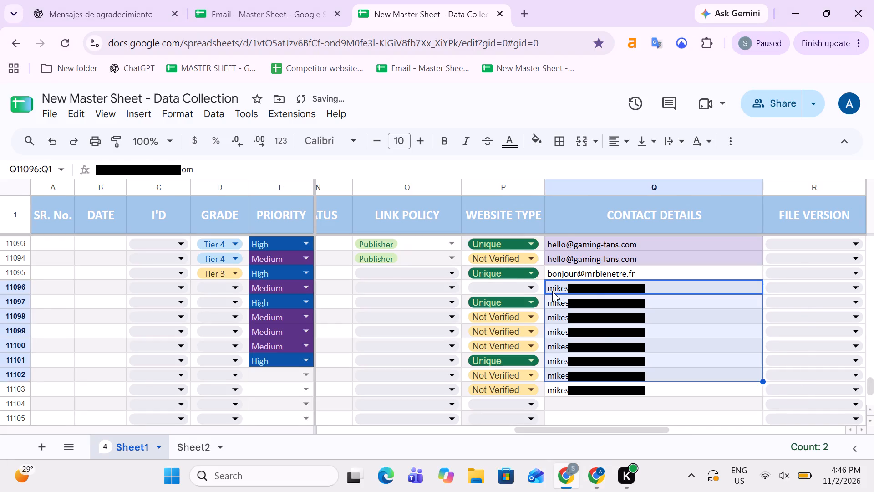
{"action": "key", "text": "shift+Down"}
{"action": "left_click", "coordinate": [546, 142]}
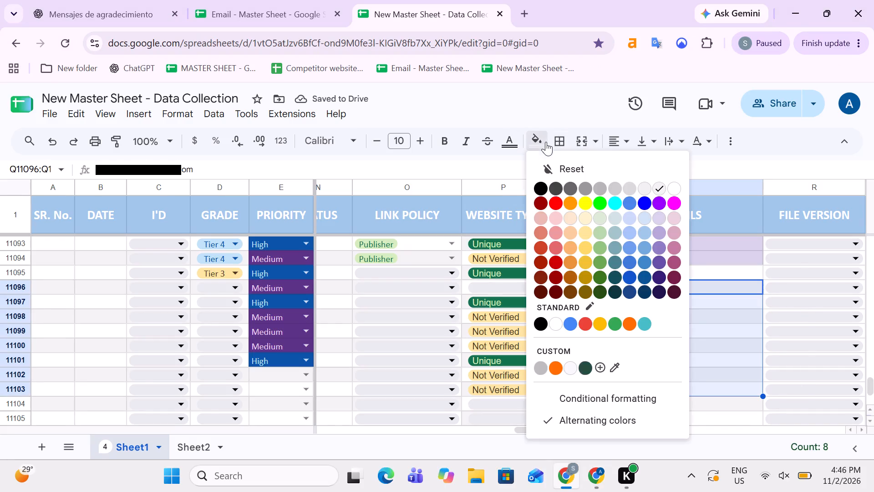
{"action": "left_click", "coordinate": [595, 217]}
{"action": "key", "text": "Left"}
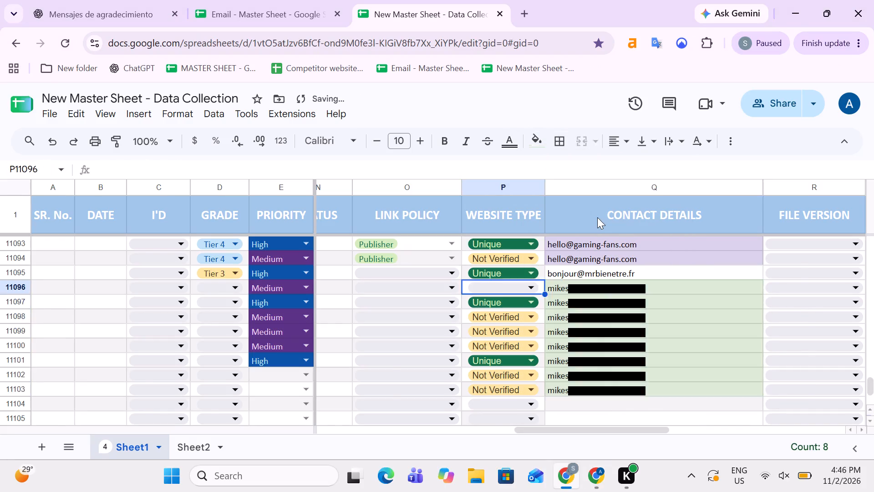
Set the link policy in row 11096 to Publisher.
{"action": "key", "text": "Left"}
{"action": "key", "text": "Left"}
{"action": "key", "text": "Right"}
{"action": "key", "text": "p"}
{"action": "key", "text": "Down"}
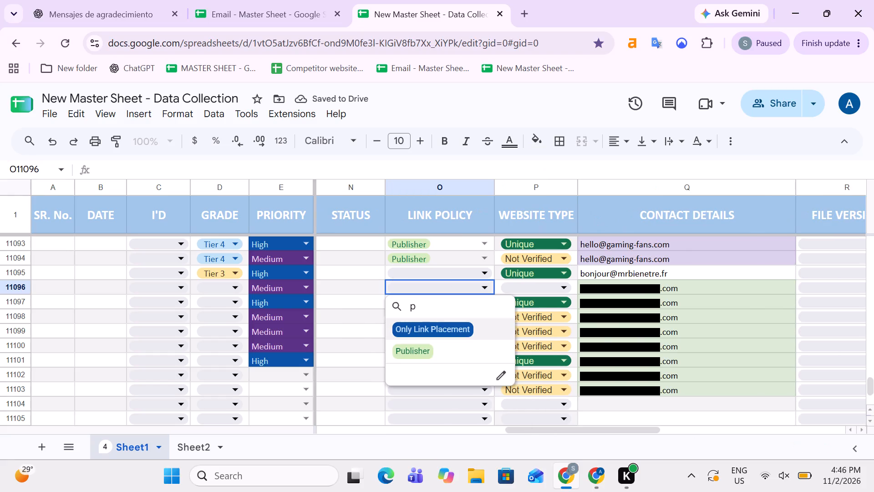
{"action": "key", "text": "Down"}
{"action": "key", "text": "Return"}
Copy the Publisher link policy from row 11096 into rows 11097 to 11103.
{"action": "key", "text": "Up"}
{"action": "key", "text": "ctrl+c"}
{"action": "key", "text": "Down"}
{"action": "key", "text": "shift+Down"}
{"action": "key", "text": "shift+Down"}
{"action": "key", "text": "shift+Down"}
{"action": "key", "text": "shift+Down"}
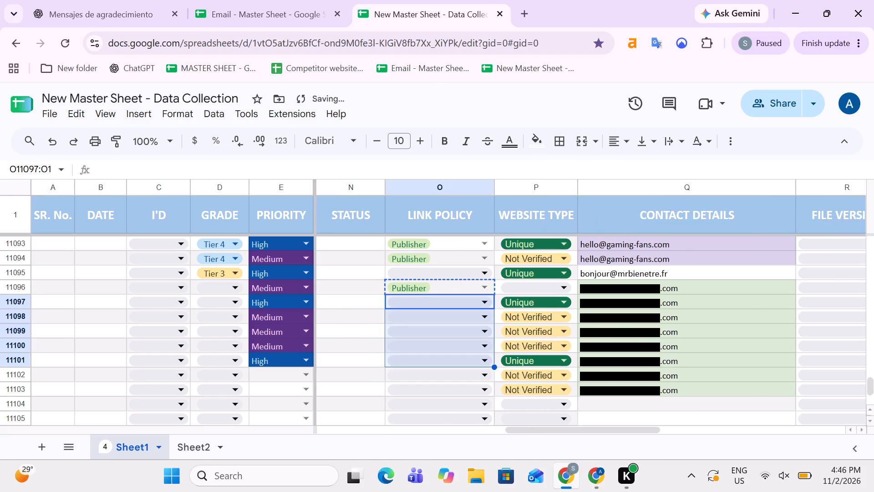
{"action": "key", "text": "shift+Down"}
{"action": "key", "text": "shift+Down"}
{"action": "key", "text": "shift+Down"}
{"action": "key", "text": "shift+Up"}
{"action": "key", "text": "ctrl+v"}
Copy the Medium priority from row 11100 into rows 11102 and 11103.
{"action": "key", "text": "Up"}
{"action": "key", "text": "Right"}
{"action": "key", "text": "Right"}
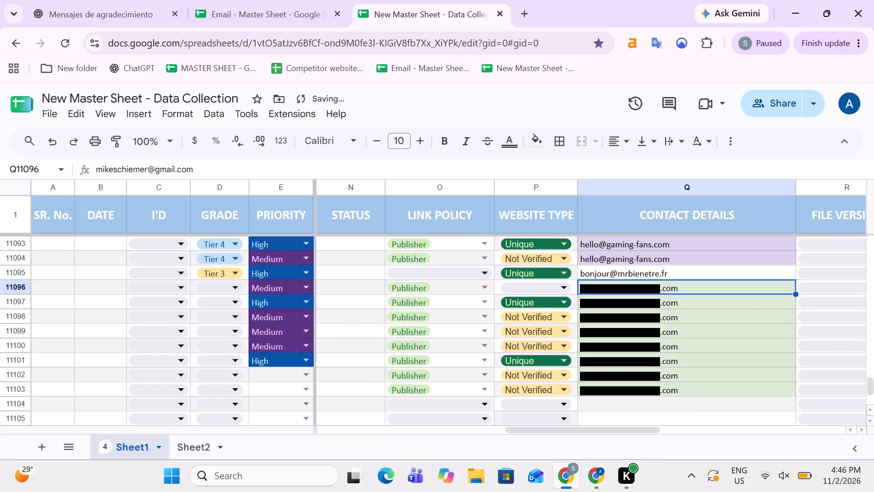
{"action": "key", "text": "Left"}
{"action": "key", "text": "Left"}
{"action": "key", "text": "Left"}
{"action": "key", "text": "Left"}
{"action": "key", "text": "Left"}
{"action": "key", "text": "Left"}
{"action": "key", "text": "Left"}
{"action": "key", "text": "Left"}
{"action": "key", "text": "Left"}
{"action": "key", "text": "Left"}
{"action": "key", "text": "Left"}
{"action": "key", "text": "Left"}
{"action": "key", "text": "Left"}
{"action": "key", "text": "Left"}
{"action": "key", "text": "Left"}
{"action": "key", "text": "Left"}
{"action": "key", "text": "Left"}
{"action": "key", "text": "Right"}
{"action": "key", "text": "Right"}
{"action": "key", "text": "Right"}
{"action": "key", "text": "Right"}
{"action": "key", "text": "Down"}
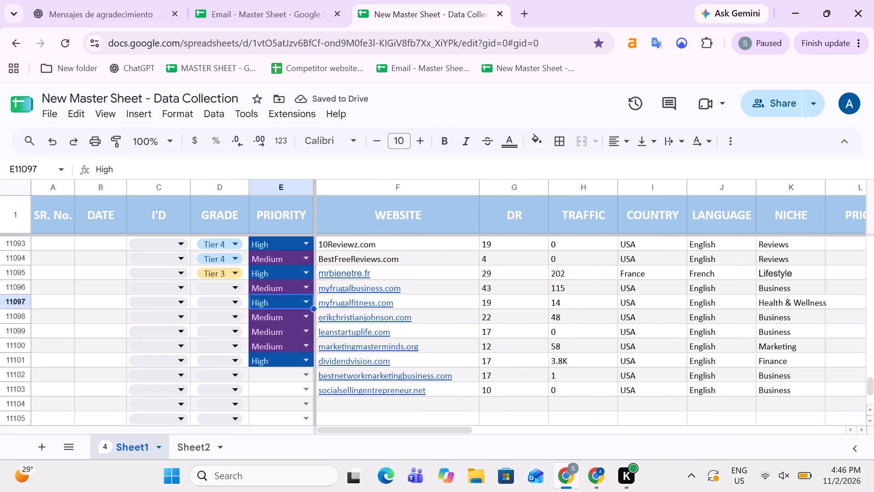
{"action": "key", "text": "Down"}
{"action": "key", "text": "Down"}
{"action": "key", "text": "Down"}
{"action": "key", "text": "Down"}
{"action": "key", "text": "Down"}
{"action": "key", "text": "Up"}
{"action": "key", "text": "Up"}
{"action": "key", "text": "ctrl+c"}
{"action": "key", "text": "Down"}
{"action": "key", "text": "Down"}
{"action": "key", "text": "Down"}
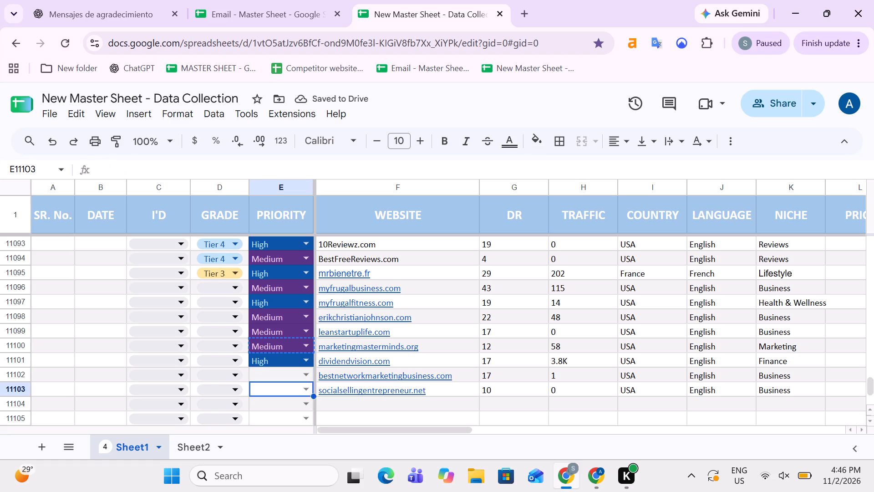
{"action": "key", "text": "Up"}
{"action": "key", "text": "shift+Down"}
{"action": "key", "text": "ctrl+v"}
Review the DR and traffic of myfrugalbusiness.com in row 11096 to decide its grade.
{"action": "key", "text": "Up"}
{"action": "key", "text": "Up"}
{"action": "key", "text": "Up"}
{"action": "key", "text": "Up"}
{"action": "key", "text": "Up"}
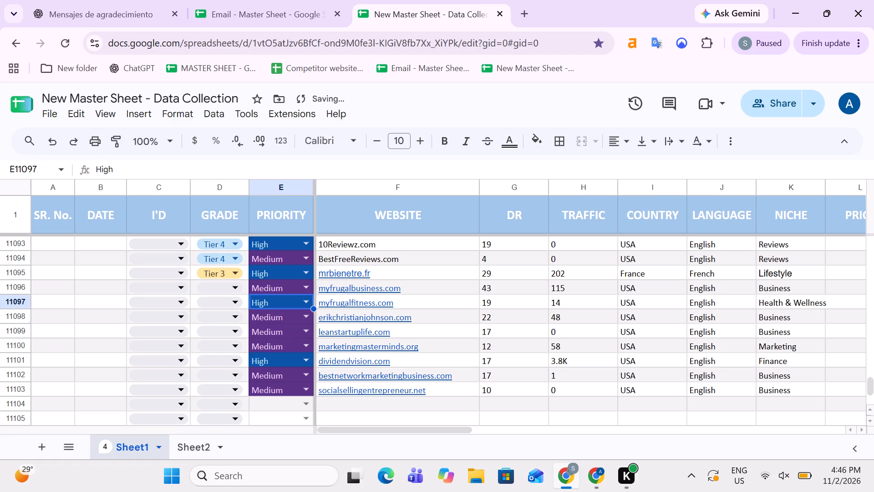
{"action": "key", "text": "Up"}
{"action": "key", "text": "Left"}
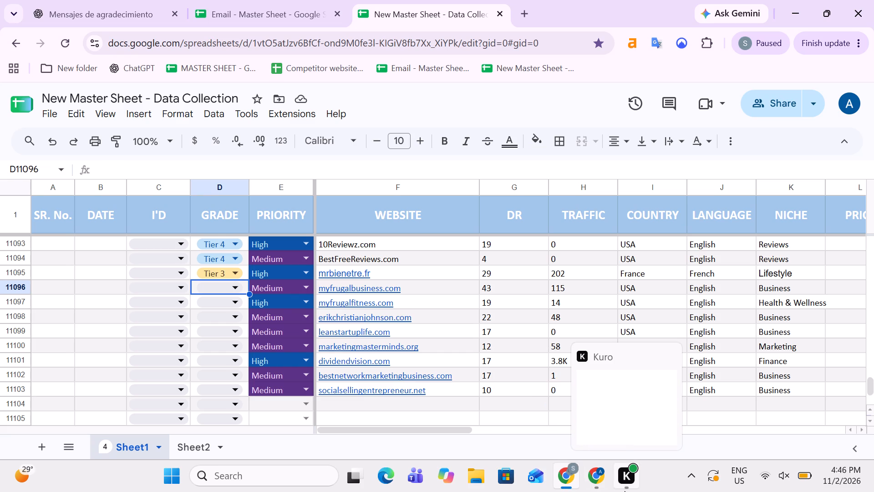
{"action": "key", "text": "Right"}
{"action": "key", "text": "Right"}
{"action": "key", "text": "Right"}
{"action": "key", "text": "Right"}
{"action": "key", "text": "Right"}
{"action": "key", "text": "Left"}
{"action": "key", "text": "Left"}
{"action": "key", "text": "Right"}
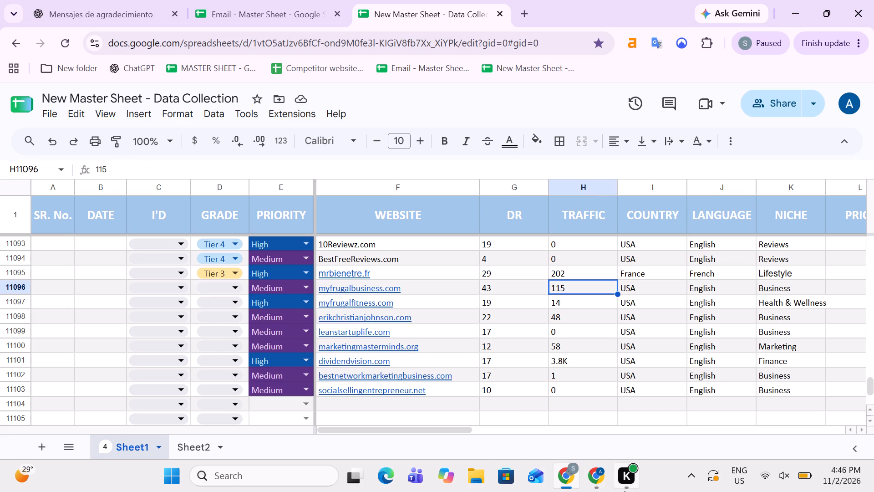
{"action": "key", "text": "Left"}
{"action": "key", "text": "Left"}
{"action": "key", "text": "Left"}
{"action": "key", "text": "Left"}
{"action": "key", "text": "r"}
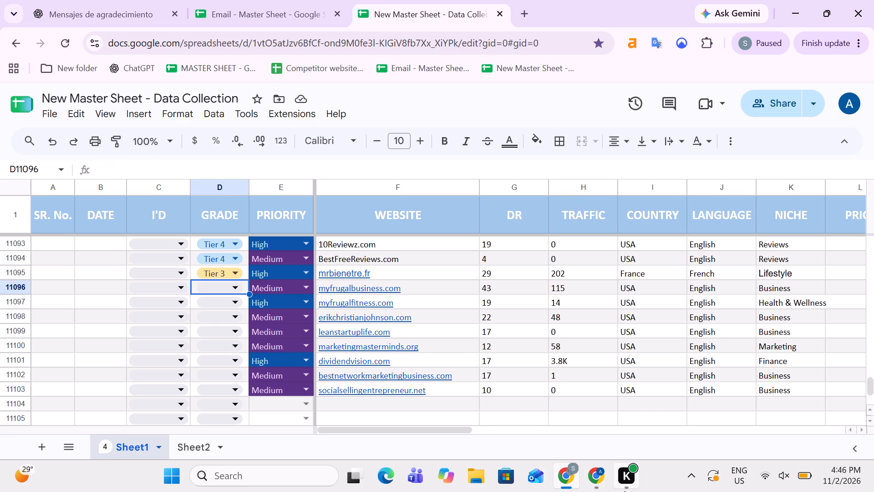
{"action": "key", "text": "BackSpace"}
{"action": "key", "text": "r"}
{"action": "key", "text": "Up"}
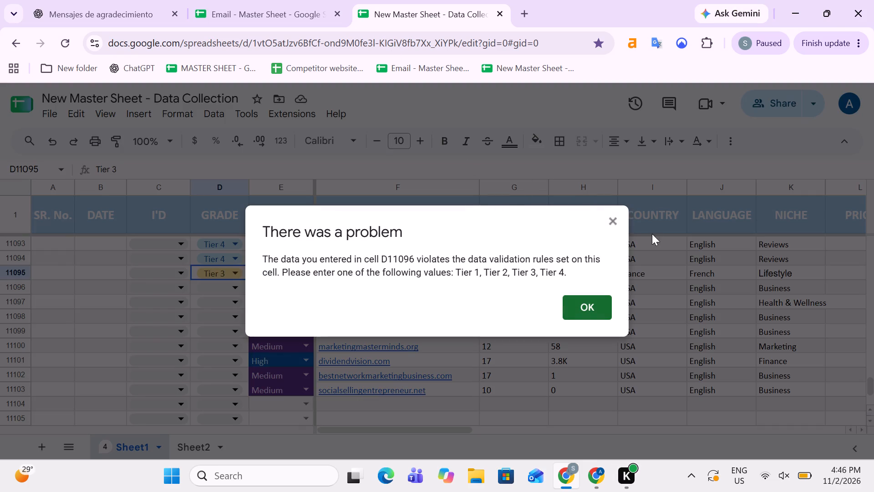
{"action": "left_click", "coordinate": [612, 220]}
Set the grade of myfrugalbusiness.com in row 11096 to Tier 3.
{"action": "key", "text": "Down"}
{"action": "key", "text": "t"}
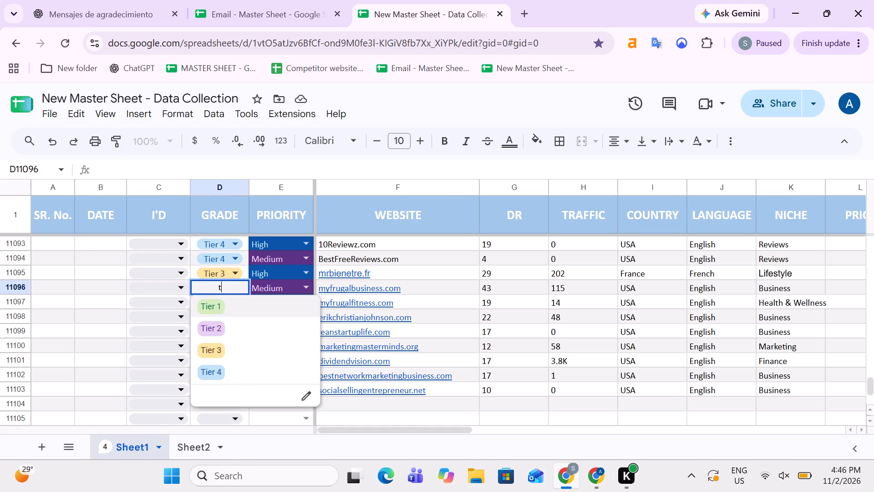
{"action": "key", "text": "Up"}
{"action": "key", "text": "Up"}
{"action": "key", "text": "Return"}
Check the DR of myfrugalfitness.com in row 11097.
{"action": "key", "text": "Right"}
{"action": "key", "text": "Right"}
{"action": "key", "text": "Right"}
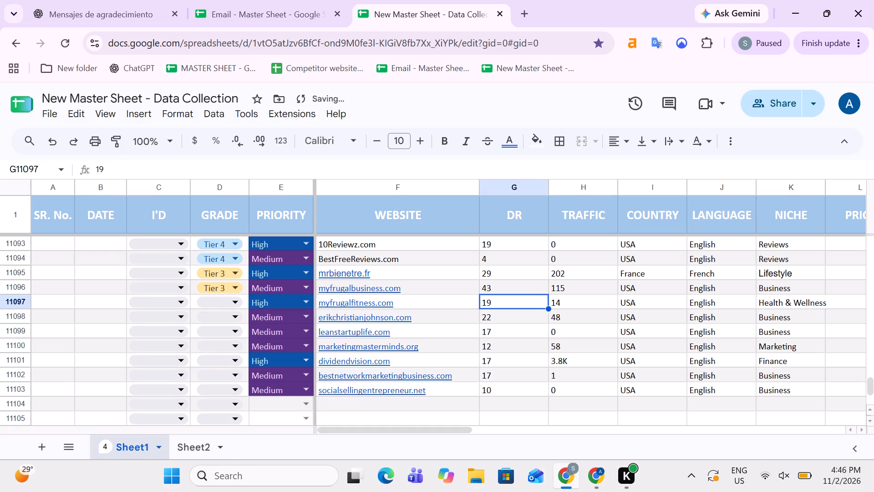
Set the grade of myfrugalfitness.com in row 11097 to Tier 4.
{"action": "key", "text": "Right"}
{"action": "key", "text": "Left"}
{"action": "key", "text": "Left"}
{"action": "key", "text": "Left"}
{"action": "key", "text": "Left"}
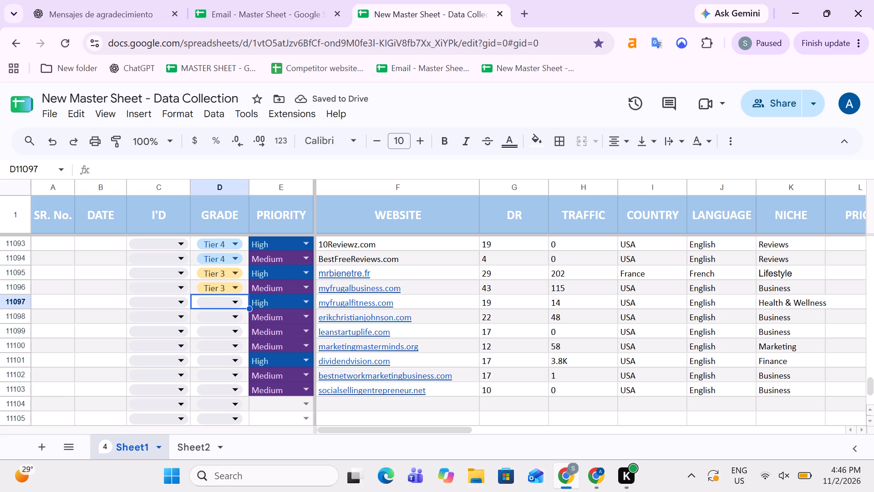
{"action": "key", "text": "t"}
{"action": "key", "text": "Up"}
{"action": "key", "text": "Return"}
Copy the Tier 4 grade from row 11097 down through rows 11098 to 11103.
{"action": "key", "text": "Up"}
{"action": "key", "text": "ctrl+c"}
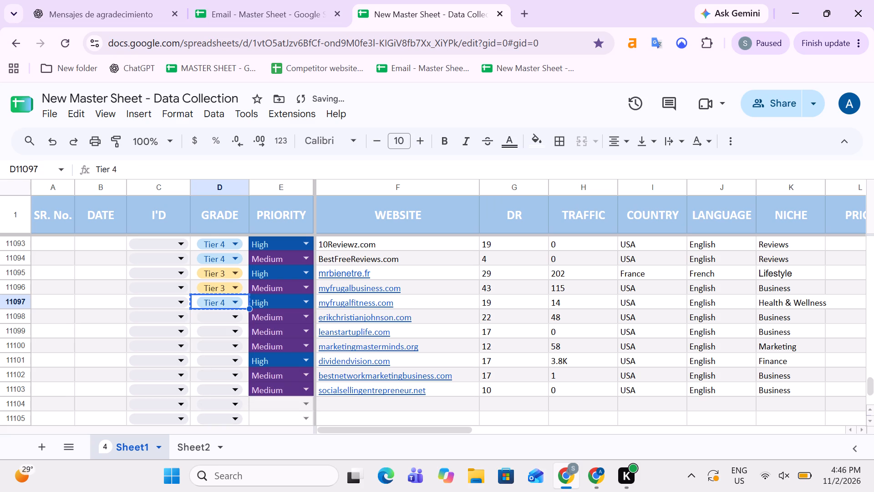
{"action": "key", "text": "shift+Down"}
{"action": "key", "text": "shift+Down"}
{"action": "key", "text": "shift+Down"}
{"action": "key", "text": "shift+Down"}
{"action": "key", "text": "shift+Down"}
{"action": "key", "text": "shift+Down"}
{"action": "key", "text": "ctrl+v"}
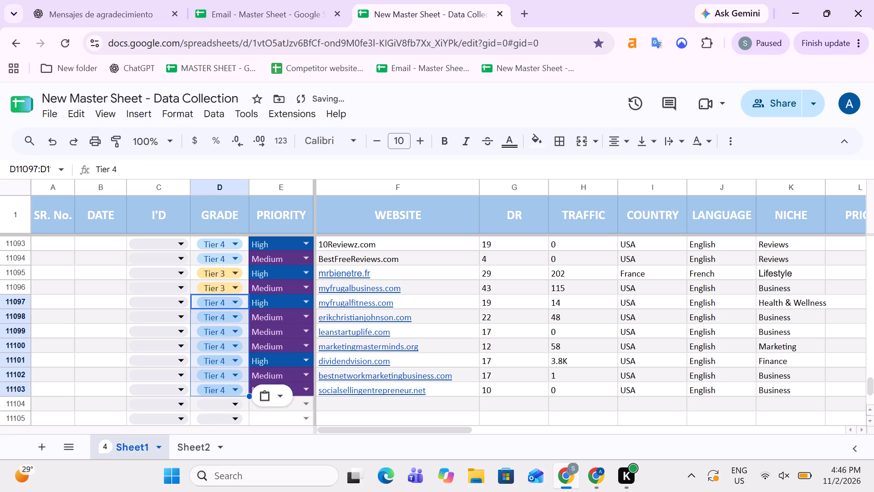
Review the DR and traffic of the newly graded sites down to socialsellingentrepreneur.net in row 11103.
{"action": "key", "text": "Down"}
{"action": "key", "text": "Down"}
{"action": "key", "text": "Down"}
{"action": "key", "text": "Right"}
{"action": "key", "text": "Right"}
{"action": "key", "text": "Right"}
{"action": "key", "text": "Right"}
{"action": "key", "text": "Down"}
{"action": "key", "text": "Left"}
{"action": "key", "text": "Left"}
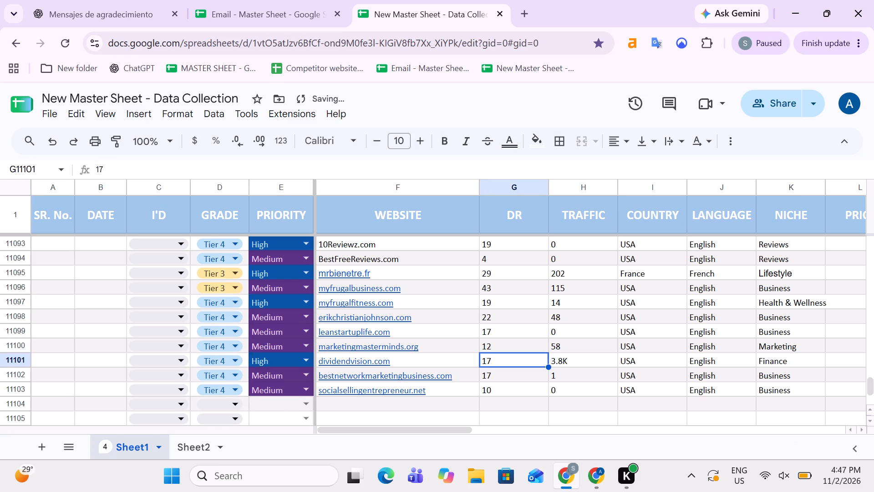
{"action": "key", "text": "Down"}
{"action": "key", "text": "Down"}
{"action": "key", "text": "Down"}
{"action": "key", "text": "Down"}
{"action": "key", "text": "Down"}
{"action": "key", "text": "Up"}
{"action": "key", "text": "Up"}
{"action": "key", "text": "Up"}
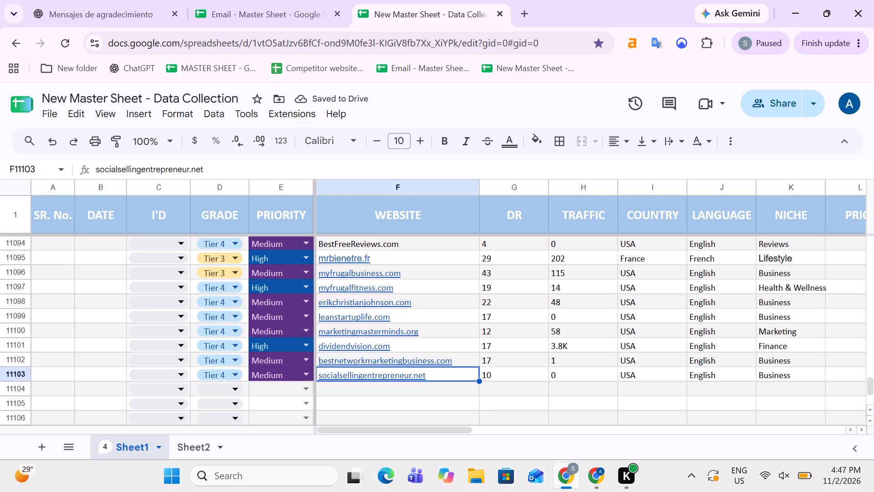
Change the grade of myfrugalbusiness.com in row 11096 to Tier 4.
{"action": "key", "text": "Up"}
{"action": "key", "text": "Up"}
{"action": "key", "text": "Up"}
{"action": "key", "text": "Up"}
{"action": "key", "text": "Up"}
{"action": "key", "text": "Up"}
{"action": "key", "text": "Up"}
{"action": "key", "text": "Left"}
{"action": "key", "text": "Left"}
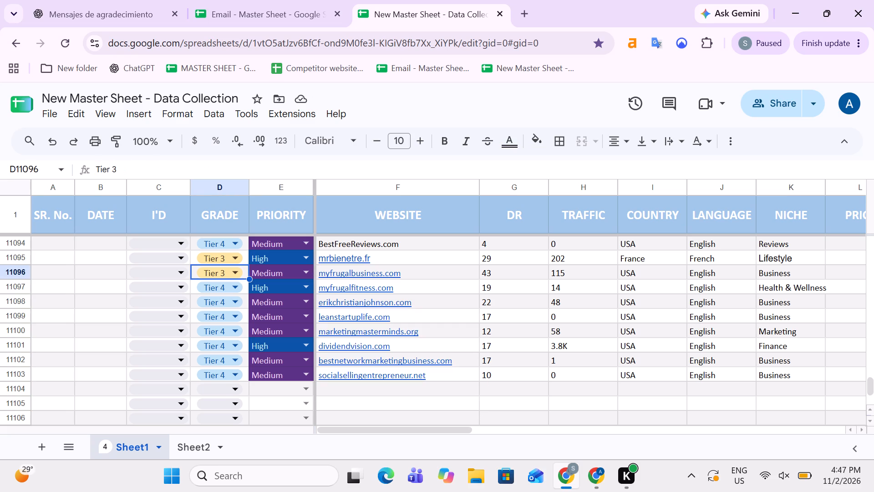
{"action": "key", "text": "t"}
{"action": "key", "text": "Up"}
{"action": "key", "text": "Return"}
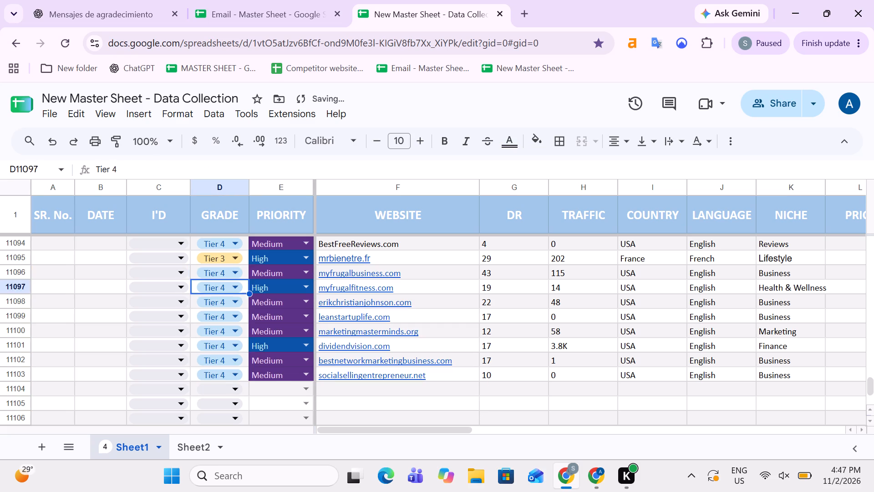
Recheck the grades and DR values of the new sites in rows 11096 to 11103 and save the sheet.
{"action": "key", "text": "Up"}
{"action": "key", "text": "Down"}
{"action": "key", "text": "Down"}
{"action": "key", "text": "Down"}
{"action": "key", "text": "Down"}
{"action": "key", "text": "Down"}
{"action": "key", "text": "Down"}
{"action": "key", "text": "Down"}
{"action": "key", "text": "Right"}
{"action": "key", "text": "Right"}
{"action": "key", "text": "Right"}
{"action": "key", "text": "Down"}
{"action": "key", "text": "Down"}
{"action": "key", "text": "Down"}
{"action": "key", "text": "Down"}
{"action": "key", "text": "Down"}
{"action": "key", "text": "Down"}
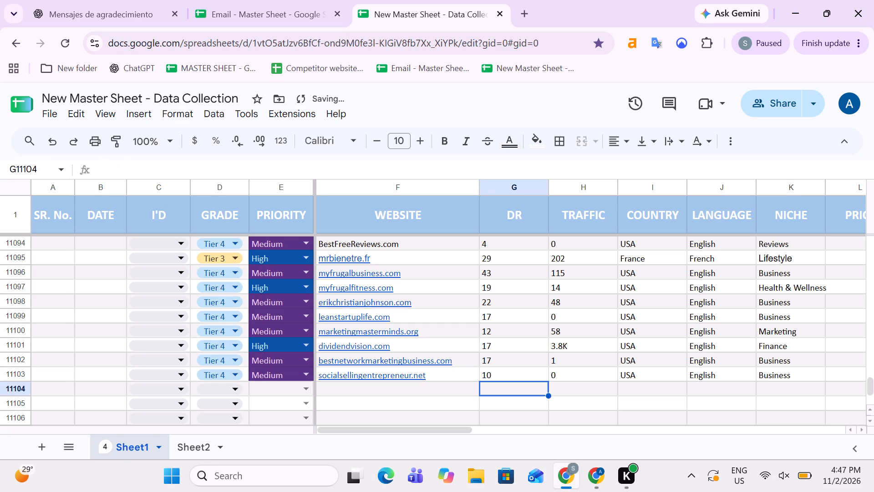
{"action": "key", "text": "Up"}
{"action": "key", "text": "Up"}
{"action": "key", "text": "Up"}
{"action": "key", "text": "Up"}
{"action": "key", "text": "Up"}
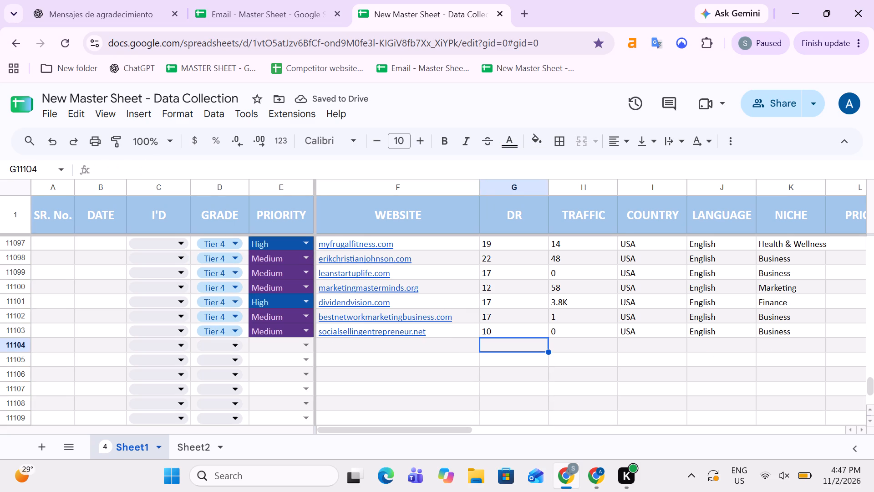
{"action": "key", "text": "ctrl+s"}
{"action": "key", "text": "ctrl+s"}
{"action": "key", "text": "Right"}
{"action": "key", "text": "Right"}
{"action": "key", "text": "Right"}
{"action": "key", "text": "Right"}
{"action": "key", "text": "Right"}
{"action": "key", "text": "Right"}
{"action": "key", "text": "Right"}
{"action": "key", "text": "Right"}
{"action": "key", "text": "Right"}
{"action": "key", "text": "Right"}
{"action": "key", "text": "Right"}
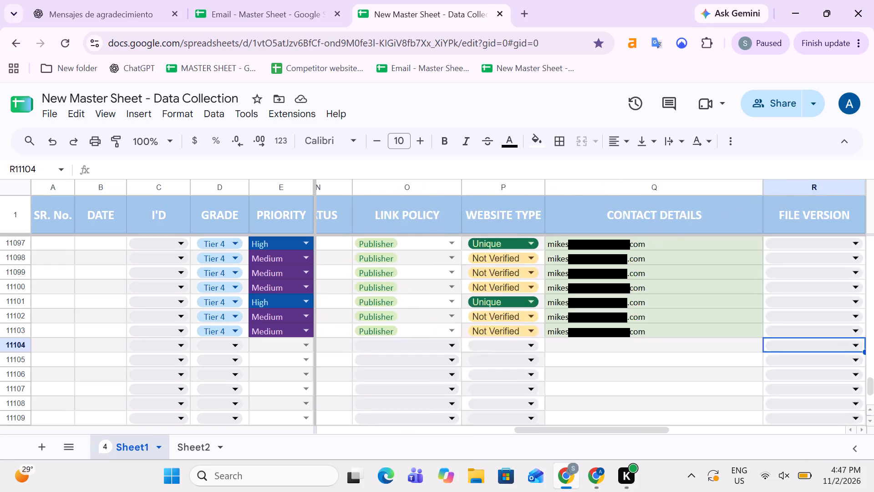
{"action": "key", "text": "Right"}
{"action": "key", "text": "Left"}
{"action": "key", "text": "Left"}
{"action": "key", "text": "Left"}
{"action": "key", "text": "Left"}
{"action": "key", "text": "Left"}
{"action": "key", "text": "Left"}
{"action": "key", "text": "Left"}
{"action": "key", "text": "Left"}
{"action": "key", "text": "Left"}
{"action": "key", "text": "Left"}
{"action": "key", "text": "Left"}
{"action": "key", "text": "Left"}
{"action": "key", "text": "Left"}
{"action": "key", "text": "Left"}
{"action": "key", "text": "Left"}
{"action": "key", "text": "Left"}
{"action": "key", "text": "Left"}
{"action": "key", "text": "Left"}
{"action": "key", "text": "Left"}
{"action": "key", "text": "Left"}
{"action": "key", "text": "Right"}
{"action": "key", "text": "Right"}
{"action": "key", "text": "Right"}
{"action": "key", "text": "Right"}
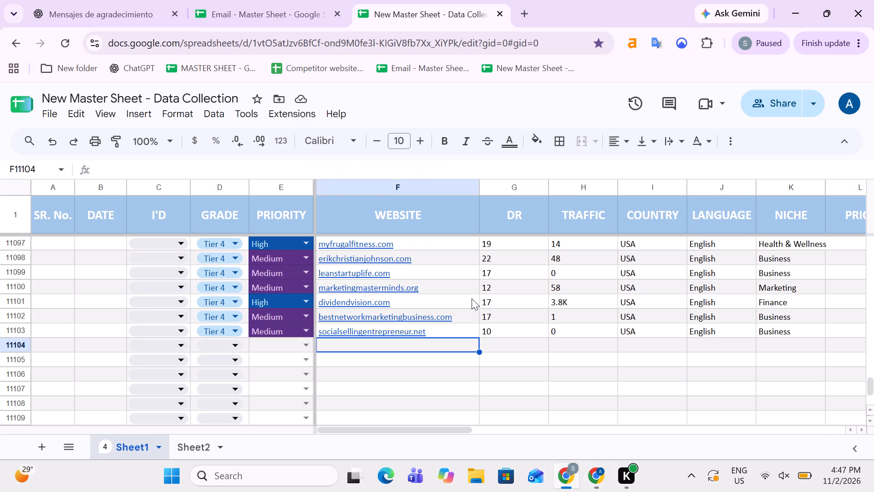
{"action": "key", "text": "Up"}
{"action": "key", "text": "Right"}
{"action": "key", "text": "Right"}
{"action": "key", "text": "Right"}
{"action": "key", "text": "Right"}
{"action": "key", "text": "Right"}
{"action": "key", "text": "Right"}
{"action": "key", "text": "Up"}
{"action": "key", "text": "Up"}
{"action": "key", "text": "Up"}
{"action": "key", "text": "Up"}
{"action": "key", "text": "Up"}
{"action": "key", "text": "Up"}
{"action": "key", "text": "Up"}
{"action": "key", "text": "Up"}
{"action": "key", "text": "Up"}
{"action": "key", "text": "Up"}
{"action": "key", "text": "Up"}
{"action": "key", "text": "Up"}
{"action": "key", "text": "Up"}
{"action": "key", "text": "Up"}
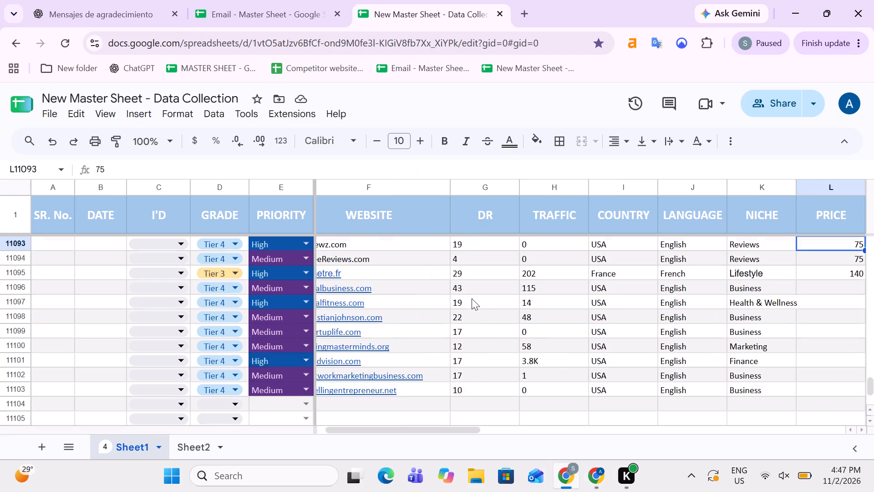
{"action": "key", "text": "Down"}
{"action": "key", "text": "Down"}
{"action": "key", "text": "Down"}
{"action": "key", "text": "Down"}
{"action": "key", "text": "Down"}
{"action": "key", "text": "Down"}
{"action": "key", "text": "Down"}
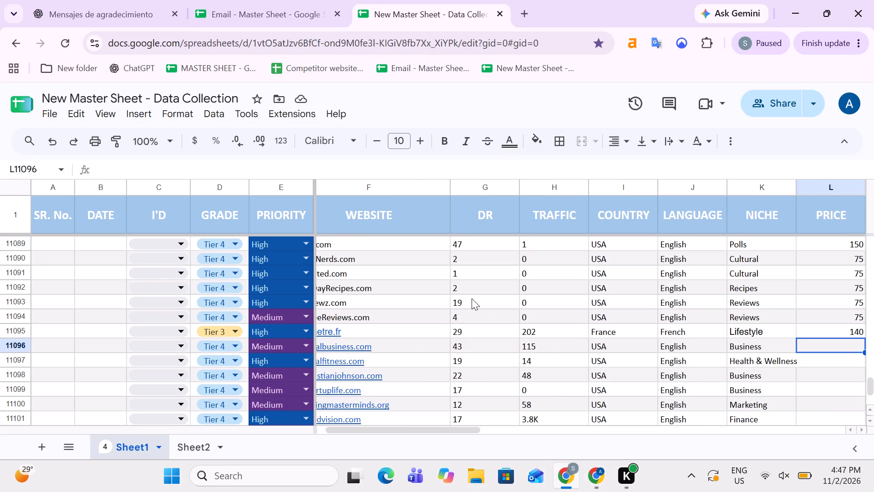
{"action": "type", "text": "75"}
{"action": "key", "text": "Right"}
Copy the price 75 from myfrugalbusiness.com in row 11096 into the PRICE cells of rows 11097 to 11103.
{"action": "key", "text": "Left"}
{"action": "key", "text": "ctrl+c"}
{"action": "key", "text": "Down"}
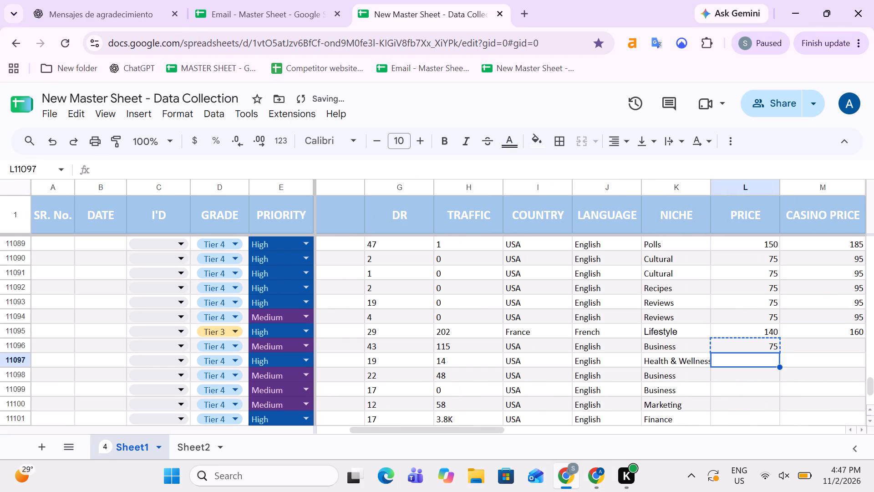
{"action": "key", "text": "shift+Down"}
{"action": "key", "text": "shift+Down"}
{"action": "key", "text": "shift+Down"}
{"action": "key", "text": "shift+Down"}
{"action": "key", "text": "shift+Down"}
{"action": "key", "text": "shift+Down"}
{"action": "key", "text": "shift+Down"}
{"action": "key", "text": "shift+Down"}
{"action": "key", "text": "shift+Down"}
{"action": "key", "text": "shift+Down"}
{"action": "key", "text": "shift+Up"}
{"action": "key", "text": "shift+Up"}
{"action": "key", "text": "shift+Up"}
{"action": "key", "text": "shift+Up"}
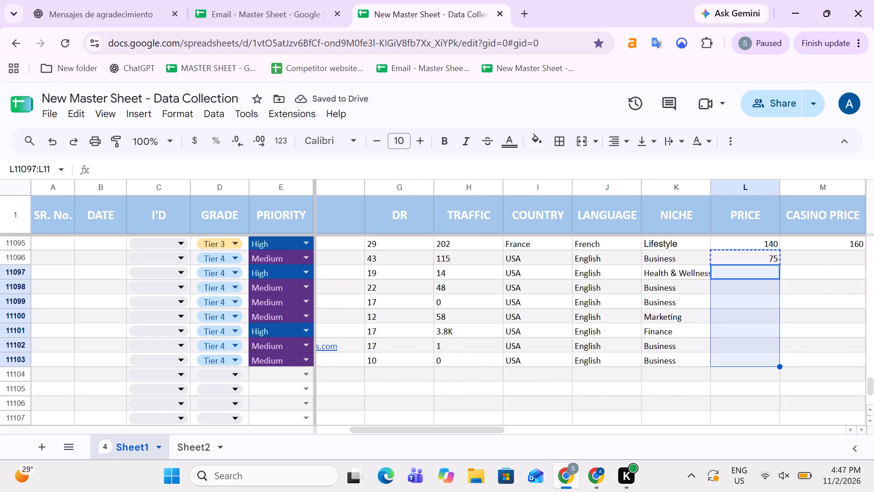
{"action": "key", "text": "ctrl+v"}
Review row 11096 across the columns through CONTACT DETAILS and back to the grade and priority columns for missing entries.
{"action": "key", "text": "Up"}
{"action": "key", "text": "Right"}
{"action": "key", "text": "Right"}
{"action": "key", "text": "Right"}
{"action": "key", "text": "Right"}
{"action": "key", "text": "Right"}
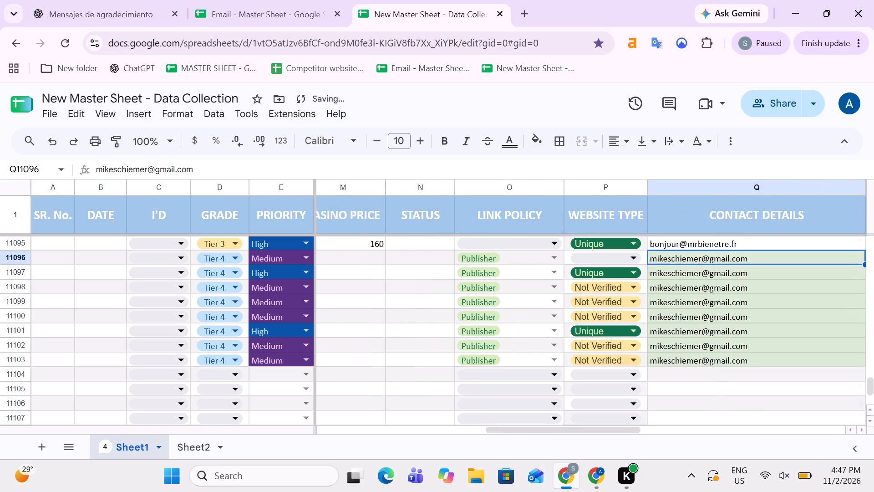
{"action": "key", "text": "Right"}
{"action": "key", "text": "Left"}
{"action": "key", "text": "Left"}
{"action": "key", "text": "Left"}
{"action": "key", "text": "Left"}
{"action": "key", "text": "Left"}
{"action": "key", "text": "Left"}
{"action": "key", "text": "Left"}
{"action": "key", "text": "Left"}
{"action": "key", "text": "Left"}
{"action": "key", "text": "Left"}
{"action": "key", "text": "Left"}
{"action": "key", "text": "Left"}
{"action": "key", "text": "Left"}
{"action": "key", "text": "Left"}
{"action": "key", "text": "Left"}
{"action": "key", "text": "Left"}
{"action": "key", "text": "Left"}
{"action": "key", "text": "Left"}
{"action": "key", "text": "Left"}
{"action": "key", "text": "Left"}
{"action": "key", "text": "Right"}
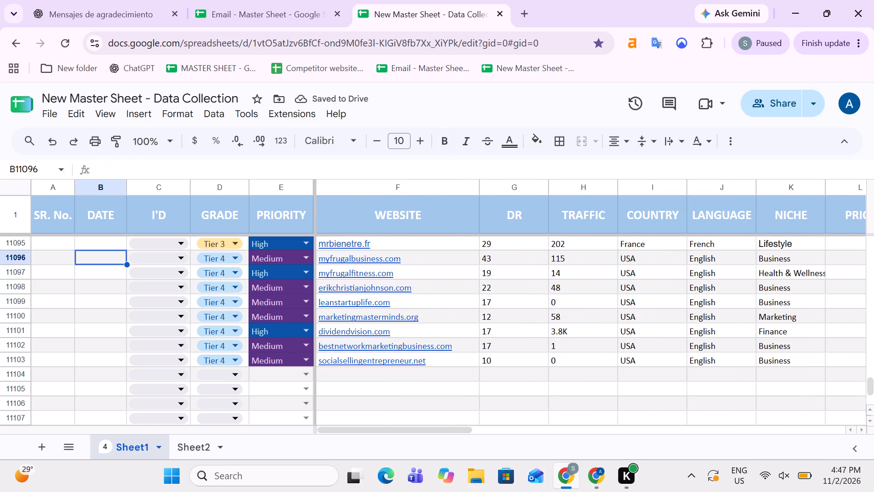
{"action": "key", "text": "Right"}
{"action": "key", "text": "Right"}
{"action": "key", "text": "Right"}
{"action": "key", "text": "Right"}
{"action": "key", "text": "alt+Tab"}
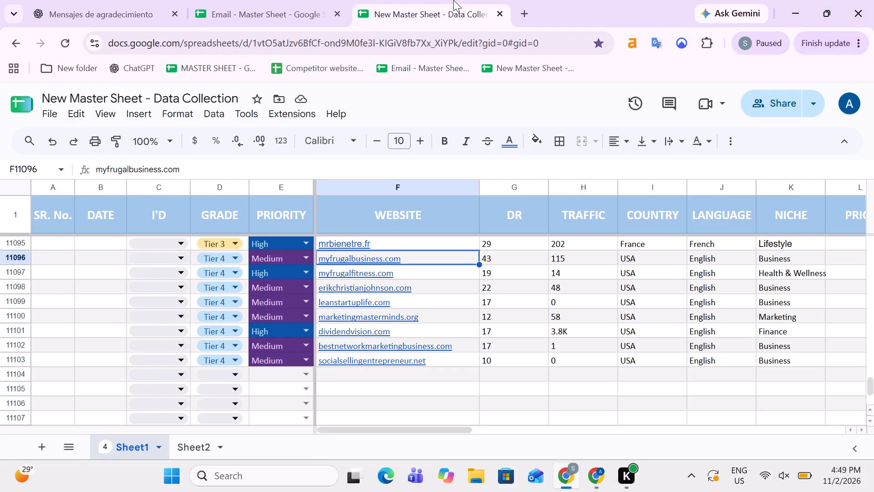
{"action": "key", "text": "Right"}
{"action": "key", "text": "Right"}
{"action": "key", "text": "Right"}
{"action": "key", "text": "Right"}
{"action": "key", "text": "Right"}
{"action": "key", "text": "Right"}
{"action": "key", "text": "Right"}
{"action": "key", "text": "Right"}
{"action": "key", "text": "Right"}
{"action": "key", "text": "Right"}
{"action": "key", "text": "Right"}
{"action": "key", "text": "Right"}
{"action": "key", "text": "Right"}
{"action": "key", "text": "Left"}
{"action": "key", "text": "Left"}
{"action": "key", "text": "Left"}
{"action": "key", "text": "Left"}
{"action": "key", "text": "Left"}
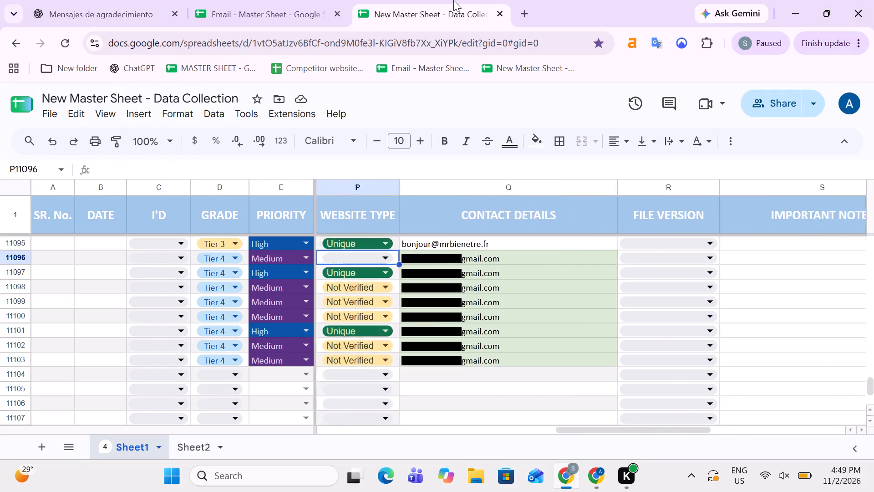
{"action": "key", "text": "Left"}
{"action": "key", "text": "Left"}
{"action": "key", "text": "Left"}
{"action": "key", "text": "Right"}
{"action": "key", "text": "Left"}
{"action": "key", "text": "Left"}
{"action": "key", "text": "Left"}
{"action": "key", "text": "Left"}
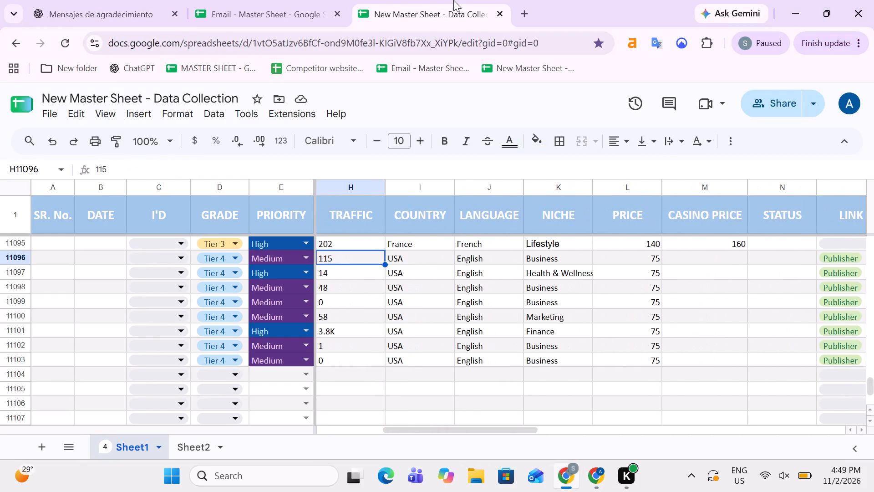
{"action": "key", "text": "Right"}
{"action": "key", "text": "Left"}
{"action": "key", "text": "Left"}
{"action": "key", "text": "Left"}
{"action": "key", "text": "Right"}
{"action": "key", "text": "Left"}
Go to the first empty website cell below the recorded sites, in row 11104.
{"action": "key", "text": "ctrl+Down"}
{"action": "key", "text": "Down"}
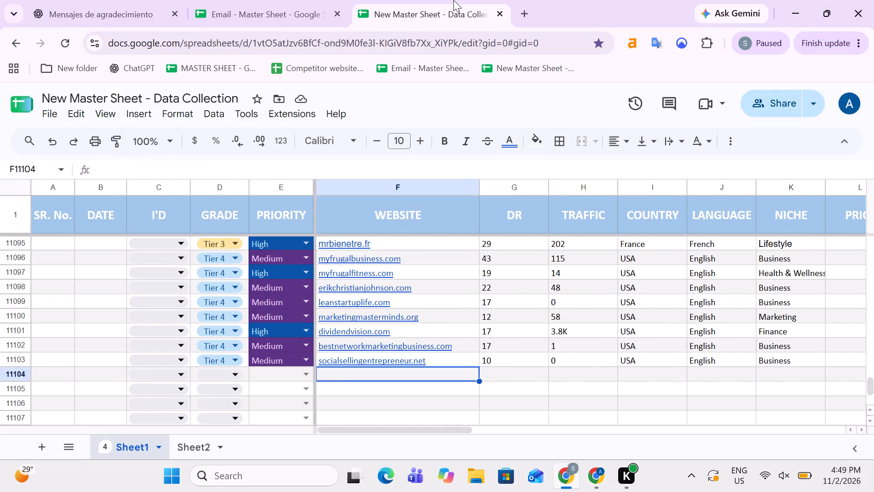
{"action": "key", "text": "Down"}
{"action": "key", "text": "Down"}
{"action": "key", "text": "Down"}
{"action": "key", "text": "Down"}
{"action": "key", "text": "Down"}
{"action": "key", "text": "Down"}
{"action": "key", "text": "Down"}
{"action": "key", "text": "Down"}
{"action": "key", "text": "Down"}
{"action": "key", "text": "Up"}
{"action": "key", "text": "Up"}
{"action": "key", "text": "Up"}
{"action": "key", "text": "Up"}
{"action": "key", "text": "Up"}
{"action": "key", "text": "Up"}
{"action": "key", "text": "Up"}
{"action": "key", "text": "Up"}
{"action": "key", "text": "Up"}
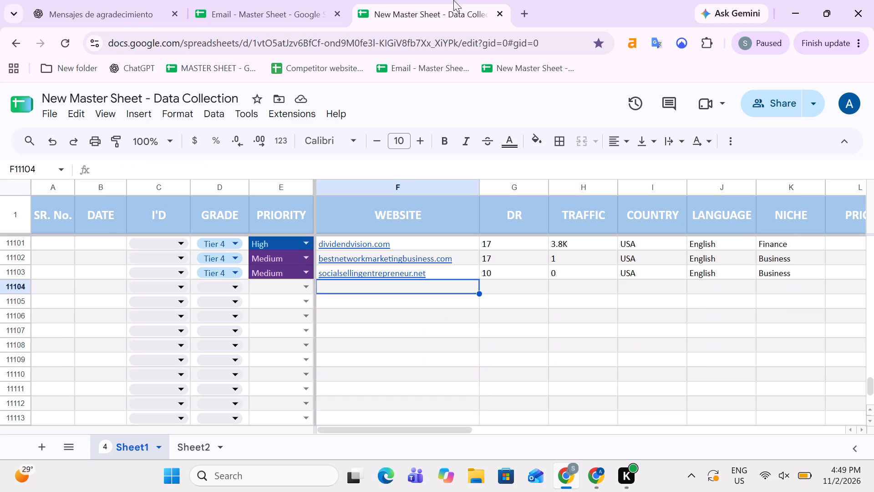
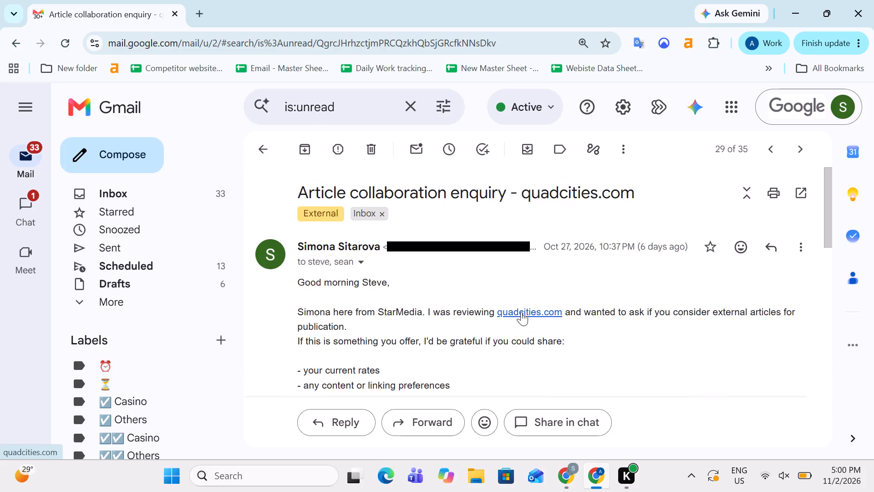
{"action": "left_click", "coordinate": [521, 312], "text": "ctrl"}
{"action": "left_click", "coordinate": [250, 0]}
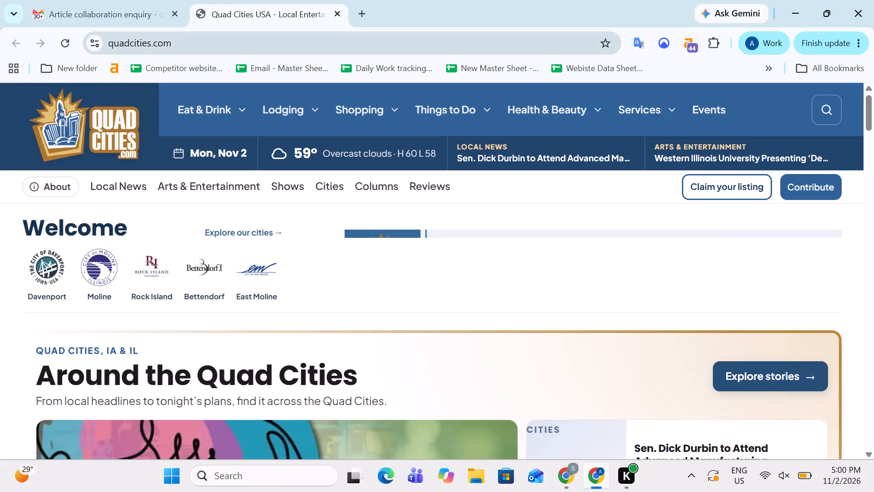
Copy the domain quadcities.com from the site's address into the Website column of row 11104 in the New Master Sheet.
{"action": "left_click", "coordinate": [214, 42]}
{"action": "left_click_drag", "start_coordinate": [214, 42], "coordinate": [202, 42]}
{"action": "key", "text": "ctrl+c"}
{"action": "key", "text": "ctrl+c"}
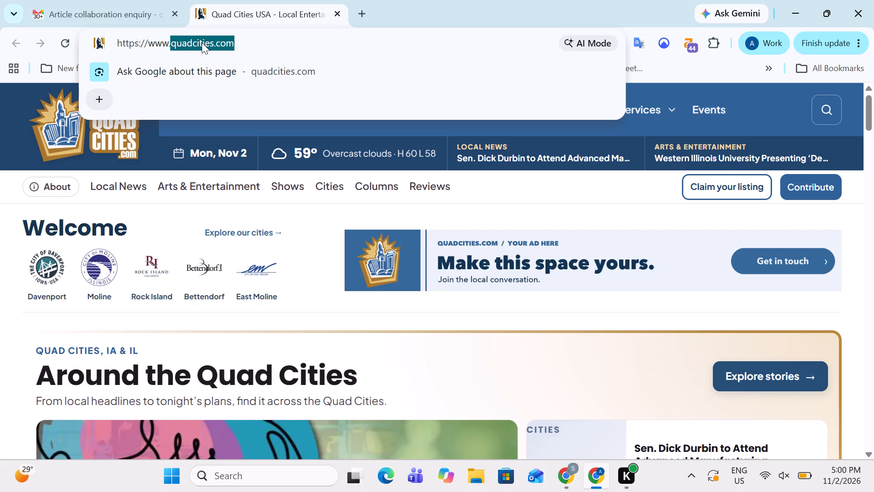
{"action": "key", "text": "alt+Tab"}
{"action": "key", "text": "Return"}
{"action": "key", "text": "ctrl+v"}
{"action": "key", "text": "Tab"}
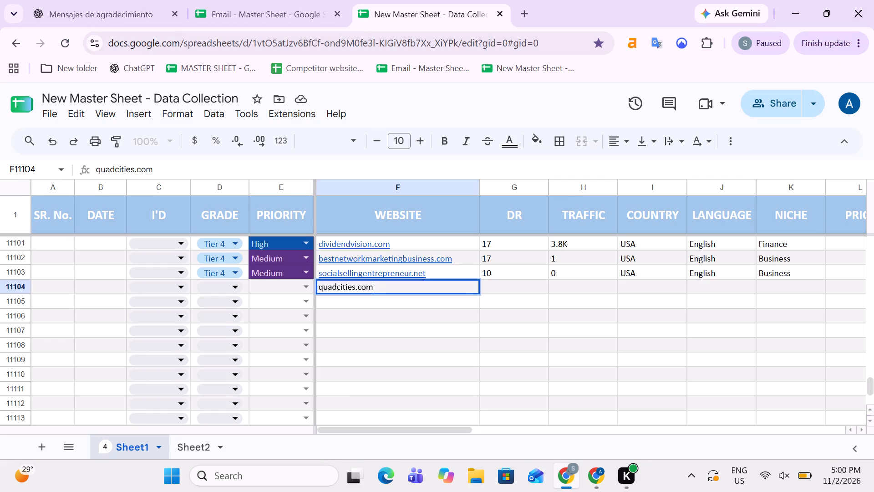
Look over the quadcities.com homepage to judge the site's content and niche.
{"action": "key", "text": "alt+Tab"}
{"action": "scroll", "coordinate": [564, 311], "scroll_direction": "down", "scroll_amount": 5}
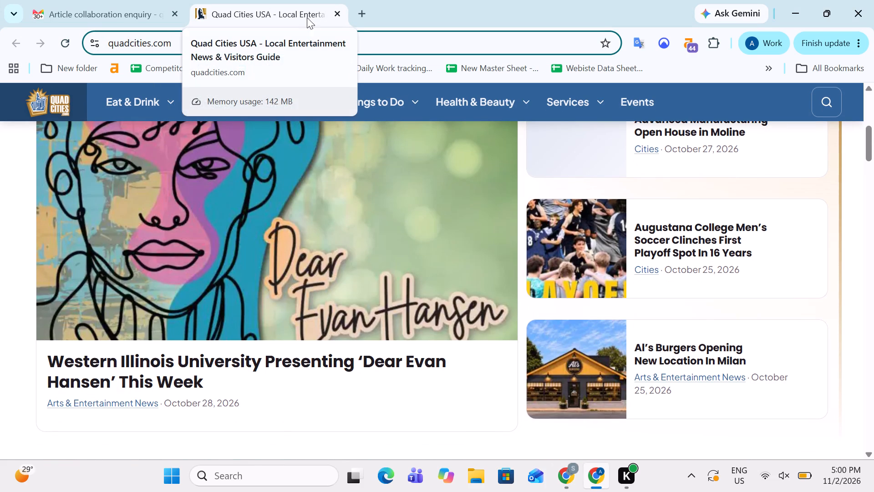
{"action": "scroll", "coordinate": [453, 231], "scroll_direction": "down", "scroll_amount": 7}
{"action": "scroll", "coordinate": [464, 280], "scroll_direction": "down", "scroll_amount": 8}
{"action": "scroll", "coordinate": [452, 287], "scroll_direction": "up", "scroll_amount": 7}
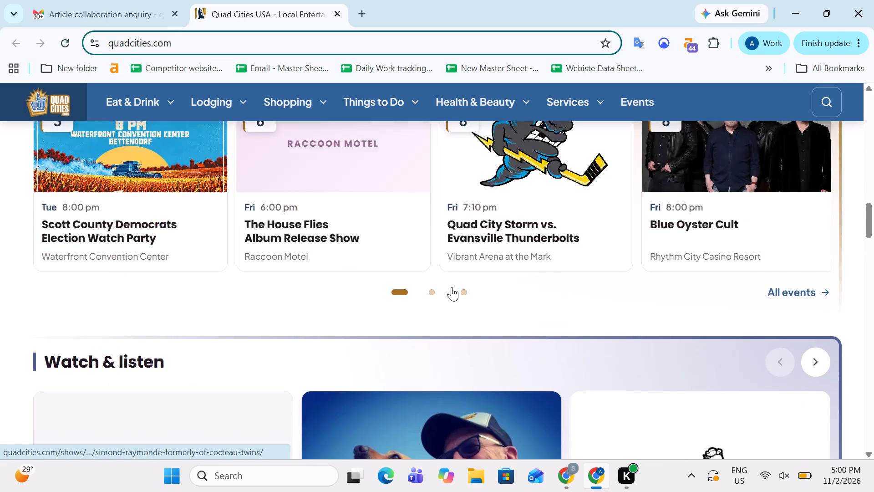
{"action": "scroll", "coordinate": [452, 287], "scroll_direction": "up", "scroll_amount": 20}
{"action": "scroll", "coordinate": [452, 287], "scroll_direction": "up", "scroll_amount": 7}
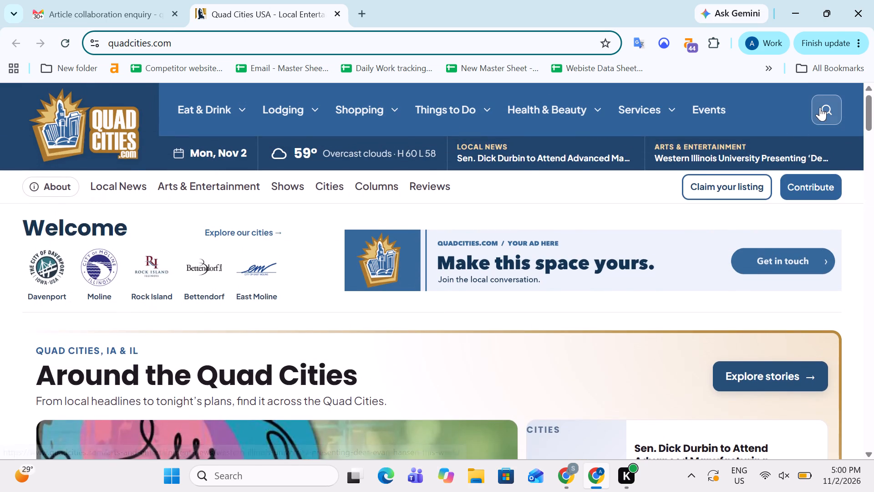
Search the quadcities.com site for Netbet.
{"action": "left_click", "coordinate": [820, 107]}
{"action": "left_click", "coordinate": [403, 164]}
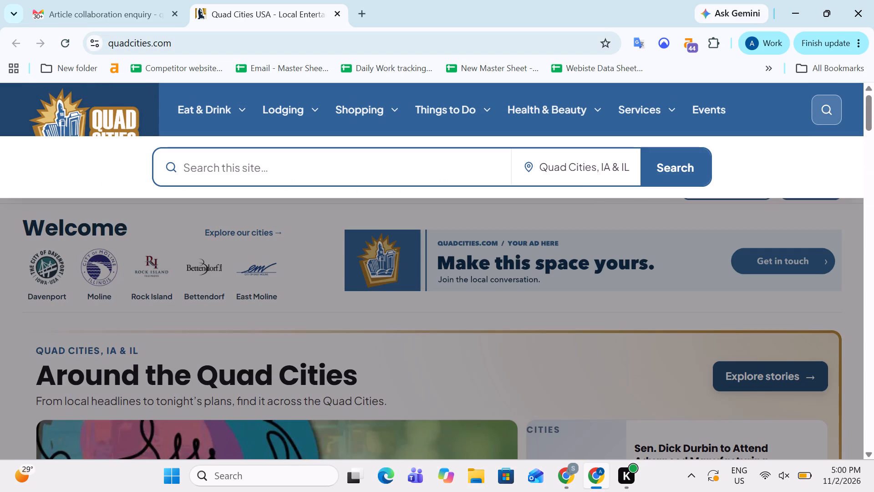
{"action": "type", "text": "Netbet"}
{"action": "key", "text": "Return"}
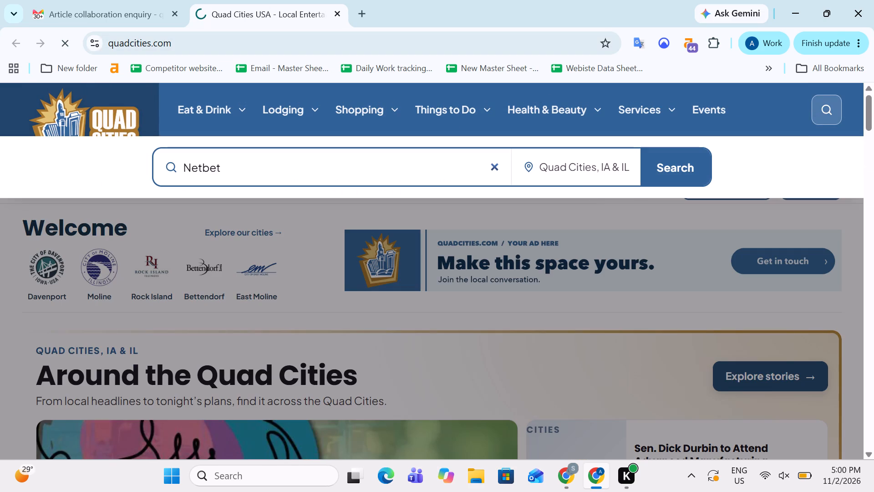
Check the SEO metrics of quadcities.com.
{"action": "left_click", "coordinate": [684, 45]}
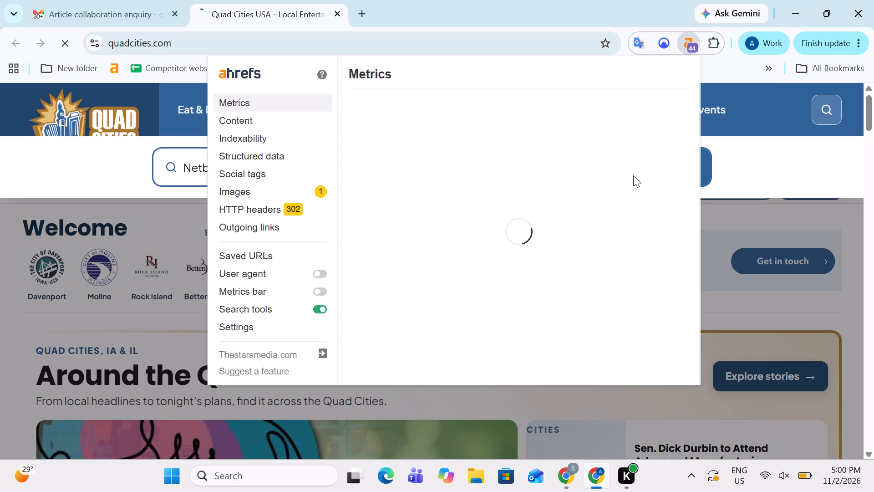
In the master sheet's quadcities.com row, enter DR 44, traffic 1.2K, country USA, language English and niche Entertainment.
{"action": "key", "text": "alt+Tab"}
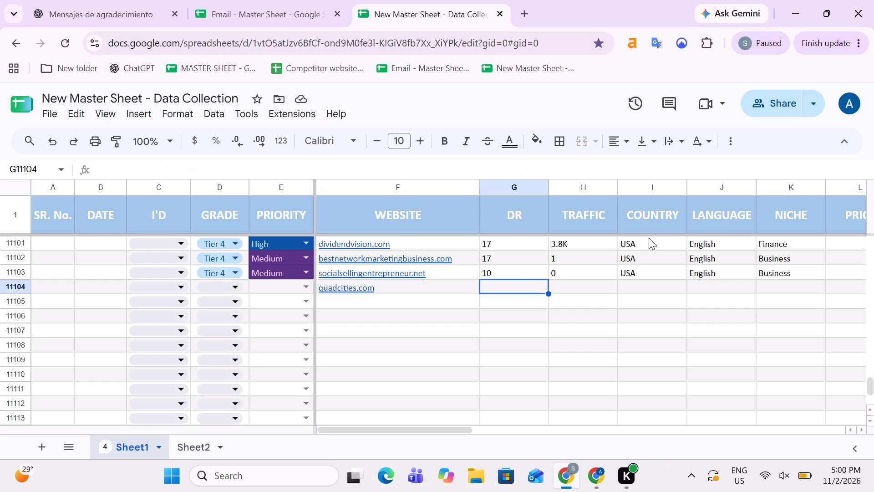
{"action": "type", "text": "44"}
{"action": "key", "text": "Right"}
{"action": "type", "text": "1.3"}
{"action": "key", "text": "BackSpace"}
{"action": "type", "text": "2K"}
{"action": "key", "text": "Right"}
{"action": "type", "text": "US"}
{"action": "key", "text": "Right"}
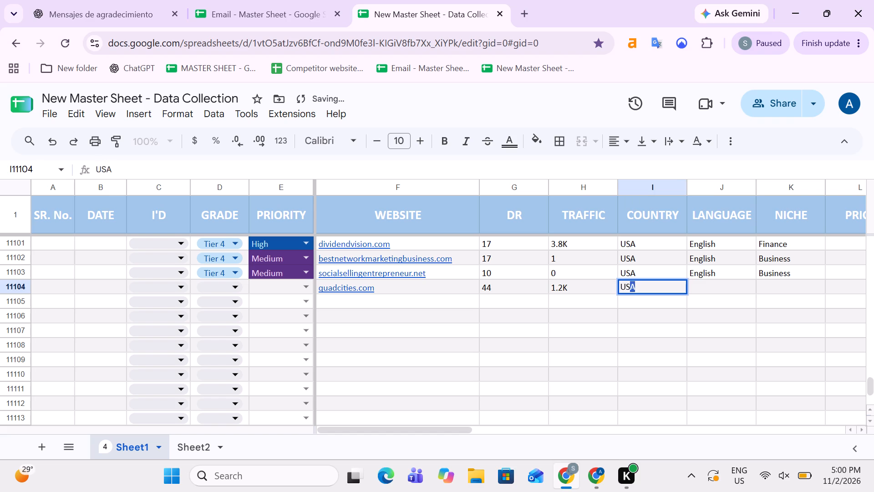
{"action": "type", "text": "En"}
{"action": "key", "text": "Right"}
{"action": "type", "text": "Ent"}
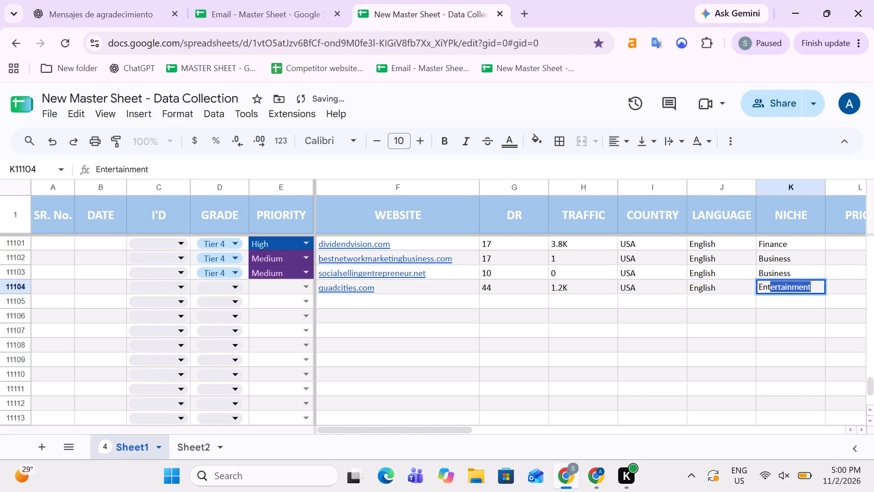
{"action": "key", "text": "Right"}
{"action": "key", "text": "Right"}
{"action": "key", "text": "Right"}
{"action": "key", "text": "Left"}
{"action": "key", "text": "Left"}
Look through the Netbet search results on quadcities.com, and close the site.
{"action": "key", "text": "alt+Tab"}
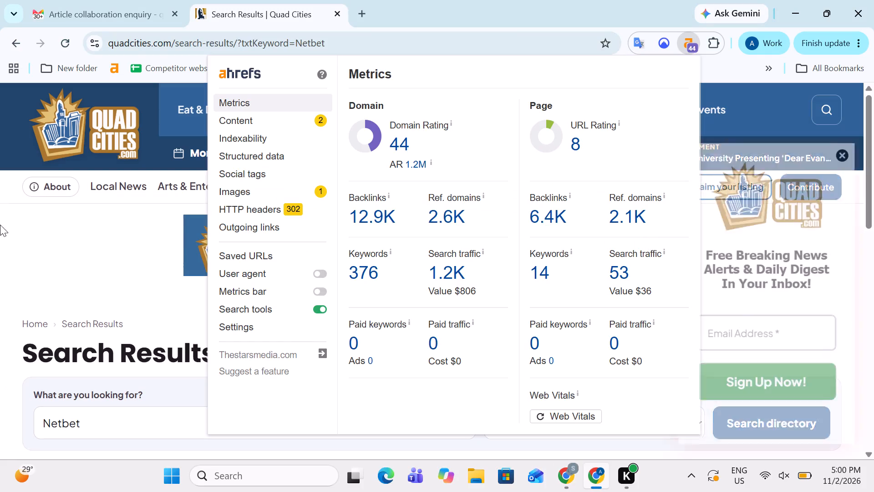
{"action": "left_click", "coordinate": [0, 225]}
{"action": "scroll", "coordinate": [146, 282], "scroll_direction": "down", "scroll_amount": 4}
{"action": "scroll", "coordinate": [205, 328], "scroll_direction": "down", "scroll_amount": 2}
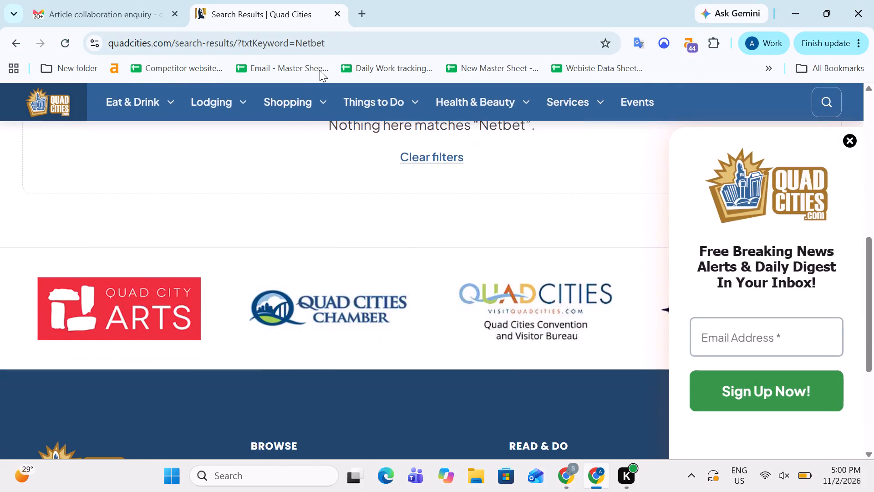
{"action": "left_click", "coordinate": [334, 17]}
Read the rates in the QuadCities.com reply and record price 120 and casino price 200 in row 11104.
{"action": "scroll", "coordinate": [472, 351], "scroll_direction": "down", "scroll_amount": 5}
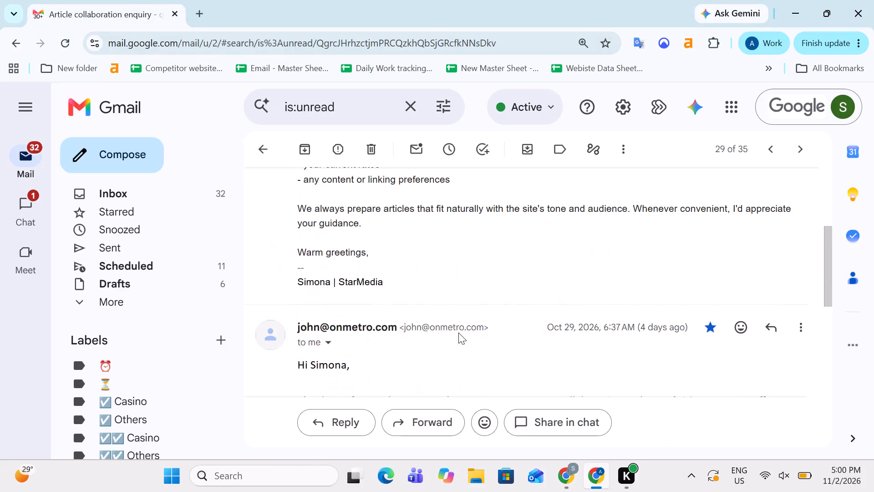
{"action": "scroll", "coordinate": [458, 333], "scroll_direction": "down", "scroll_amount": 2}
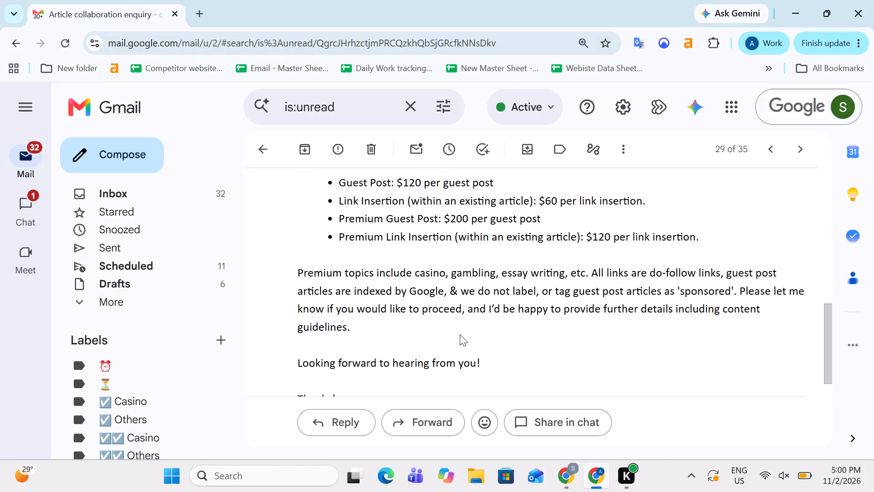
{"action": "key", "text": "alt+Tab"}
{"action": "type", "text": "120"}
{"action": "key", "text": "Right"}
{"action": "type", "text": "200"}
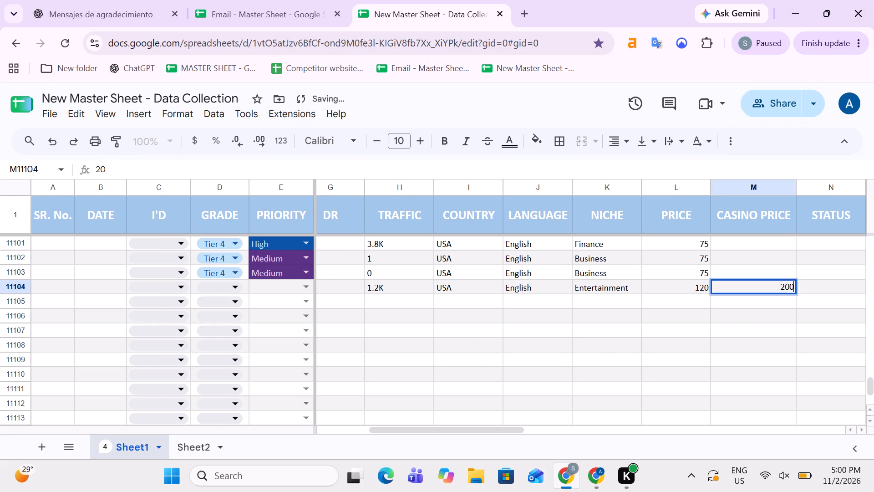
Set the website type of quadcities.com to Unique in row 11104.
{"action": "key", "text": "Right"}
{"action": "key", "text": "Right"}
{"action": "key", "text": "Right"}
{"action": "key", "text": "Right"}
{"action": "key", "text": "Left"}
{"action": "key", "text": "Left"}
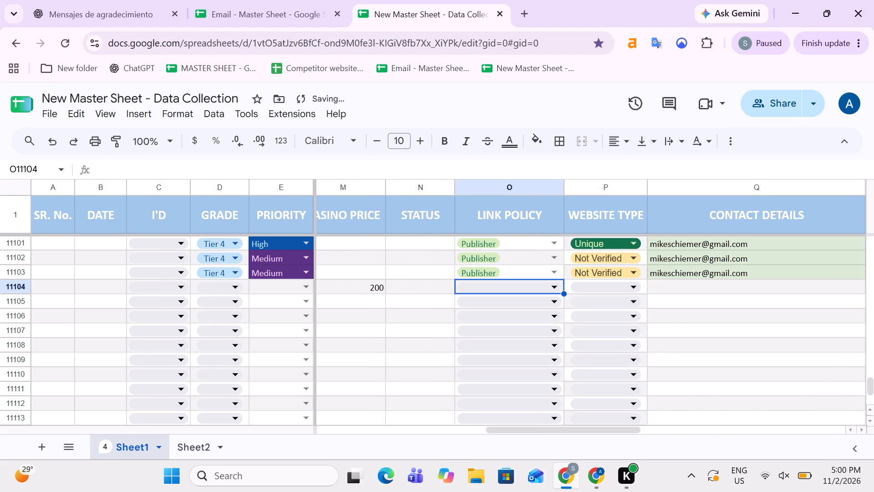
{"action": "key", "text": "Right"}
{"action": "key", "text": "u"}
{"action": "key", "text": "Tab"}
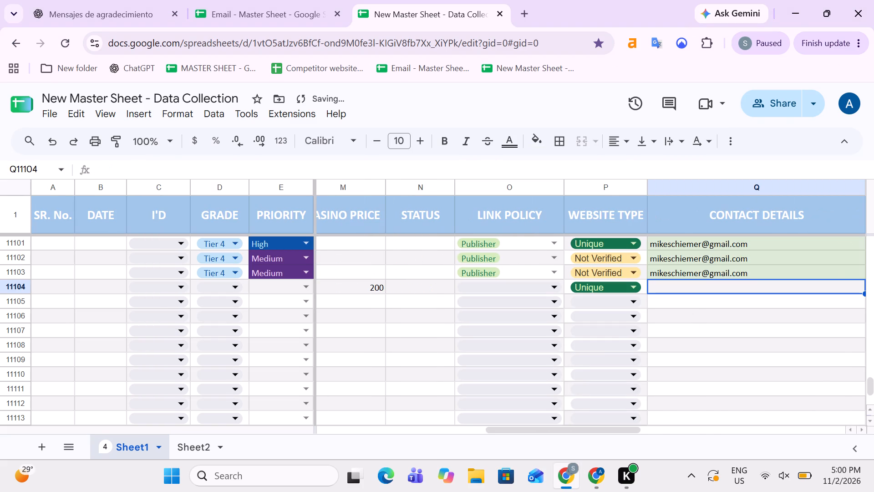
Copy the publisher's email address from the QuadCities.com reply into the contact details of row 11104.
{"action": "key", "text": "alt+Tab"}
{"action": "scroll", "coordinate": [465, 330], "scroll_direction": "up", "scroll_amount": 3}
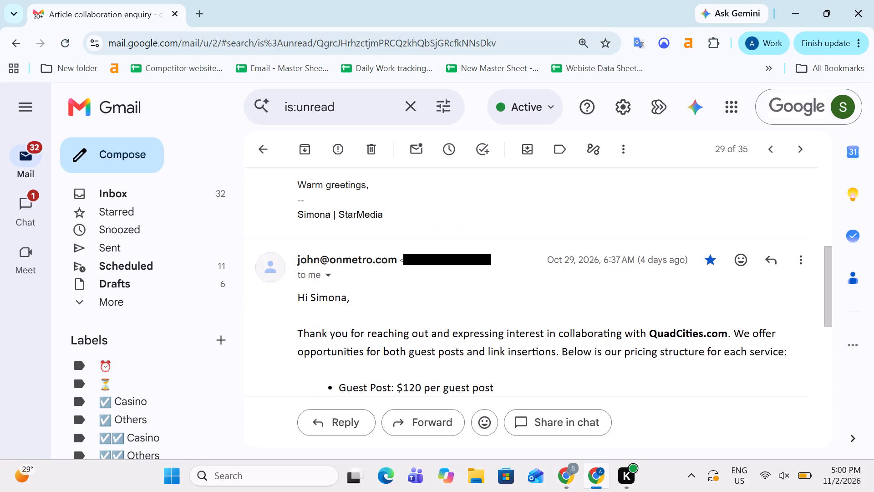
{"action": "left_click", "coordinate": [536, 323]}
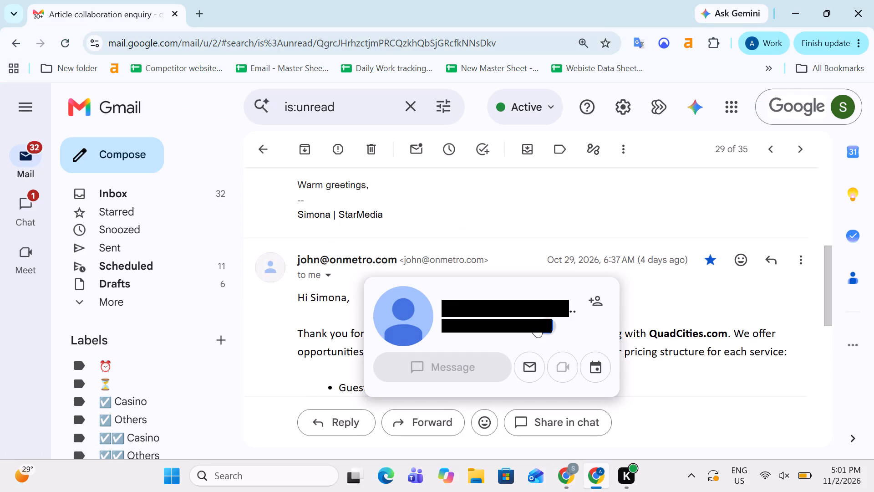
{"action": "key", "text": "alt+Tab"}
{"action": "key", "text": "ctrl+v"}
{"action": "key", "text": "Right"}
{"action": "key", "text": "Left"}
{"action": "key", "text": "Left"}
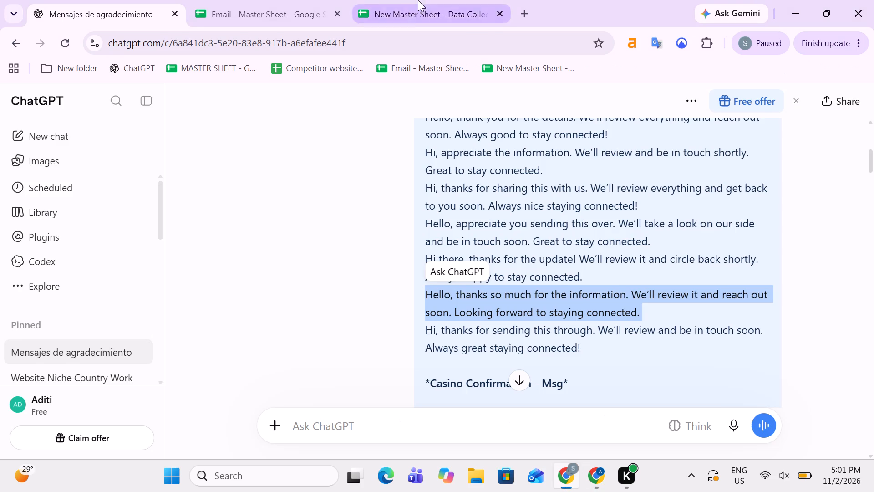
{"action": "key", "text": "Right"}
{"action": "key", "text": "Right"}
{"action": "key", "text": "Right"}
{"action": "key", "text": "Left"}
{"action": "key", "text": "Left"}
{"action": "key", "text": "Left"}
{"action": "key", "text": "Left"}
{"action": "key", "text": "Left"}
{"action": "key", "text": "Left"}
{"action": "key", "text": "Left"}
{"action": "key", "text": "Left"}
{"action": "key", "text": "Left"}
{"action": "key", "text": "Left"}
{"action": "key", "text": "Left"}
{"action": "key", "text": "Left"}
{"action": "key", "text": "Left"}
{"action": "key", "text": "Left"}
{"action": "key", "text": "Left"}
{"action": "key", "text": "Left"}
{"action": "key", "text": "Left"}
{"action": "key", "text": "Left"}
{"action": "key", "text": "Left"}
{"action": "key", "text": "Left"}
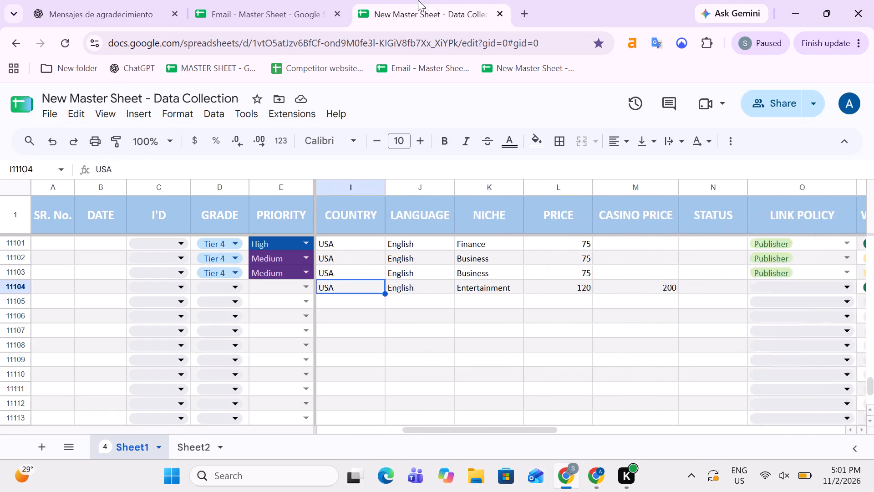
{"action": "key", "text": "Right"}
{"action": "key", "text": "Right"}
{"action": "key", "text": "Right"}
{"action": "key", "text": "Right"}
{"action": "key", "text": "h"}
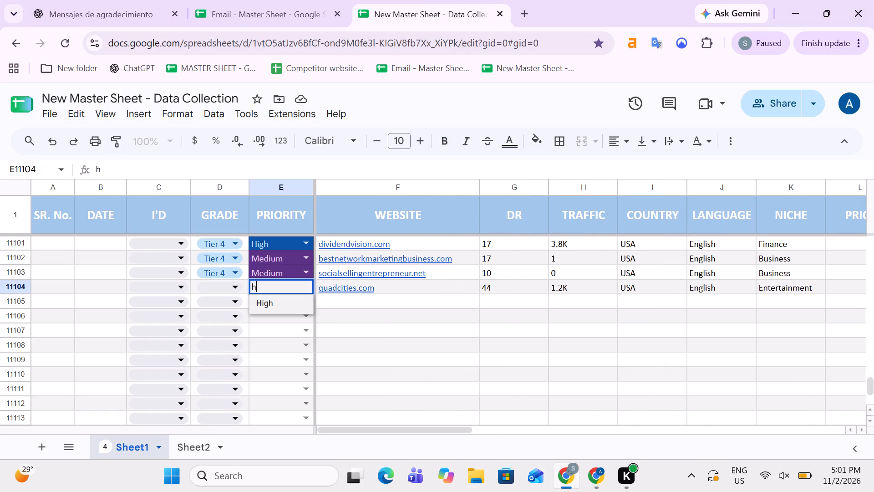
{"action": "key", "text": "Down"}
{"action": "key", "text": "Return"}
Set the grade of quadcities.com in row 11104 to Tier 1.
{"action": "key", "text": "Up"}
{"action": "key", "text": "Left"}
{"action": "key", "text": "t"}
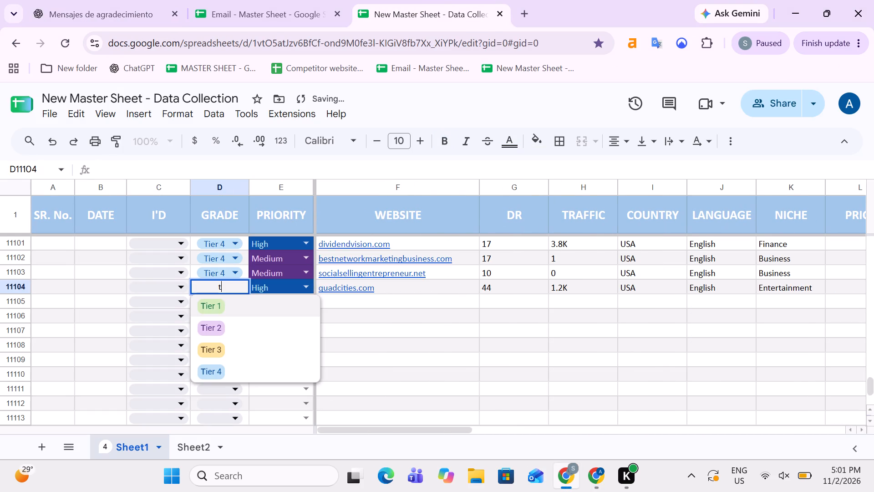
{"action": "key", "text": "Return"}
{"action": "key", "text": "Up"}
{"action": "key", "text": "Right"}
{"action": "key", "text": "Right"}
{"action": "key", "text": "Right"}
{"action": "key", "text": "Left"}
{"action": "key", "text": "Right"}
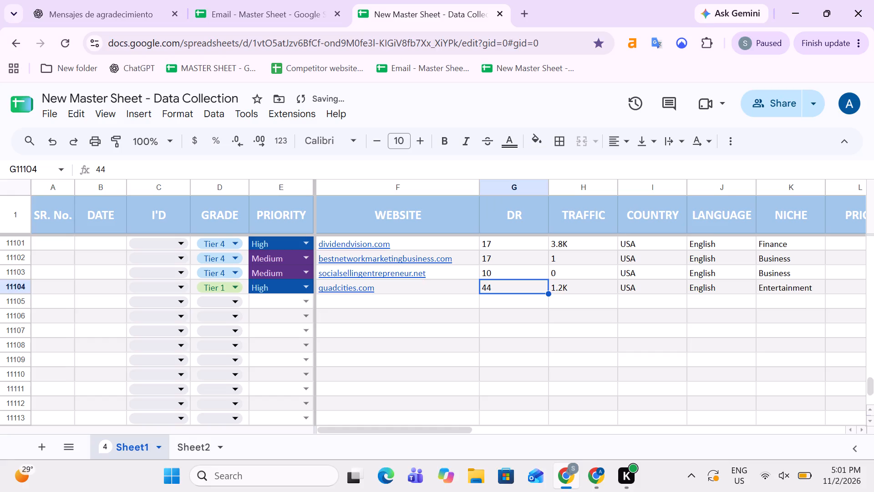
{"action": "key", "text": "Left"}
{"action": "key", "text": "Left"}
{"action": "key", "text": "Right"}
{"action": "key", "text": "alt+Tab"}
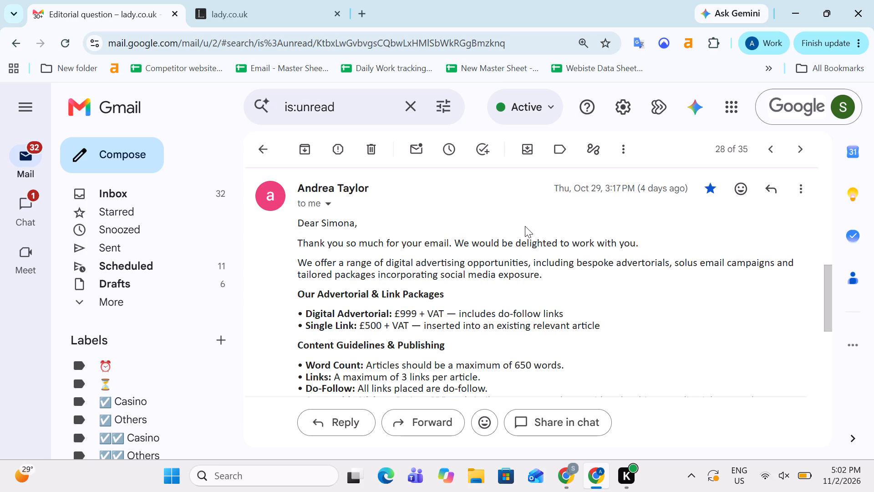
Read the lady.co.uk offer email for its link policy, accepted niches, payment methods, examples and contact details.
{"action": "scroll", "coordinate": [465, 278], "scroll_direction": "down", "scroll_amount": 2}
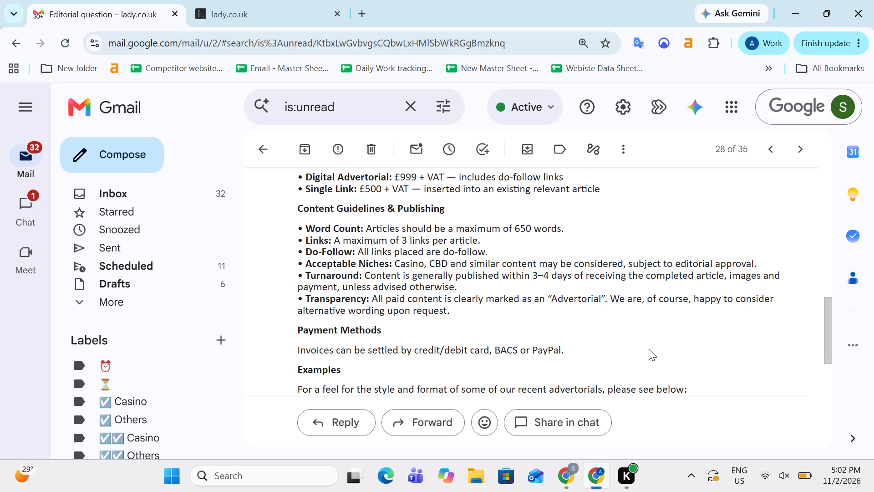
{"action": "scroll", "coordinate": [457, 333], "scroll_direction": "down", "scroll_amount": 1}
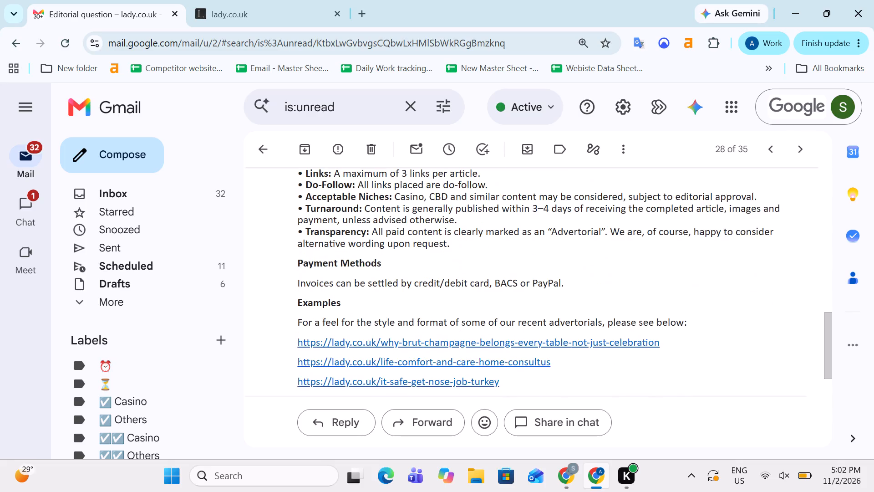
{"action": "scroll", "coordinate": [437, 329], "scroll_direction": "down", "scroll_amount": 4}
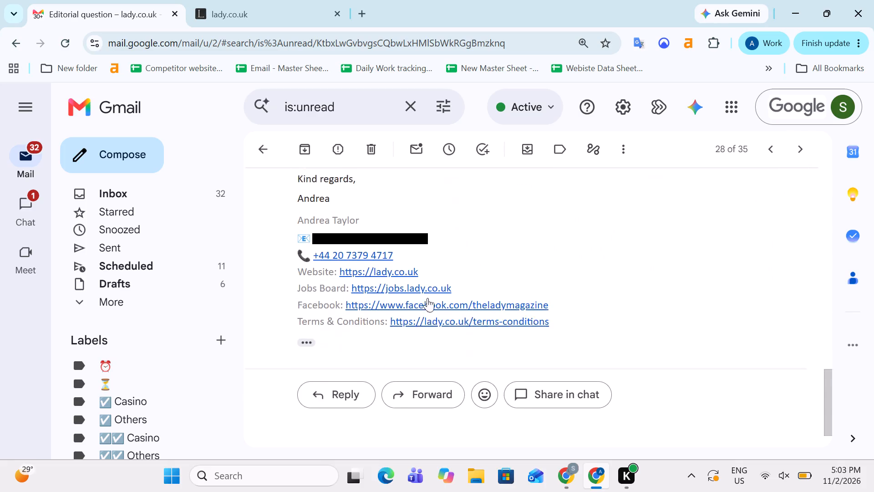
{"action": "scroll", "coordinate": [423, 295], "scroll_direction": "down", "scroll_amount": 4}
Copy the lady.co.uk domain from the site's address into the Website cell of row 11105 in the New Master Sheet.
{"action": "left_click", "coordinate": [233, 0]}
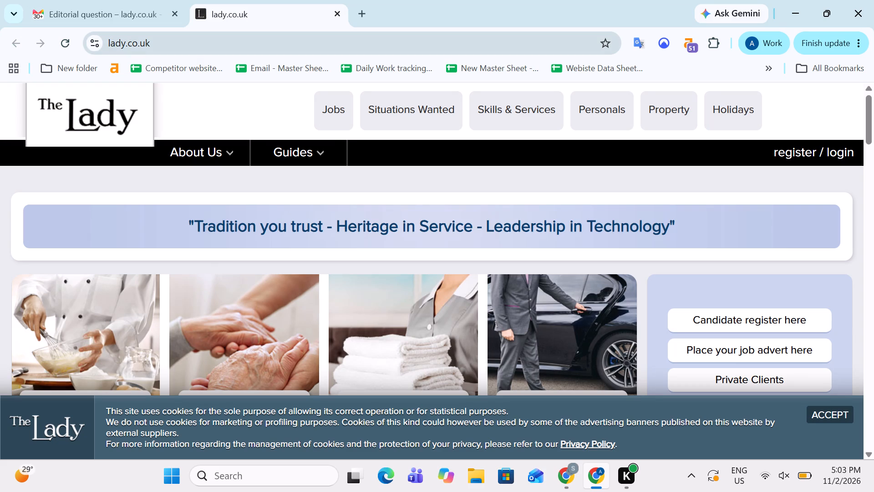
{"action": "left_click", "coordinate": [203, 39]}
{"action": "left_click_drag", "start_coordinate": [203, 39], "coordinate": [160, 39]}
{"action": "key", "text": "ctrl+c"}
{"action": "key", "text": "ctrl+c"}
{"action": "key", "text": "ctrl+c"}
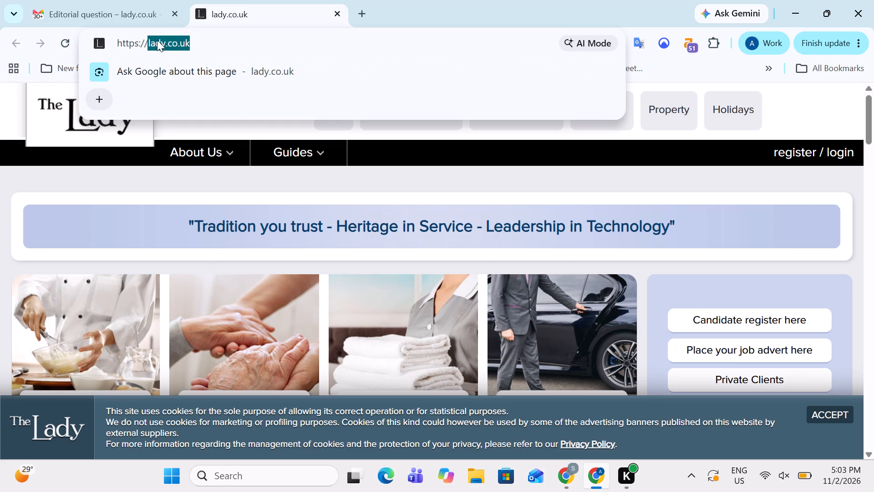
{"action": "key", "text": "alt+Tab"}
{"action": "key", "text": "Down"}
{"action": "key", "text": "Return"}
{"action": "key", "text": "ctrl+v"}
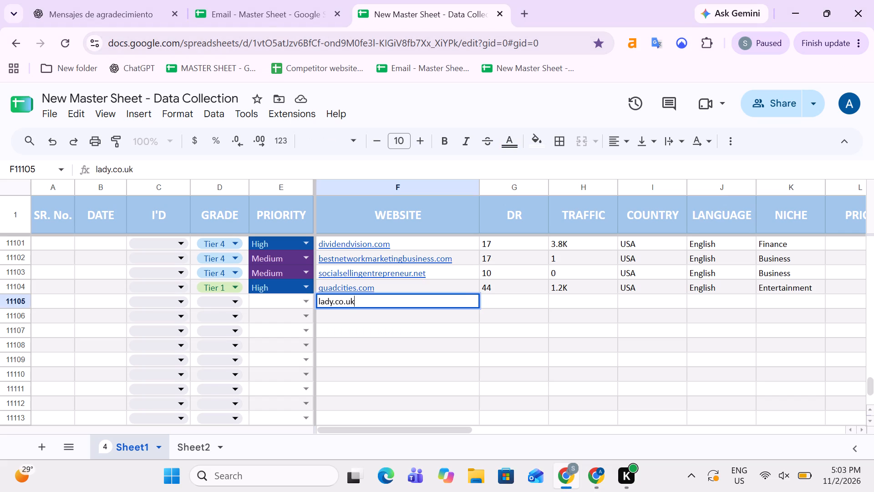
{"action": "key", "text": "Tab"}
Examine the lady.co.uk homepage and its article categories to judge the niche, accepting the cookie notice.
{"action": "key", "text": "alt+Tab"}
{"action": "scroll", "coordinate": [347, 265], "scroll_direction": "down", "scroll_amount": 6}
{"action": "scroll", "coordinate": [583, 308], "scroll_direction": "down", "scroll_amount": 4}
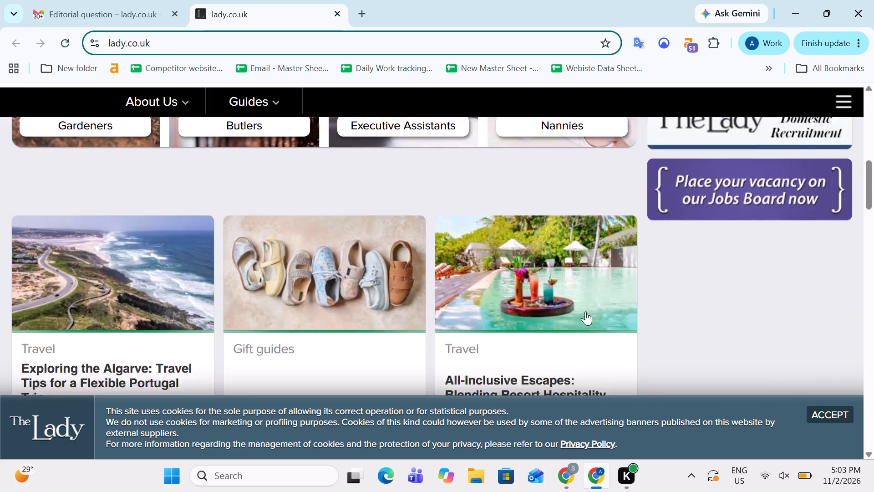
{"action": "scroll", "coordinate": [586, 311], "scroll_direction": "down", "scroll_amount": 4}
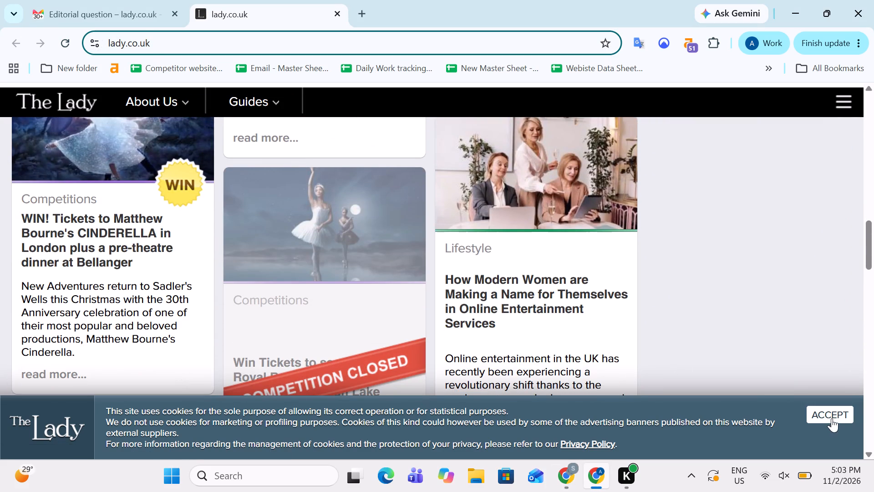
{"action": "left_click", "coordinate": [832, 418]}
{"action": "scroll", "coordinate": [497, 356], "scroll_direction": "down", "scroll_amount": 6}
{"action": "scroll", "coordinate": [437, 344], "scroll_direction": "down", "scroll_amount": 5}
{"action": "scroll", "coordinate": [436, 339], "scroll_direction": "up", "scroll_amount": 8}
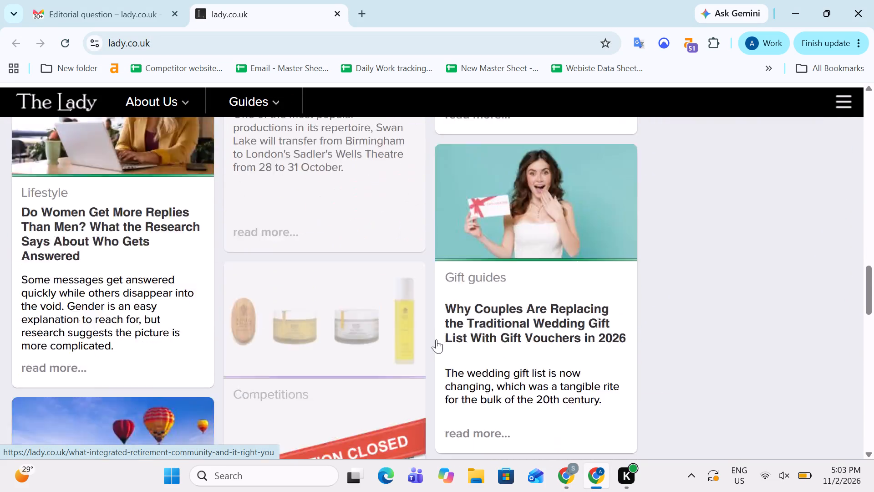
{"action": "scroll", "coordinate": [436, 339], "scroll_direction": "up", "scroll_amount": 20}
{"action": "scroll", "coordinate": [436, 339], "scroll_direction": "up", "scroll_amount": 16}
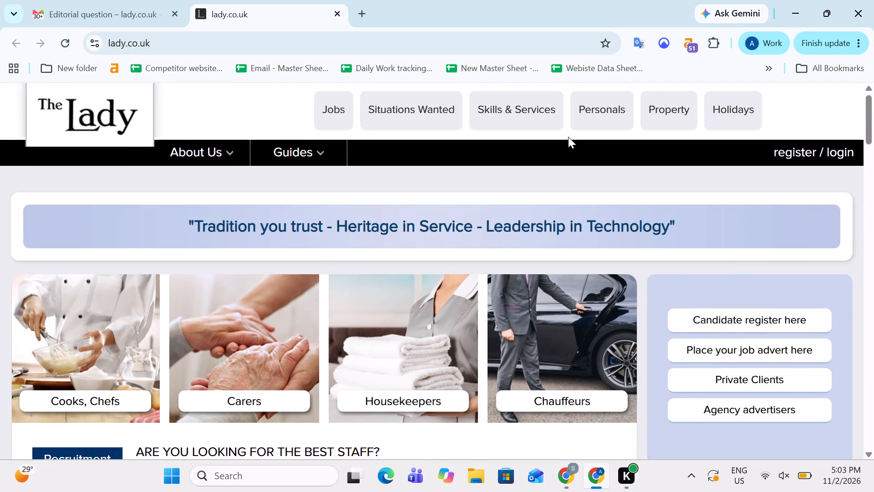
{"action": "scroll", "coordinate": [755, 204], "scroll_direction": "down", "scroll_amount": 6}
{"action": "scroll", "coordinate": [742, 239], "scroll_direction": "down", "scroll_amount": 1}
{"action": "scroll", "coordinate": [742, 239], "scroll_direction": "up", "scroll_amount": 3}
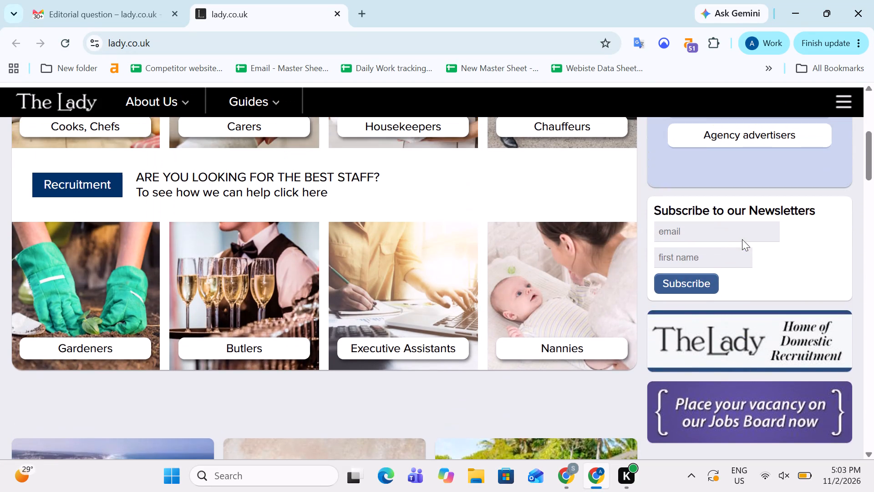
{"action": "scroll", "coordinate": [714, 239], "scroll_direction": "down", "scroll_amount": 10}
{"action": "scroll", "coordinate": [707, 265], "scroll_direction": "down", "scroll_amount": 11}
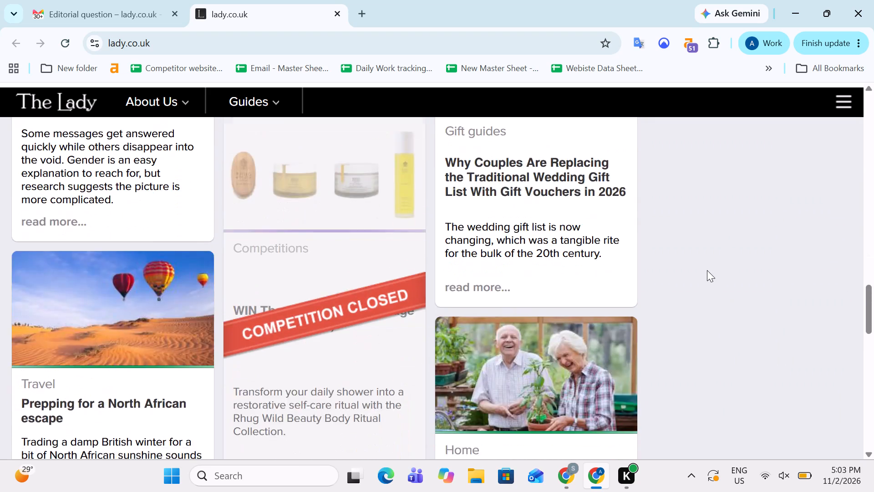
{"action": "scroll", "coordinate": [707, 270], "scroll_direction": "down", "scroll_amount": 2}
{"action": "scroll", "coordinate": [712, 264], "scroll_direction": "up", "scroll_amount": 20}
{"action": "scroll", "coordinate": [712, 264], "scroll_direction": "up", "scroll_amount": 20}
{"action": "scroll", "coordinate": [712, 264], "scroll_direction": "up", "scroll_amount": 6}
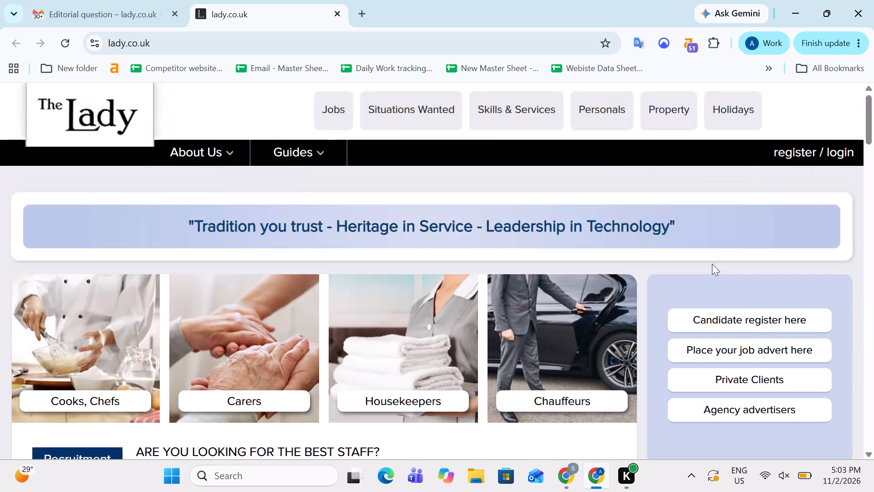
Check the SEO metrics of lady.co.uk.
{"action": "left_click", "coordinate": [691, 46]}
Fill row 11105 of the New Master Sheet for lady.co.uk with DR 51, traffic 15K, country UK, language English and niche Lifestyle.
{"action": "key", "text": "alt+Tab"}
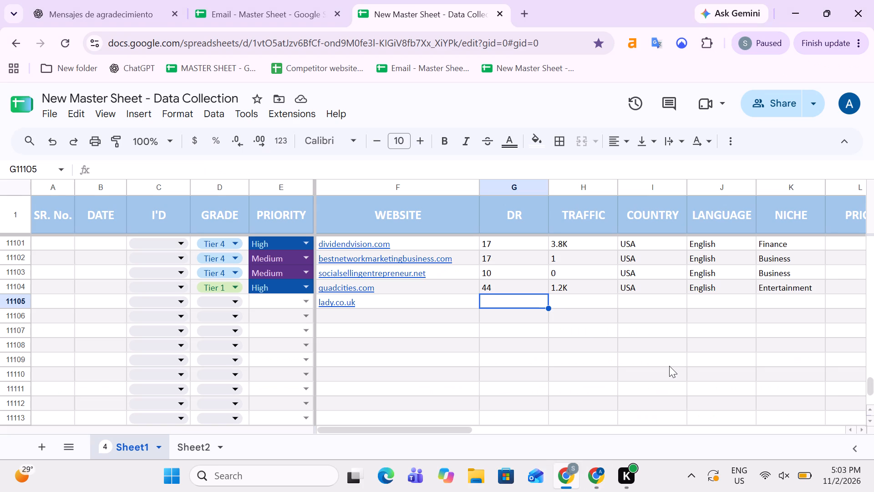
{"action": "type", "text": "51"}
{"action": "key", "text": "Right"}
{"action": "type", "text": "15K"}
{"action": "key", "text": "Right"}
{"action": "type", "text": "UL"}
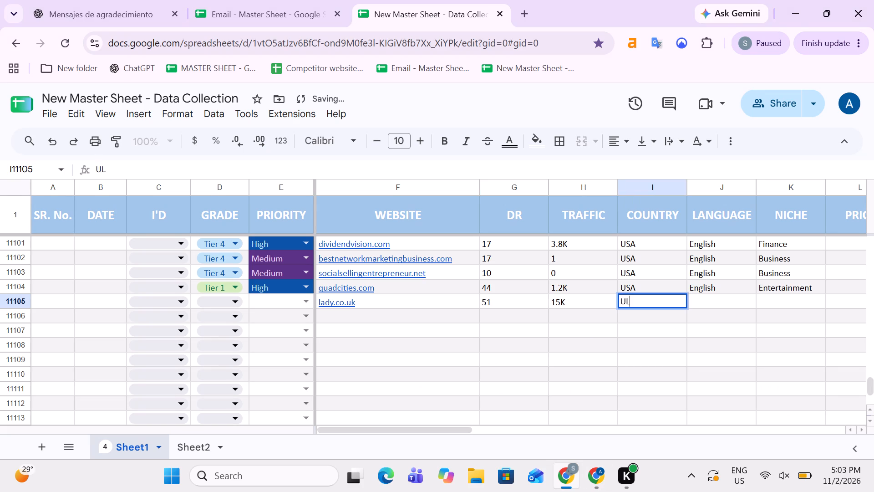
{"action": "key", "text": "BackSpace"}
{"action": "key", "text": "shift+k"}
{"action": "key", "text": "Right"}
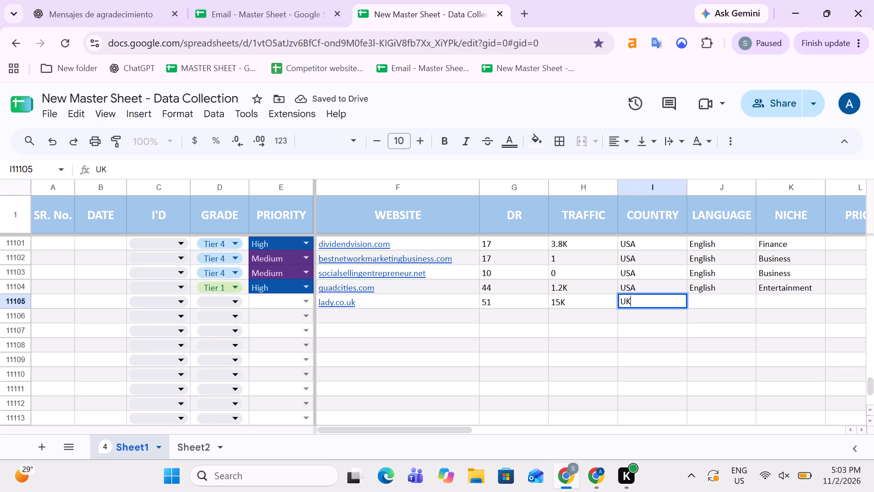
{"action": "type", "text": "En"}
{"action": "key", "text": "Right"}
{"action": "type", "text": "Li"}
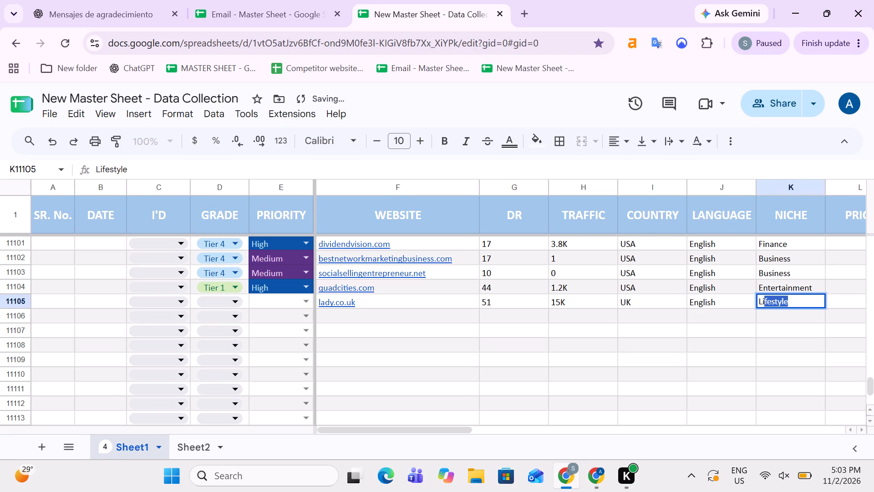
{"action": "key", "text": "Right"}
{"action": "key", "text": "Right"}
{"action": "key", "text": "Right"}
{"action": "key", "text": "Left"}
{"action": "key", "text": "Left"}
Dismiss the SEO metrics for lady.co.uk and close the site to return to its offer email.
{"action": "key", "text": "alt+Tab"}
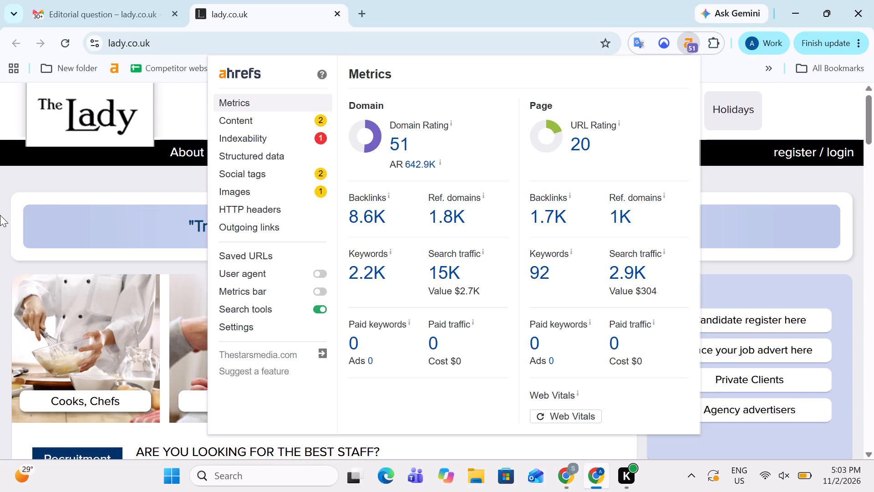
{"action": "left_click", "coordinate": [0, 215]}
{"action": "scroll", "coordinate": [361, 296], "scroll_direction": "up", "scroll_amount": 12}
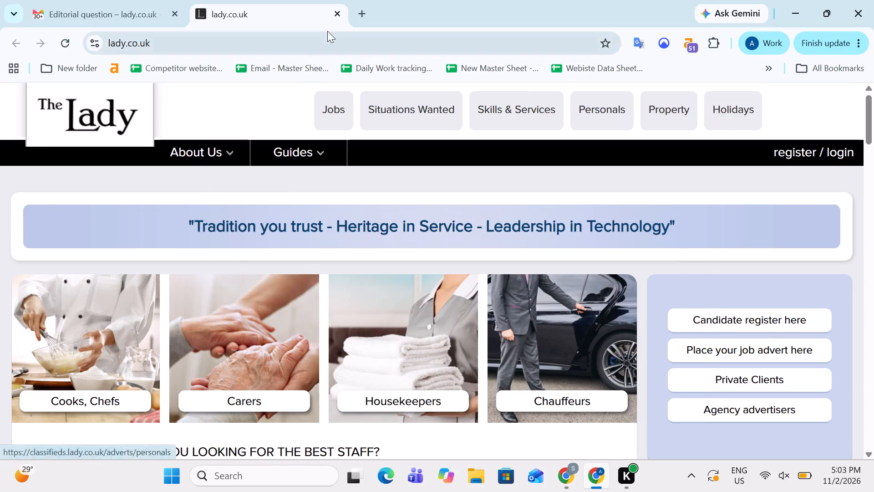
{"action": "left_click", "coordinate": [332, 12]}
Copy the Digital Advertorial price of £999 from the lady.co.uk offer email.
{"action": "scroll", "coordinate": [537, 312], "scroll_direction": "up", "scroll_amount": 3}
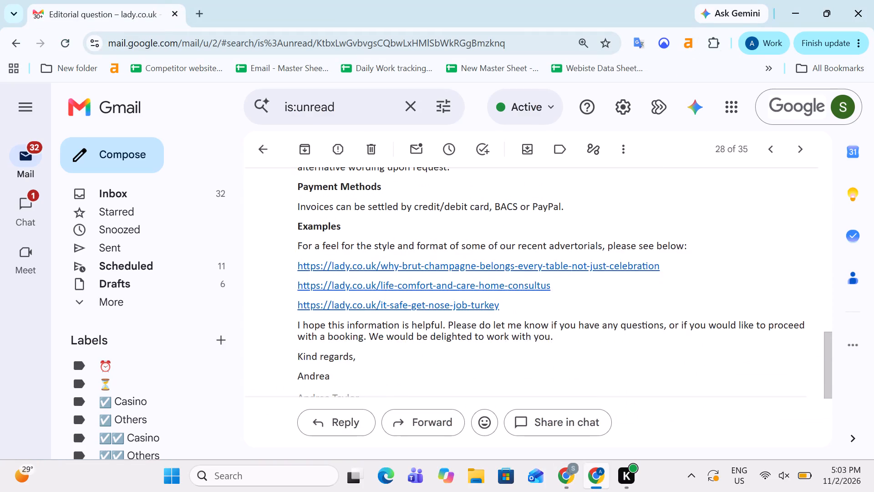
{"action": "scroll", "coordinate": [444, 294], "scroll_direction": "up", "scroll_amount": 1}
{"action": "scroll", "coordinate": [493, 284], "scroll_direction": "up", "scroll_amount": 1}
{"action": "scroll", "coordinate": [383, 273], "scroll_direction": "up", "scroll_amount": 1}
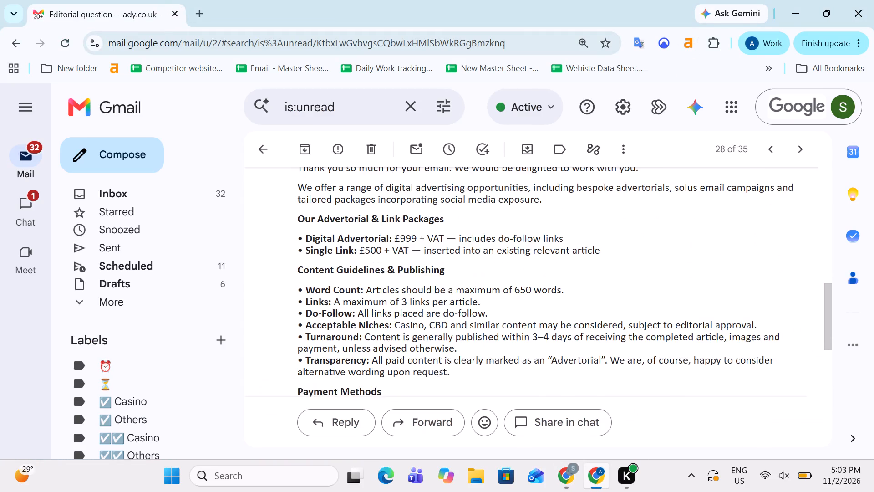
{"action": "scroll", "coordinate": [382, 293], "scroll_direction": "up", "scroll_amount": 1}
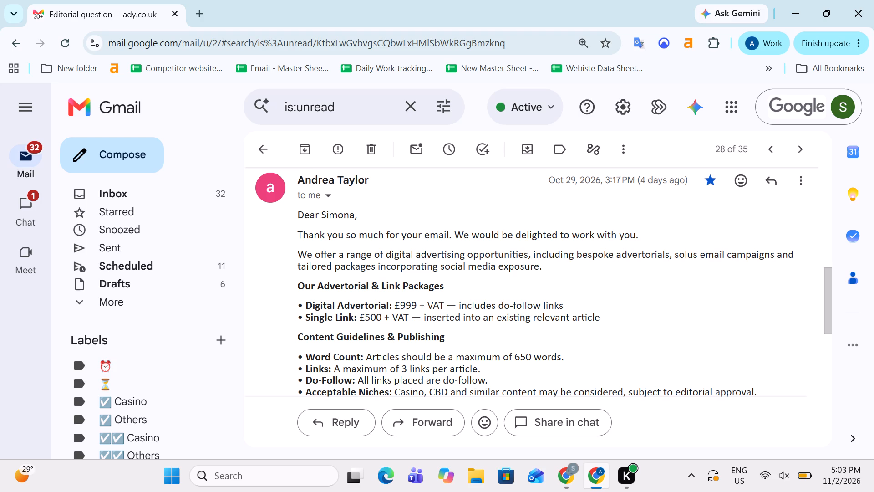
{"action": "left_click_drag", "start_coordinate": [395, 305], "coordinate": [414, 304]}
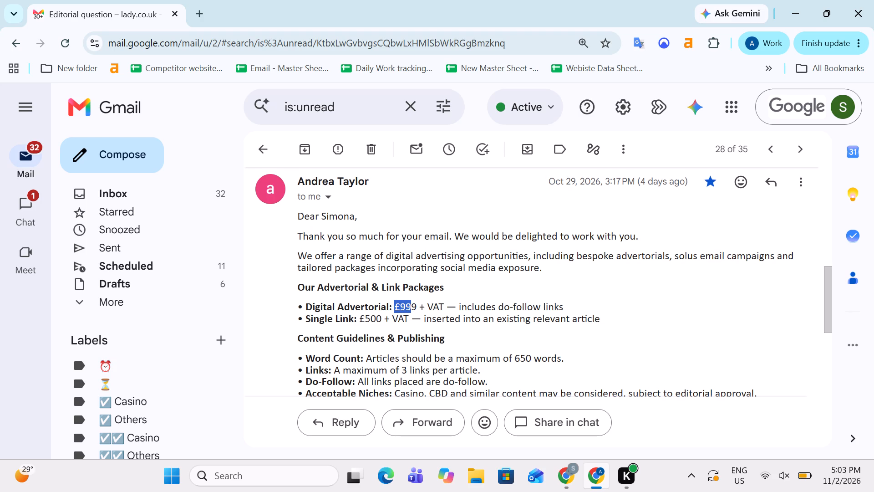
{"action": "key", "text": "shift+Right"}
{"action": "key", "text": "ctrl+c"}
{"action": "key", "text": "ctrl+c"}
{"action": "scroll", "coordinate": [658, 364], "scroll_direction": "down", "scroll_amount": 2}
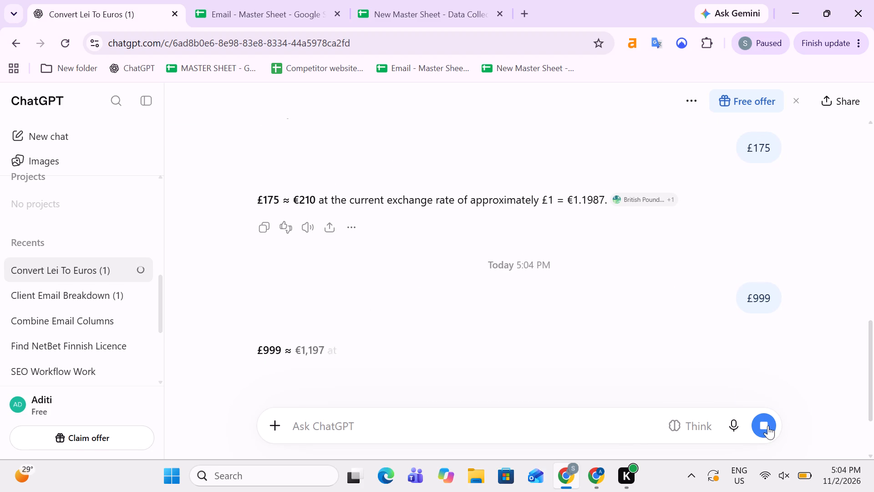
Enter 1197 as both the Price and the Casino Price for lady.co.uk in row 11105 of the New Master Sheet.
{"action": "left_click", "coordinate": [395, 0]}
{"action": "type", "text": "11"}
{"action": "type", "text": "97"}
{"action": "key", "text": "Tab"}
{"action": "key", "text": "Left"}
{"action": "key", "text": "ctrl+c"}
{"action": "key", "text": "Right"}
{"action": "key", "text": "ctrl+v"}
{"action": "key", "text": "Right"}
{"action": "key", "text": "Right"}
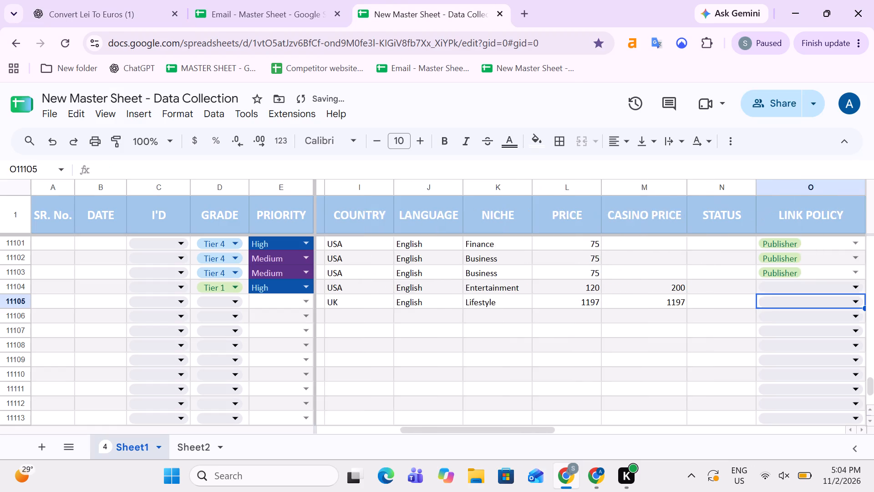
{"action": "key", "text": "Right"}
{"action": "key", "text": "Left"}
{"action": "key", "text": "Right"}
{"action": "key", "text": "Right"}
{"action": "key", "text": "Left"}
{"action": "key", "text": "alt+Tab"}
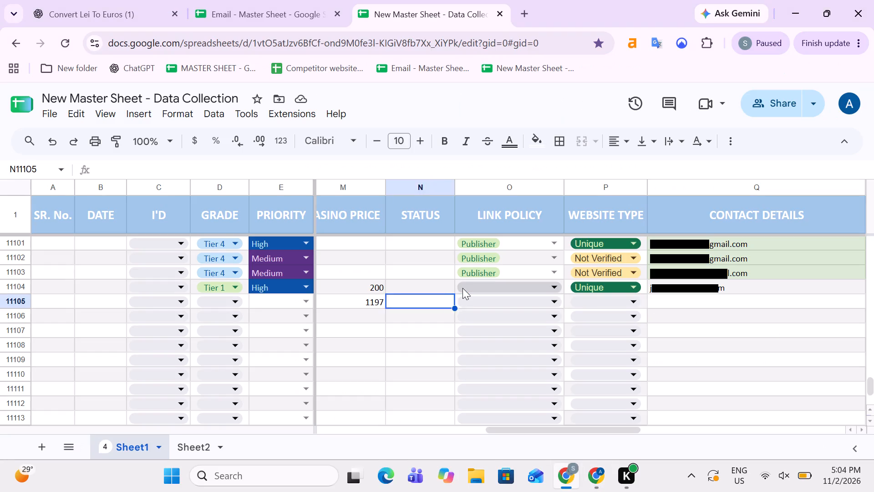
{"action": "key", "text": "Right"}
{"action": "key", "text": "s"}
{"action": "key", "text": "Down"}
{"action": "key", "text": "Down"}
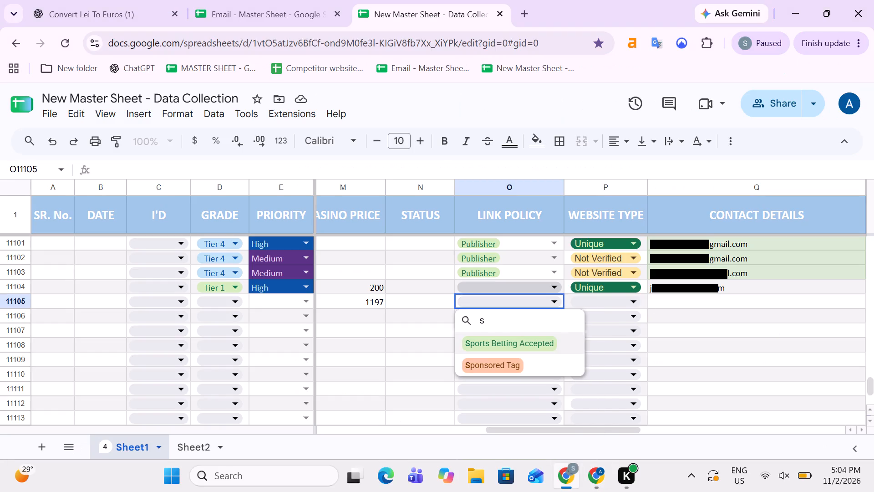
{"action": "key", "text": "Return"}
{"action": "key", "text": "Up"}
Revisit the lady.co.uk homepage briefly and set the Website Type in row 11105 to Not Verified.
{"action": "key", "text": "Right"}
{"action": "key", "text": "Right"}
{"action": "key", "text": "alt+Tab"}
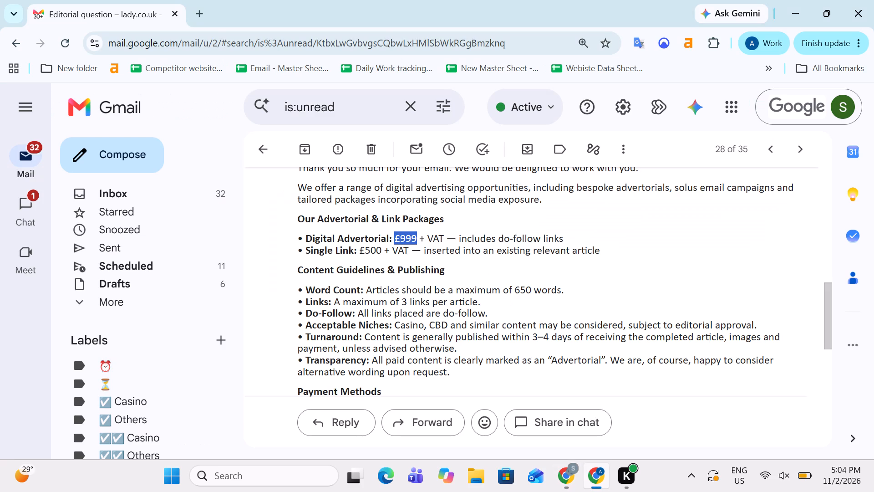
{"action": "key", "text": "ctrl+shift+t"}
{"action": "scroll", "coordinate": [436, 352], "scroll_direction": "down", "scroll_amount": 1}
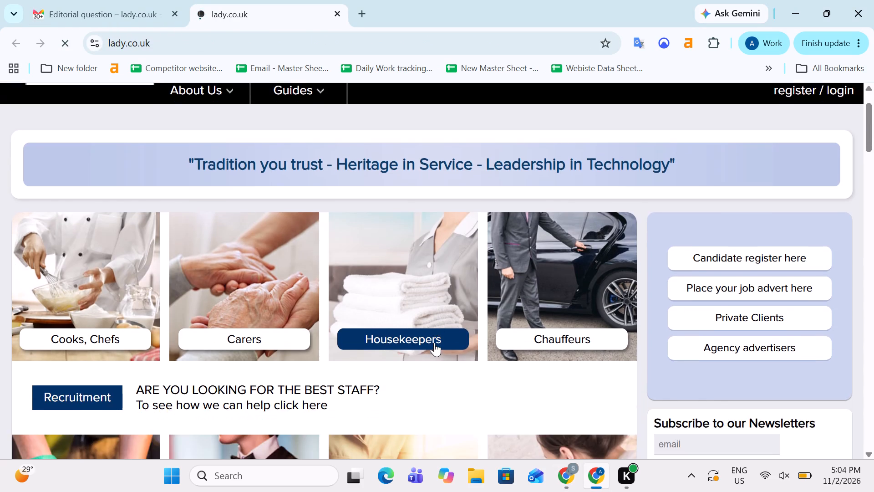
{"action": "scroll", "coordinate": [446, 331], "scroll_direction": "up", "scroll_amount": 4}
{"action": "left_click", "coordinate": [339, 12]}
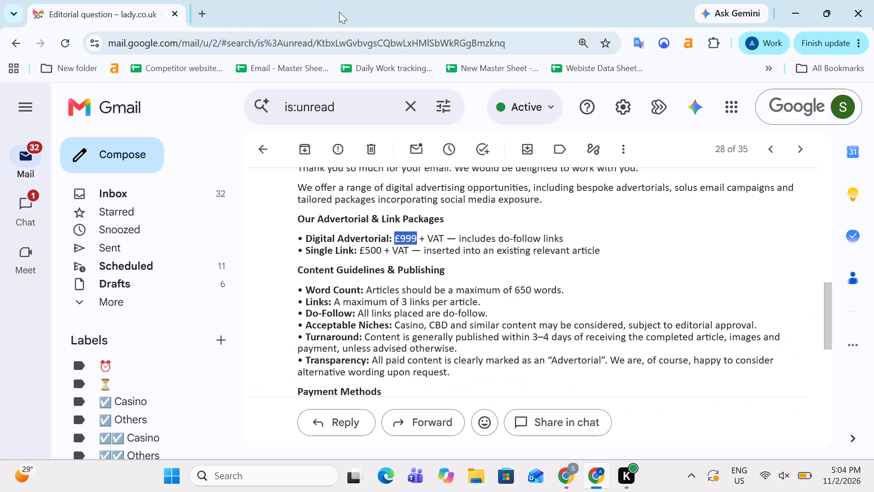
{"action": "key", "text": "alt+Tab"}
{"action": "key", "text": "Left"}
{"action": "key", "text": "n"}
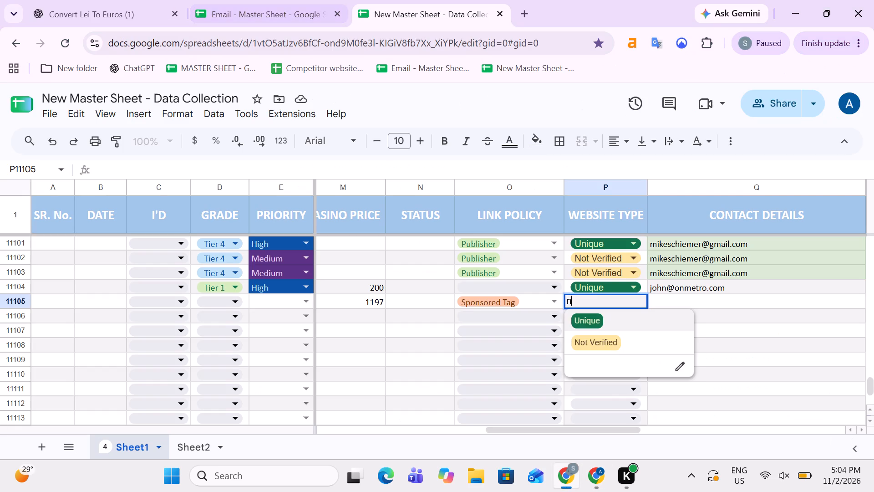
{"action": "key", "text": "Up"}
{"action": "key", "text": "Return"}
{"action": "key", "text": "Up"}
Copy the lady.co.uk sender's email address from the offer email into the Contact Details cell of row 11105.
{"action": "key", "text": "Right"}
{"action": "key", "text": "alt+Tab"}
{"action": "scroll", "coordinate": [389, 213], "scroll_direction": "up", "scroll_amount": 2}
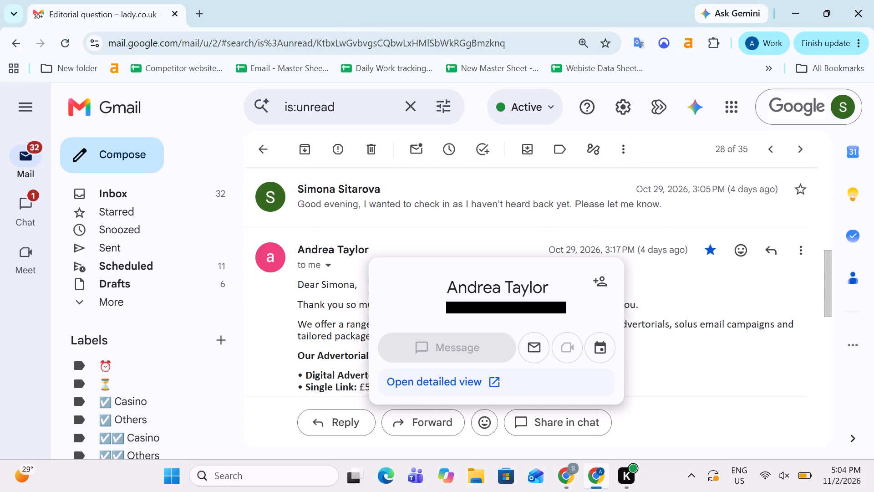
{"action": "left_click", "coordinate": [579, 302]}
{"action": "key", "text": "alt+Tab"}
{"action": "key", "text": "ctrl+v"}
Set the Priority of lady.co.uk in row 11105 to Medium.
{"action": "key", "text": "Left"}
{"action": "key", "text": "Left"}
{"action": "key", "text": "Left"}
{"action": "key", "text": "Left"}
{"action": "key", "text": "Left"}
{"action": "key", "text": "Left"}
{"action": "key", "text": "Left"}
{"action": "key", "text": "Left"}
{"action": "key", "text": "Left"}
{"action": "key", "text": "Left"}
{"action": "key", "text": "Left"}
{"action": "key", "text": "Left"}
{"action": "key", "text": "Left"}
{"action": "key", "text": "Left"}
{"action": "key", "text": "Left"}
{"action": "key", "text": "Left"}
{"action": "key", "text": "Left"}
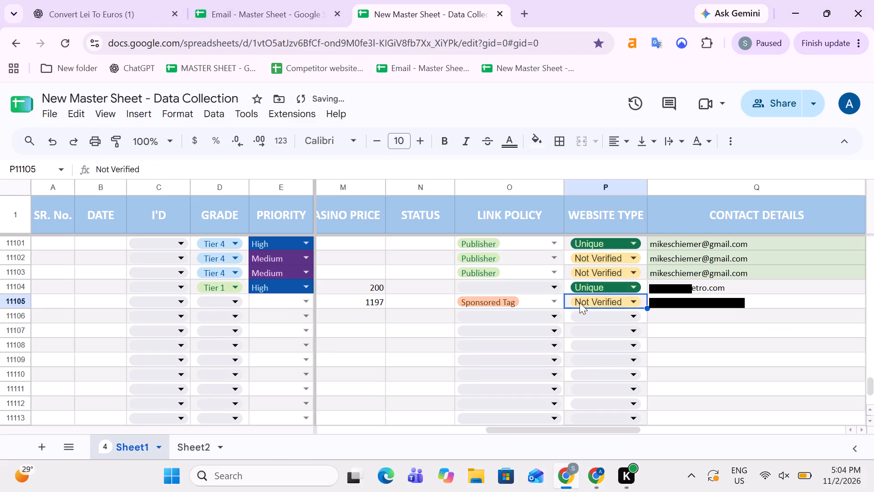
{"action": "key", "text": "Right"}
{"action": "key", "text": "Right"}
{"action": "key", "text": "Right"}
{"action": "key", "text": "Right"}
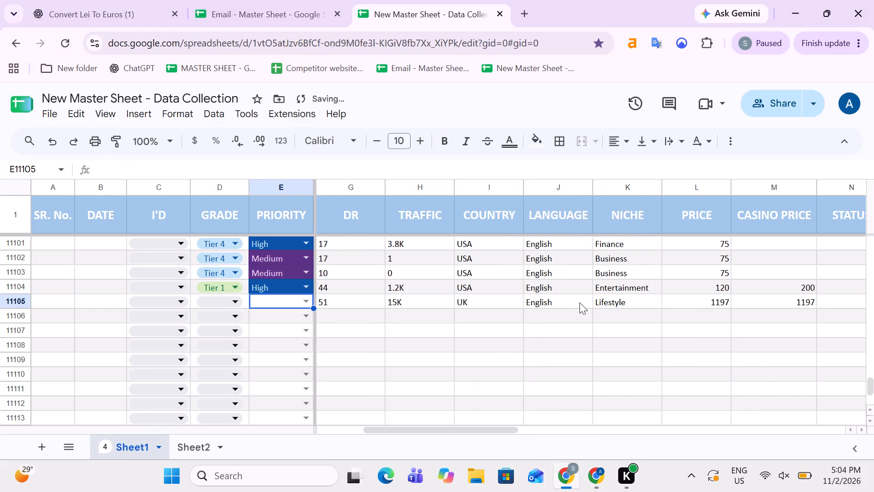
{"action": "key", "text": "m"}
{"action": "key", "text": "Down"}
{"action": "key", "text": "Return"}
{"action": "key", "text": "Up"}
Set the Grade of lady.co.uk in row 11105 to Tier 1.
{"action": "key", "text": "Left"}
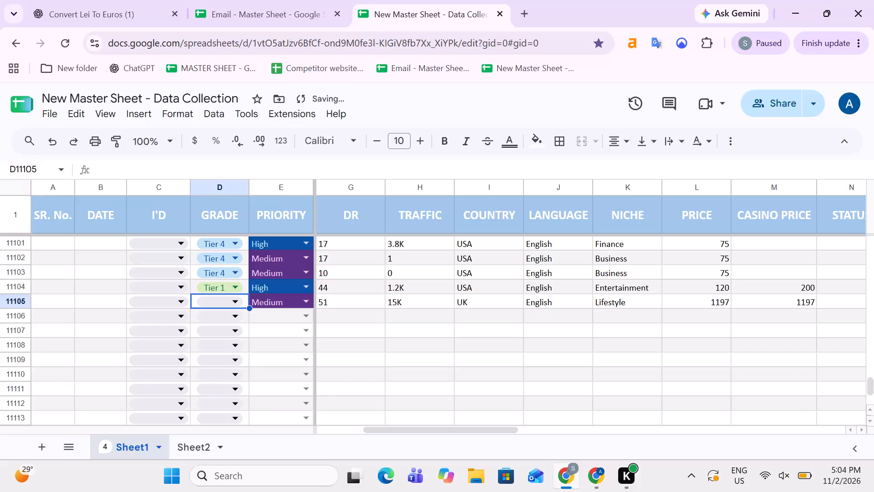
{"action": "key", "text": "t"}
{"action": "key", "text": "Return"}
{"action": "key", "text": "Up"}
{"action": "key", "text": "Right"}
{"action": "key", "text": "Right"}
Start a reply to the lady.co.uk offer with a drafting prompt that gives thanks for the info and says all is noted.
{"action": "key", "text": "alt+Tab"}
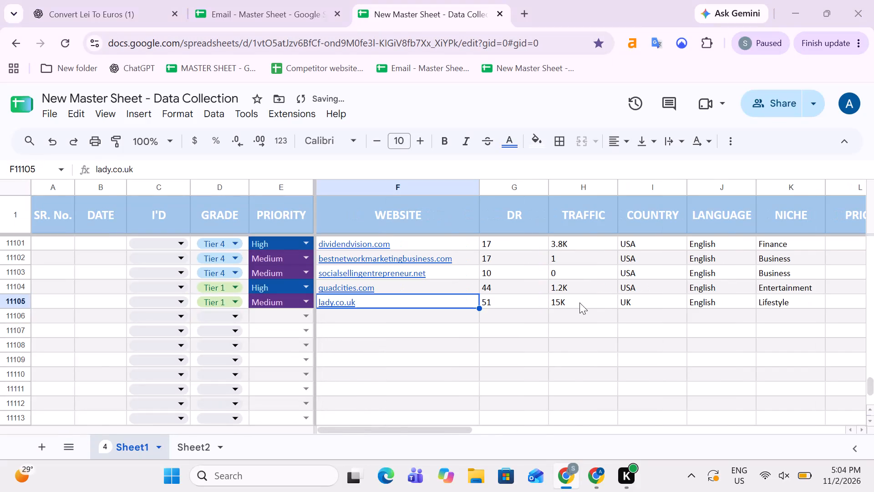
{"action": "scroll", "coordinate": [506, 315], "scroll_direction": "down", "scroll_amount": 20}
{"action": "left_click", "coordinate": [359, 363]}
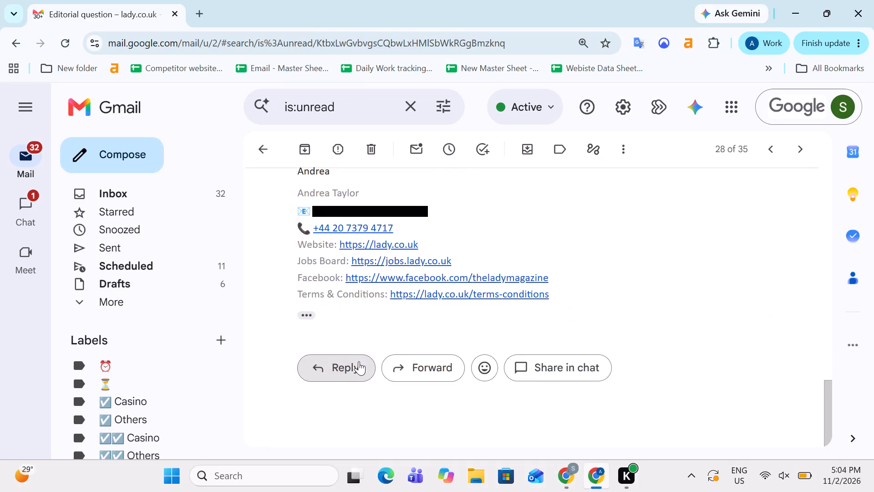
{"action": "scroll", "coordinate": [432, 329], "scroll_direction": "down", "scroll_amount": 4}
{"action": "left_click", "coordinate": [428, 321]}
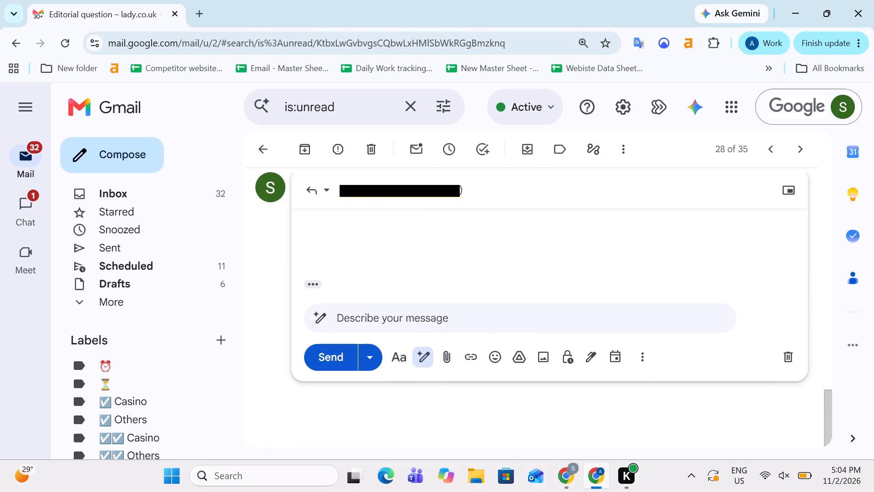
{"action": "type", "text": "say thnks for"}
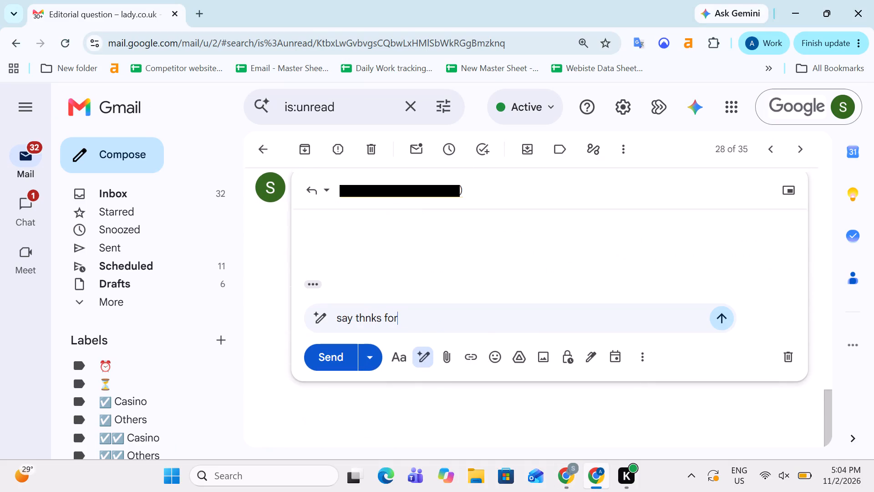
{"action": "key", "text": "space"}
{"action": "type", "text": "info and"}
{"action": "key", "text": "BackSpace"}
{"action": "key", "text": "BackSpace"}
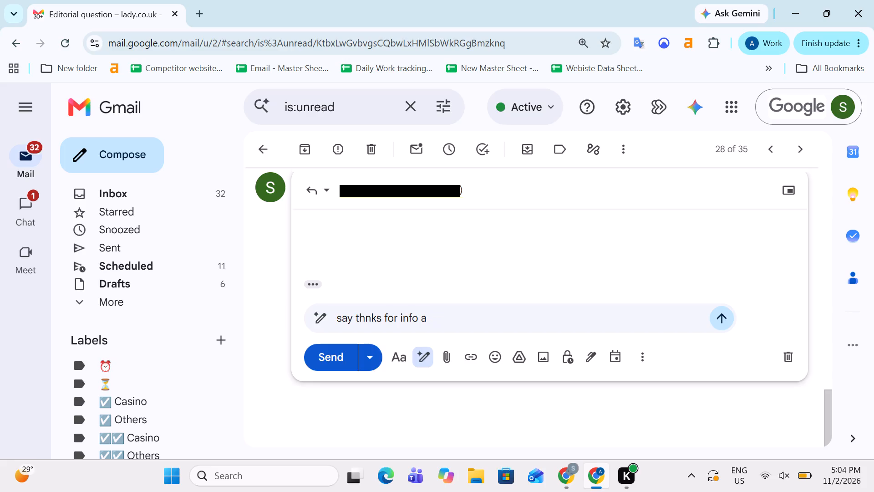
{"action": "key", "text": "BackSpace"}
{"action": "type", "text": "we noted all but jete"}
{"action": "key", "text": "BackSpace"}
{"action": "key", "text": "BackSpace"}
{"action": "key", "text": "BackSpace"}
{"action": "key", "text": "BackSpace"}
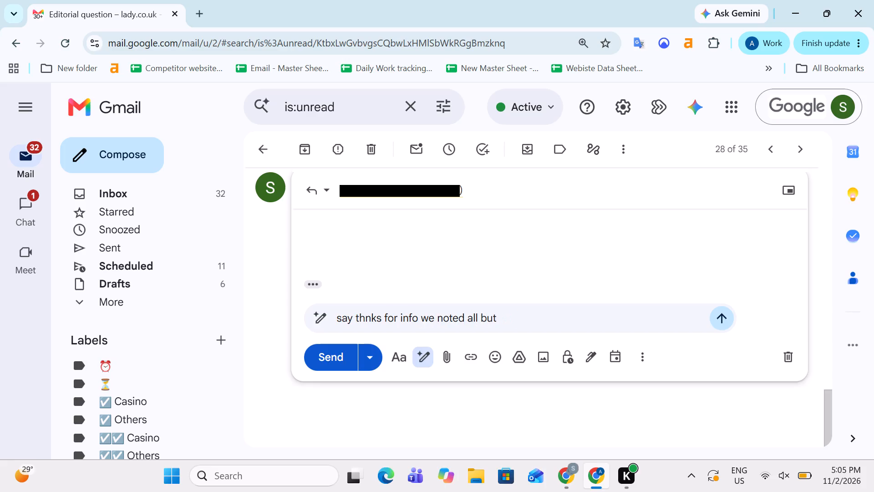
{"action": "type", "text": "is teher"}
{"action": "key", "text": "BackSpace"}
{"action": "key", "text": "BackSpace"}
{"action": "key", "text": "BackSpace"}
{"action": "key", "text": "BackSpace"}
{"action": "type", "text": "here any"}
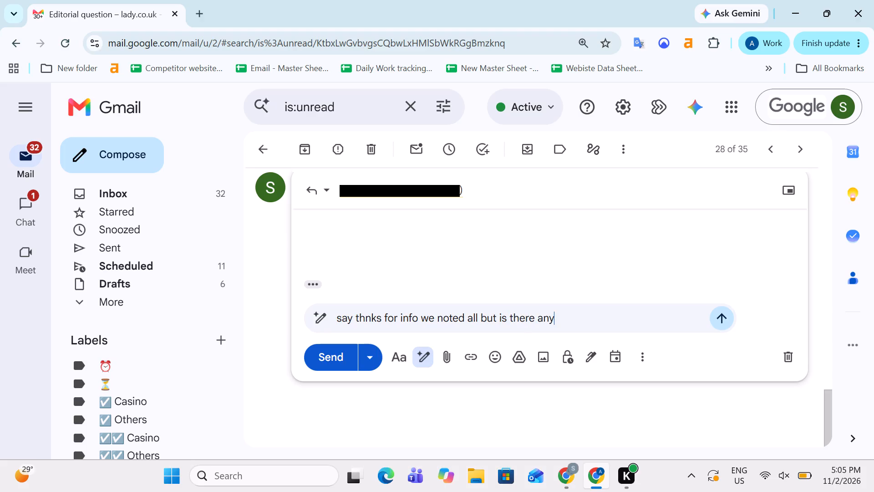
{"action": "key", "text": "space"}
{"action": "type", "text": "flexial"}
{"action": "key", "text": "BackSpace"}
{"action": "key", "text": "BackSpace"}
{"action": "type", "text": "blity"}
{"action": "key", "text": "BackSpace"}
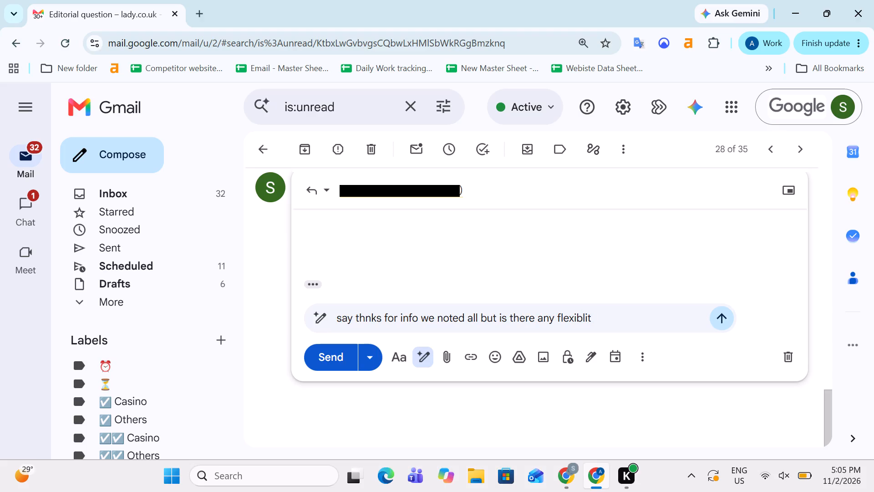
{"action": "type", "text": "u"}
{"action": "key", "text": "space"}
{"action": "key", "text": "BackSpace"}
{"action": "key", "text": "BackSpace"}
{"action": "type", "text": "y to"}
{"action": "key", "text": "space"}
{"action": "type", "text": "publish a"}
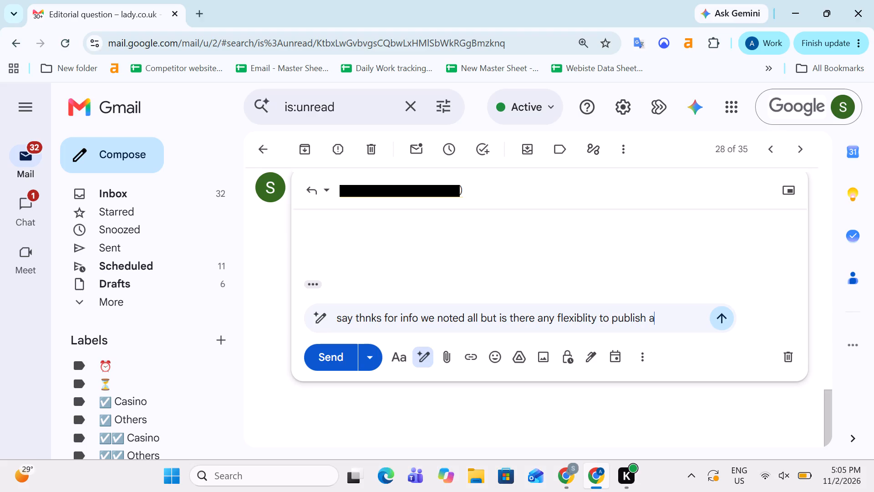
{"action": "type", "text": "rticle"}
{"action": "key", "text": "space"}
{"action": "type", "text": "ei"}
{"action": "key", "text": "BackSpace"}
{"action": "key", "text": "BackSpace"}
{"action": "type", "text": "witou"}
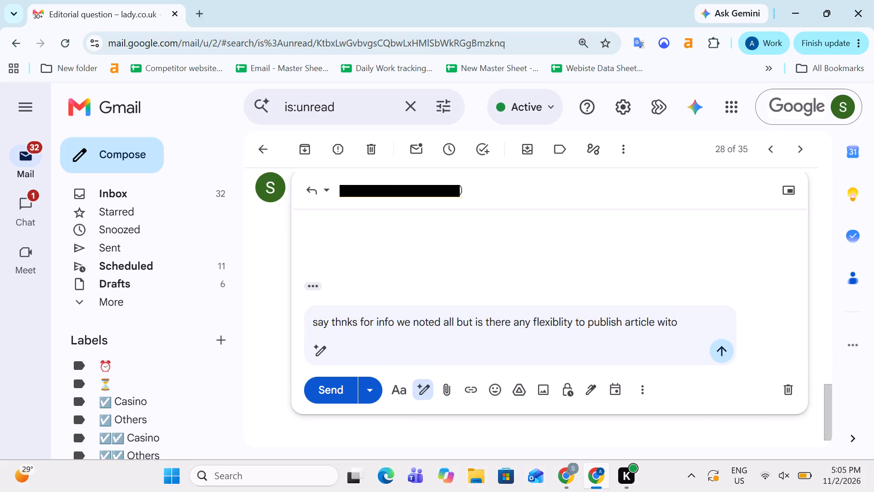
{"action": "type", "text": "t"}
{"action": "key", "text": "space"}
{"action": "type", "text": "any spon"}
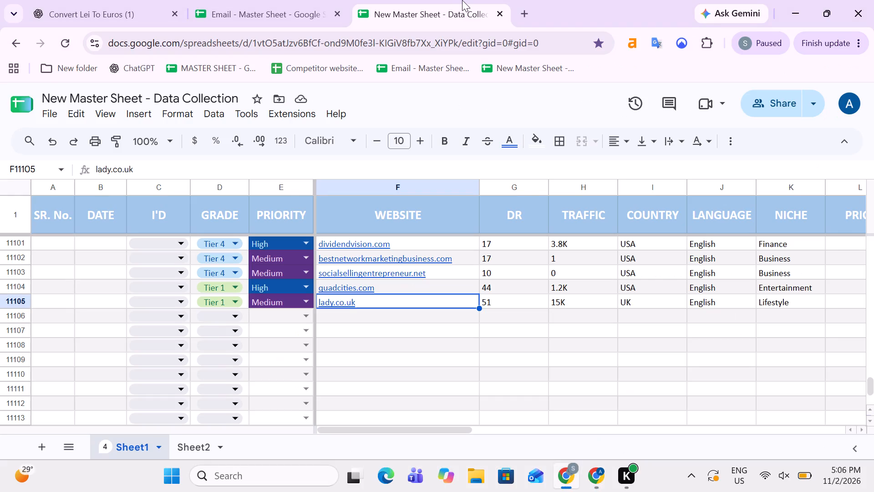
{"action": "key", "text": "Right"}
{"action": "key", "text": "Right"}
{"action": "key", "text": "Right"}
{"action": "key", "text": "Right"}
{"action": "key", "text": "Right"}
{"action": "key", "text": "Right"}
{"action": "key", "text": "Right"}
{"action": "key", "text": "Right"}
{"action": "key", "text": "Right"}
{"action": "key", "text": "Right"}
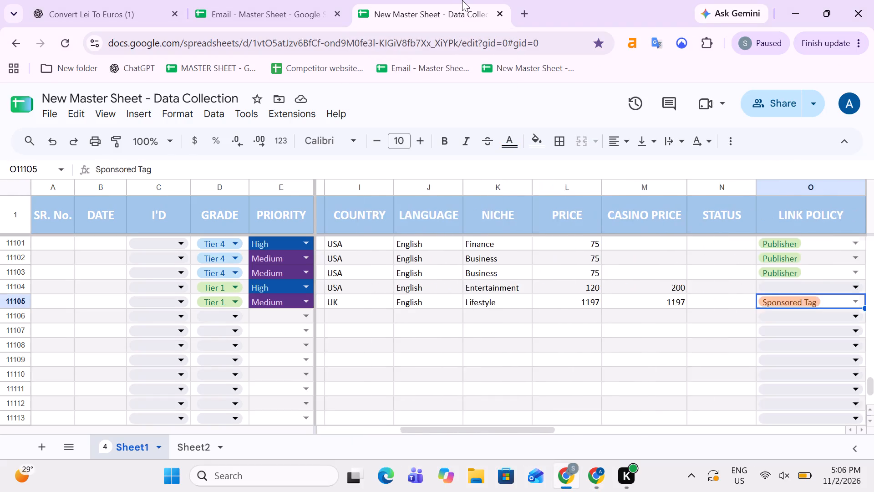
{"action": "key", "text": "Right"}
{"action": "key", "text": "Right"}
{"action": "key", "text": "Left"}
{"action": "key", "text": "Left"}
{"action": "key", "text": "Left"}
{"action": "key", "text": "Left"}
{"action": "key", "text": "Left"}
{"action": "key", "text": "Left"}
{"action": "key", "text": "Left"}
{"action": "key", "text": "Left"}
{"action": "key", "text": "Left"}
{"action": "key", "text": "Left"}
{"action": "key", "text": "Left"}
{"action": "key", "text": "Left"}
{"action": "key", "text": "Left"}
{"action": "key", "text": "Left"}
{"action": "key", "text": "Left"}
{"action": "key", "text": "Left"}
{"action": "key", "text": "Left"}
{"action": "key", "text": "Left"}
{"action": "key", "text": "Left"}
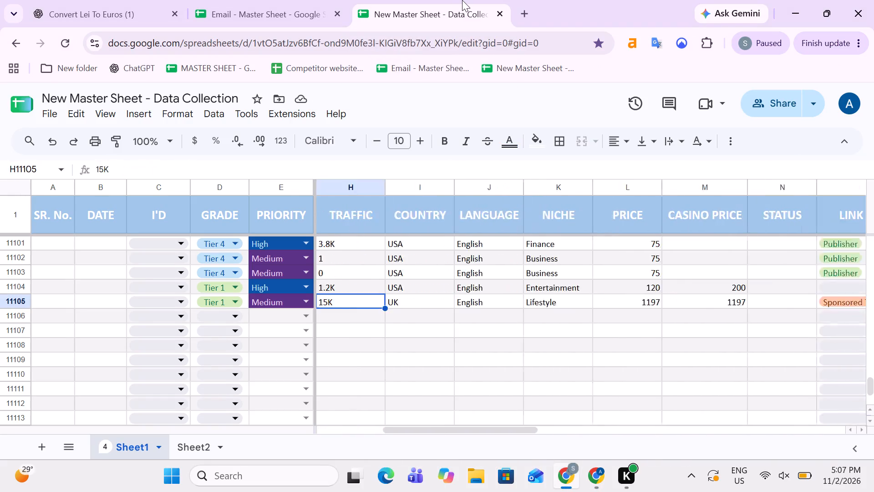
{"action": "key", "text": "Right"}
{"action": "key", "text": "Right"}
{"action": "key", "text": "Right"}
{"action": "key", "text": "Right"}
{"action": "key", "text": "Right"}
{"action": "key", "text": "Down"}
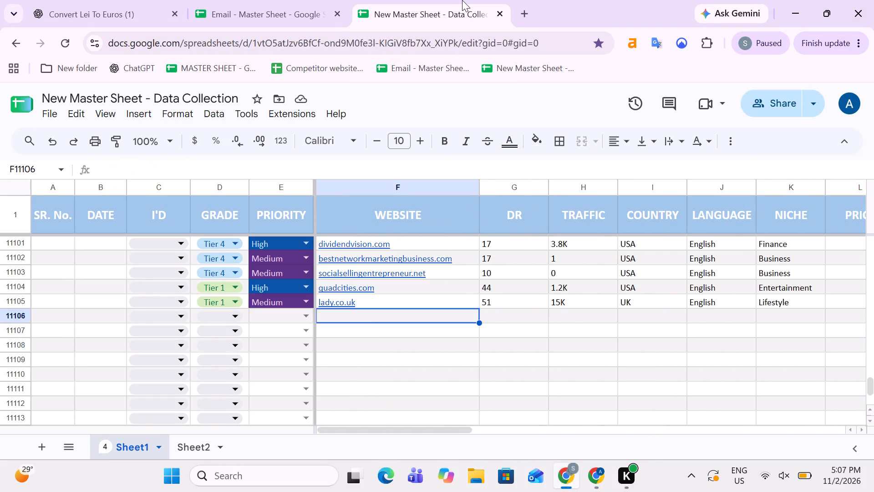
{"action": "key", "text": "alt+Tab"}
{"action": "scroll", "coordinate": [511, 224], "scroll_direction": "down", "scroll_amount": 14}
{"action": "scroll", "coordinate": [511, 266], "scroll_direction": "down", "scroll_amount": 6}
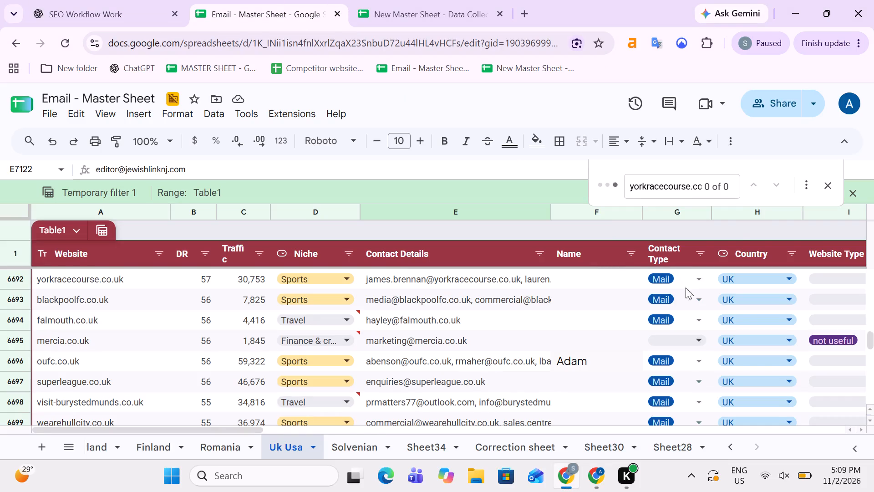
{"action": "scroll", "coordinate": [624, 325], "scroll_direction": "down", "scroll_amount": 2}
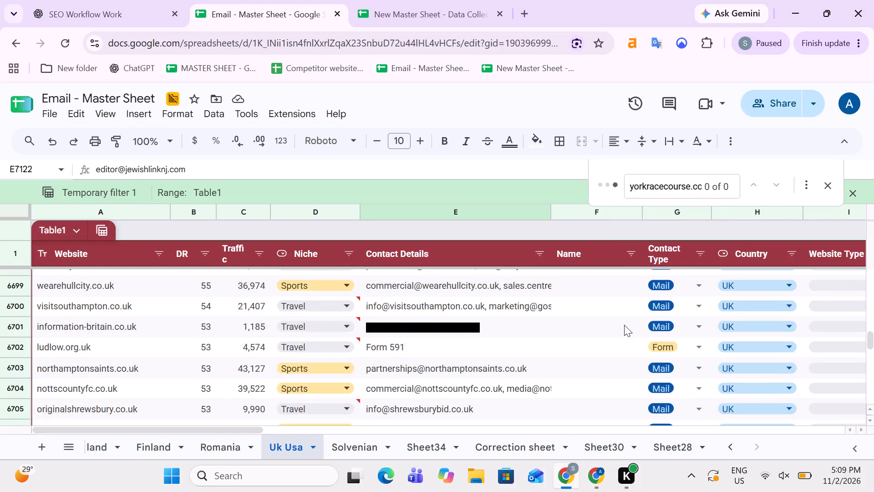
{"action": "scroll", "coordinate": [634, 330], "scroll_direction": "down", "scroll_amount": 5}
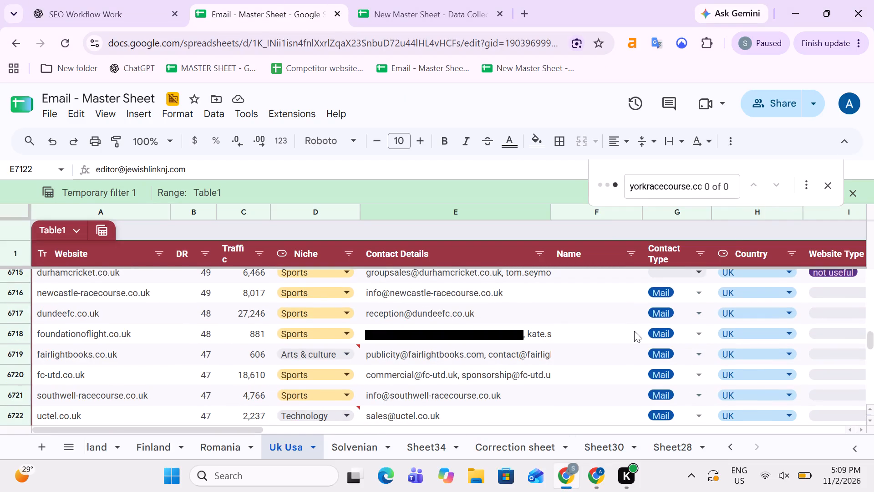
{"action": "left_click", "coordinate": [828, 188]}
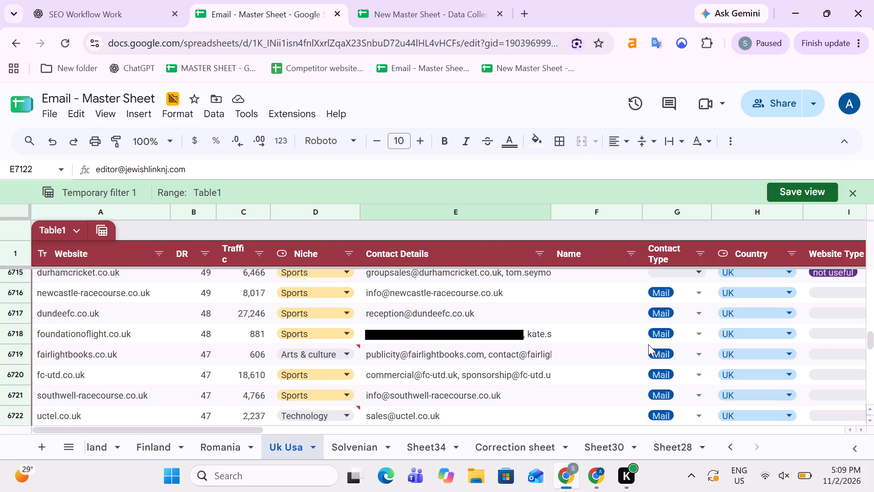
{"action": "key", "text": "ctrl+f"}
{"action": "key", "text": "ctrl+v"}
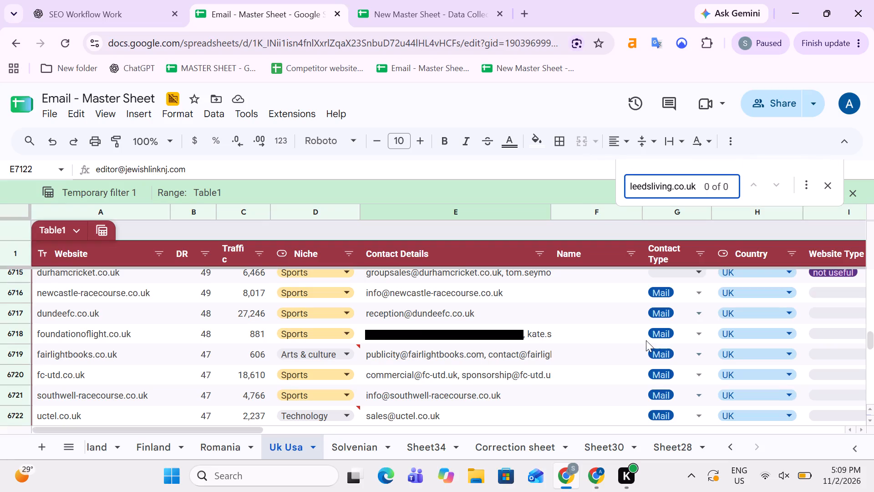
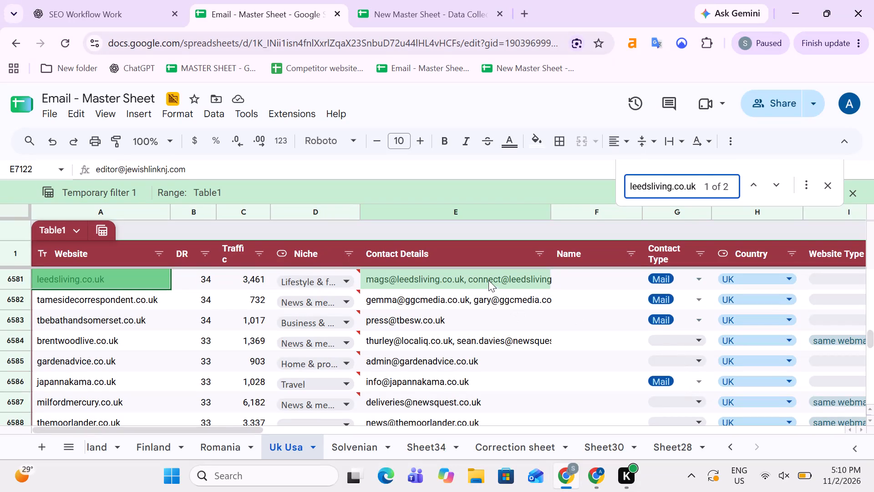
Check the Status, Inbox status and Post date entries for leedsliving.co.uk in row 6581.
{"action": "left_click", "coordinate": [488, 280]}
{"action": "key", "text": "Right"}
{"action": "key", "text": "Right"}
{"action": "key", "text": "Right"}
{"action": "key", "text": "Right"}
{"action": "key", "text": "Right"}
{"action": "key", "text": "Right"}
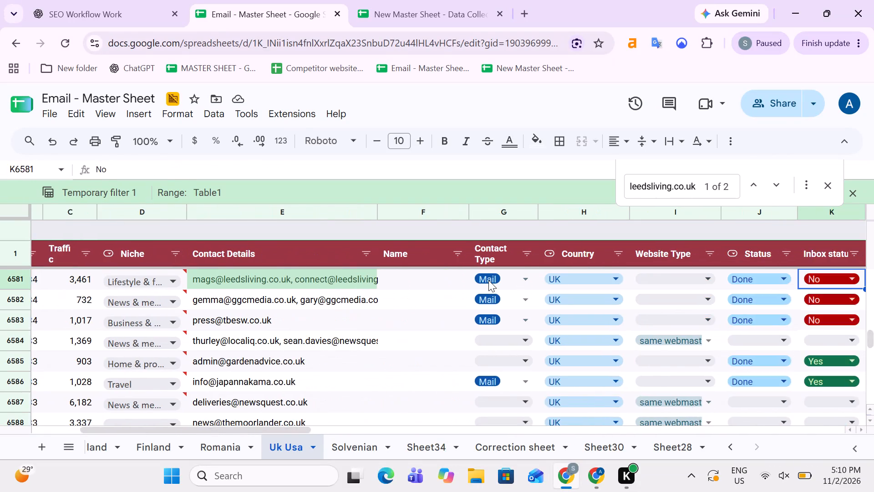
{"action": "key", "text": "Right"}
{"action": "key", "text": "Right"}
{"action": "key", "text": "Left"}
{"action": "key", "text": "Left"}
{"action": "key", "text": "Right"}
{"action": "key", "text": "Left"}
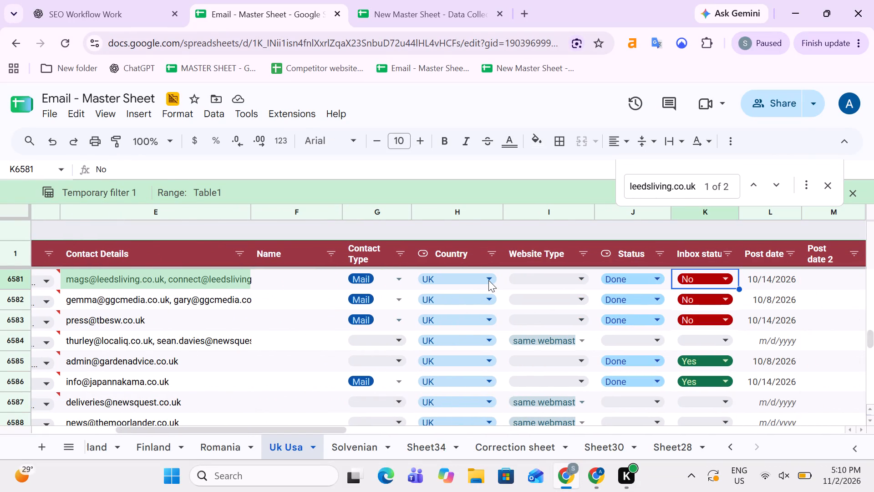
{"action": "key", "text": "Right"}
{"action": "key", "text": "Left"}
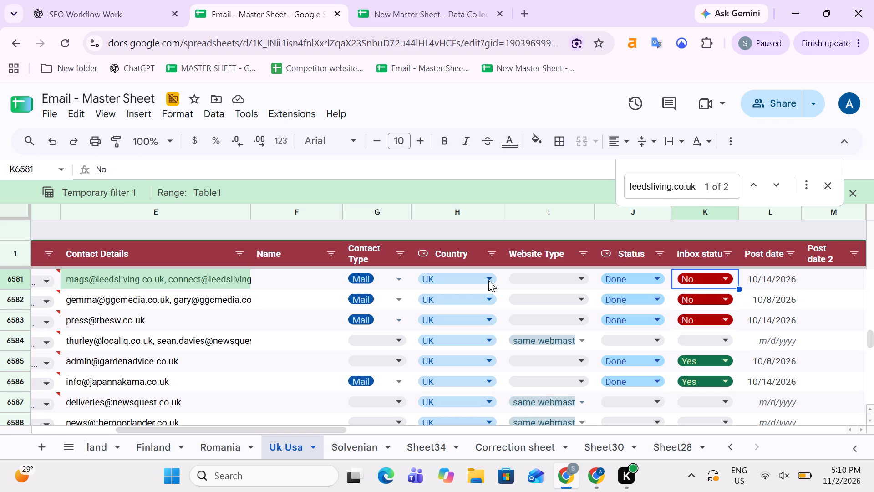
{"action": "key", "text": "alt+Tab"}
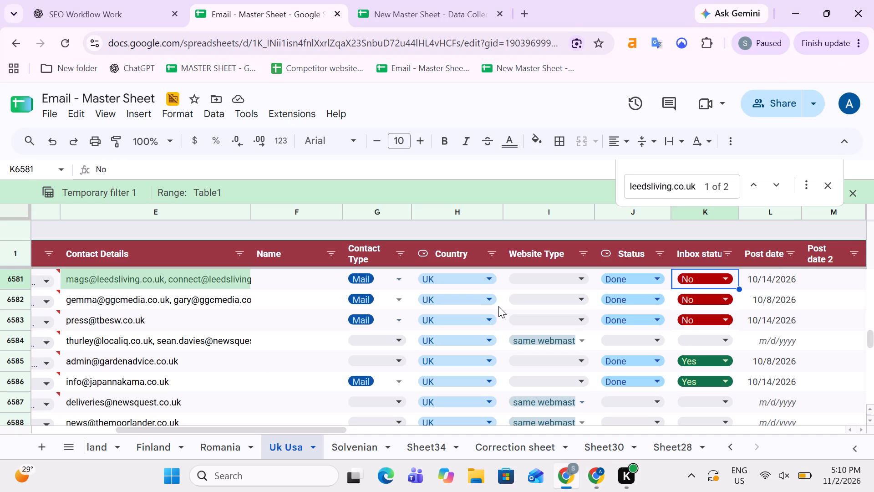
{"action": "key", "text": "Left"}
{"action": "key", "text": "Right"}
{"action": "key", "text": "Left"}
{"action": "key", "text": "alt+Tab"}
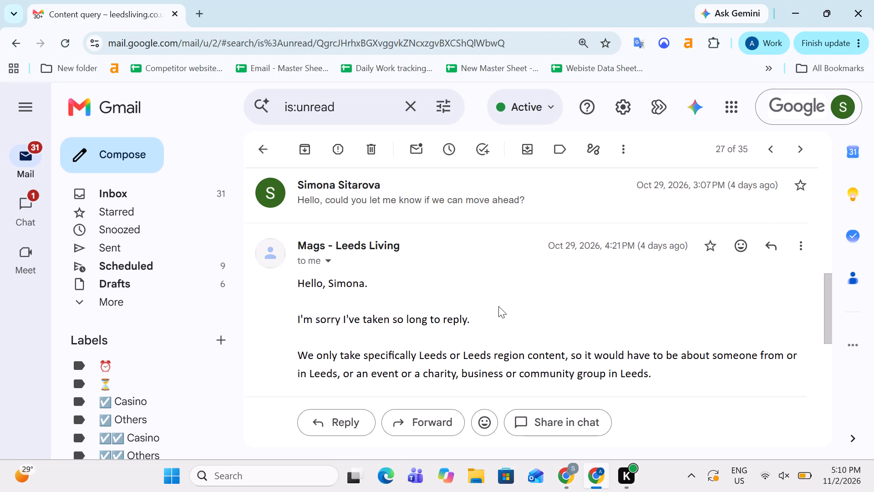
Set the Inbox status of leedsliving.co.uk in row 6581 of the Uk Usa sheet to NOT INTRESTED.
{"action": "key", "text": "alt+Tab"}
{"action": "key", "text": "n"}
{"action": "key", "text": "Up"}
{"action": "key", "text": "Up"}
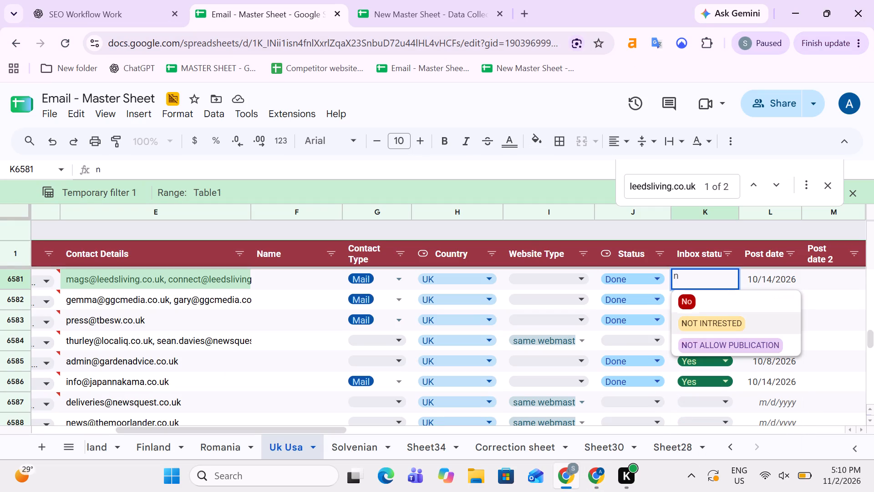
{"action": "key", "text": "Return"}
{"action": "key", "text": "Up"}
{"action": "key", "text": "Right"}
{"action": "key", "text": "Left"}
Return to Gmail, move on to the adjacent unread conversation about divinemyth.com, and examine the publisher's reply.
{"action": "key", "text": "alt+Tab"}
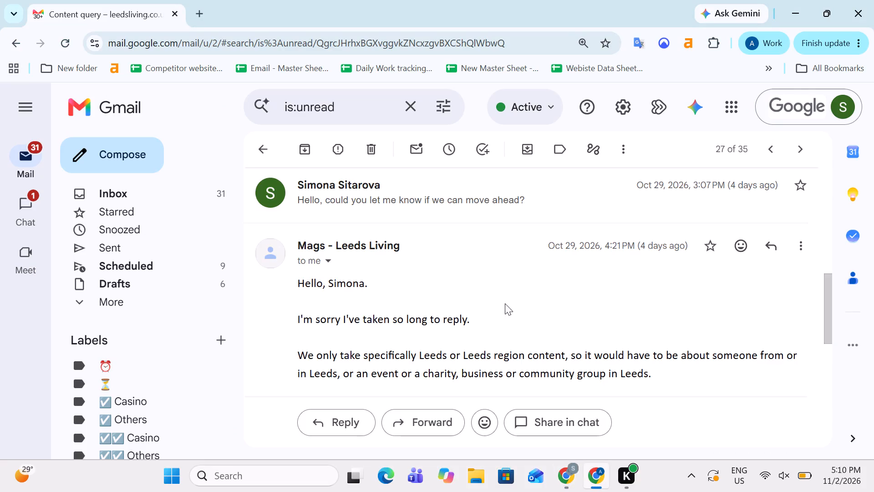
{"action": "scroll", "coordinate": [491, 313], "scroll_direction": "down", "scroll_amount": 12}
{"action": "scroll", "coordinate": [499, 271], "scroll_direction": "up", "scroll_amount": 20}
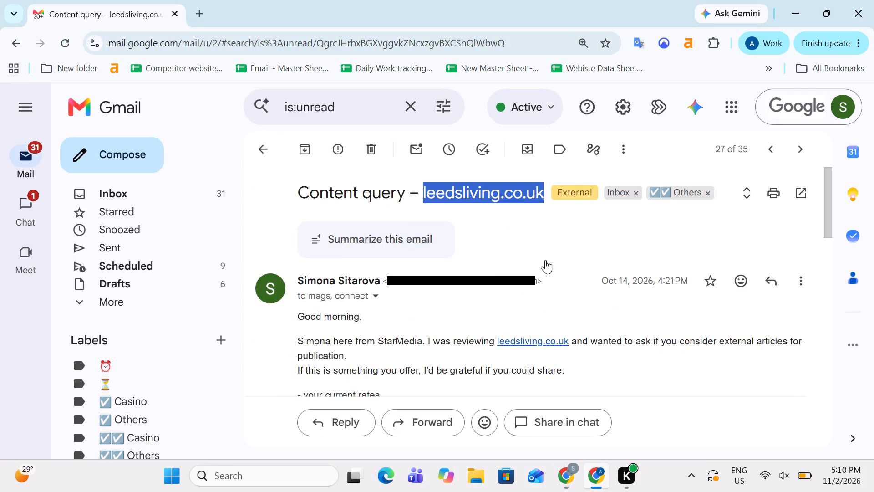
{"action": "left_click", "coordinate": [770, 146]}
{"action": "scroll", "coordinate": [465, 259], "scroll_direction": "down", "scroll_amount": 2}
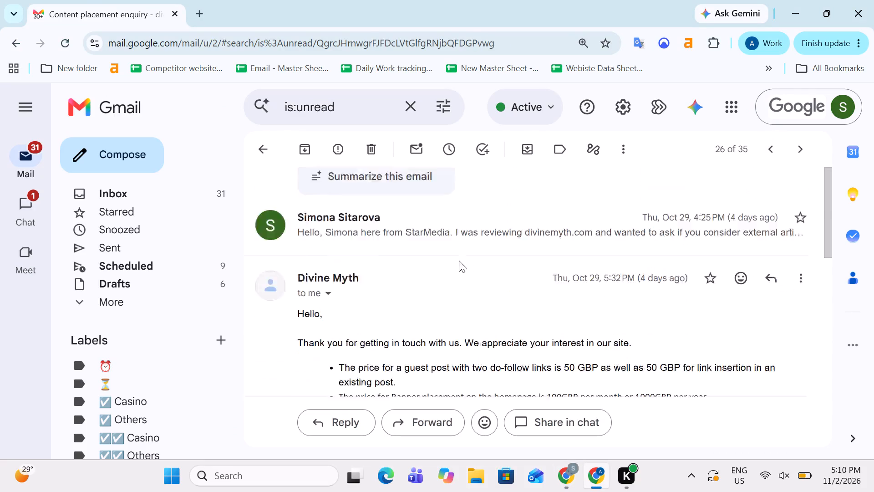
{"action": "scroll", "coordinate": [366, 298], "scroll_direction": "down", "scroll_amount": 6}
{"action": "scroll", "coordinate": [429, 307], "scroll_direction": "up", "scroll_amount": 6}
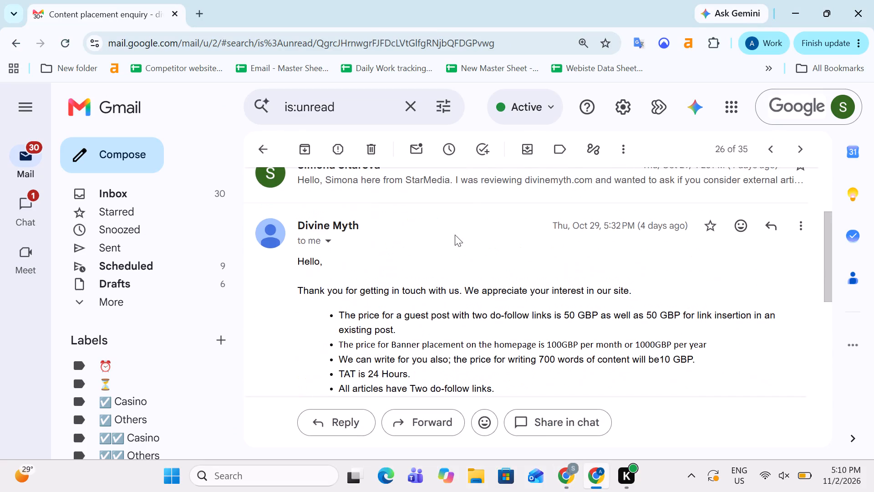
Open divinemyth.com from the link in the original enquiry and read the publisher's guest post rates and payment terms.
{"action": "left_click", "coordinate": [463, 187]}
{"action": "left_click", "coordinate": [530, 230], "text": "ctrl"}
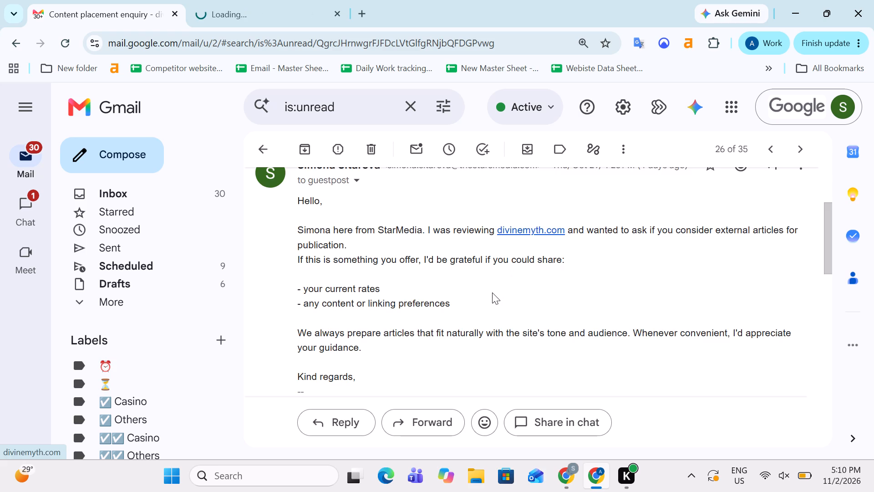
{"action": "scroll", "coordinate": [491, 293], "scroll_direction": "down", "scroll_amount": 8}
{"action": "scroll", "coordinate": [484, 278], "scroll_direction": "up", "scroll_amount": 6}
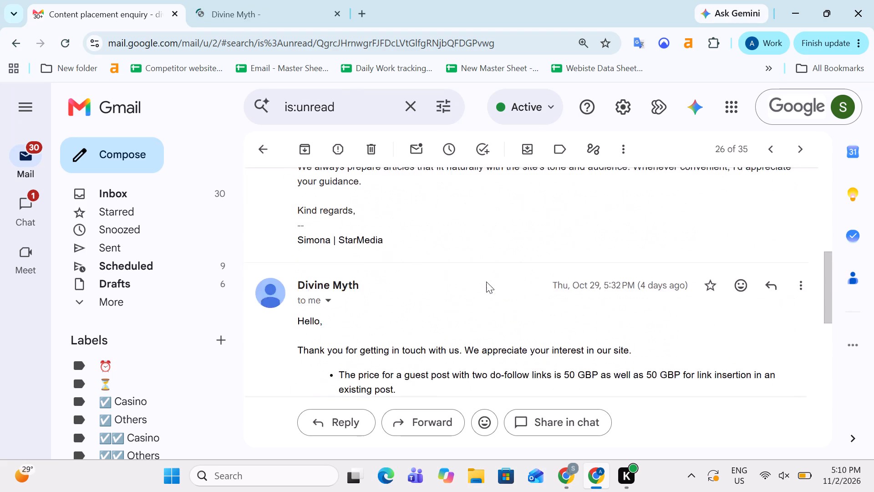
{"action": "scroll", "coordinate": [469, 294], "scroll_direction": "down", "scroll_amount": 2}
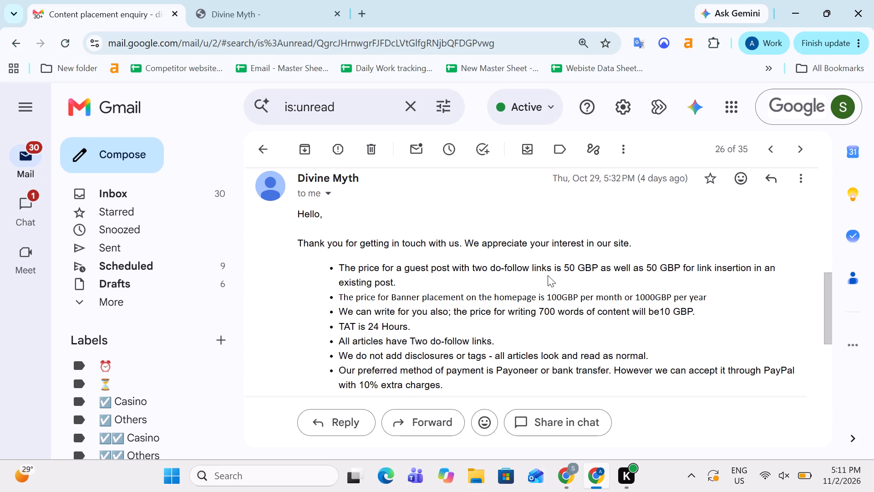
Read the guest post and link insertion prices, payment terms and restricted topics in the Divine Myth email.
{"action": "scroll", "coordinate": [505, 258], "scroll_direction": "down", "scroll_amount": 1}
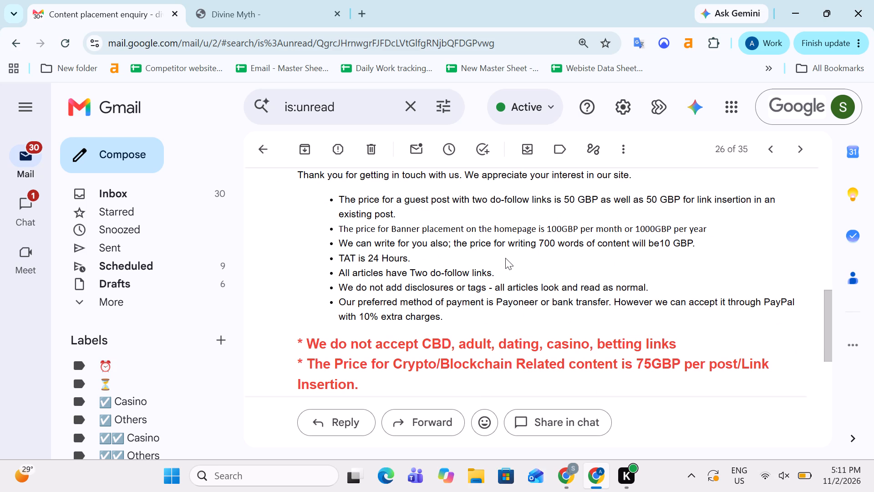
Review the guest post and link insertion prices and turnaround terms in the Divine Myth email.
{"action": "scroll", "coordinate": [570, 275], "scroll_direction": "up", "scroll_amount": 1}
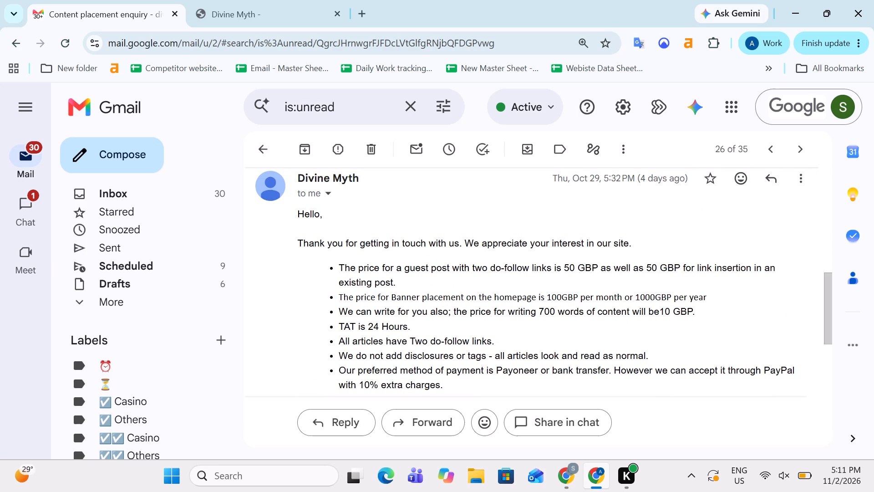
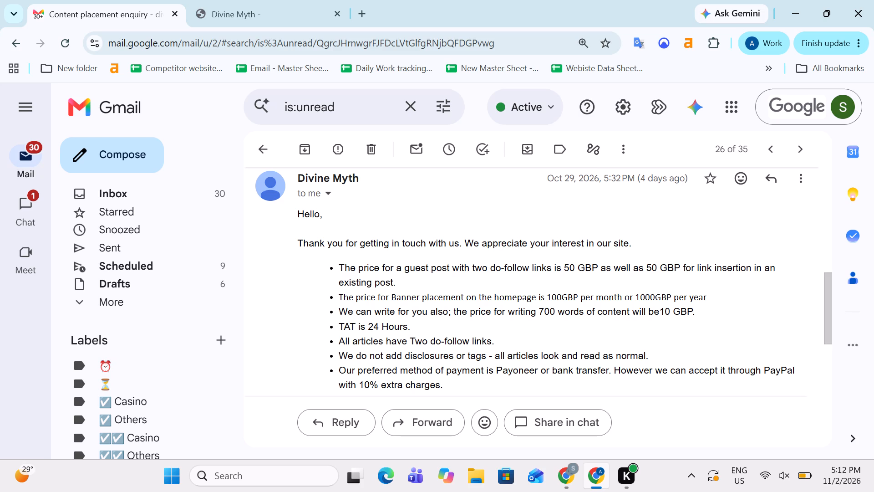
{"action": "scroll", "coordinate": [643, 310], "scroll_direction": "down", "scroll_amount": 1}
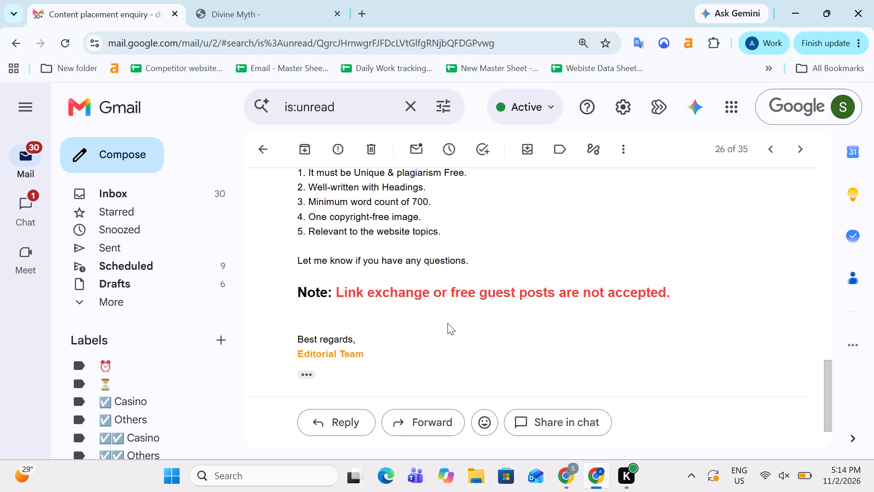
{"action": "scroll", "coordinate": [683, 243], "scroll_direction": "up", "scroll_amount": 1}
{"action": "scroll", "coordinate": [573, 292], "scroll_direction": "up", "scroll_amount": 1}
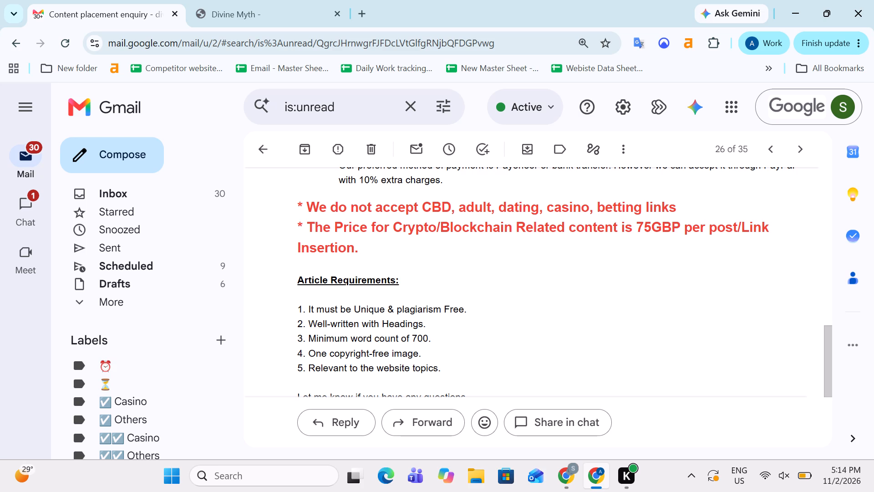
{"action": "scroll", "coordinate": [450, 234], "scroll_direction": "down", "scroll_amount": 2}
{"action": "scroll", "coordinate": [445, 351], "scroll_direction": "down", "scroll_amount": 1}
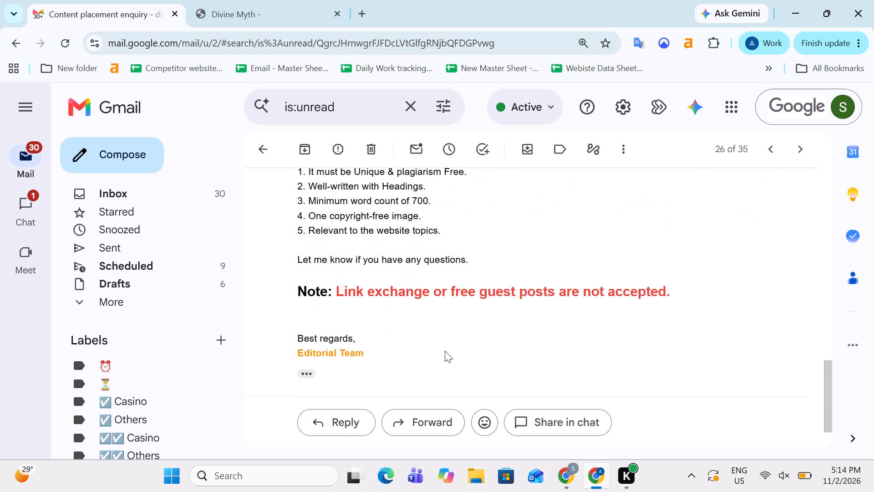
{"action": "scroll", "coordinate": [445, 351], "scroll_direction": "down", "scroll_amount": 1}
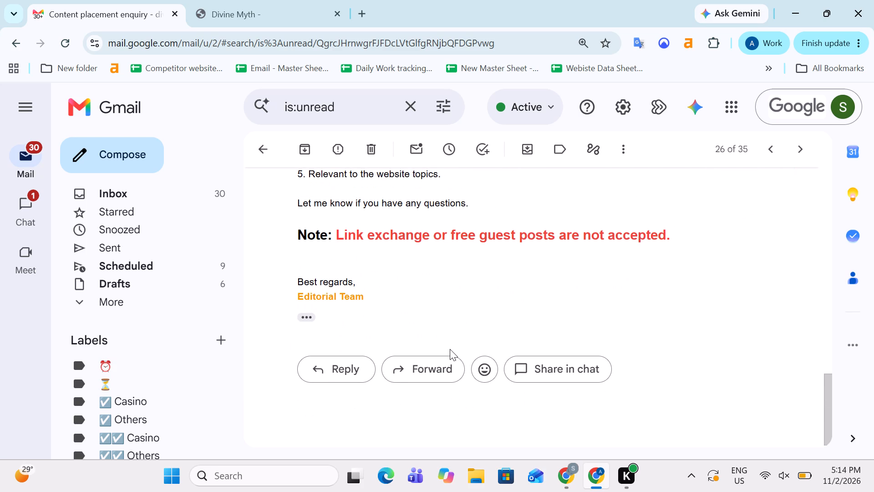
{"action": "scroll", "coordinate": [519, 318], "scroll_direction": "up", "scroll_amount": 2}
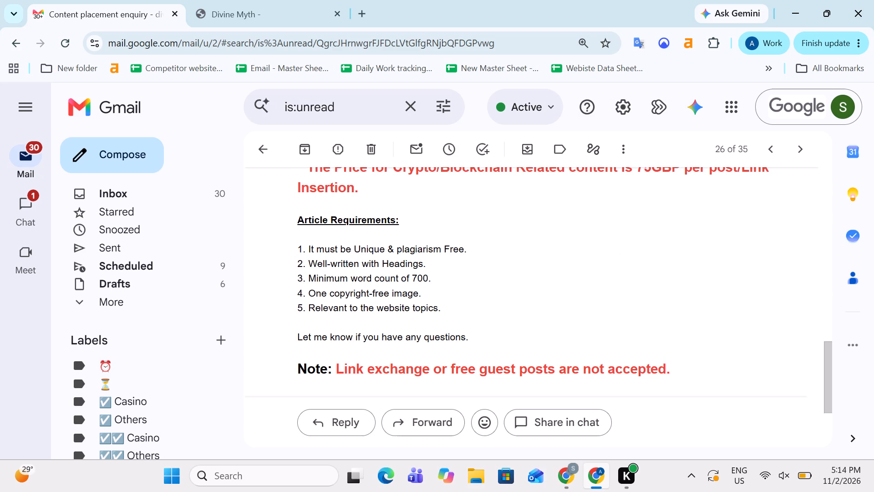
{"action": "scroll", "coordinate": [389, 323], "scroll_direction": "up", "scroll_amount": 1}
Copy the domain divinemyth.com from the Divine Myth site into the website column of the first empty New Master Sheet row.
{"action": "left_click", "coordinate": [238, 0]}
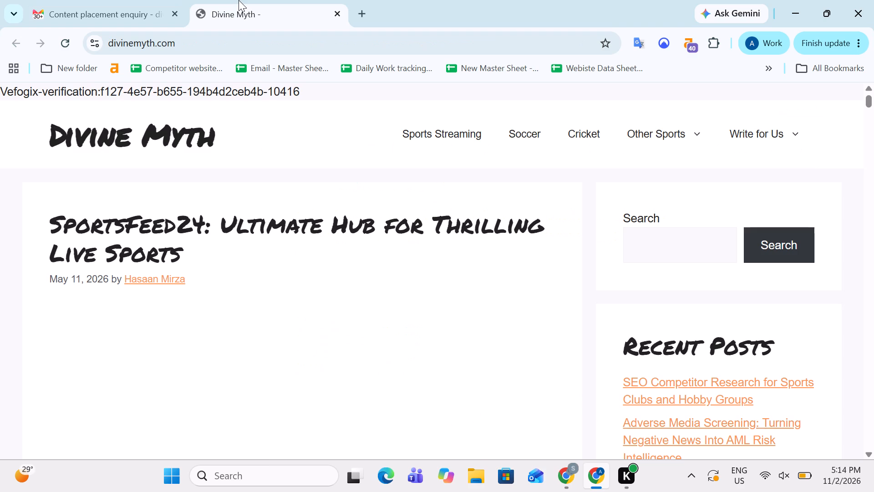
{"action": "scroll", "coordinate": [391, 230], "scroll_direction": "down", "scroll_amount": 5}
{"action": "scroll", "coordinate": [392, 290], "scroll_direction": "up", "scroll_amount": 6}
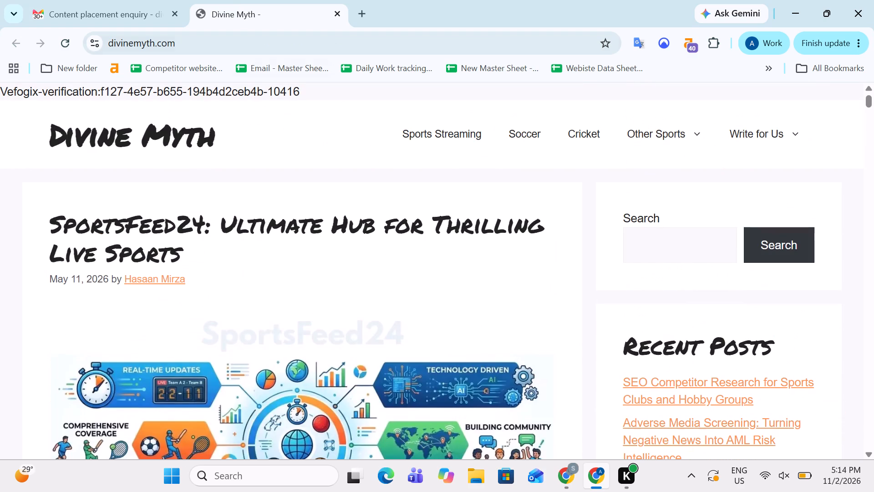
{"action": "left_click", "coordinate": [233, 45]}
{"action": "left_click_drag", "start_coordinate": [233, 45], "coordinate": [181, 46]}
{"action": "key", "text": "ctrl+c"}
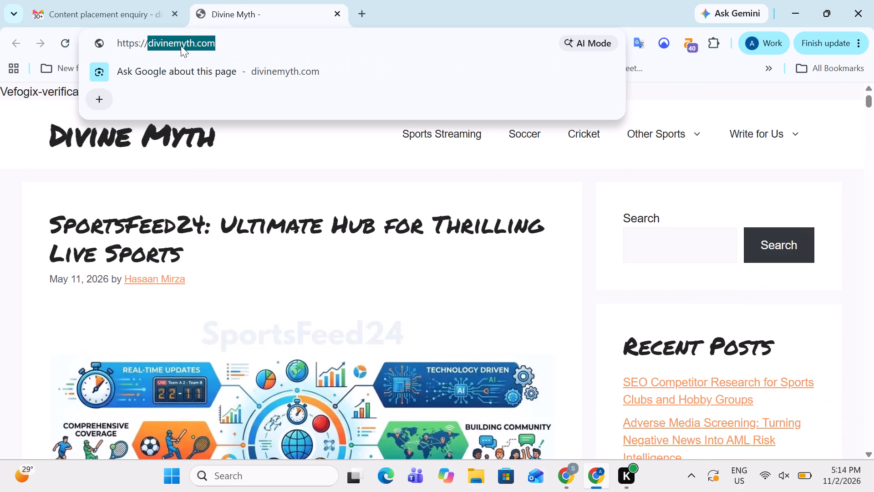
{"action": "key", "text": "ctrl+c"}
{"action": "key", "text": "ctrl+c"}
{"action": "key", "text": "ctrl+c"}
{"action": "key", "text": "alt+Tab"}
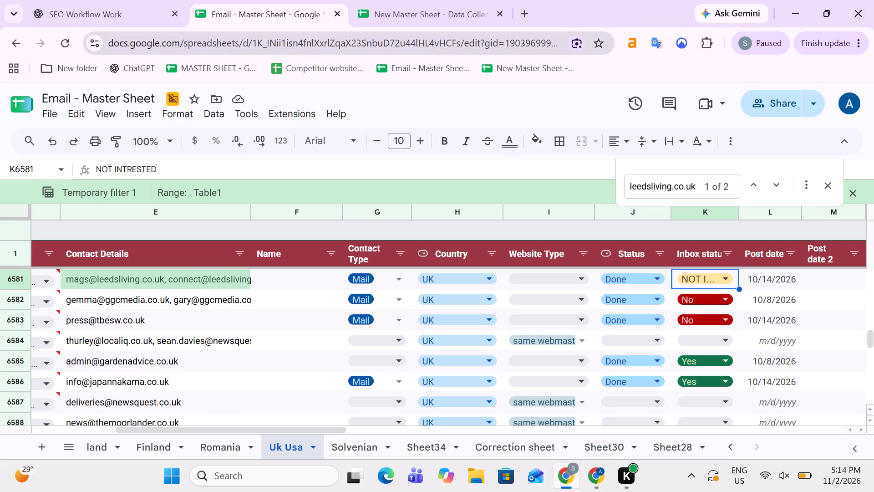
{"action": "left_click", "coordinate": [425, 0]}
{"action": "key", "text": "Down"}
{"action": "key", "text": "Up"}
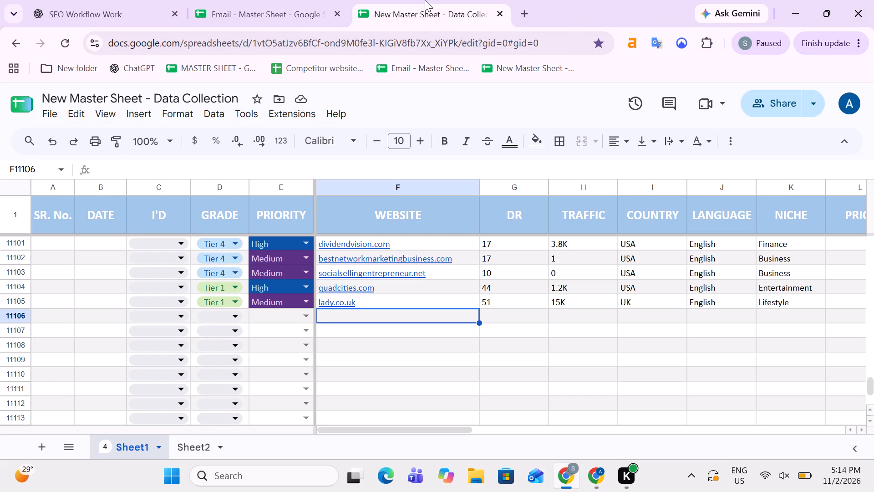
{"action": "key", "text": "Return"}
{"action": "key", "text": "ctrl+v"}
{"action": "key", "text": "Tab"}
{"action": "key", "text": "Right"}
{"action": "key", "text": "Left"}
Check divinemyth.com's domain metrics in Ahrefs and record DR 40 and traffic 162 in its sheet row.
{"action": "key", "text": "alt+Tab"}
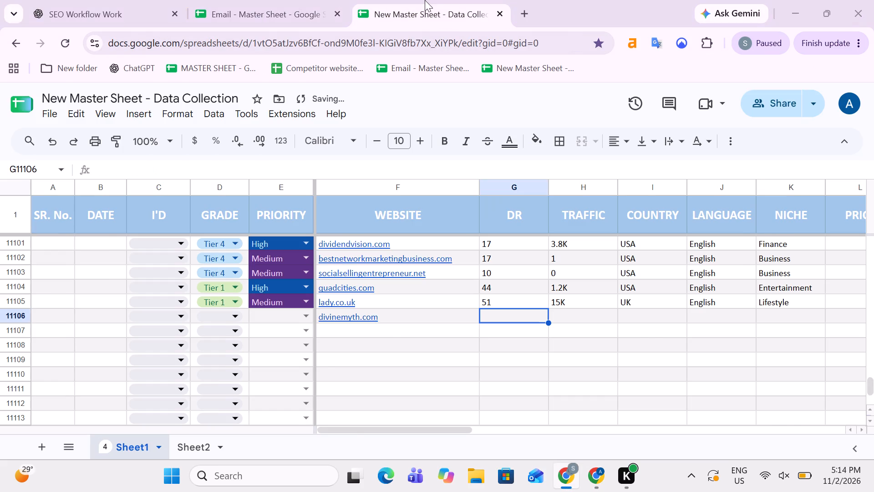
{"action": "scroll", "coordinate": [621, 178], "scroll_direction": "down", "scroll_amount": 3}
{"action": "scroll", "coordinate": [614, 217], "scroll_direction": "up", "scroll_amount": 14}
{"action": "left_click", "coordinate": [690, 50]}
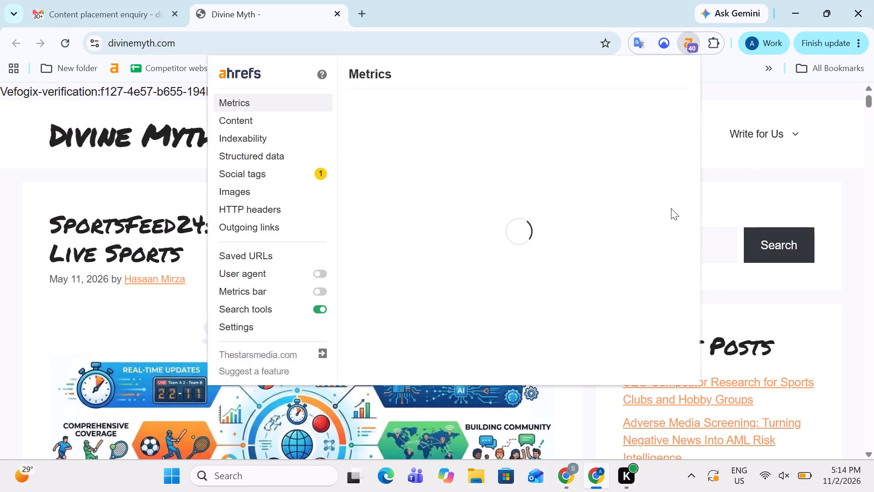
{"action": "key", "text": "alt+Tab"}
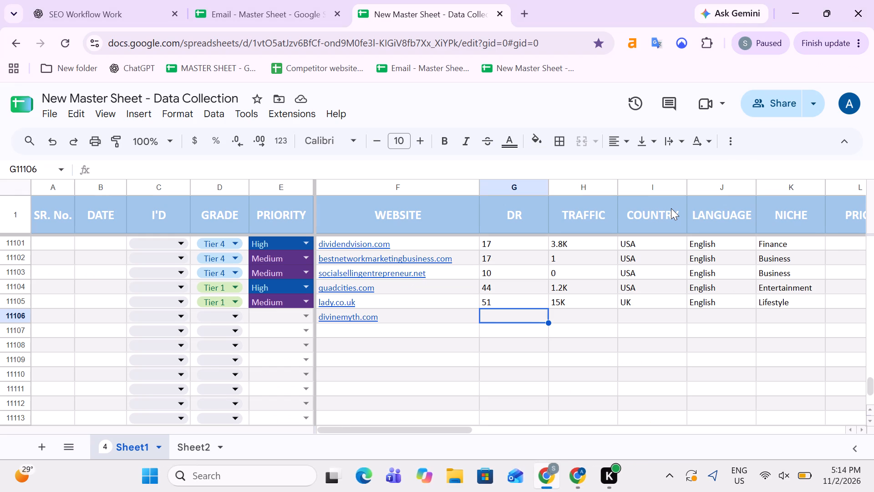
{"action": "type", "text": "40"}
{"action": "key", "text": "Right"}
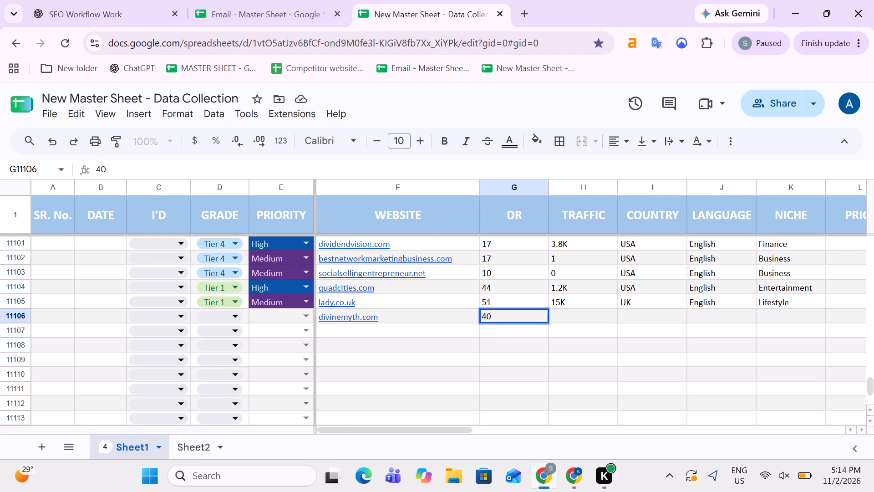
{"action": "key", "text": "Left"}
{"action": "key", "text": "alt+Tab"}
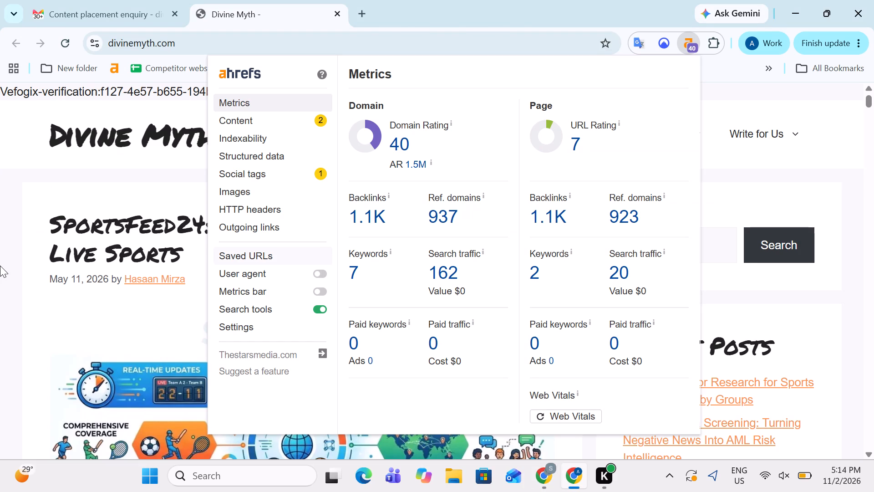
{"action": "key", "text": "alt+Tab"}
{"action": "key", "text": "Right"}
{"action": "key", "text": "1"}
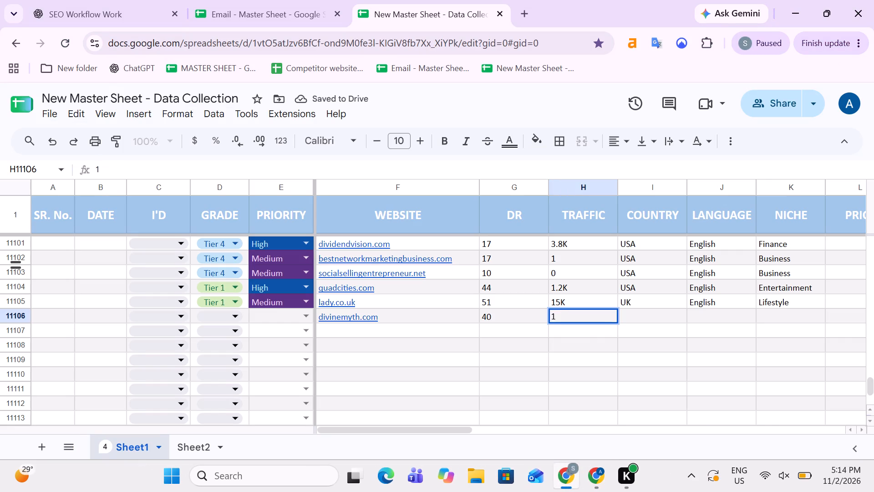
{"action": "type", "text": "62"}
{"action": "key", "text": "Right"}
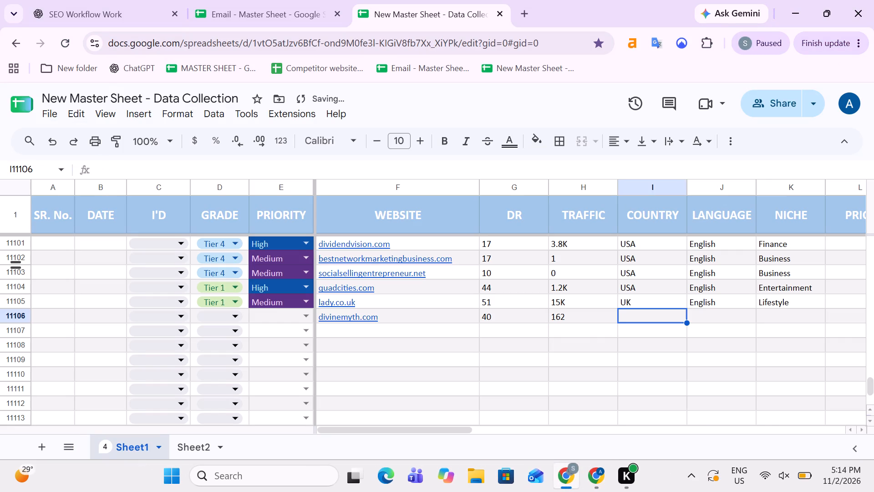
Set the country to USA and the language to English in the divinemyth.com row.
{"action": "type", "text": "US"}
{"action": "key", "text": "Right"}
{"action": "type", "text": "Em"}
{"action": "key", "text": "Right"}
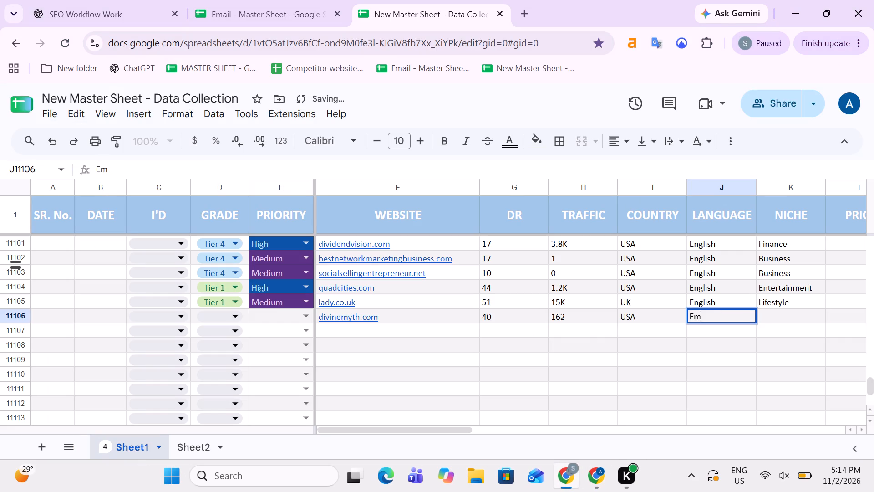
{"action": "key", "text": "Left"}
{"action": "type", "text": "En"}
{"action": "key", "text": "Right"}
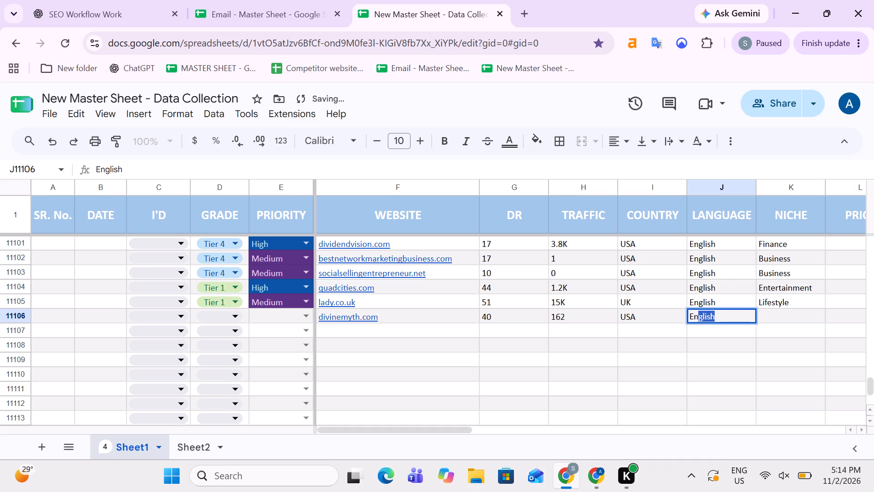
{"action": "key", "text": "Right"}
{"action": "key", "text": "Left"}
{"action": "key", "text": "Left"}
{"action": "key", "text": "Right"}
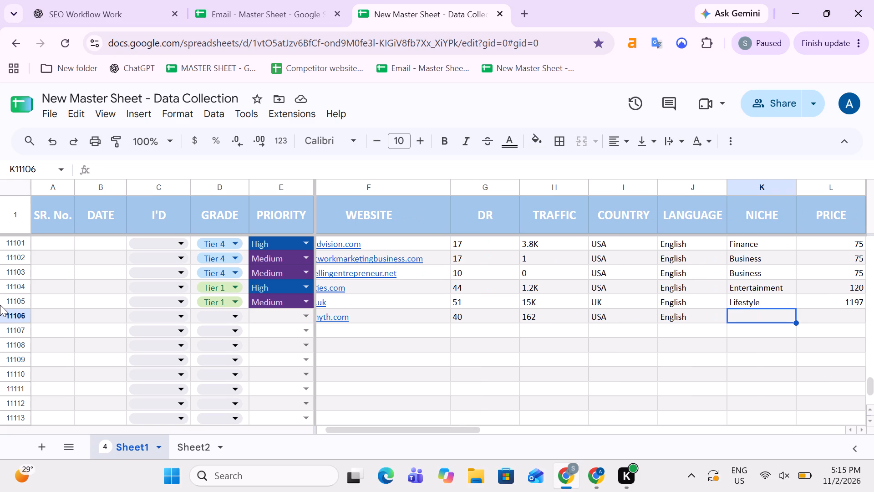
{"action": "key", "text": "Right"}
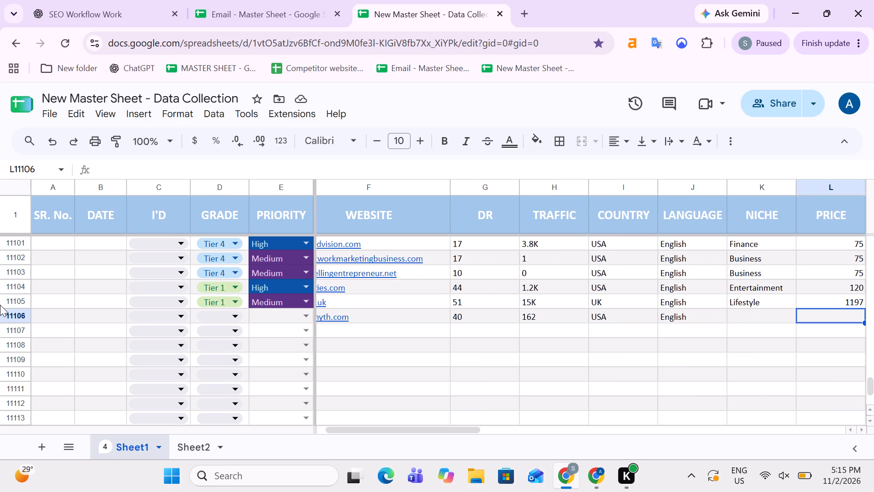
{"action": "key", "text": "Left"}
{"action": "key", "text": "Right"}
{"action": "key", "text": "Left"}
Search the Divine Myth website for Netbet.
{"action": "key", "text": "alt+Tab"}
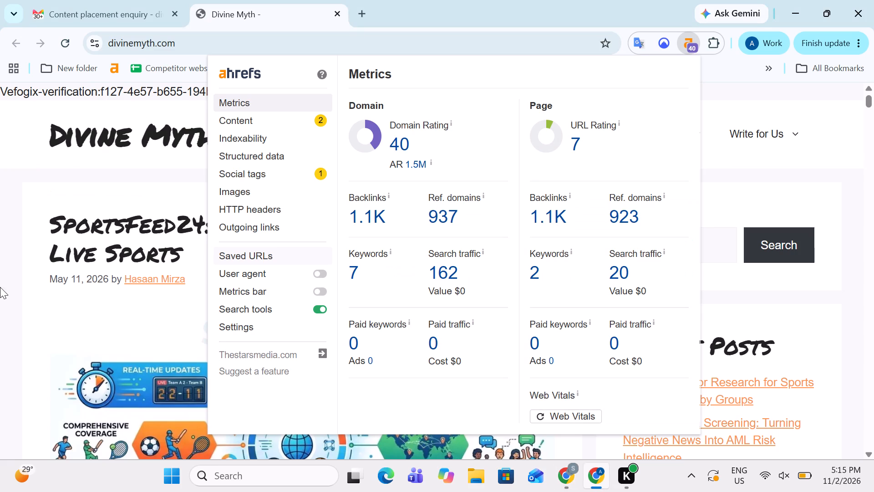
{"action": "left_click", "coordinate": [0, 286]}
{"action": "scroll", "coordinate": [704, 267], "scroll_direction": "up", "scroll_amount": 6}
{"action": "left_click", "coordinate": [701, 241]}
{"action": "left_click", "coordinate": [695, 283]}
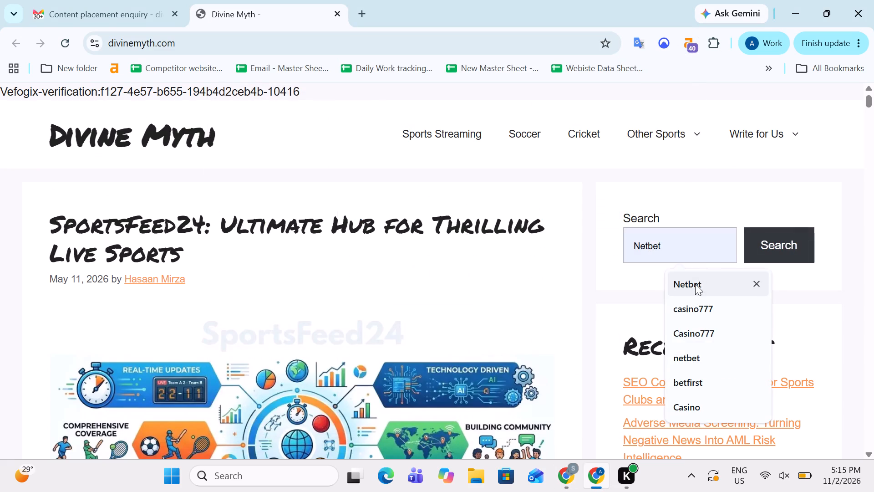
{"action": "left_click", "coordinate": [789, 235]}
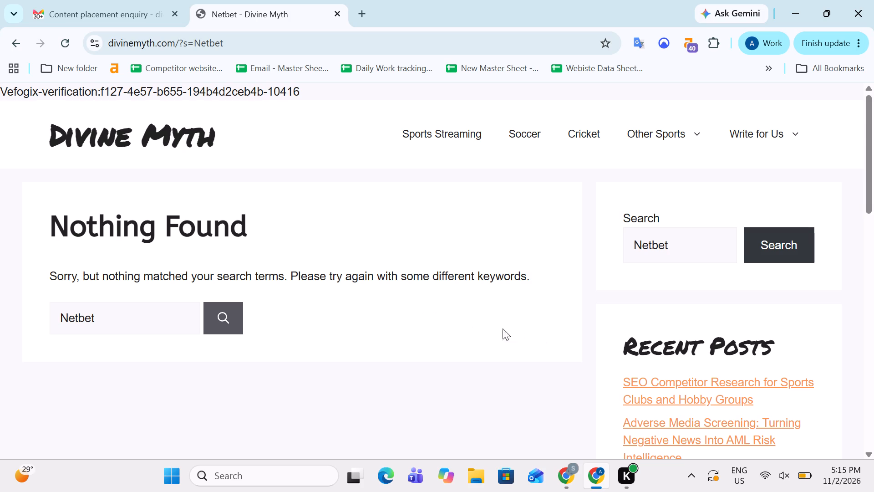
{"action": "scroll", "coordinate": [457, 328], "scroll_direction": "down", "scroll_amount": 2}
{"action": "scroll", "coordinate": [452, 326], "scroll_direction": "up", "scroll_amount": 6}
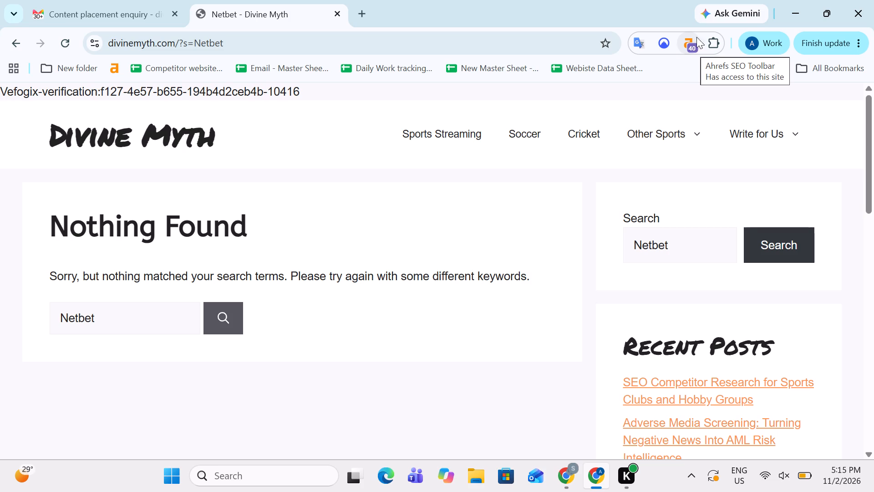
Review the values already entered in the divinemyth.com row, from DR through to the niche column.
{"action": "scroll", "coordinate": [790, 52], "scroll_direction": "up", "scroll_amount": 4}
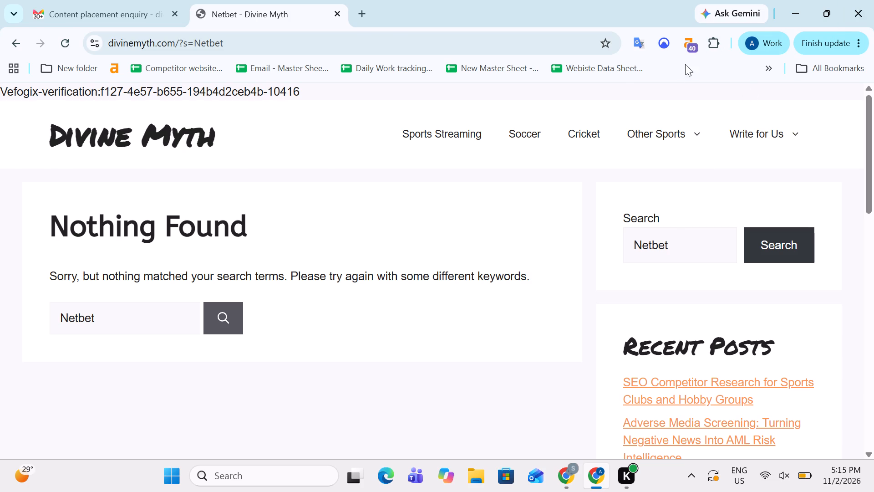
{"action": "key", "text": "alt+Tab"}
{"action": "key", "text": "Left"}
{"action": "key", "text": "Left"}
{"action": "key", "text": "Left"}
{"action": "key", "text": "Left"}
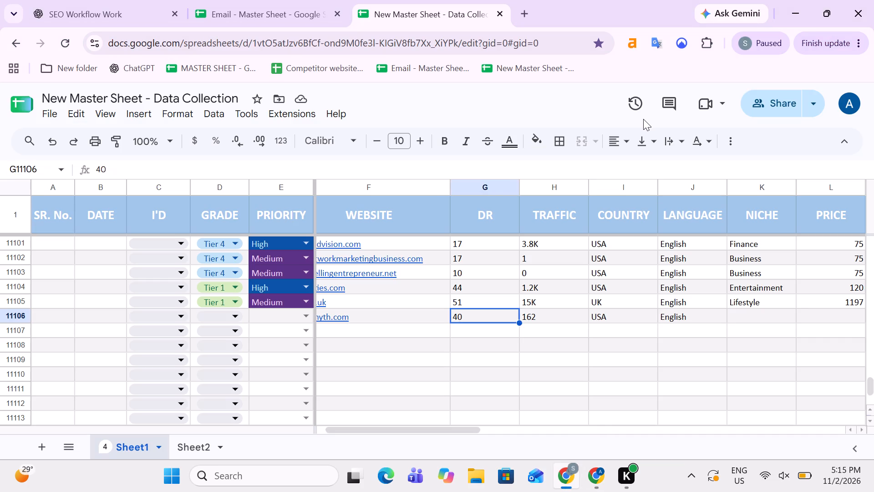
{"action": "key", "text": "Right"}
{"action": "key", "text": "Right"}
{"action": "key", "text": "Right"}
{"action": "key", "text": "Right"}
{"action": "key", "text": "Left"}
{"action": "key", "text": "Right"}
{"action": "key", "text": "alt+Tab"}
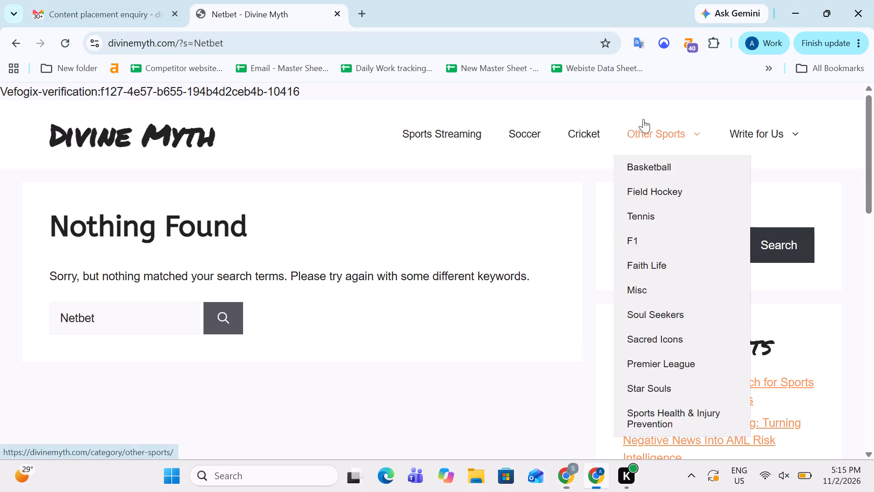
Browse the posts on the Divine Myth homepage to determine the site's niche, and close the site.
{"action": "left_click", "coordinate": [12, 39]}
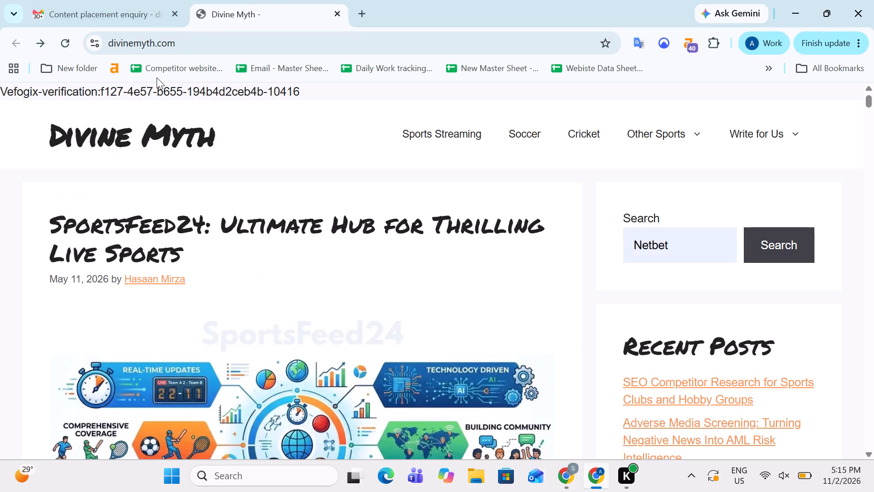
{"action": "scroll", "coordinate": [297, 205], "scroll_direction": "down", "scroll_amount": 6}
{"action": "scroll", "coordinate": [357, 277], "scroll_direction": "down", "scroll_amount": 6}
{"action": "scroll", "coordinate": [358, 282], "scroll_direction": "down", "scroll_amount": 16}
{"action": "scroll", "coordinate": [370, 287], "scroll_direction": "down", "scroll_amount": 7}
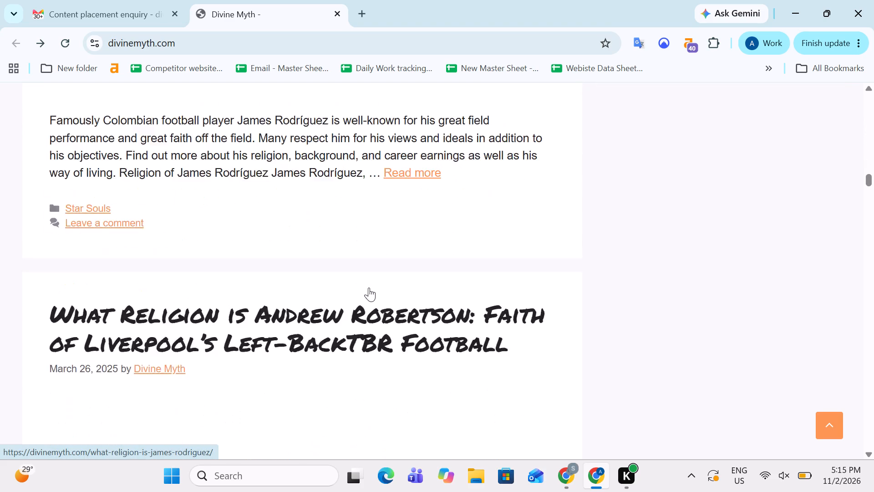
{"action": "scroll", "coordinate": [369, 287], "scroll_direction": "up", "scroll_amount": 8}
{"action": "scroll", "coordinate": [385, 205], "scroll_direction": "down", "scroll_amount": 13}
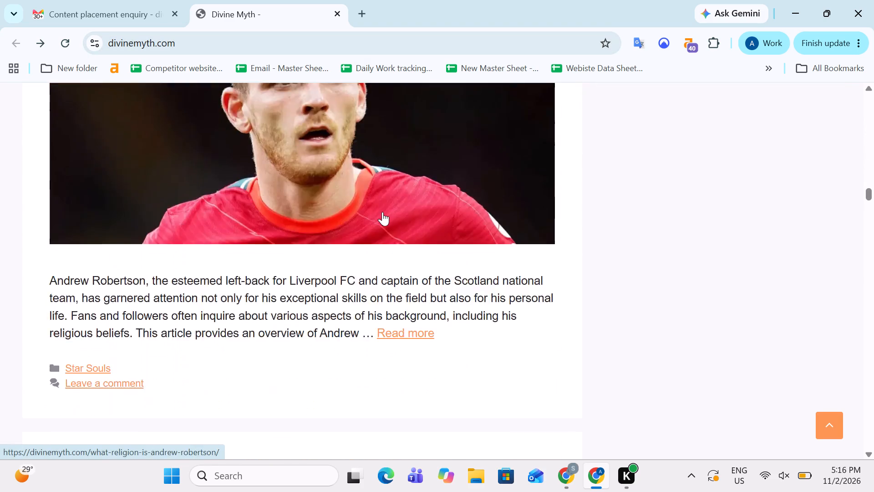
{"action": "scroll", "coordinate": [382, 212], "scroll_direction": "down", "scroll_amount": 18}
{"action": "scroll", "coordinate": [384, 224], "scroll_direction": "up", "scroll_amount": 5}
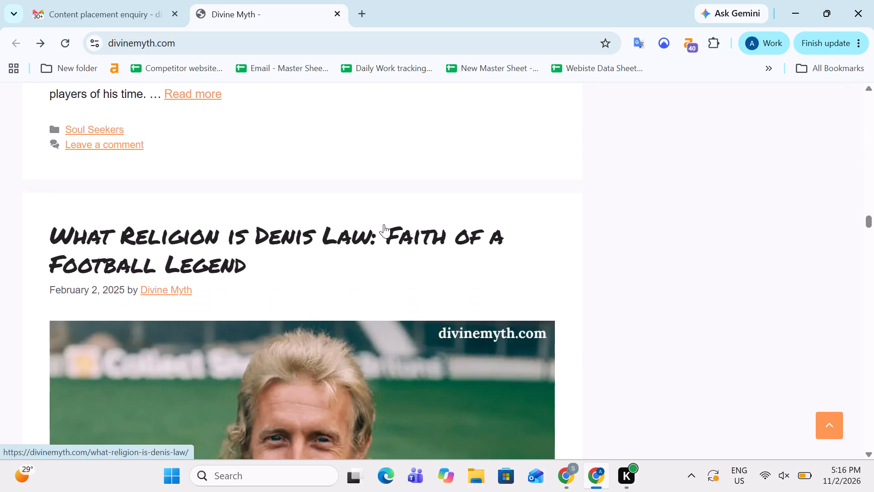
{"action": "scroll", "coordinate": [384, 224], "scroll_direction": "up", "scroll_amount": 2}
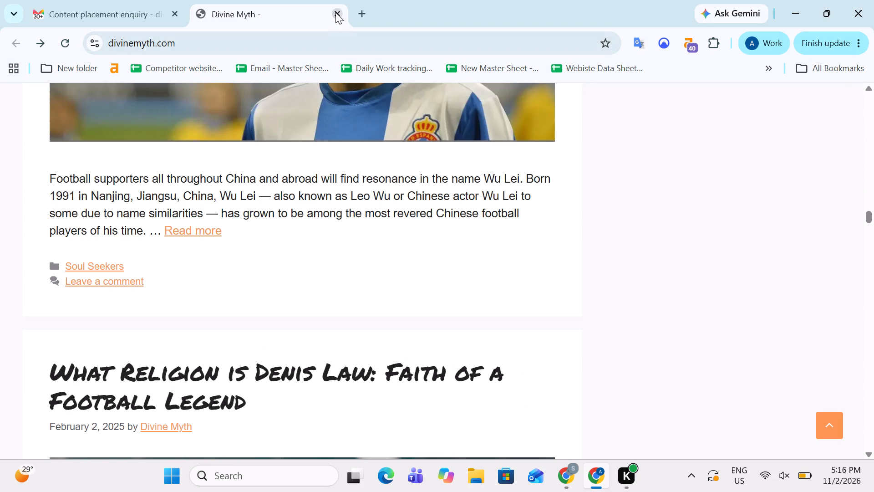
{"action": "left_click", "coordinate": [336, 11]}
Set the niche to Sports in the divinemyth.com row of the New Master Sheet.
{"action": "key", "text": "alt+Tab"}
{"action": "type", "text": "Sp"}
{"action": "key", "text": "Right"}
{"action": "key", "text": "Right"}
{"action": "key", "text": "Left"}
Copy the 50 GBP guest post price from the Divine Myth email and submit it to ChatGPT's euro conversion chat.
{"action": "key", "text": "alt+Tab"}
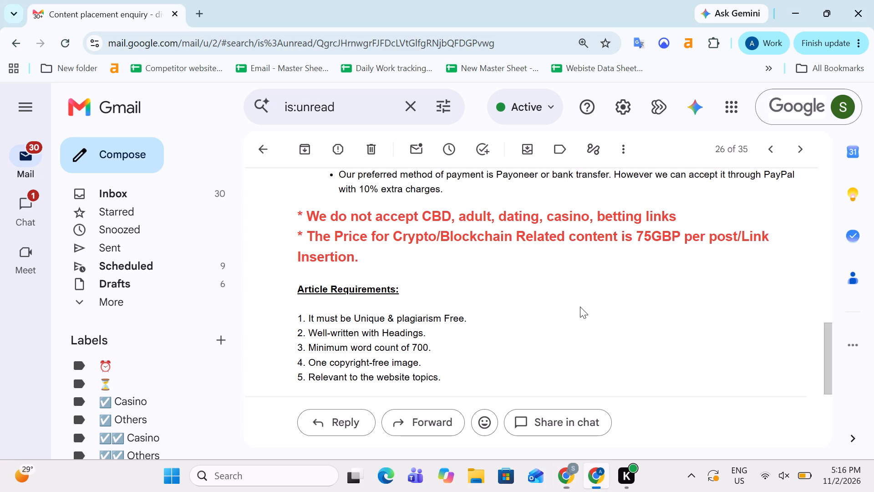
{"action": "scroll", "coordinate": [524, 369], "scroll_direction": "up", "scroll_amount": 3}
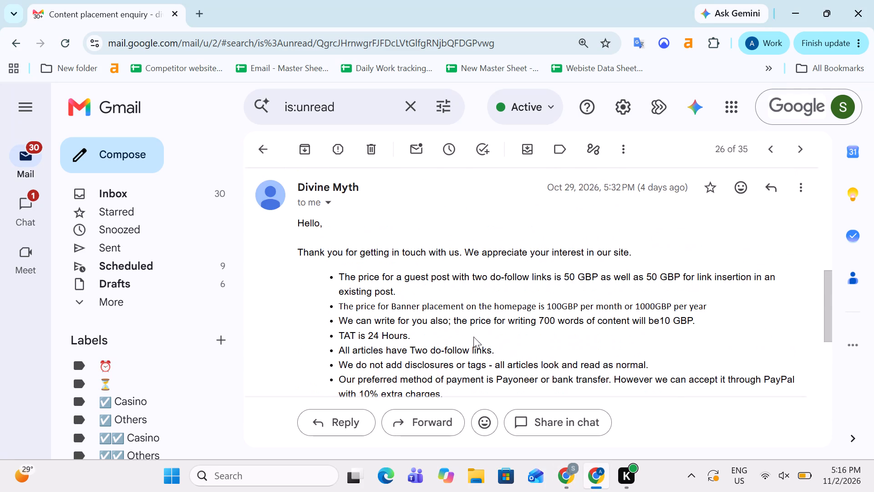
{"action": "key", "text": "alt+Tab"}
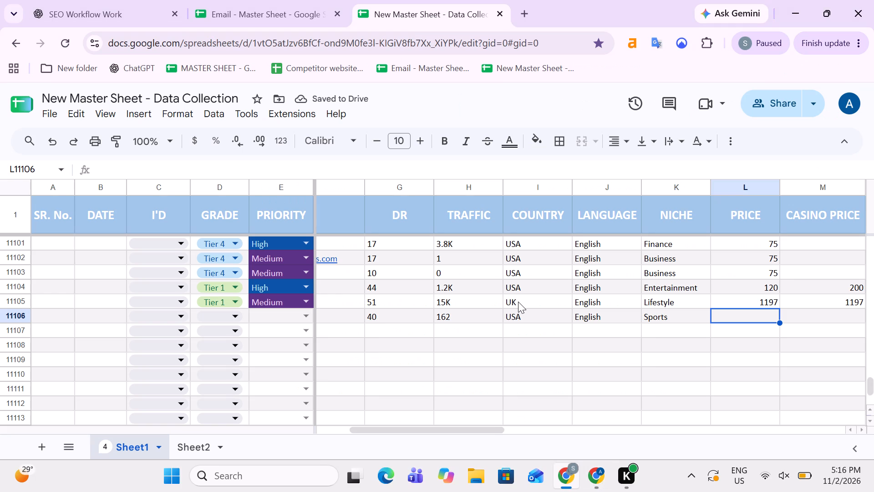
{"action": "key", "text": "alt+Tab"}
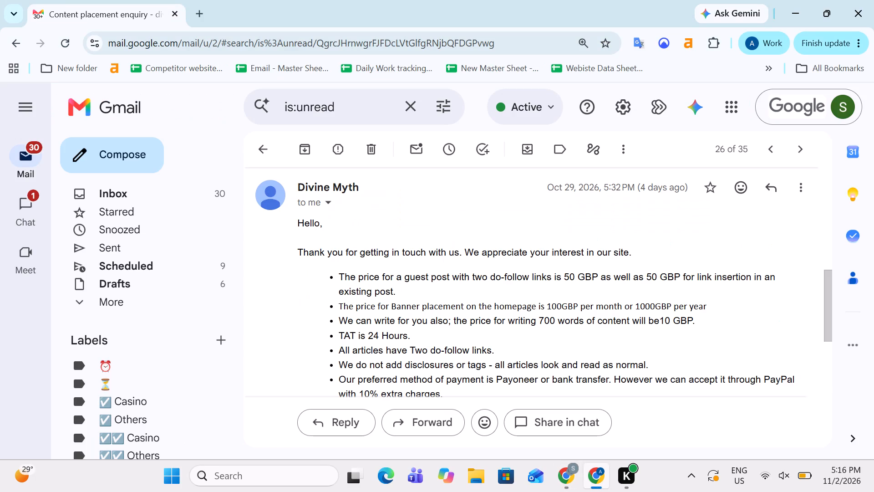
{"action": "left_click_drag", "start_coordinate": [564, 272], "coordinate": [568, 271]}
{"action": "left_click_drag", "start_coordinate": [568, 271], "coordinate": [597, 279]}
{"action": "key", "text": "ctrl+c"}
{"action": "key", "text": "ctrl+c"}
{"action": "key", "text": "alt+Tab"}
{"action": "left_click", "coordinate": [119, 0]}
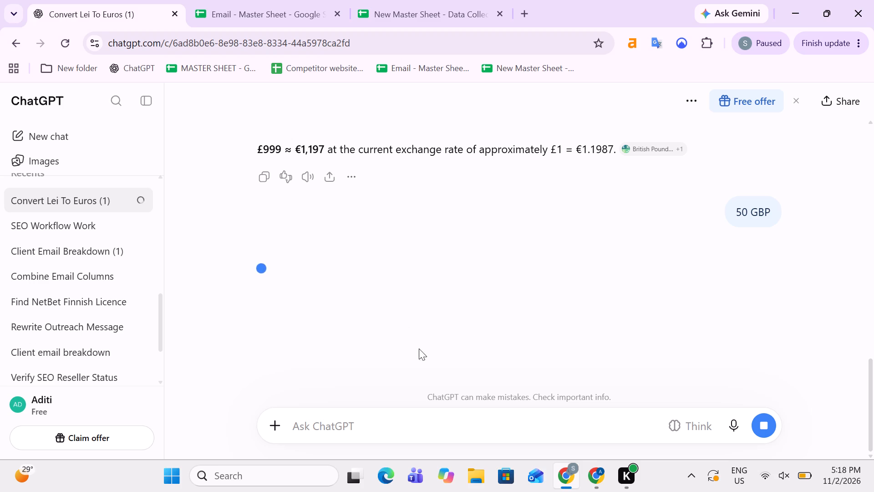
Set the price to 64 in the divinemyth.com row of the New Master Sheet.
{"action": "left_click", "coordinate": [473, 0]}
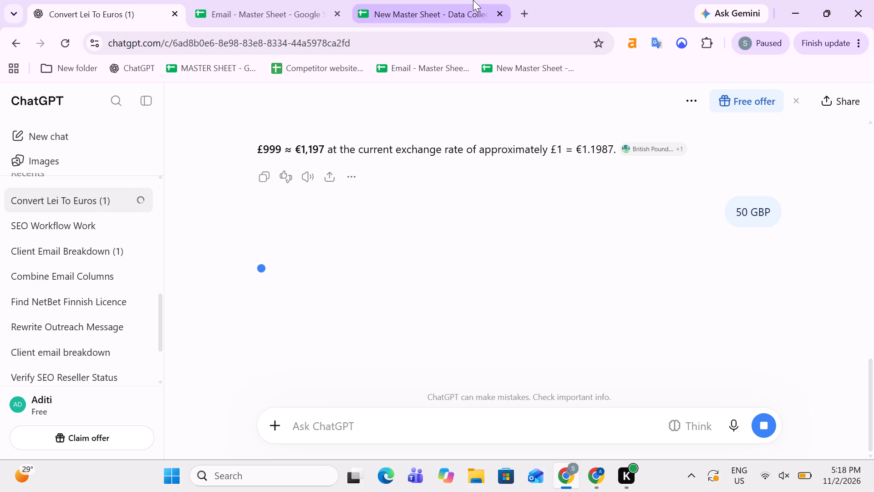
{"action": "key", "text": "Right"}
{"action": "key", "text": "Left"}
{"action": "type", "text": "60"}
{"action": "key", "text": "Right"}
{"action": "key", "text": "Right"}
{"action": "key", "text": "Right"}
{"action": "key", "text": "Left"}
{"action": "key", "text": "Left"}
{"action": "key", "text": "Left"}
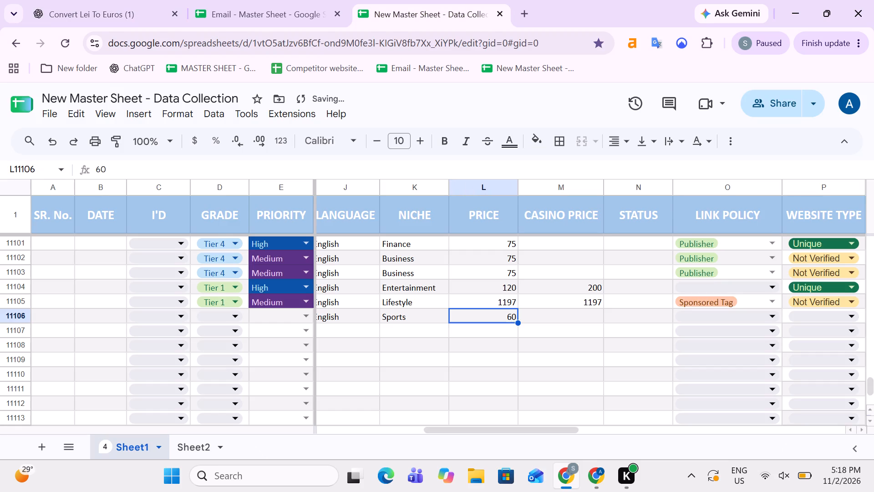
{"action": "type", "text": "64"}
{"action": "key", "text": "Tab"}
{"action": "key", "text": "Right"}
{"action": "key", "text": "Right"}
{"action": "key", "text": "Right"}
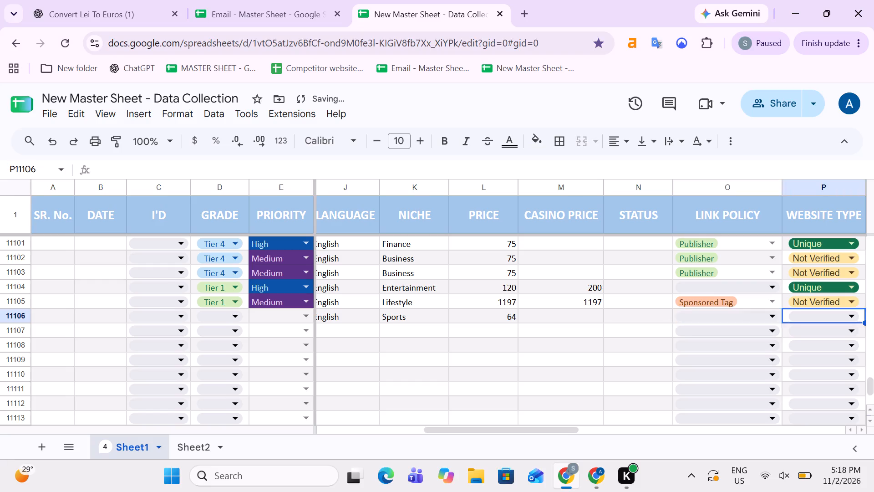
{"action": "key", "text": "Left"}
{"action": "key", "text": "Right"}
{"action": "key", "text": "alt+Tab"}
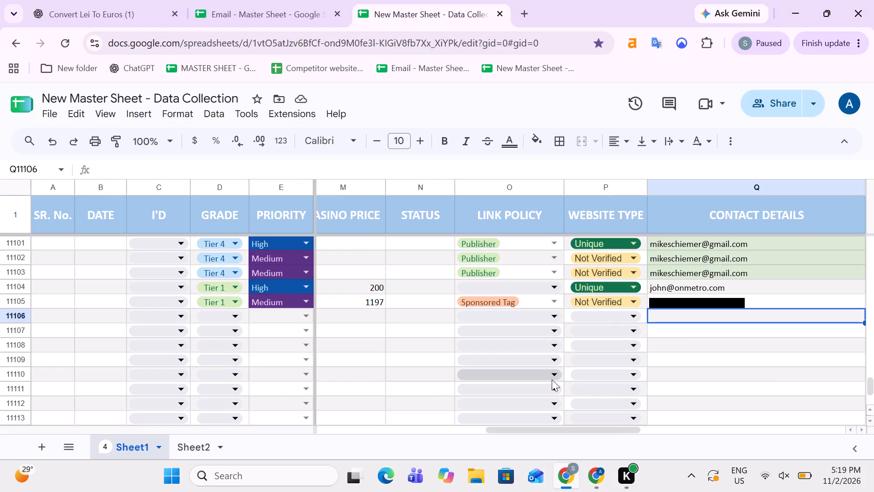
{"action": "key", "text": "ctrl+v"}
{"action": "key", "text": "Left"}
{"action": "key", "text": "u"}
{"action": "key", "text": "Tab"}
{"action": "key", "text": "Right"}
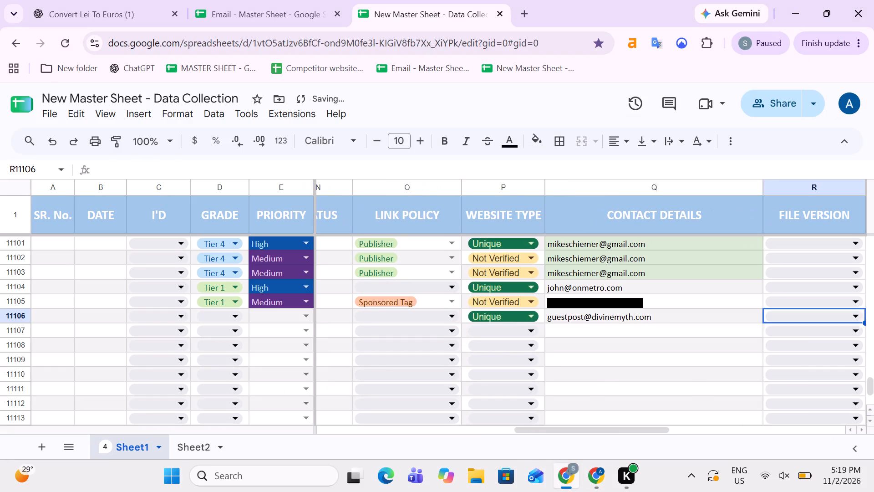
Set the grade of the divinemyth.com row to Tier 4.
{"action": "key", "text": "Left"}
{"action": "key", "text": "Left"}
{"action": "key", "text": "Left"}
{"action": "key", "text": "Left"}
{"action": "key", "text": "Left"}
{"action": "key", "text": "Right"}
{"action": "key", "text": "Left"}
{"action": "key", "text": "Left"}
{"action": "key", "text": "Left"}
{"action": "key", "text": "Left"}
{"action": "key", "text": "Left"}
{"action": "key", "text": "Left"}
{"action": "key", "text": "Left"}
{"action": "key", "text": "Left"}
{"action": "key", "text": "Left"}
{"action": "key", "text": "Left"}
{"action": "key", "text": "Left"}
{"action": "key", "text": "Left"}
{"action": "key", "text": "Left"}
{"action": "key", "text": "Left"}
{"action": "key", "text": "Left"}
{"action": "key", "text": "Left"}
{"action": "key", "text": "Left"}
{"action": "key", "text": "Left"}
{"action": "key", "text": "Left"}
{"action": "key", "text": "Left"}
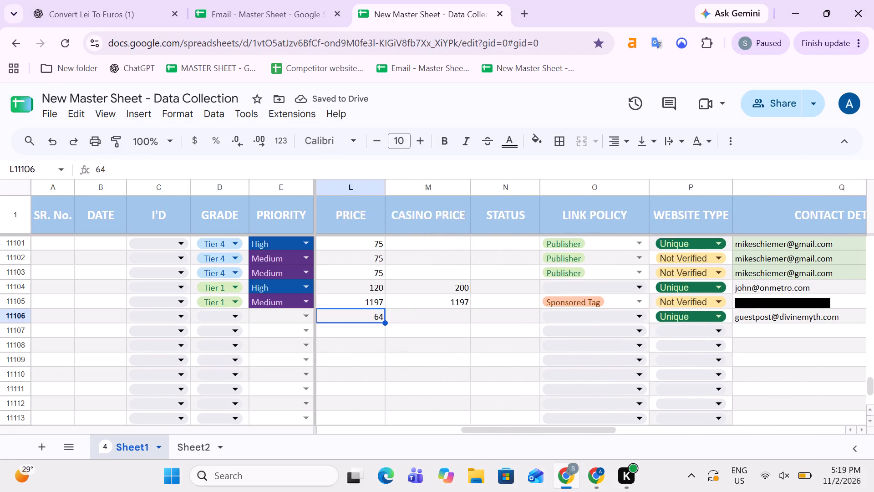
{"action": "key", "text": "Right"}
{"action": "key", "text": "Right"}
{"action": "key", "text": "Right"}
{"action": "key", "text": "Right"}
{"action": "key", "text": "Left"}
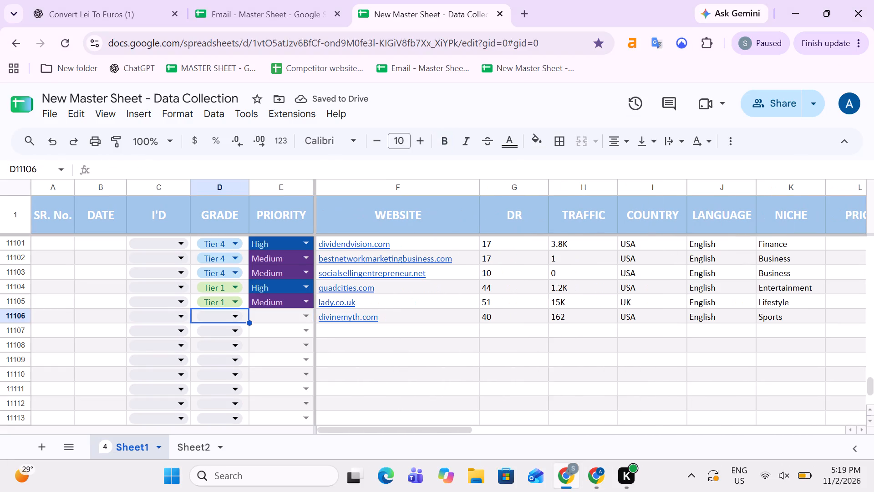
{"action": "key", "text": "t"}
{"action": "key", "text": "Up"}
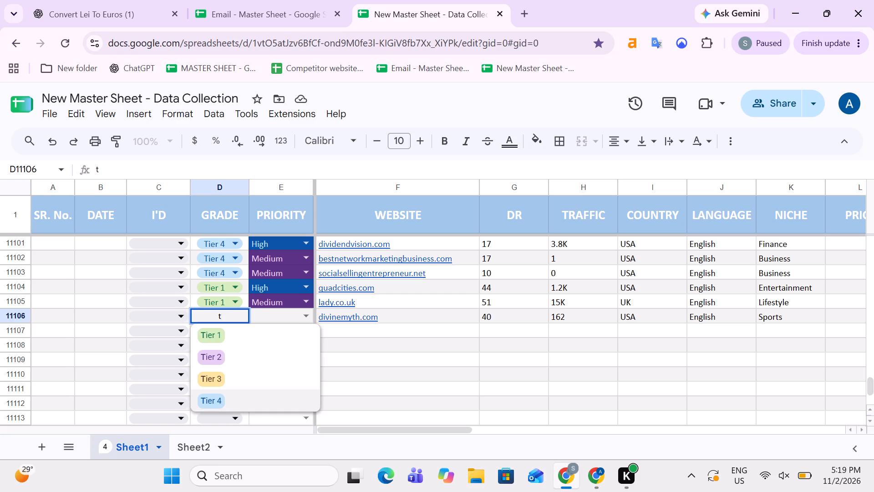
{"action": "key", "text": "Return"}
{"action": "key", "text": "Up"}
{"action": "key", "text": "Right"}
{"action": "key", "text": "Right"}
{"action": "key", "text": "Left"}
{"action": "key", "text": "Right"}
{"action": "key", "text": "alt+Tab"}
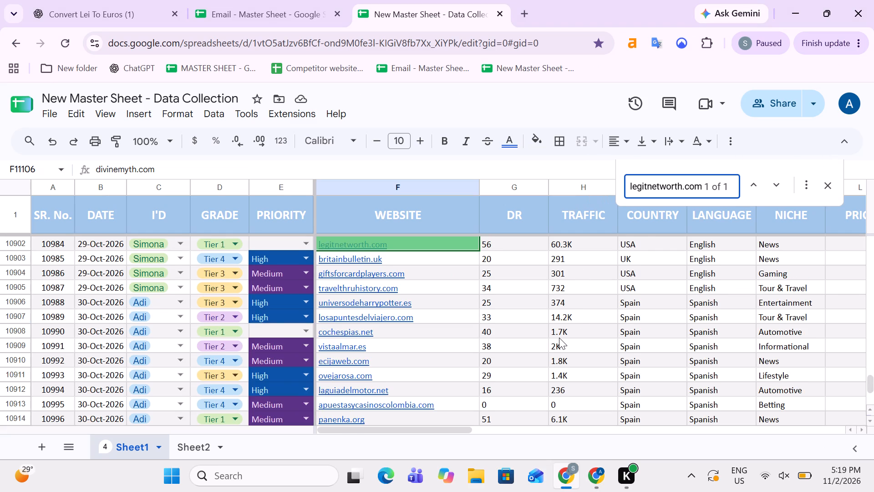
Go to the casino price cell in the legitnetworth.com row.
{"action": "scroll", "coordinate": [560, 338], "scroll_direction": "up", "scroll_amount": 1}
{"action": "left_click", "coordinate": [499, 312]}
{"action": "key", "text": "Right"}
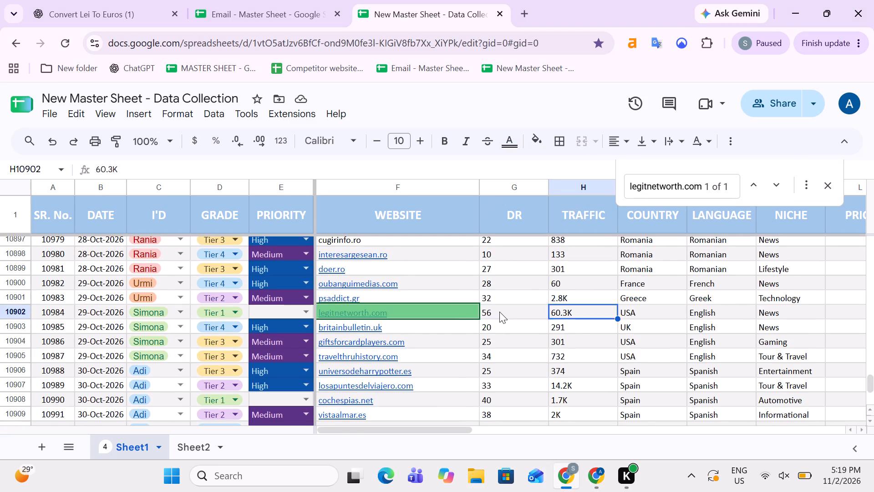
{"action": "key", "text": "Right"}
{"action": "key", "text": "Right"}
{"action": "key", "text": "Right"}
{"action": "key", "text": "Right"}
{"action": "key", "text": "Right"}
{"action": "key", "text": "Right"}
{"action": "key", "text": "Right"}
{"action": "key", "text": "Left"}
{"action": "key", "text": "Left"}
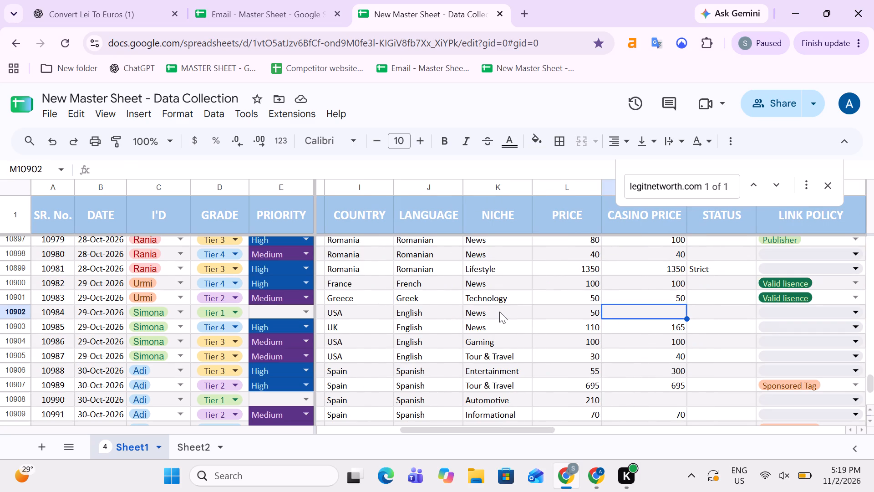
In the New Master Sheet, enter a casino price of 80 for the legitnetworth.com entry in row 10902.
{"action": "key", "text": "8"}
{"action": "key", "text": "0"}
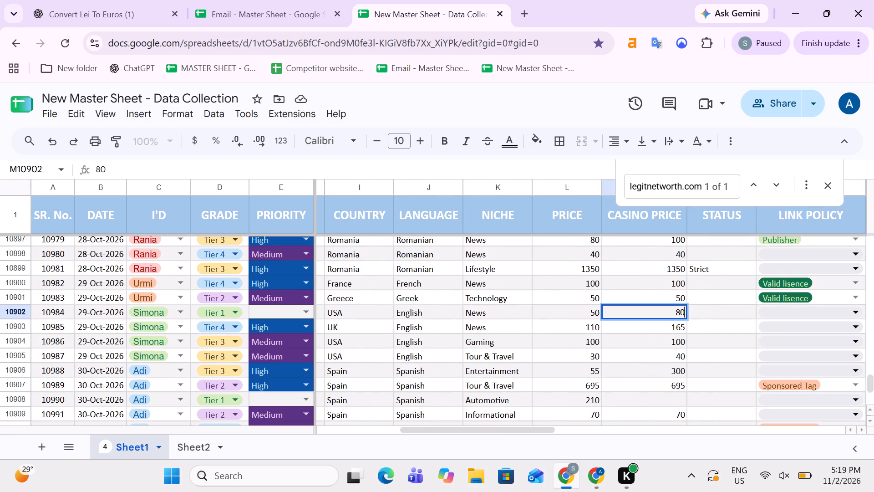
{"action": "key", "text": "Right"}
{"action": "key", "text": "Right"}
{"action": "key", "text": "Right"}
{"action": "key", "text": "Right"}
{"action": "key", "text": "Right"}
{"action": "key", "text": "Left"}
{"action": "key", "text": "Left"}
{"action": "key", "text": "Left"}
{"action": "key", "text": "Left"}
{"action": "key", "text": "Left"}
{"action": "key", "text": "Left"}
{"action": "key", "text": "Left"}
{"action": "key", "text": "Left"}
{"action": "key", "text": "Left"}
{"action": "key", "text": "Left"}
{"action": "key", "text": "Left"}
{"action": "key", "text": "Left"}
{"action": "key", "text": "Left"}
{"action": "key", "text": "Left"}
{"action": "key", "text": "Left"}
{"action": "key", "text": "Left"}
{"action": "key", "text": "Left"}
{"action": "key", "text": "Left"}
{"action": "key", "text": "Left"}
{"action": "key", "text": "Left"}
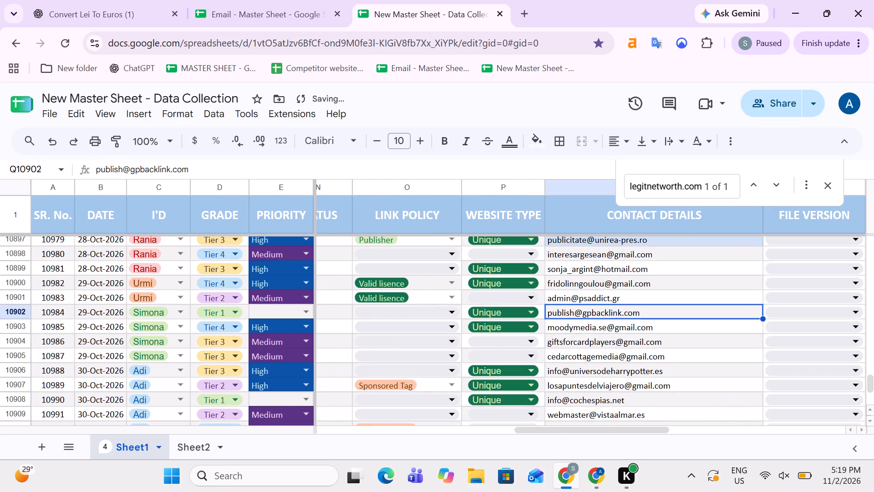
Check the legitnetworth.com entry in row 10902 across all its columns, from the ID to the contact details.
{"action": "key", "text": "Right"}
{"action": "key", "text": "Right"}
{"action": "key", "text": "Right"}
{"action": "key", "text": "Right"}
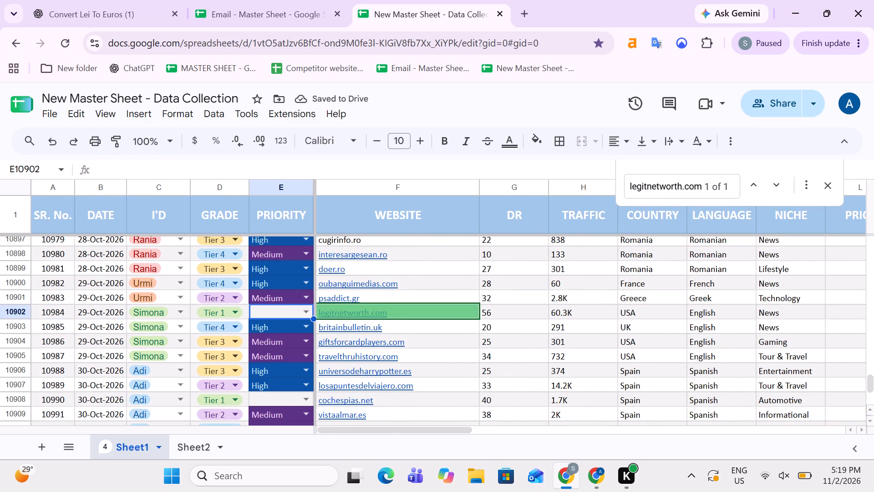
{"action": "key", "text": "Left"}
{"action": "key", "text": "Right"}
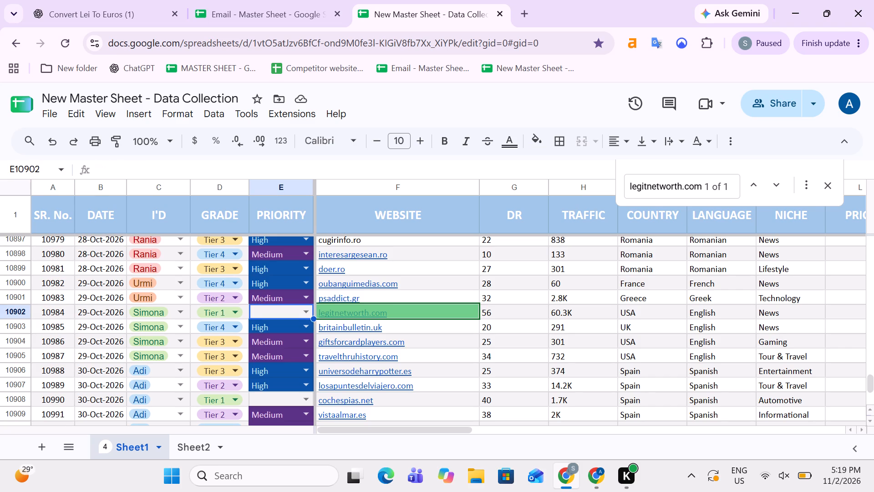
{"action": "key", "text": "Right"}
{"action": "key", "text": "Right"}
{"action": "key", "text": "Right"}
{"action": "key", "text": "Right"}
{"action": "key", "text": "Right"}
{"action": "key", "text": "Right"}
{"action": "key", "text": "Right"}
{"action": "key", "text": "Right"}
{"action": "key", "text": "Right"}
{"action": "key", "text": "Right"}
{"action": "key", "text": "Right"}
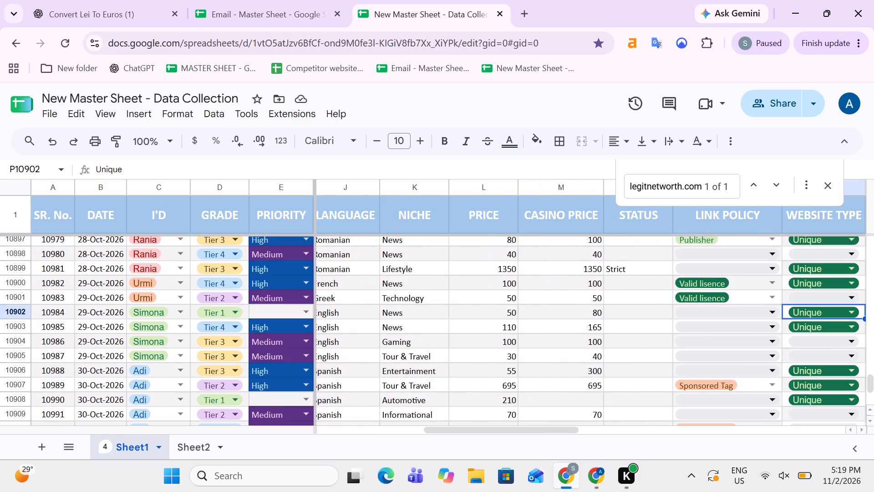
{"action": "key", "text": "Right"}
{"action": "key", "text": "Left"}
{"action": "key", "text": "Left"}
{"action": "key", "text": "Left"}
{"action": "key", "text": "Left"}
{"action": "key", "text": "Left"}
{"action": "key", "text": "Left"}
{"action": "key", "text": "Left"}
{"action": "key", "text": "Left"}
{"action": "key", "text": "Left"}
{"action": "key", "text": "Left"}
{"action": "key", "text": "Left"}
{"action": "key", "text": "Left"}
{"action": "key", "text": "Left"}
{"action": "key", "text": "Left"}
{"action": "key", "text": "Left"}
{"action": "key", "text": "Left"}
{"action": "key", "text": "Left"}
{"action": "key", "text": "Right"}
{"action": "key", "text": "Right"}
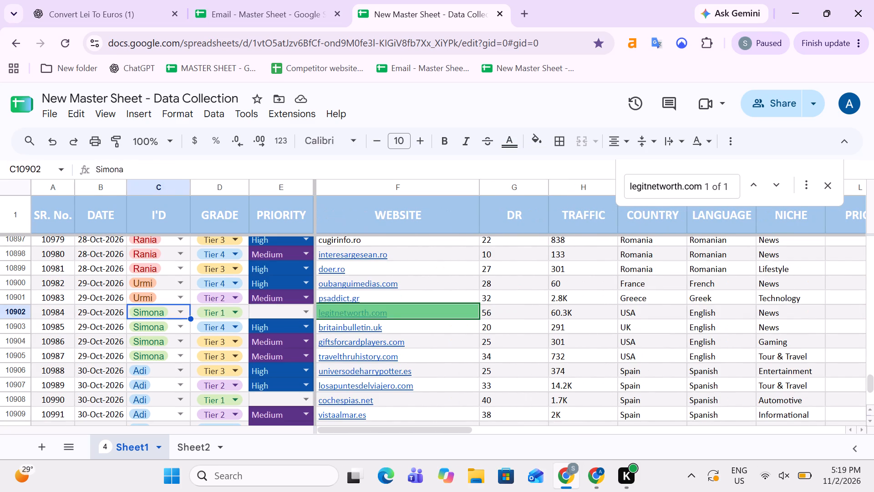
Set the priority of the legitnetworth.com entry in row 10902 to High.
{"action": "key", "text": "Right"}
{"action": "key", "text": "Right"}
{"action": "key", "text": "h"}
{"action": "key", "text": "Down"}
{"action": "key", "text": "Return"}
{"action": "key", "text": "Up"}
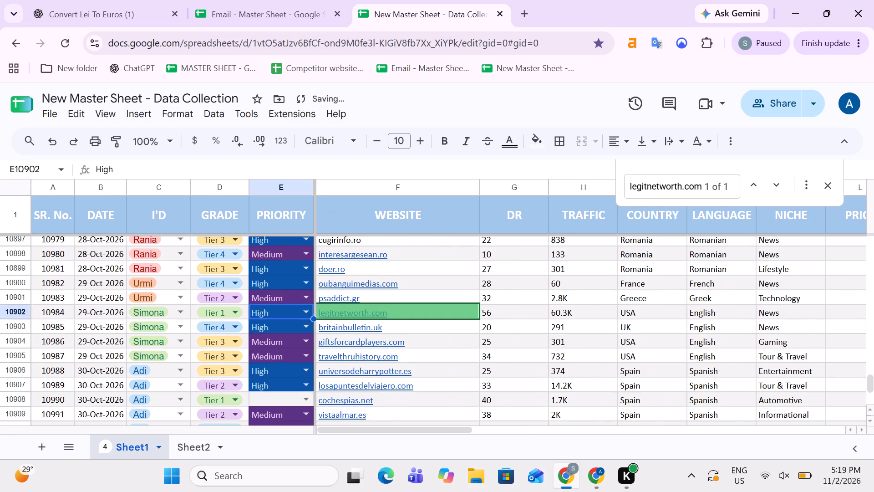
Check the remaining fields of the legitnetworth.com row, from the website through to the link policy.
{"action": "key", "text": "Right"}
{"action": "key", "text": "Right"}
{"action": "key", "text": "Right"}
{"action": "key", "text": "Right"}
{"action": "key", "text": "Right"}
{"action": "key", "text": "Right"}
{"action": "key", "text": "Right"}
{"action": "key", "text": "Right"}
{"action": "key", "text": "Right"}
{"action": "key", "text": "Right"}
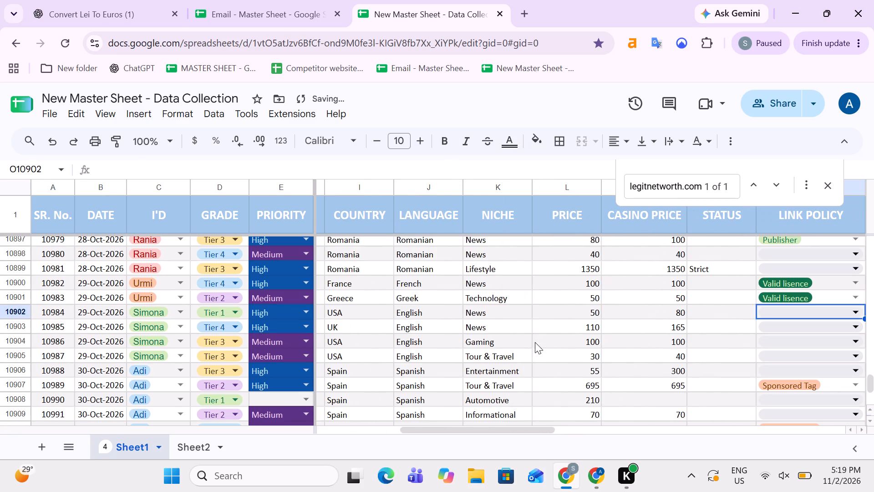
Move the whole legitnetworth.com row from row 10902 to the first empty row at the end of the list, row 11107.
{"action": "left_click", "coordinate": [826, 184]}
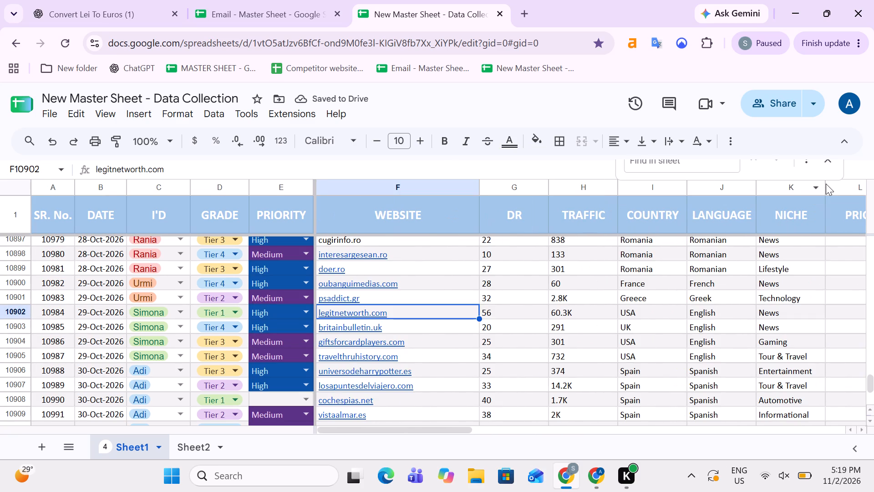
{"action": "key", "text": "Left"}
{"action": "key", "text": "Left"}
{"action": "key", "text": "Left"}
{"action": "key", "text": "Left"}
{"action": "key", "text": "Left"}
{"action": "key", "text": "Left"}
{"action": "key", "text": "Left"}
{"action": "key", "text": "Left"}
{"action": "key", "text": "Left"}
{"action": "key", "text": "Left"}
{"action": "key", "text": "Left"}
{"action": "key", "text": "Left"}
{"action": "key", "text": "Left"}
{"action": "key", "text": "Left"}
{"action": "key", "text": "Left"}
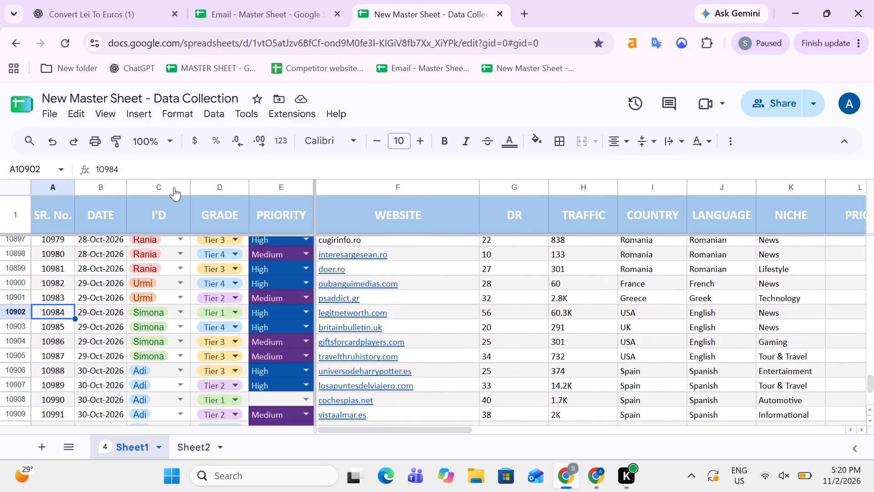
{"action": "left_click", "coordinate": [0, 310]}
{"action": "key", "text": "ctrl+x"}
{"action": "key", "text": "Right"}
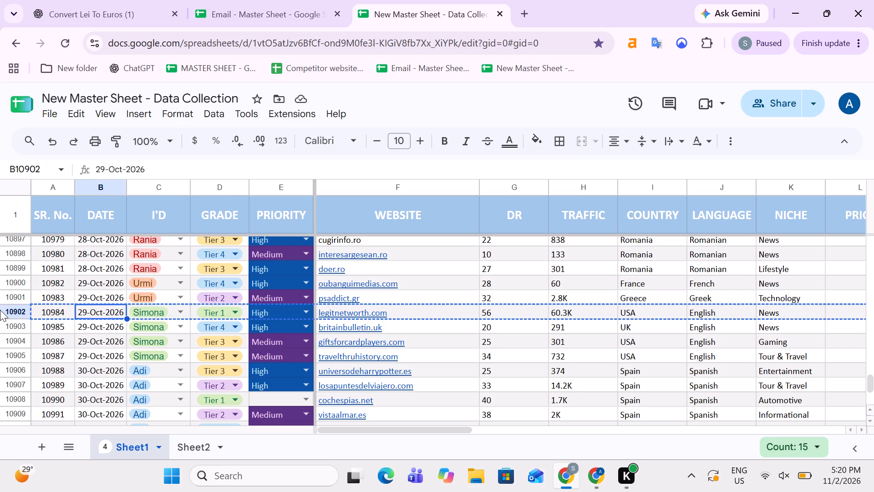
{"action": "key", "text": "Right"}
{"action": "key", "text": "Right"}
{"action": "key", "text": "Right"}
{"action": "key", "text": "Right"}
{"action": "key", "text": "ctrl+Down"}
{"action": "key", "text": "Down"}
{"action": "key", "text": "Down"}
{"action": "key", "text": "Down"}
{"action": "key", "text": "Up"}
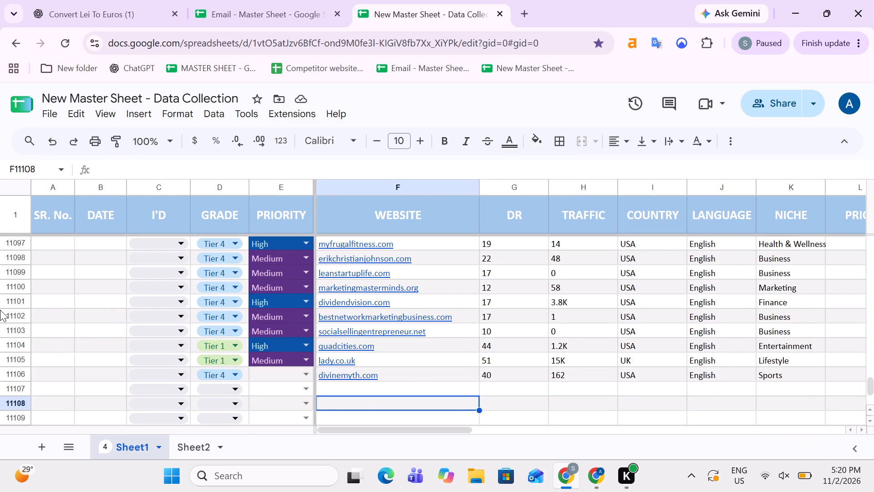
{"action": "key", "text": "Up"}
{"action": "key", "text": "Left"}
{"action": "key", "text": "Left"}
{"action": "key", "text": "Left"}
{"action": "key", "text": "Left"}
{"action": "key", "text": "Left"}
{"action": "key", "text": "Left"}
{"action": "key", "text": "Left"}
{"action": "key", "text": "Left"}
{"action": "key", "text": "Left"}
{"action": "key", "text": "Left"}
{"action": "key", "text": "Left"}
{"action": "key", "text": "Left"}
{"action": "key", "text": "Left"}
{"action": "key", "text": "Left"}
{"action": "key", "text": "Left"}
{"action": "key", "text": "Left"}
{"action": "key", "text": "Left"}
{"action": "key", "text": "Left"}
{"action": "key", "text": "ctrl+v"}
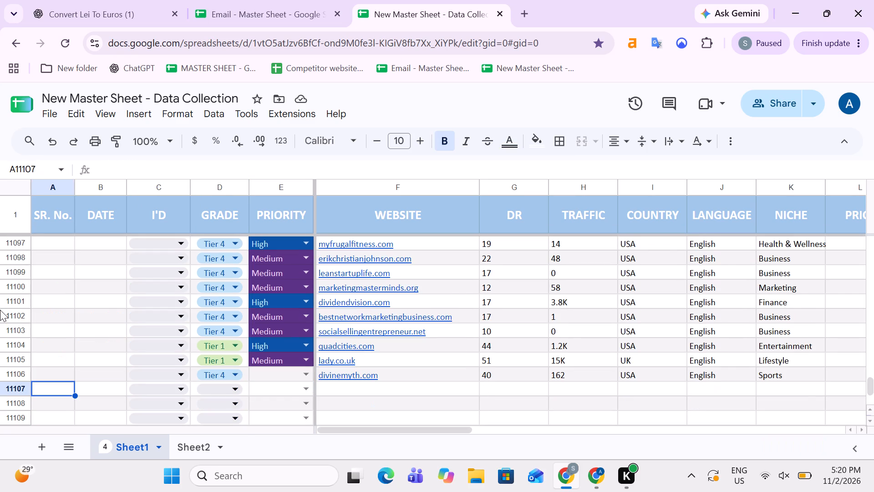
Clear the date, serial number and I'D of the legitnetworth.com entry in row 11107.
{"action": "key", "text": "Right"}
{"action": "key", "text": "BackSpace"}
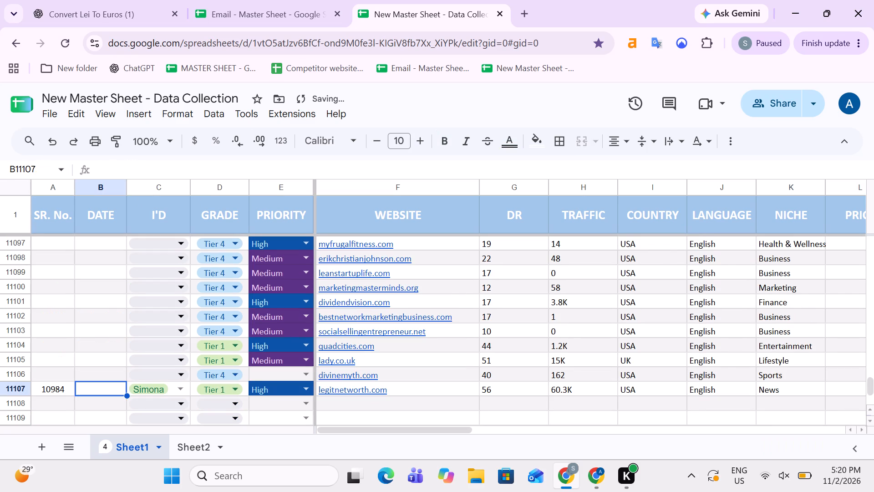
{"action": "key", "text": "Left"}
{"action": "key", "text": "BackSpace"}
{"action": "key", "text": "Right"}
{"action": "key", "text": "Right"}
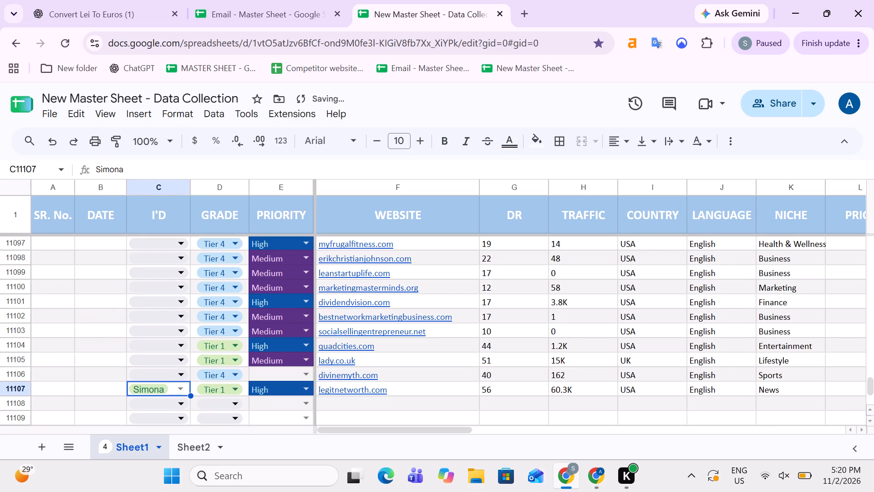
{"action": "key", "text": "BackSpace"}
Check the moved legitnetworth.com entry in row 11107 across its columns, from the grade through past the website type.
{"action": "key", "text": "Right"}
{"action": "key", "text": "Right"}
{"action": "key", "text": "Right"}
{"action": "key", "text": "Right"}
{"action": "key", "text": "Right"}
{"action": "key", "text": "Right"}
{"action": "key", "text": "Right"}
{"action": "key", "text": "Right"}
{"action": "key", "text": "Right"}
{"action": "key", "text": "Right"}
{"action": "key", "text": "Right"}
{"action": "key", "text": "Right"}
{"action": "key", "text": "Right"}
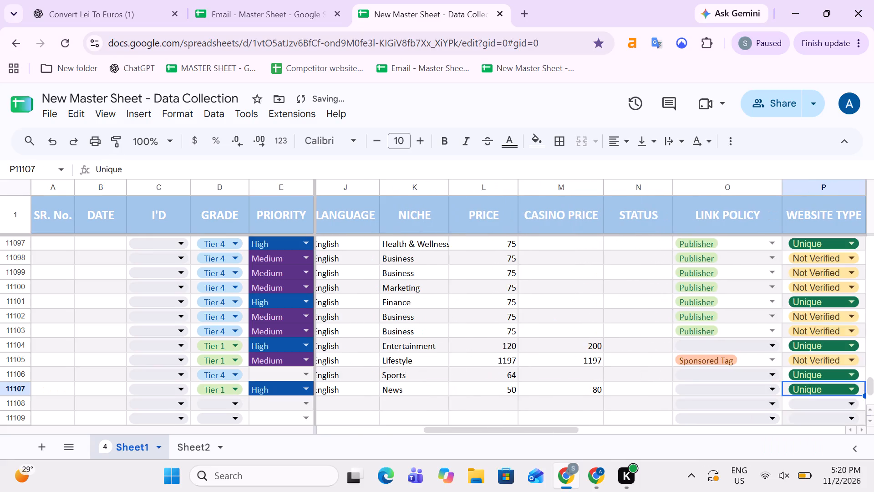
{"action": "key", "text": "Right"}
{"action": "key", "text": "Left"}
{"action": "key", "text": "Left"}
{"action": "key", "text": "Left"}
{"action": "key", "text": "Left"}
{"action": "key", "text": "Left"}
{"action": "key", "text": "Left"}
{"action": "key", "text": "Left"}
{"action": "key", "text": "Left"}
{"action": "key", "text": "Left"}
{"action": "key", "text": "Left"}
{"action": "key", "text": "Left"}
{"action": "key", "text": "Left"}
{"action": "key", "text": "Left"}
{"action": "key", "text": "Left"}
{"action": "key", "text": "Left"}
{"action": "key", "text": "Left"}
{"action": "key", "text": "Left"}
{"action": "key", "text": "Left"}
{"action": "key", "text": "Left"}
{"action": "key", "text": "Left"}
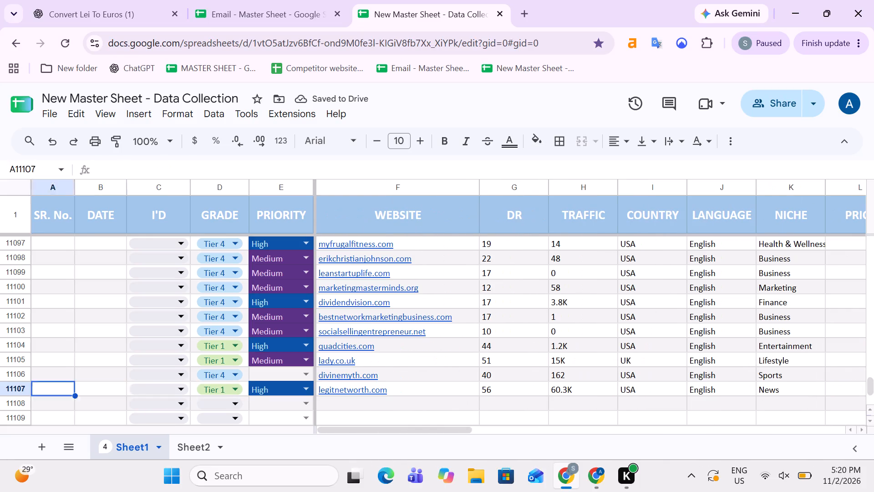
{"action": "key", "text": "Right"}
{"action": "key", "text": "Right"}
{"action": "key", "text": "Right"}
{"action": "key", "text": "Right"}
{"action": "key", "text": "Right"}
{"action": "key", "text": "alt+Tab"}
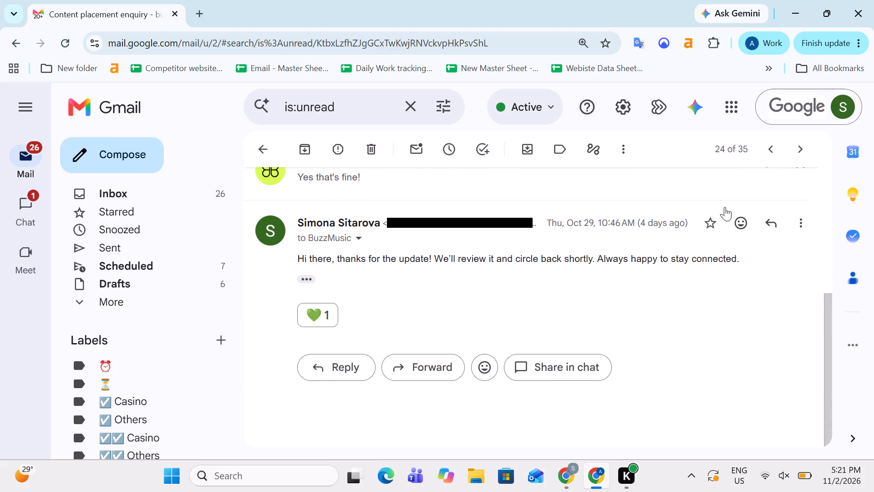
In Gmail, go to the adjacent unread conversation, the hello.gr article publication request, and read the publisher's latest reply.
{"action": "left_click", "coordinate": [757, 154]}
{"action": "scroll", "coordinate": [351, 278], "scroll_direction": "down", "scroll_amount": 2}
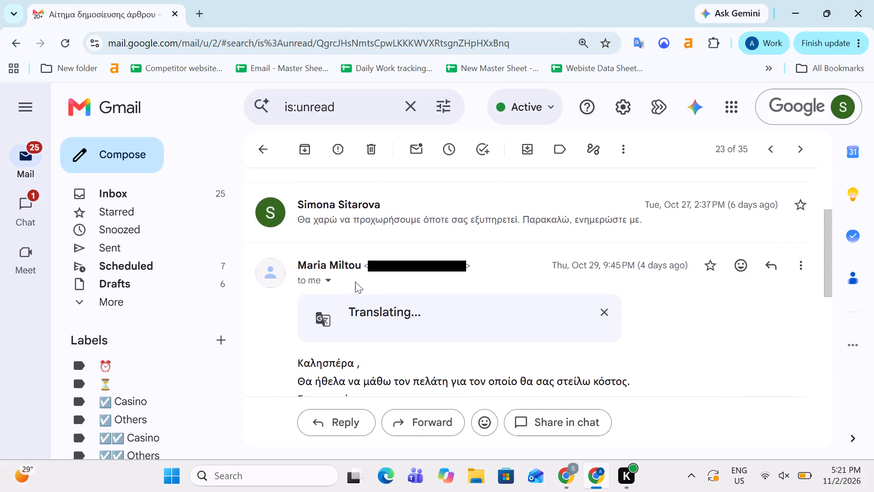
{"action": "scroll", "coordinate": [355, 282], "scroll_direction": "down", "scroll_amount": 2}
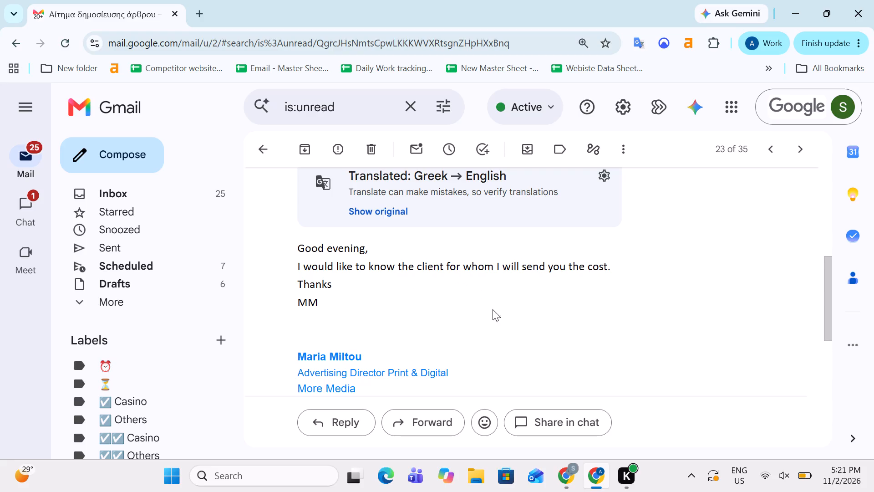
{"action": "scroll", "coordinate": [406, 314], "scroll_direction": "down", "scroll_amount": 3}
{"action": "scroll", "coordinate": [362, 377], "scroll_direction": "down", "scroll_amount": 5}
{"action": "left_click", "coordinate": [342, 372]}
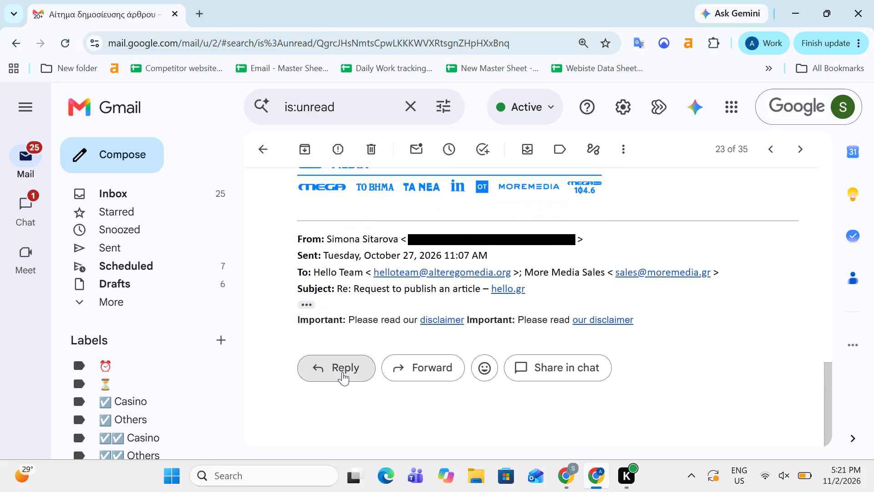
{"action": "scroll", "coordinate": [435, 330], "scroll_direction": "up", "scroll_amount": 8}
{"action": "scroll", "coordinate": [346, 318], "scroll_direction": "up", "scroll_amount": 3}
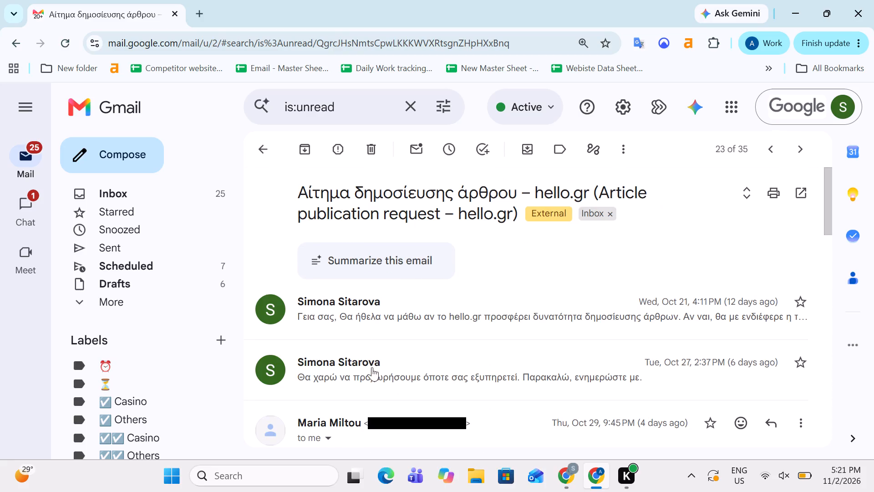
Expand the earlier messages of the hello.gr conversation and translate the first outreach message of Oct 21.
{"action": "left_click", "coordinate": [368, 369]}
{"action": "left_click", "coordinate": [381, 331]}
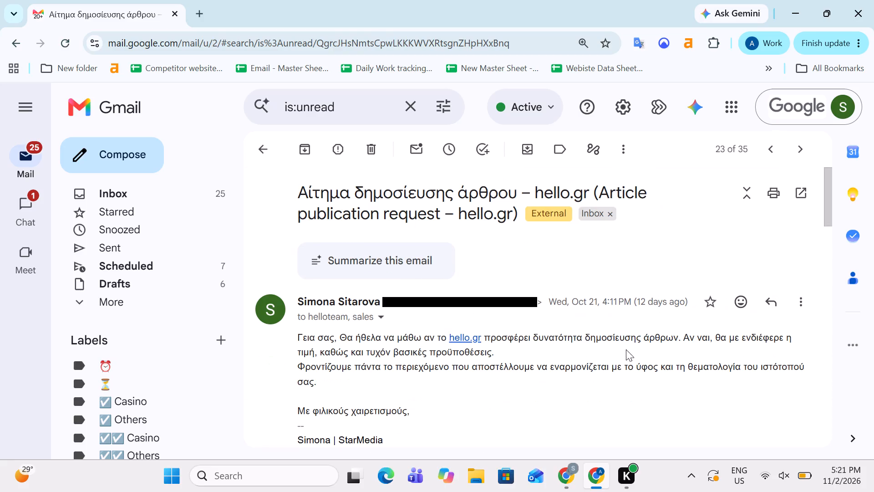
{"action": "left_click", "coordinate": [799, 302]}
{"action": "scroll", "coordinate": [728, 233], "scroll_direction": "down", "scroll_amount": 3}
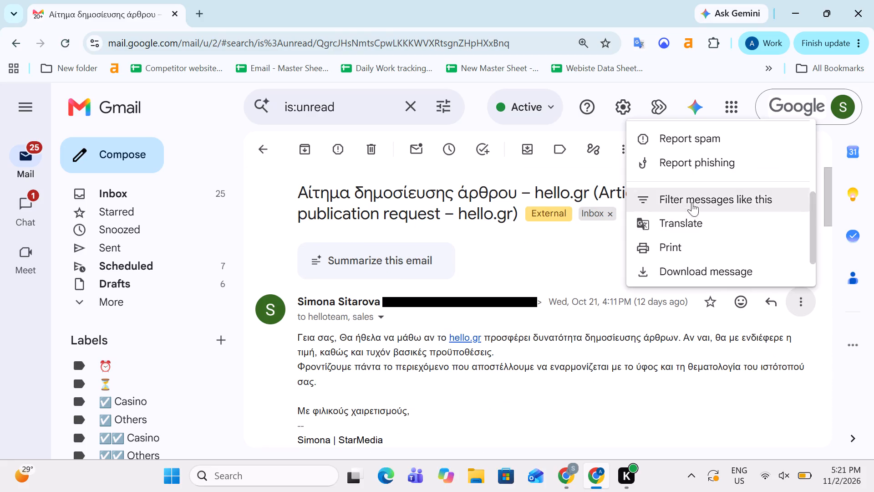
{"action": "left_click", "coordinate": [666, 227]}
{"action": "scroll", "coordinate": [479, 247], "scroll_direction": "down", "scroll_amount": 3}
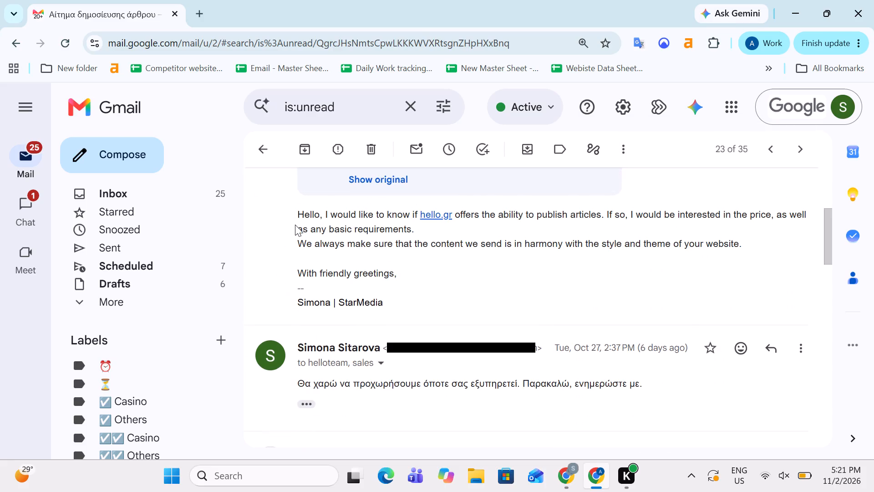
{"action": "left_click", "coordinate": [303, 217]}
{"action": "left_click_drag", "start_coordinate": [303, 217], "coordinate": [340, 260]}
{"action": "scroll", "coordinate": [418, 279], "scroll_direction": "down", "scroll_amount": 4}
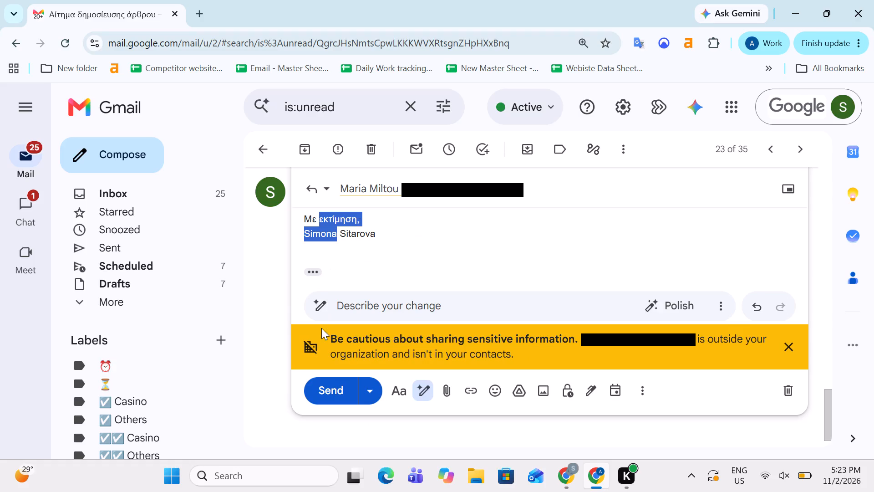
Delete the closing phrase and sender's name at the end of the Greek reply draft in Gmail.
{"action": "left_click_drag", "start_coordinate": [321, 328], "coordinate": [320, 333]}
{"action": "key", "text": "BackSpace"}
{"action": "key", "text": "BackSpace"}
{"action": "key", "text": "BackSpace"}
{"action": "key", "text": "BackSpace"}
{"action": "key", "text": "BackSpace"}
{"action": "key", "text": "BackSpace"}
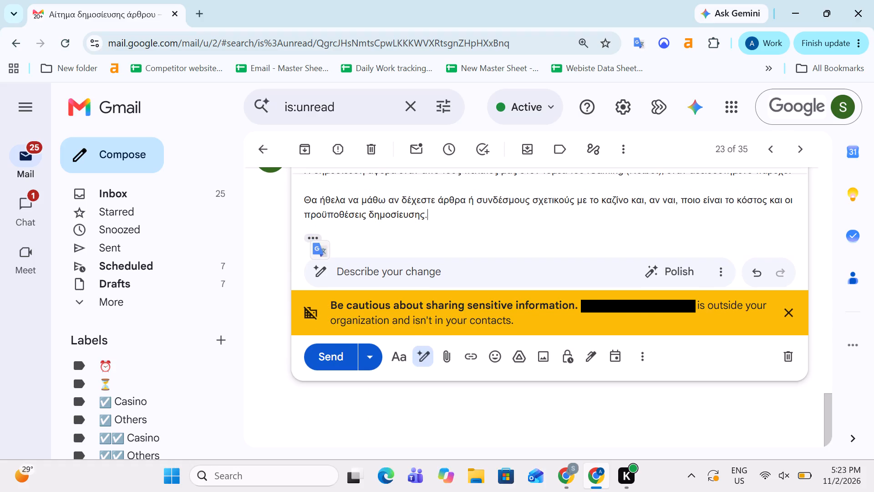
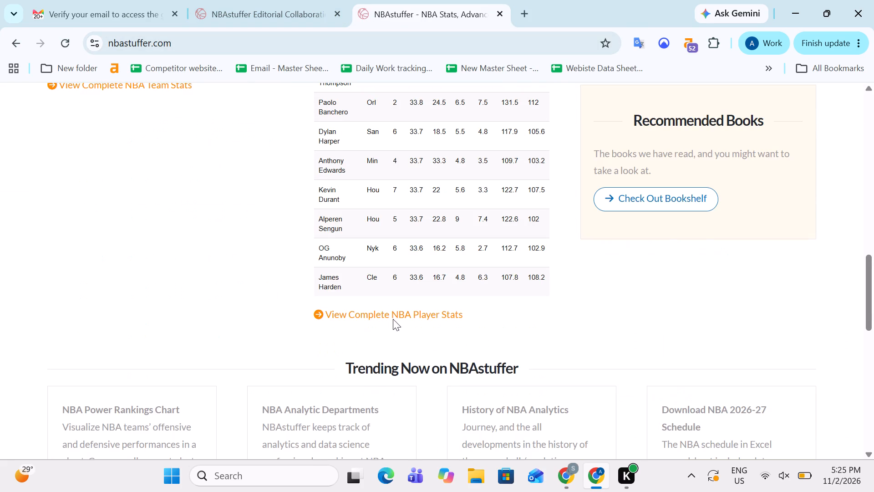
{"action": "scroll", "coordinate": [374, 324], "scroll_direction": "up", "scroll_amount": 20}
{"action": "scroll", "coordinate": [374, 324], "scroll_direction": "up", "scroll_amount": 12}
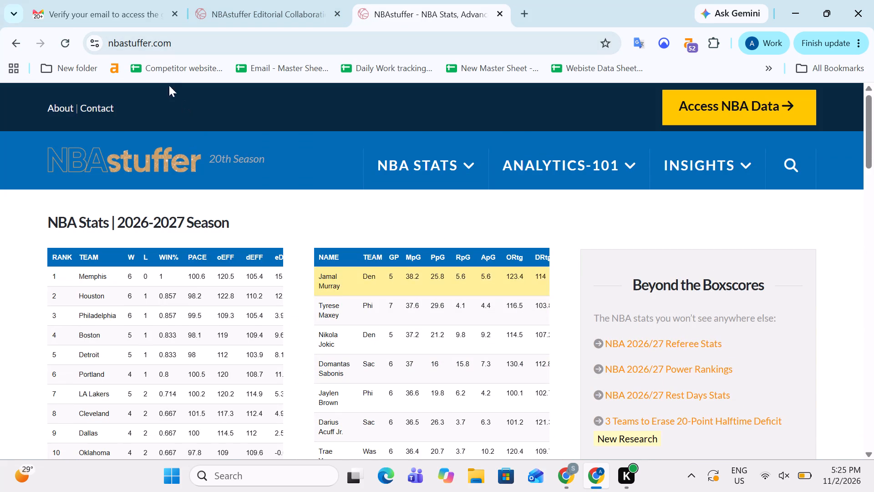
Copy the domain nbastuffer.com into the Website column of the first empty row in the New Master Sheet.
{"action": "left_click", "coordinate": [208, 38]}
{"action": "left_click_drag", "start_coordinate": [209, 38], "coordinate": [182, 38]}
{"action": "key", "text": "ctrl+c"}
{"action": "key", "text": "ctrl+c"}
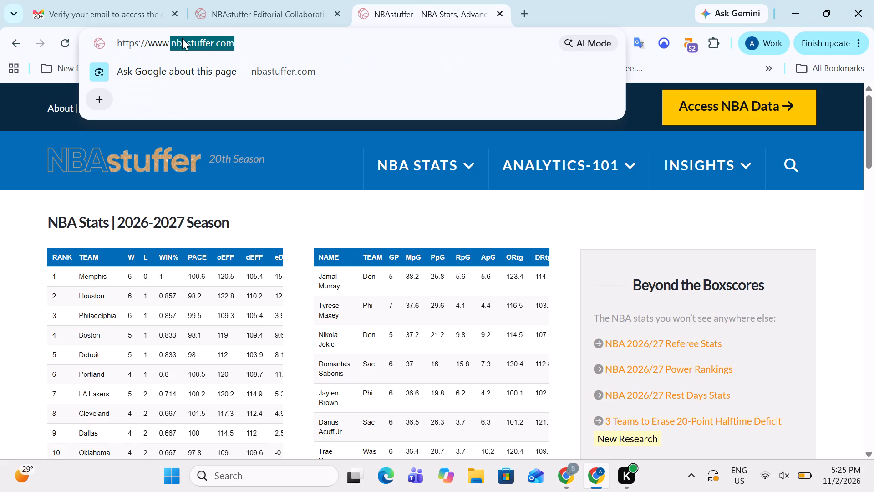
{"action": "key", "text": "alt+Tab"}
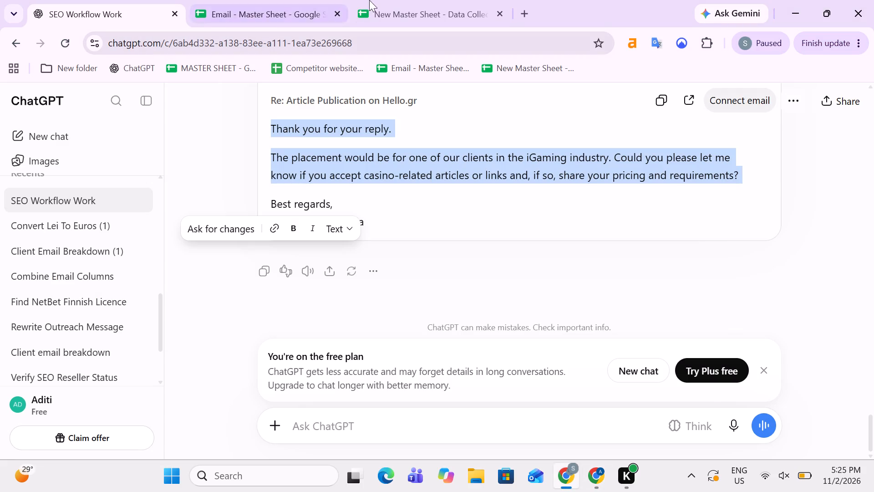
{"action": "left_click", "coordinate": [401, 0]}
{"action": "key", "text": "Down"}
{"action": "key", "text": "Return"}
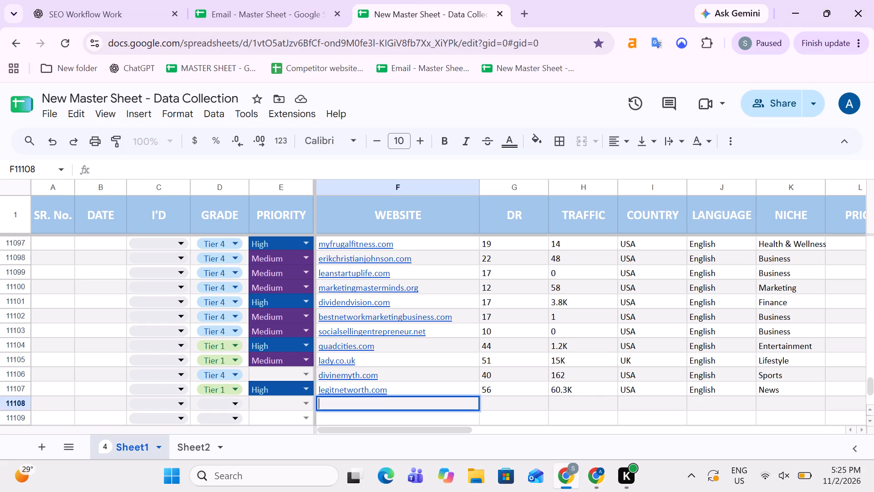
{"action": "key", "text": "ctrl+v"}
{"action": "key", "text": "Tab"}
Check nbastuffer.com's metrics in Ahrefs and record DR 52 and traffic 5.1K in its New Master Sheet row.
{"action": "key", "text": "alt+Tab"}
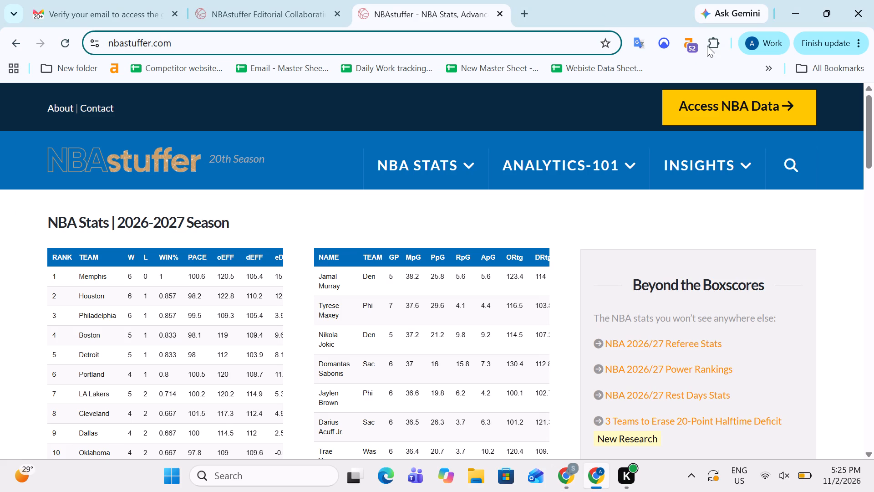
{"action": "left_click", "coordinate": [697, 43]}
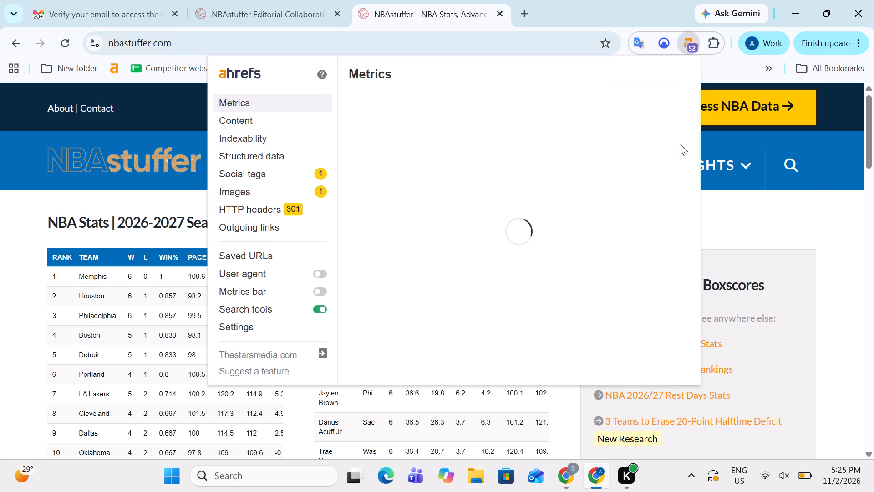
{"action": "key", "text": "alt+Tab"}
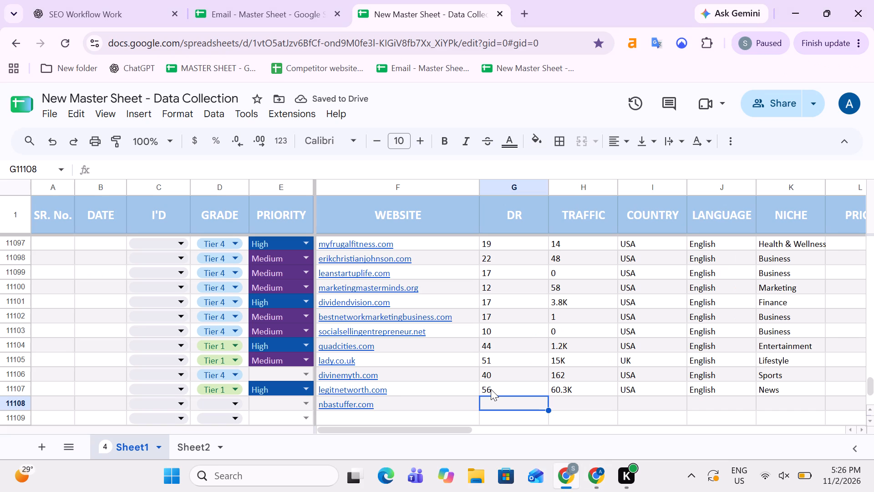
{"action": "type", "text": "52"}
{"action": "key", "text": "Right"}
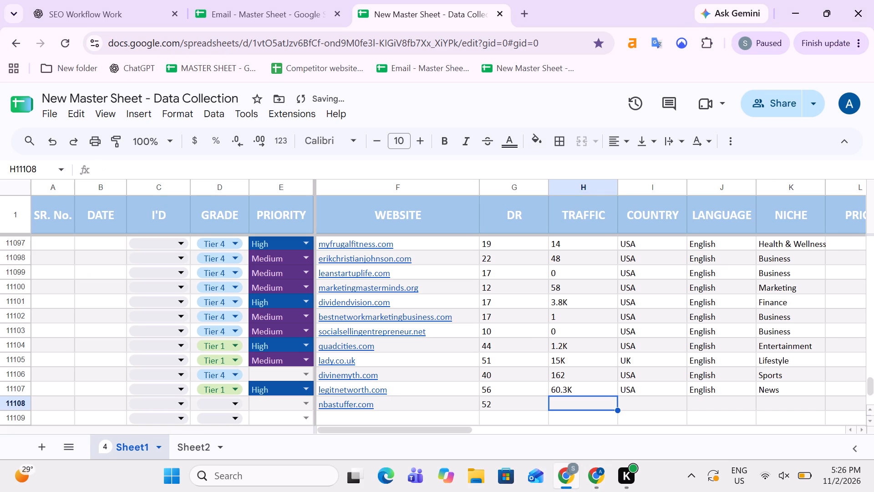
{"action": "type", "text": "5.1K"}
{"action": "key", "text": "Right"}
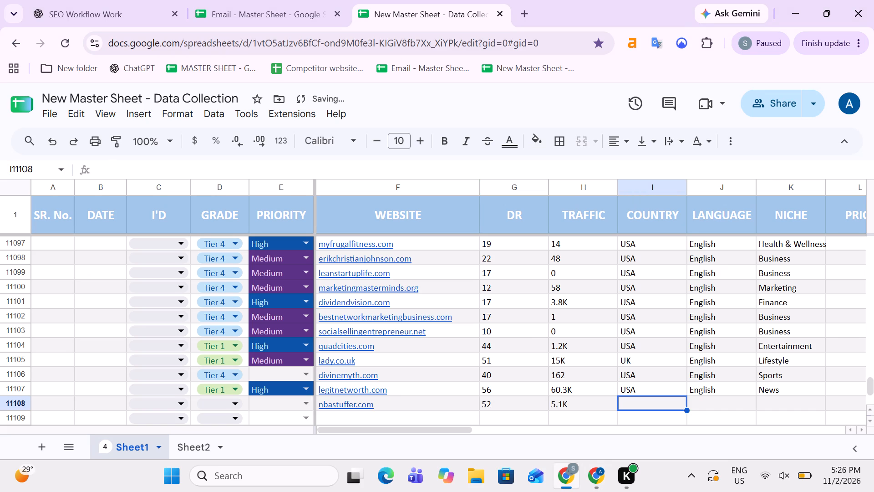
Enter the country for nbastuffer.com in its New Master Sheet row.
{"action": "key", "text": "shift+i"}
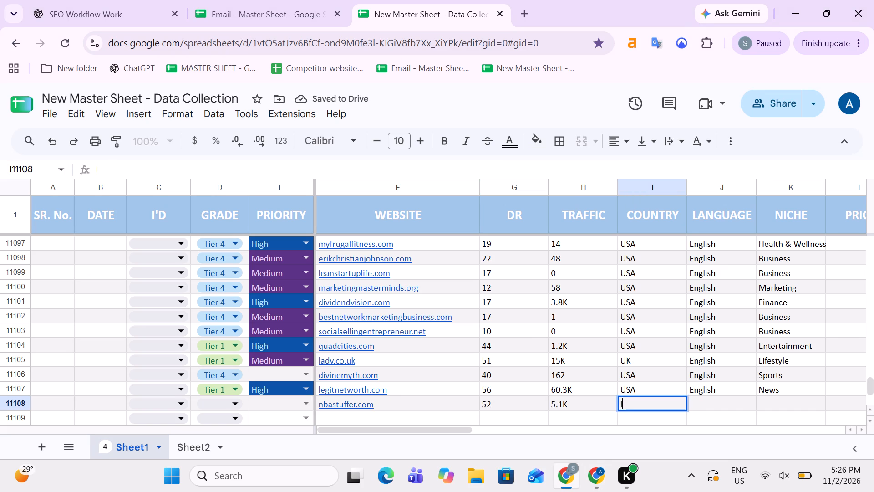
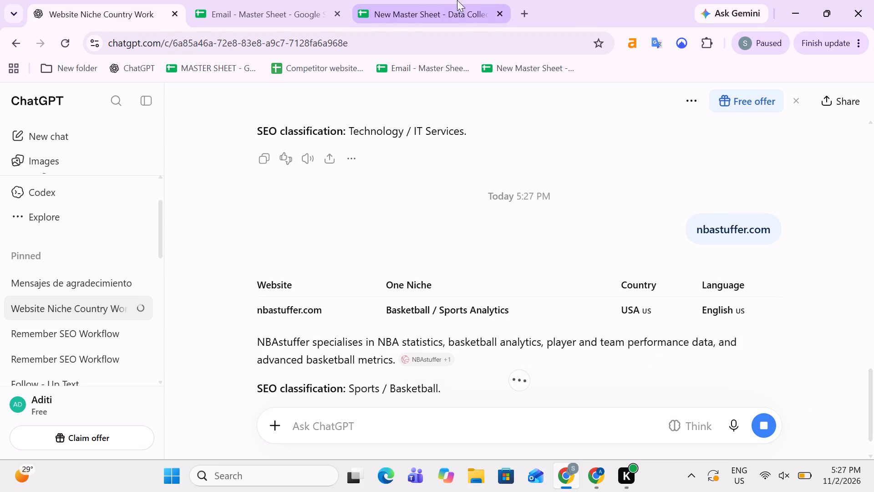
{"action": "key", "text": "Right"}
{"action": "key", "text": "Right"}
{"action": "key", "text": "Right"}
{"action": "key", "text": "Right"}
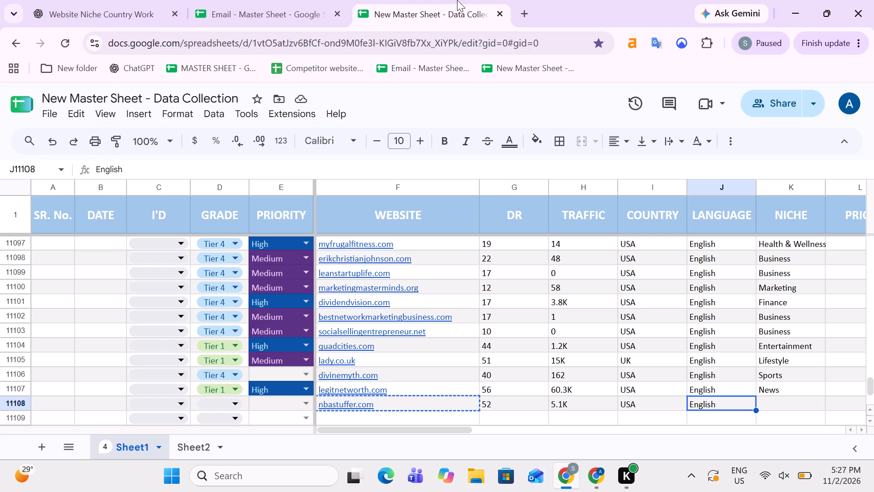
{"action": "key", "text": "Right"}
{"action": "type", "text": "Sp"}
{"action": "key", "text": "Right"}
{"action": "key", "text": "Right"}
{"action": "key", "text": "Right"}
{"action": "key", "text": "Left"}
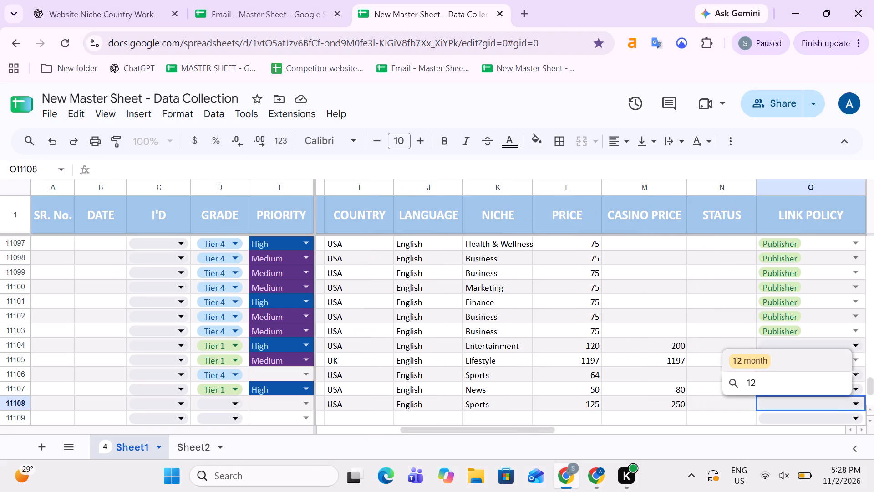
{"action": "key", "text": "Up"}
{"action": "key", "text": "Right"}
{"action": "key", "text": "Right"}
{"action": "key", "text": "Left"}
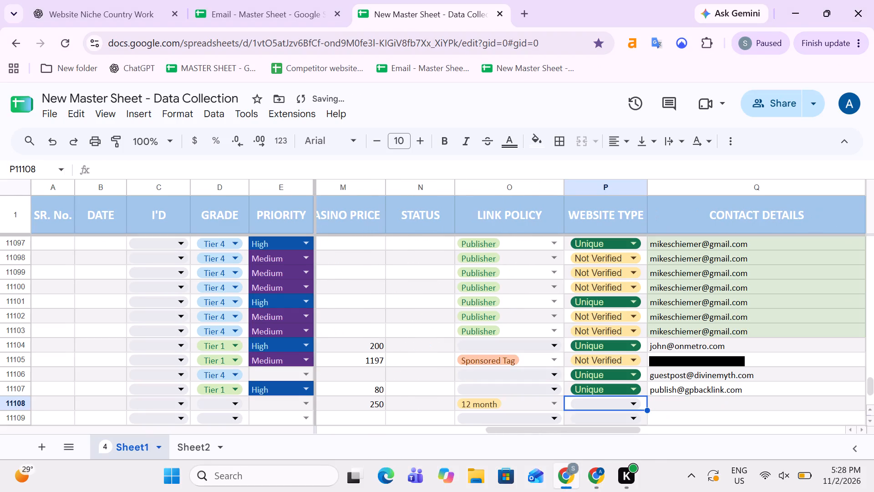
Switch to the browser window with the NBAstuffer website and search the site for Netbet.
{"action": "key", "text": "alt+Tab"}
{"action": "left_click", "coordinate": [391, 0]}
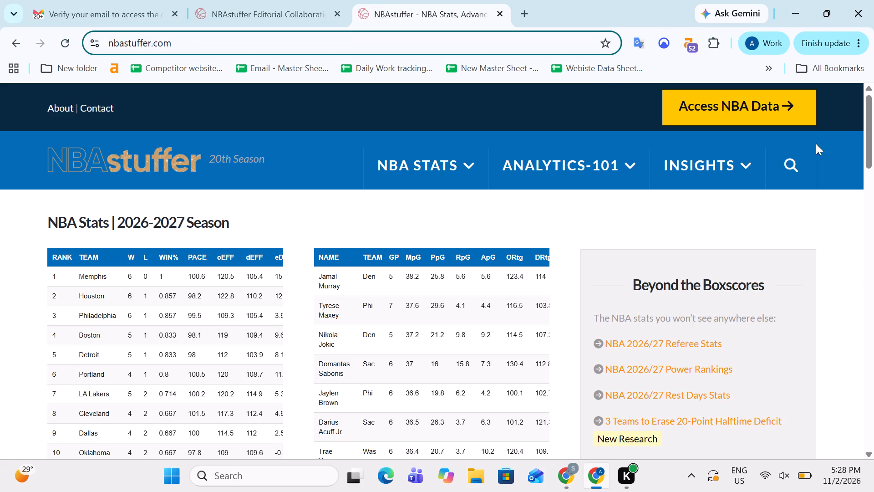
{"action": "left_click", "coordinate": [801, 165]}
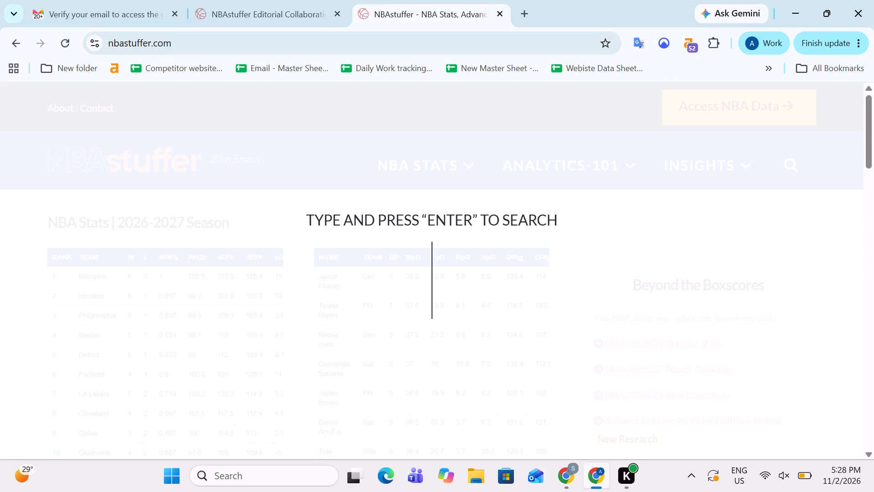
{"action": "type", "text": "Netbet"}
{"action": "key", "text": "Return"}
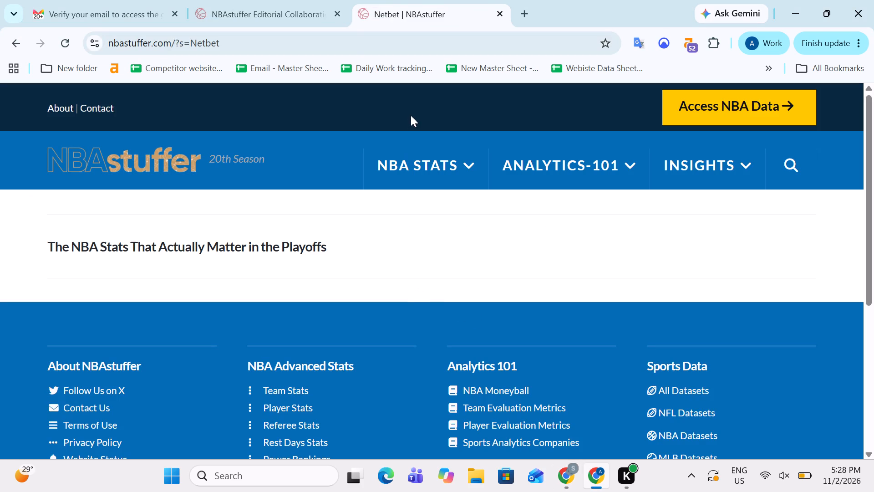
Open the article "The NBA Stats That Actually Matter in the Playoffs", examine its text and links, and close it.
{"action": "left_click", "coordinate": [175, 250], "text": "ctrl"}
{"action": "left_click", "coordinate": [581, 0]}
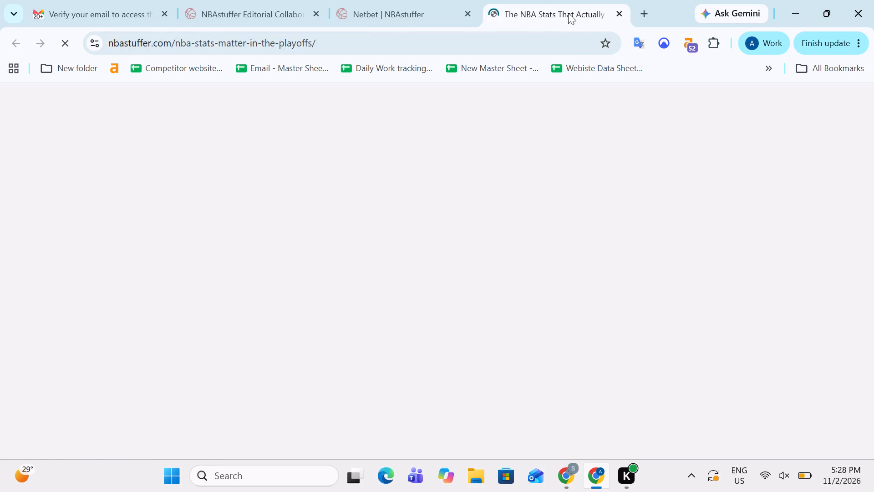
{"action": "scroll", "coordinate": [395, 290], "scroll_direction": "down", "scroll_amount": 3}
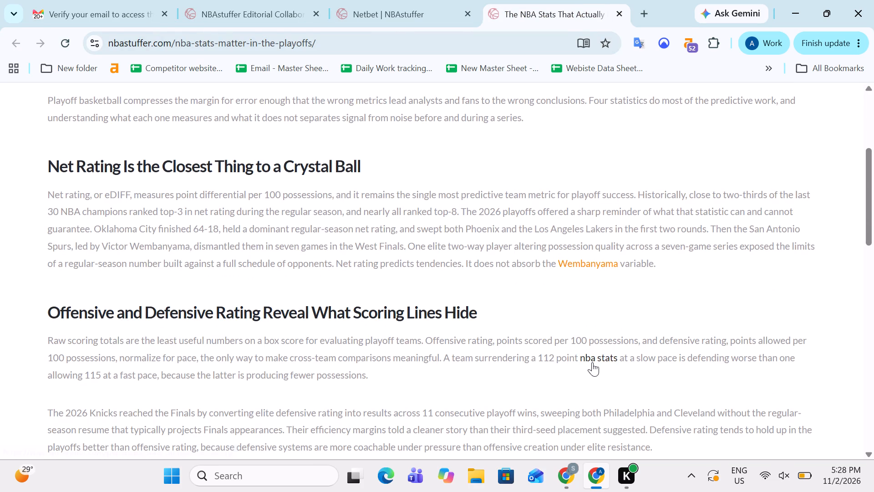
{"action": "scroll", "coordinate": [439, 304], "scroll_direction": "down", "scroll_amount": 3}
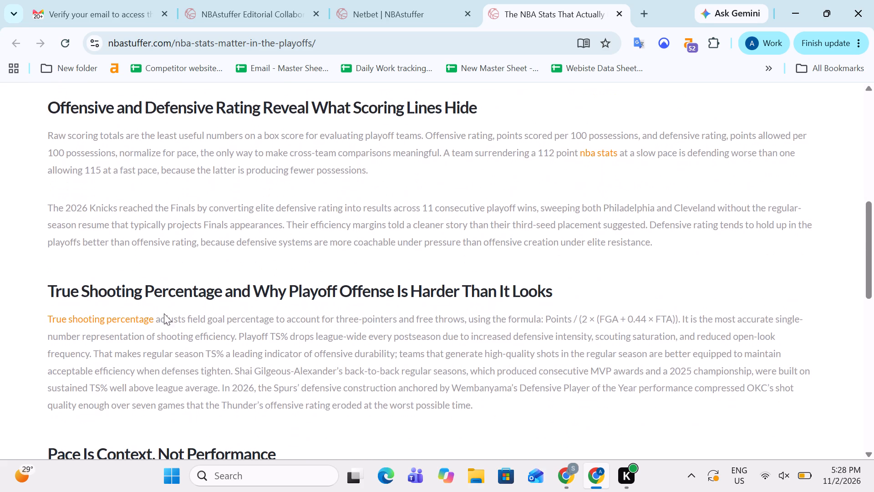
{"action": "scroll", "coordinate": [515, 269], "scroll_direction": "down", "scroll_amount": 4}
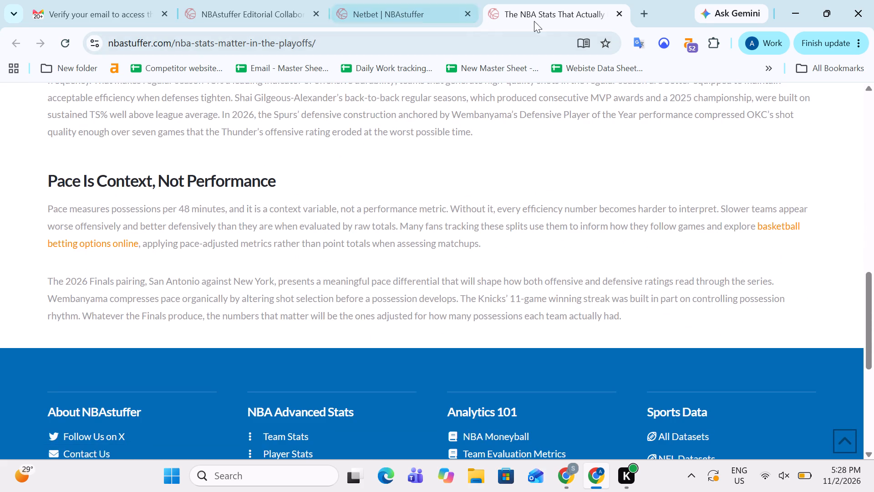
{"action": "left_click", "coordinate": [617, 15]}
{"action": "left_click", "coordinate": [505, 16]}
{"action": "left_click", "coordinate": [501, 14]}
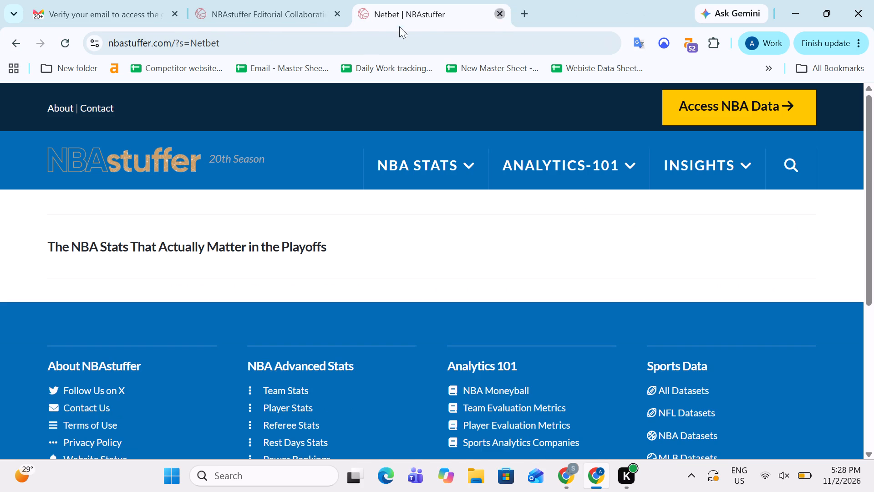
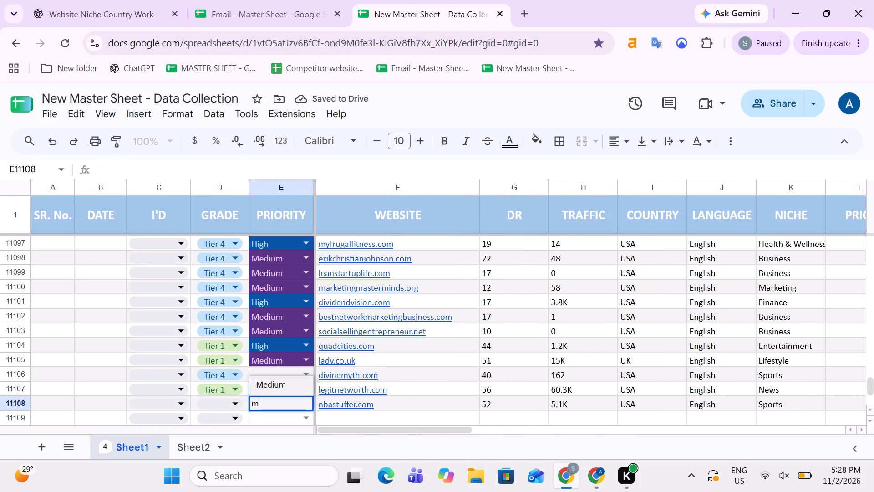
Set the nbastuffer.com row's priority to Medium and its grade to Tier 1 in the New Master Sheet.
{"action": "key", "text": "Return"}
{"action": "key", "text": "Up"}
{"action": "key", "text": "Left"}
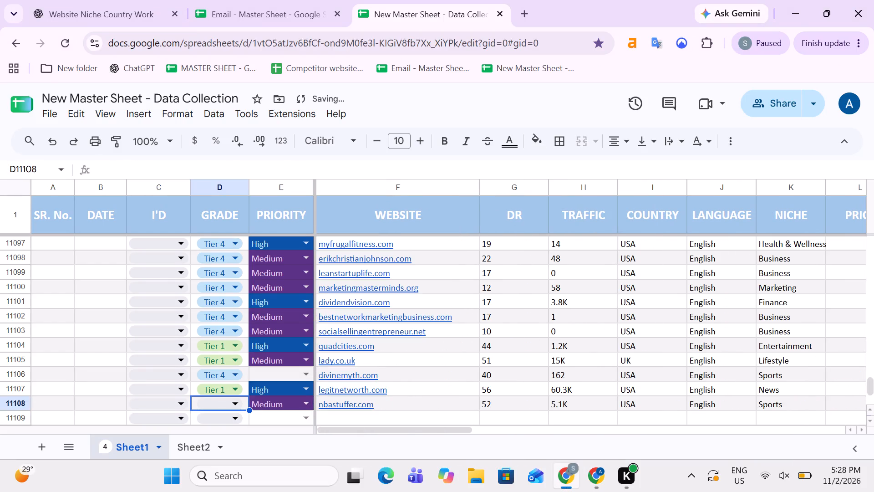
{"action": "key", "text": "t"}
{"action": "key", "text": "Return"}
{"action": "key", "text": "Up"}
{"action": "key", "text": "Right"}
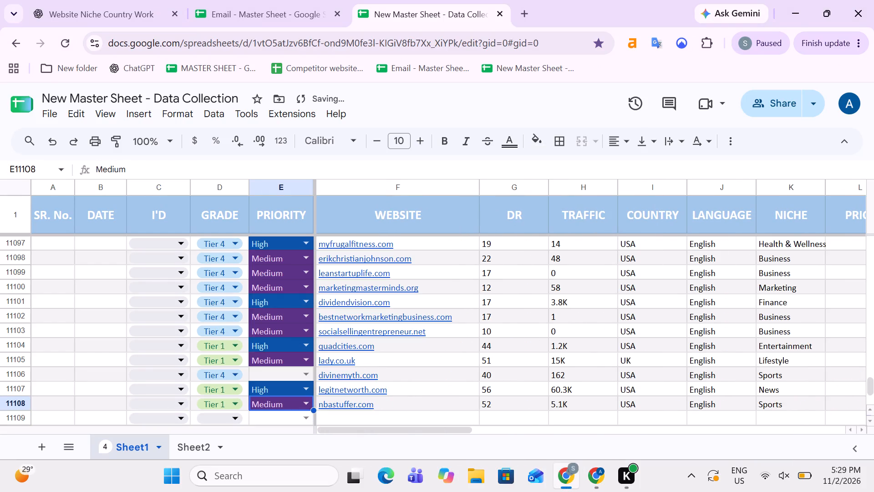
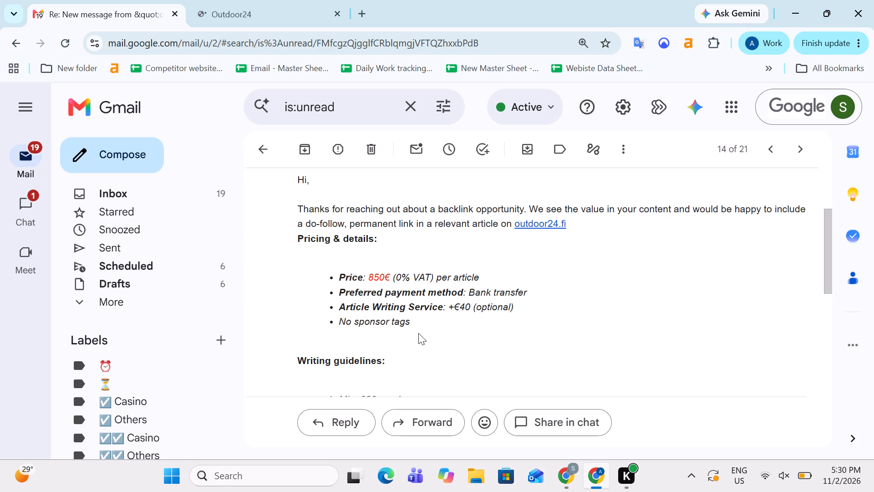
{"action": "scroll", "coordinate": [469, 270], "scroll_direction": "down", "scroll_amount": 2}
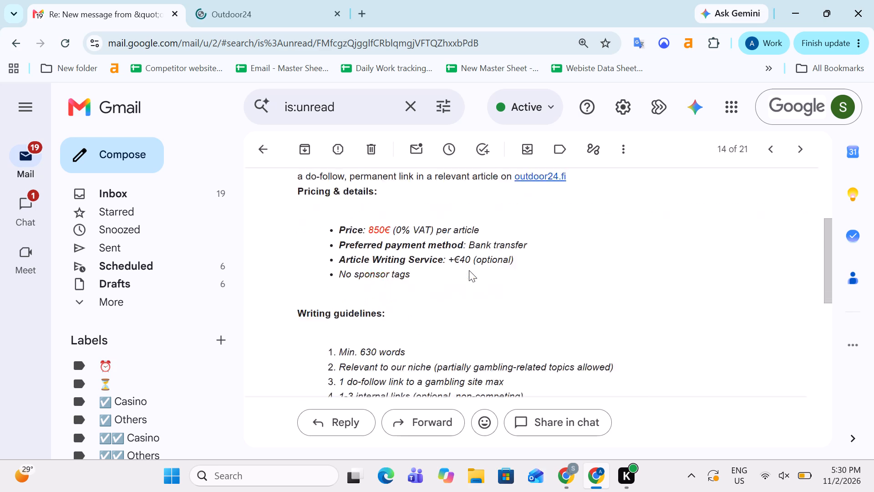
{"action": "scroll", "coordinate": [479, 345], "scroll_direction": "down", "scroll_amount": 1}
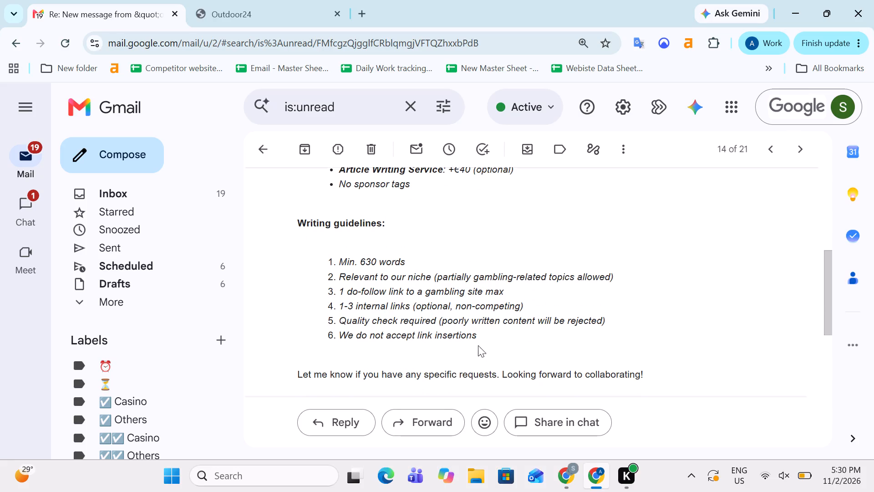
{"action": "scroll", "coordinate": [478, 345], "scroll_direction": "down", "scroll_amount": 4}
{"action": "scroll", "coordinate": [411, 336], "scroll_direction": "up", "scroll_amount": 6}
Copy the domain outdoor24.fi from the website's address and bring up the New Master Sheet to look it up.
{"action": "left_click", "coordinate": [292, 0]}
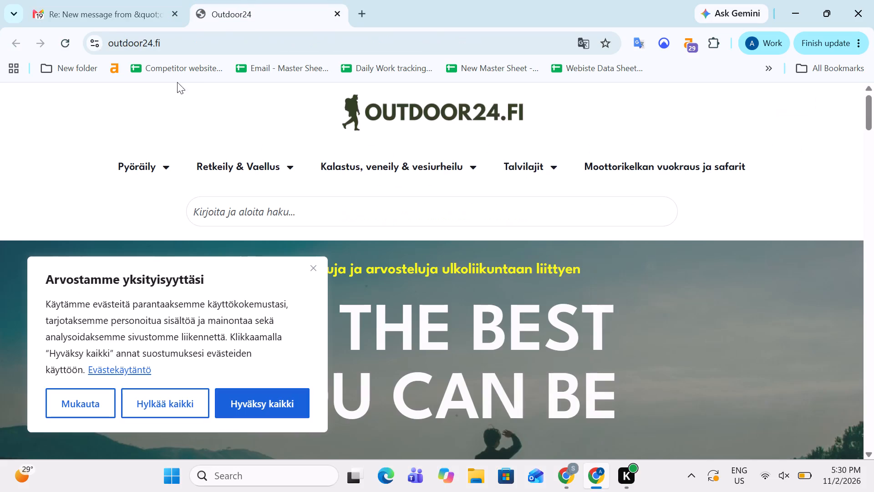
{"action": "left_click", "coordinate": [218, 38]}
{"action": "left_click_drag", "start_coordinate": [218, 38], "coordinate": [173, 43]}
{"action": "key", "text": "ctrl+c"}
{"action": "key", "text": "ctrl+c"}
{"action": "key", "text": "ctrl+c"}
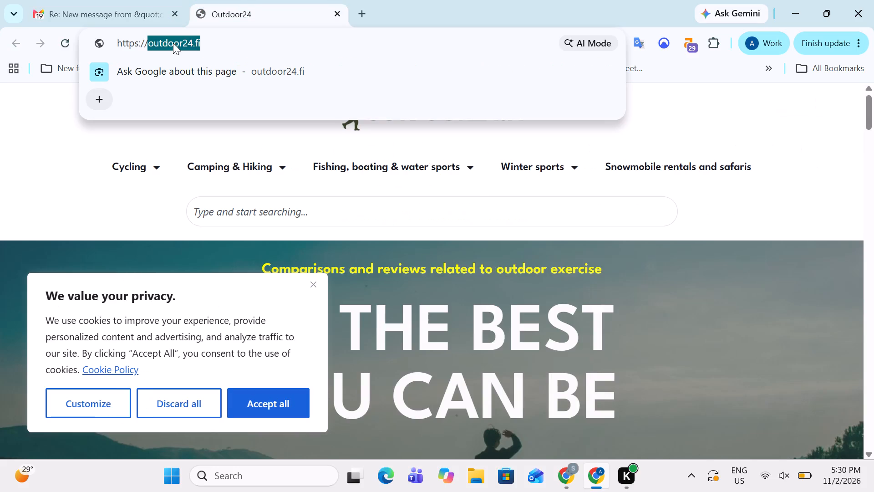
{"action": "key", "text": "alt+Tab"}
{"action": "left_click", "coordinate": [371, 0]}
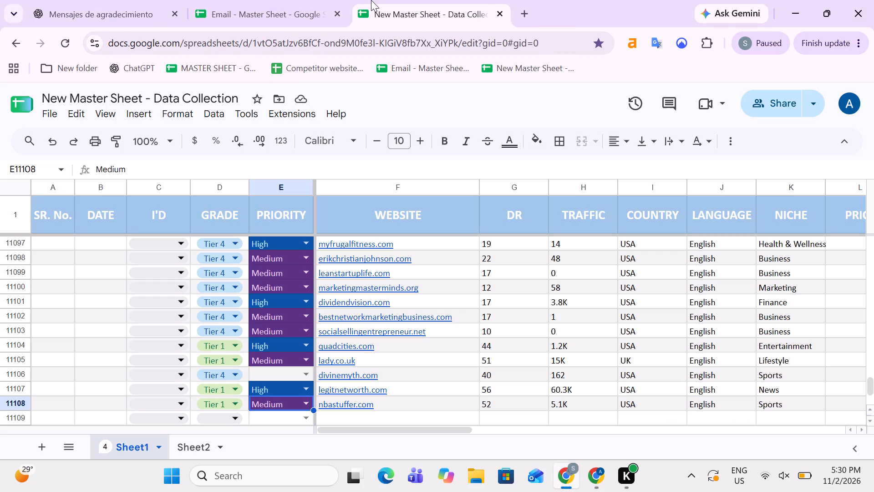
Add outdoor24.fi as a new website in the first empty row below nbastuffer.com in the New Master Sheet.
{"action": "key", "text": "Down"}
{"action": "key", "text": "Down"}
{"action": "key", "text": "Down"}
{"action": "key", "text": "Down"}
{"action": "key", "text": "Down"}
{"action": "key", "text": "Down"}
{"action": "key", "text": "Up"}
{"action": "key", "text": "Up"}
{"action": "key", "text": "Up"}
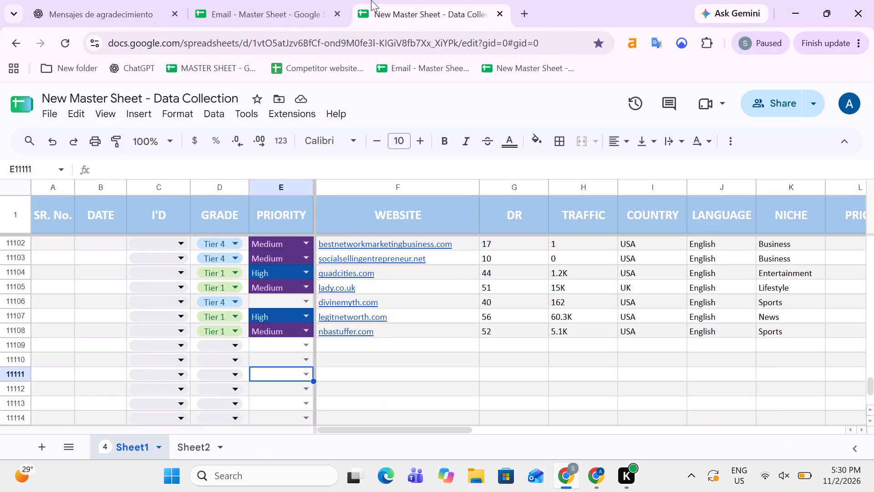
{"action": "key", "text": "Up"}
{"action": "key", "text": "Up"}
{"action": "key", "text": "Right"}
{"action": "key", "text": "Return"}
{"action": "key", "text": "ctrl+v"}
{"action": "key", "text": "Tab"}
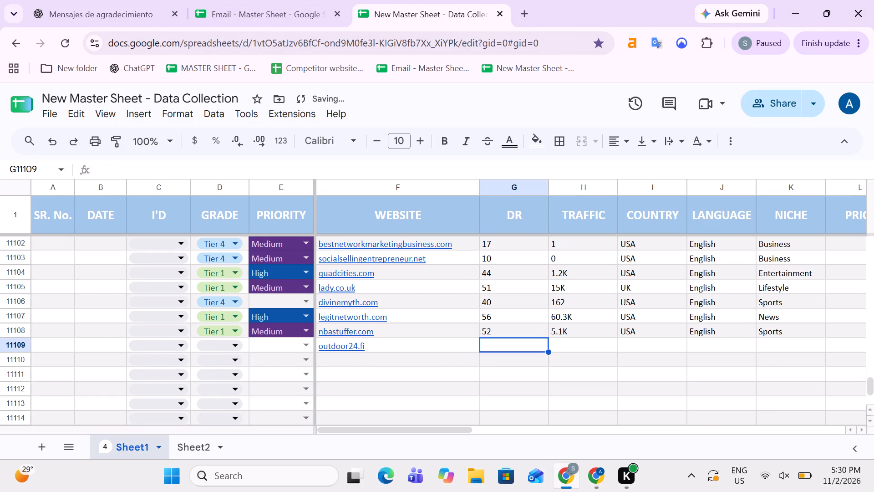
Look through the outdoor24.fi homepage and search the site for Netbet.
{"action": "key", "text": "alt+Tab"}
{"action": "scroll", "coordinate": [640, 251], "scroll_direction": "up", "scroll_amount": 4}
{"action": "left_click", "coordinate": [292, 412]}
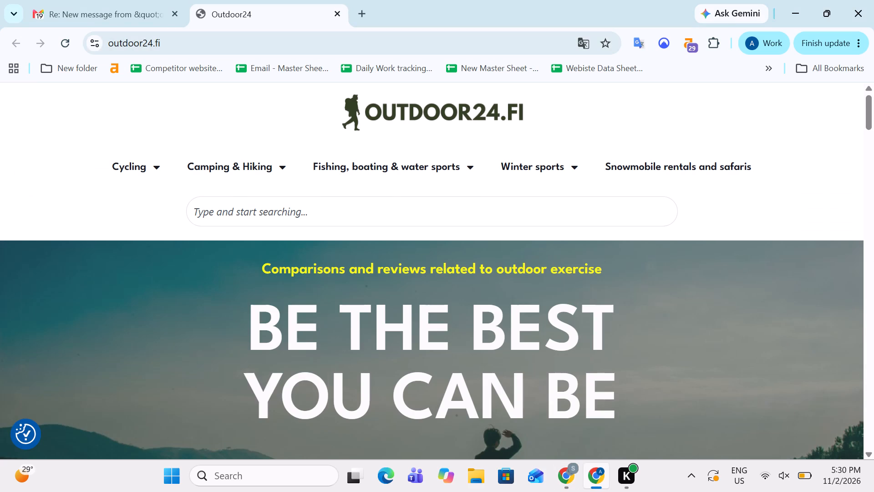
{"action": "scroll", "coordinate": [507, 300], "scroll_direction": "up", "scroll_amount": 5}
{"action": "left_click", "coordinate": [259, 214]}
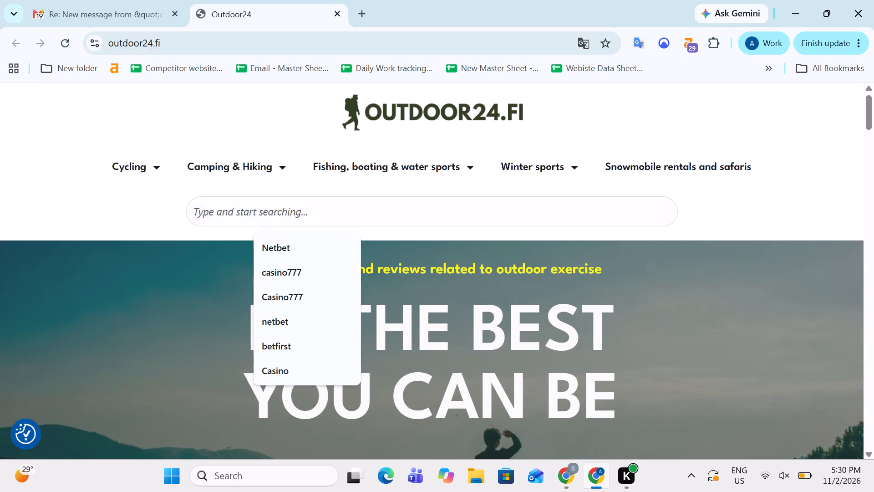
{"action": "scroll", "coordinate": [451, 328], "scroll_direction": "down", "scroll_amount": 11}
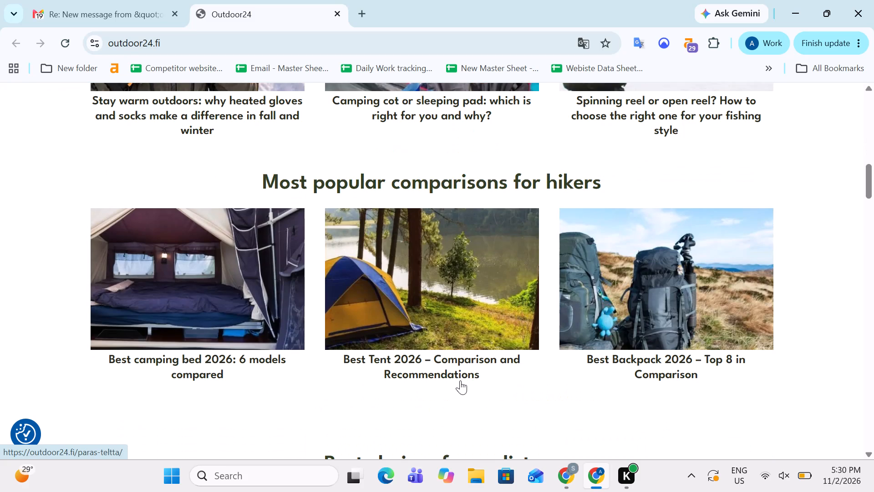
{"action": "scroll", "coordinate": [460, 380], "scroll_direction": "down", "scroll_amount": 6}
{"action": "scroll", "coordinate": [459, 380], "scroll_direction": "up", "scroll_amount": 13}
{"action": "scroll", "coordinate": [298, 397], "scroll_direction": "up", "scroll_amount": 4}
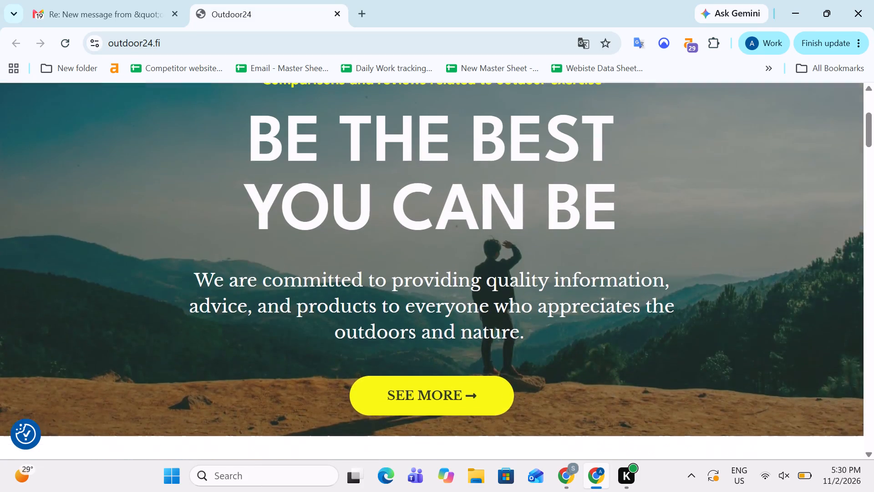
{"action": "left_click", "coordinate": [321, 204]}
{"action": "left_click", "coordinate": [312, 235]}
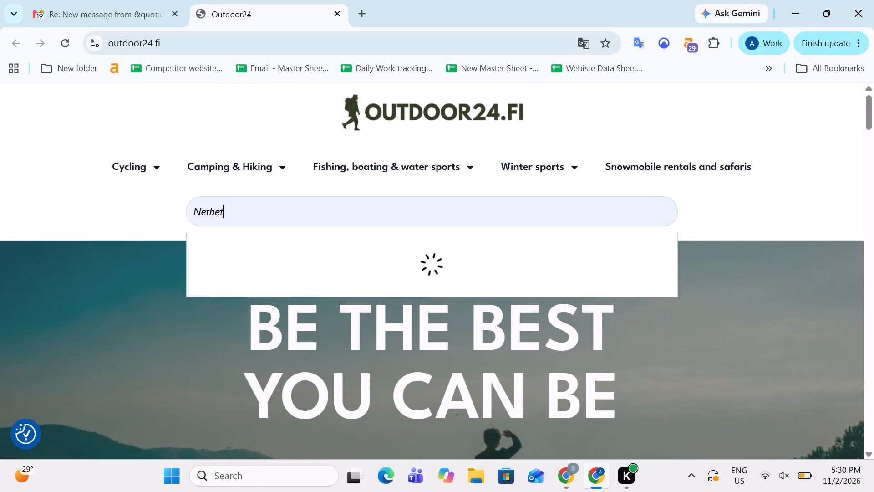
{"action": "key", "text": "Return"}
Check the Ahrefs domain metrics for outdoor24.fi and record DR 29 and traffic 358 in its New Master Sheet row.
{"action": "left_click", "coordinate": [695, 46]}
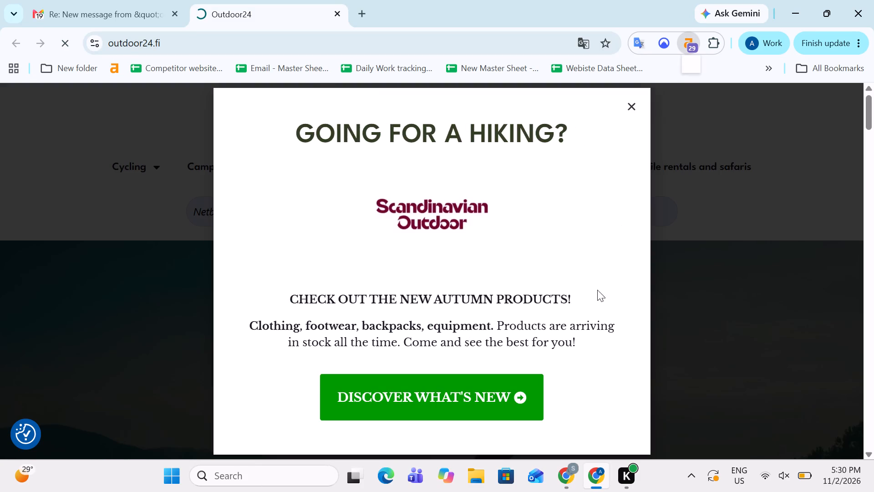
{"action": "key", "text": "alt+Tab"}
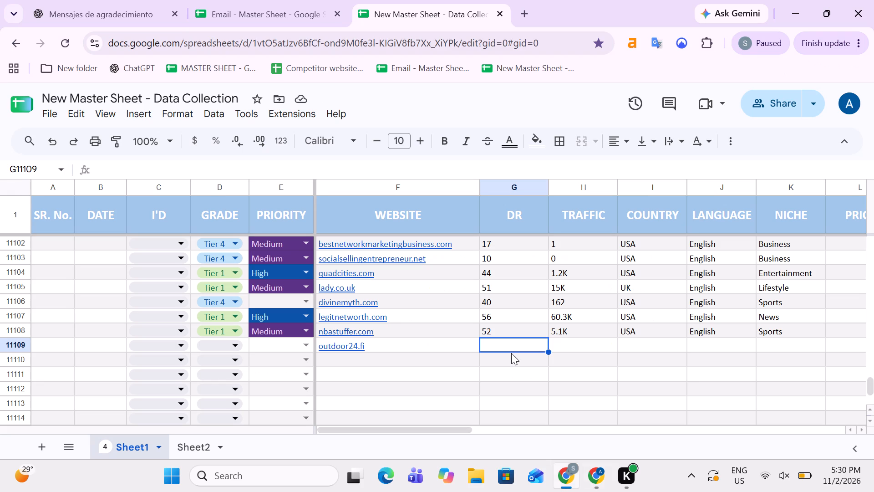
{"action": "type", "text": "29"}
{"action": "key", "text": "Right"}
{"action": "key", "text": "alt+Tab"}
{"action": "key", "text": "alt+Tab"}
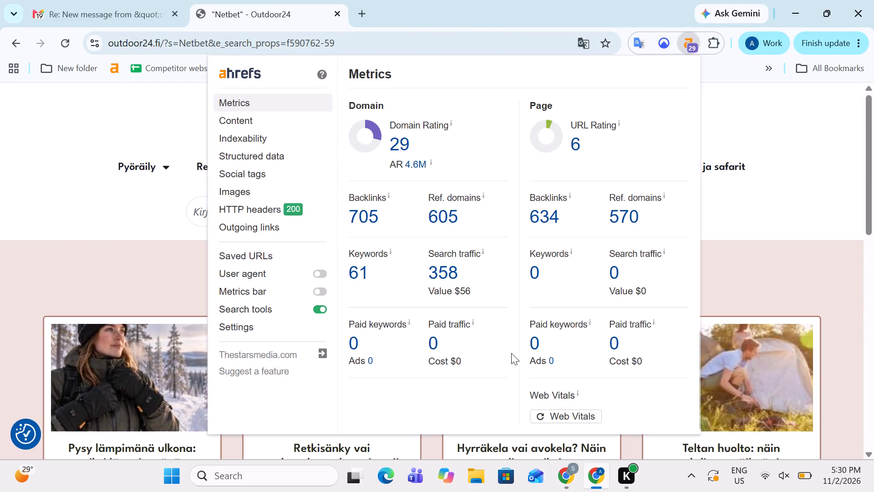
{"action": "type", "text": "358"}
{"action": "key", "text": "Tab"}
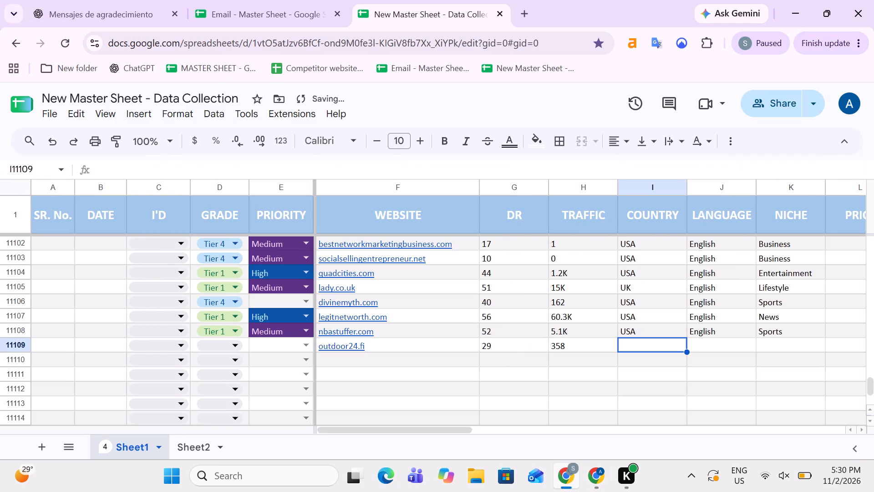
Set the country to Finland and the language to Finnish for outdoor24.fi.
{"action": "type", "text": "FIn"}
{"action": "key", "text": "Right"}
{"action": "type", "text": "Fi"}
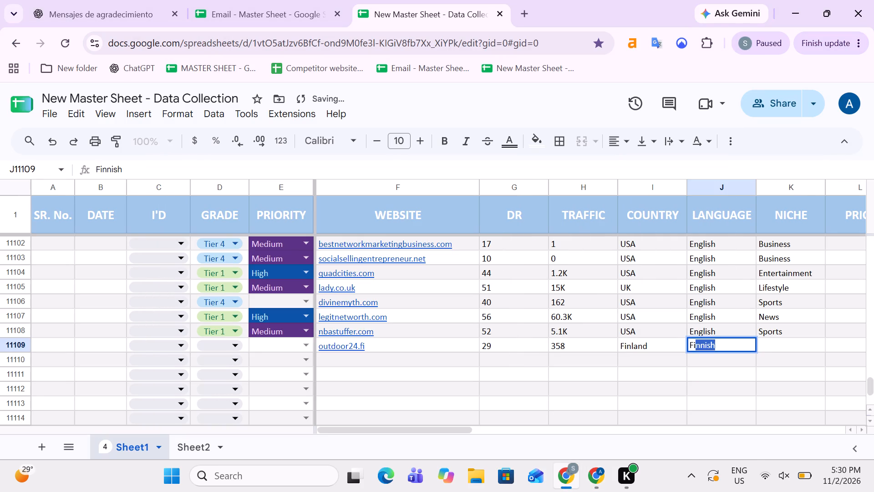
{"action": "key", "text": "Right"}
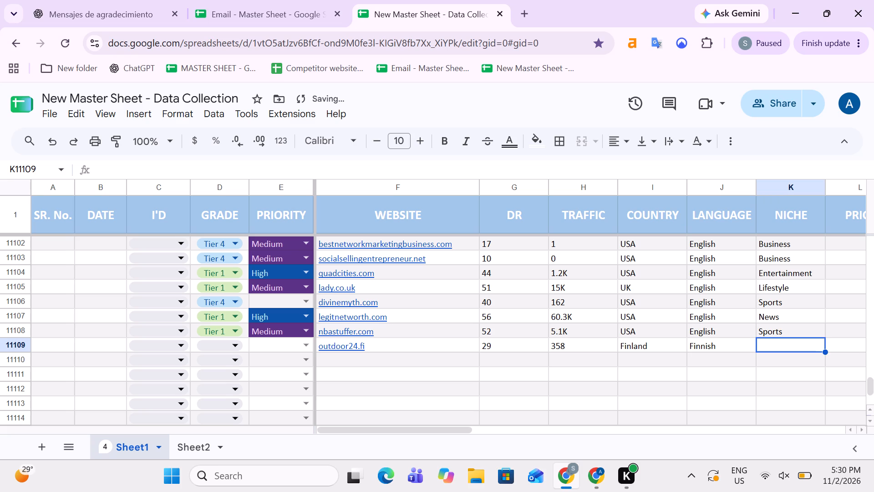
Copy outdoor24.fi from its Website cell and submit it in the Website Niche Country Work chat in ChatGPT.
{"action": "key", "text": "Left"}
{"action": "key", "text": "Left"}
{"action": "key", "text": "Left"}
{"action": "key", "text": "Left"}
{"action": "key", "text": "Left"}
{"action": "key", "text": "Left"}
{"action": "key", "text": "ctrl+c"}
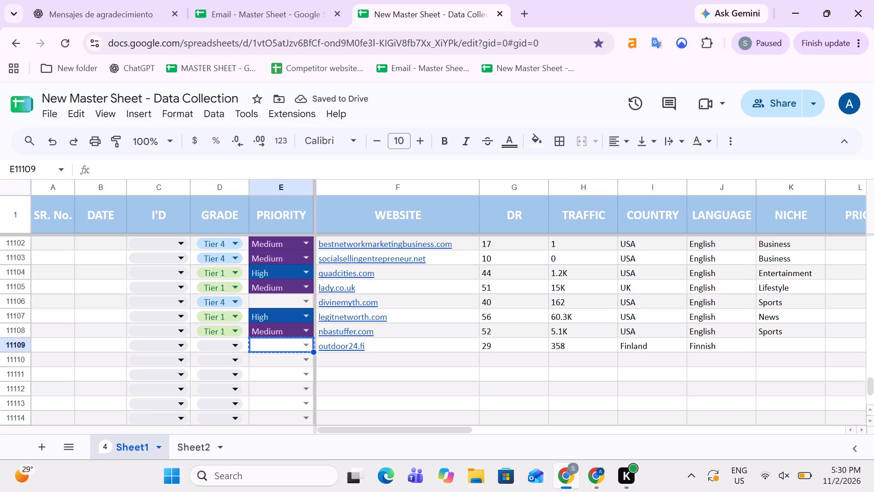
{"action": "key", "text": "Right"}
{"action": "key", "text": "ctrl+c"}
{"action": "left_click", "coordinate": [122, 0]}
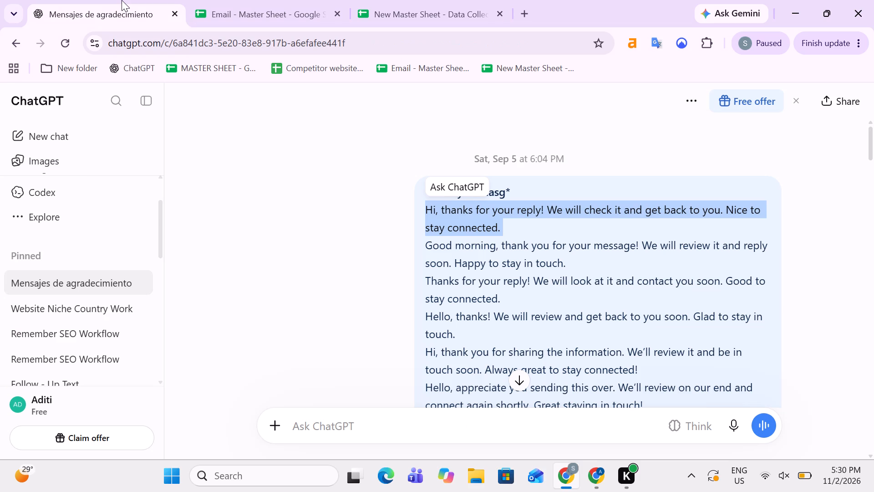
{"action": "left_click", "coordinate": [63, 319]}
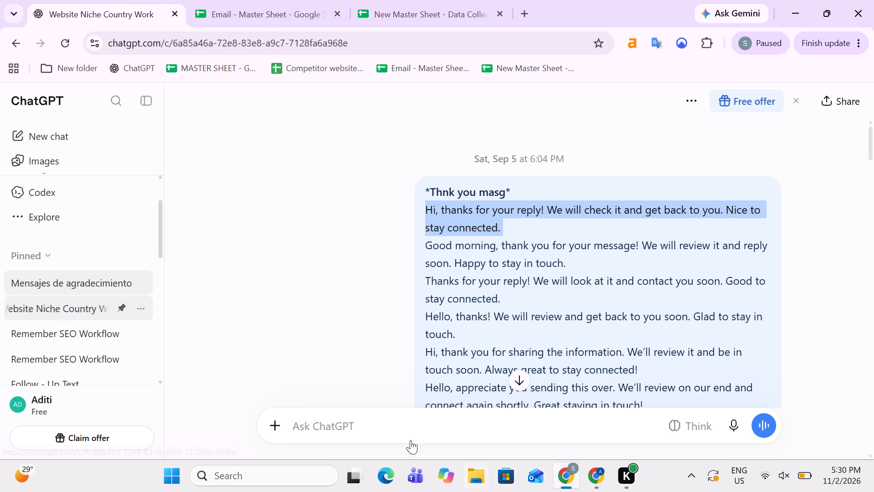
{"action": "key", "text": "ctrl+v"}
{"action": "key", "text": "Return"}
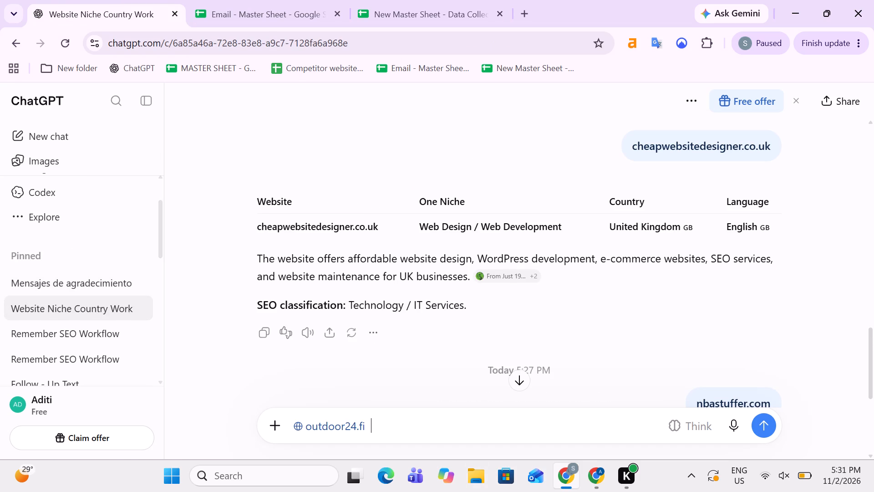
Go to the Price cell of the outdoor24.fi row in the New Master Sheet, and switch windows to check its offer.
{"action": "left_click", "coordinate": [457, 0]}
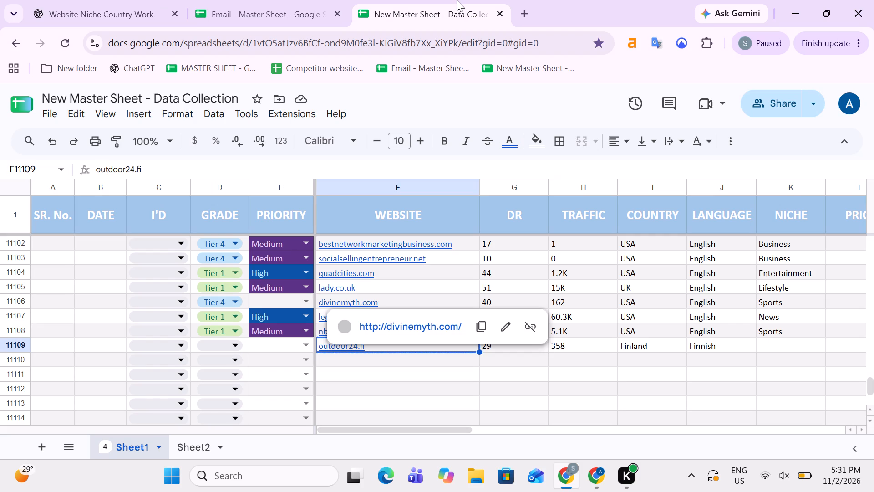
{"action": "key", "text": "Right"}
{"action": "key", "text": "Right"}
{"action": "key", "text": "Right"}
{"action": "key", "text": "Right"}
{"action": "key", "text": "Right"}
{"action": "key", "text": "Right"}
{"action": "key", "text": "Right"}
{"action": "key", "text": "Left"}
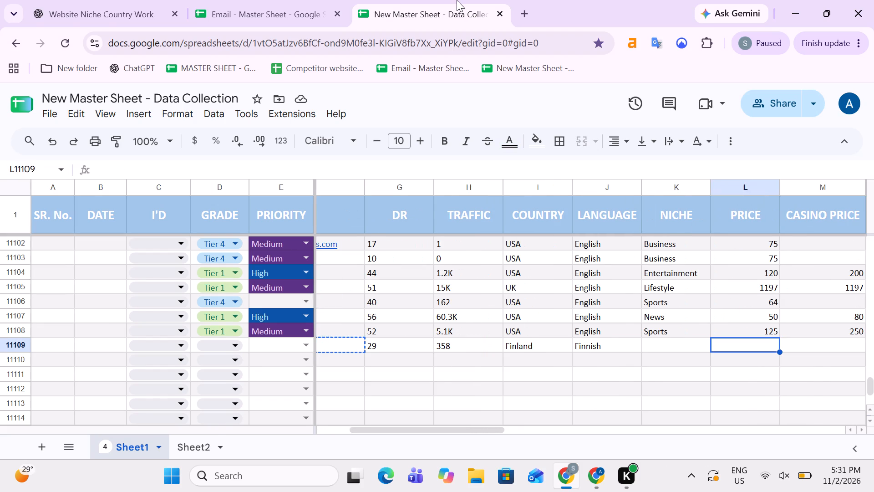
{"action": "key", "text": "alt+Tab"}
{"action": "left_click", "coordinate": [0, 202]}
{"action": "scroll", "coordinate": [419, 239], "scroll_direction": "down", "scroll_amount": 2}
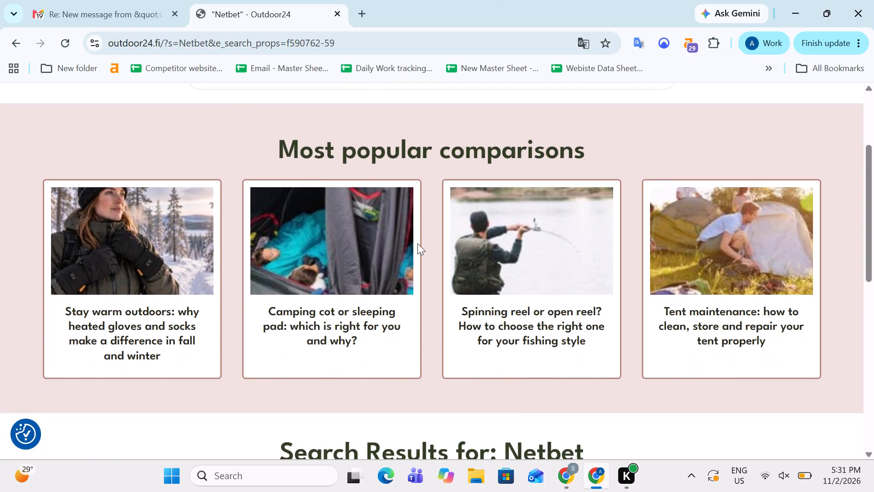
Examine the Netbet search results on outdoor24.fi, then close the site's pages to return to the LinkMe offer email.
{"action": "scroll", "coordinate": [411, 252], "scroll_direction": "down", "scroll_amount": 1}
{"action": "left_click", "coordinate": [129, 258], "text": "ctrl"}
{"action": "scroll", "coordinate": [433, 326], "scroll_direction": "down", "scroll_amount": 2}
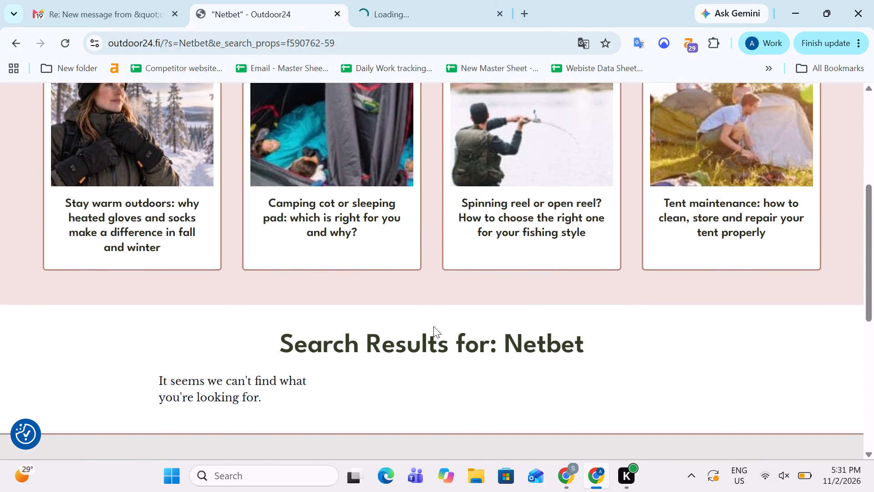
{"action": "scroll", "coordinate": [433, 326], "scroll_direction": "down", "scroll_amount": 1}
{"action": "left_click", "coordinate": [629, 110]}
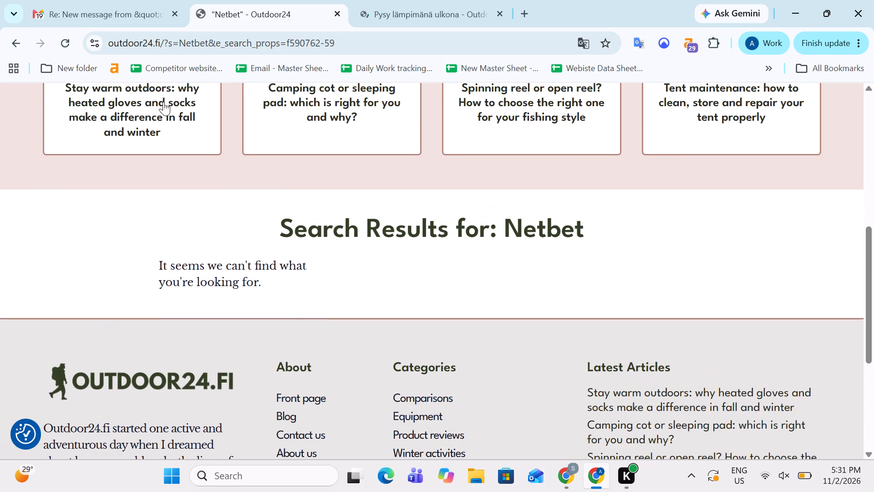
{"action": "left_click", "coordinate": [341, 15]}
{"action": "left_click", "coordinate": [341, 15]}
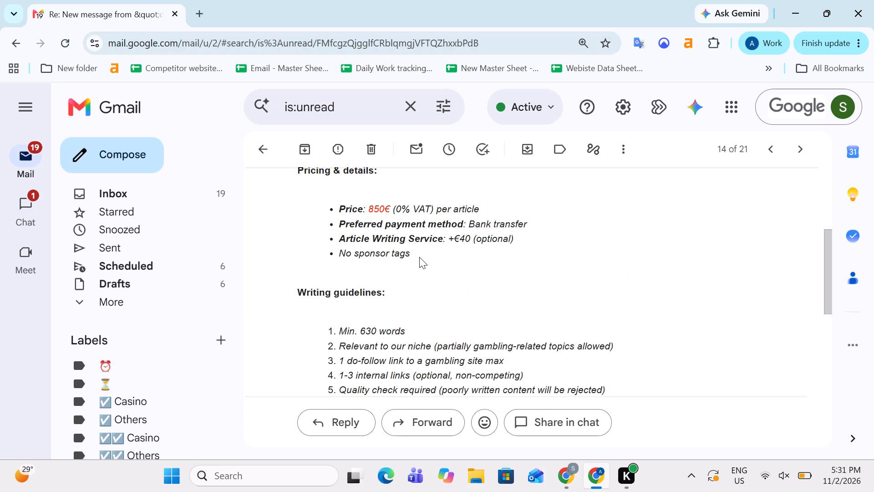
Enter 850 as the price in the outdoor24.fi row of the New Master Sheet.
{"action": "key", "text": "alt+Tab"}
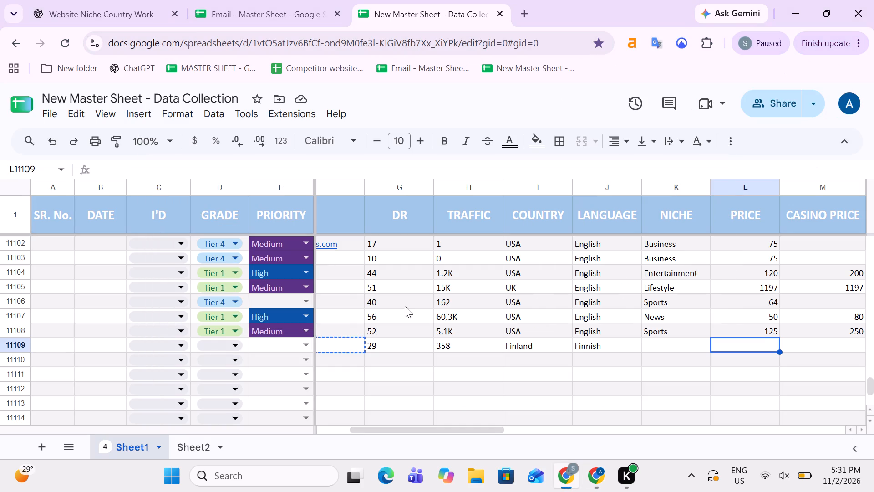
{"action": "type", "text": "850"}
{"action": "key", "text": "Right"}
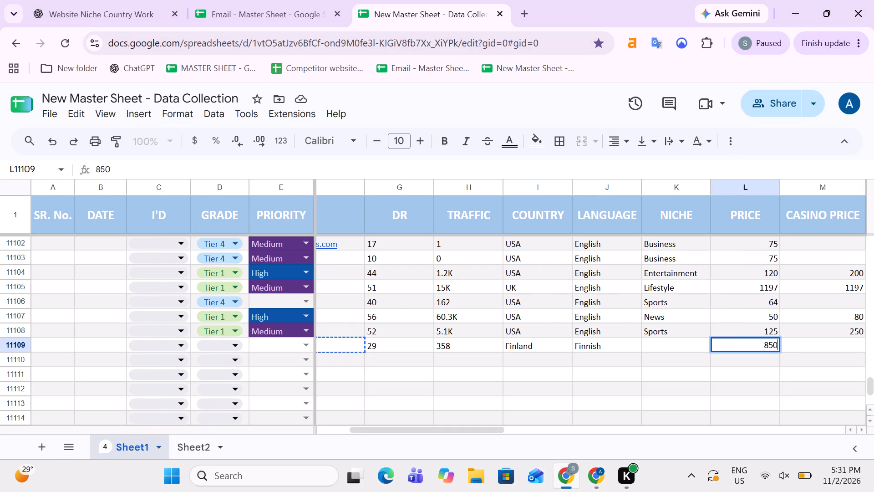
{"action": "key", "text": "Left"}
Copy the LinkMe sender's email address from the offer into the Contact Details cell of the outdoor24.fi row as plain text.
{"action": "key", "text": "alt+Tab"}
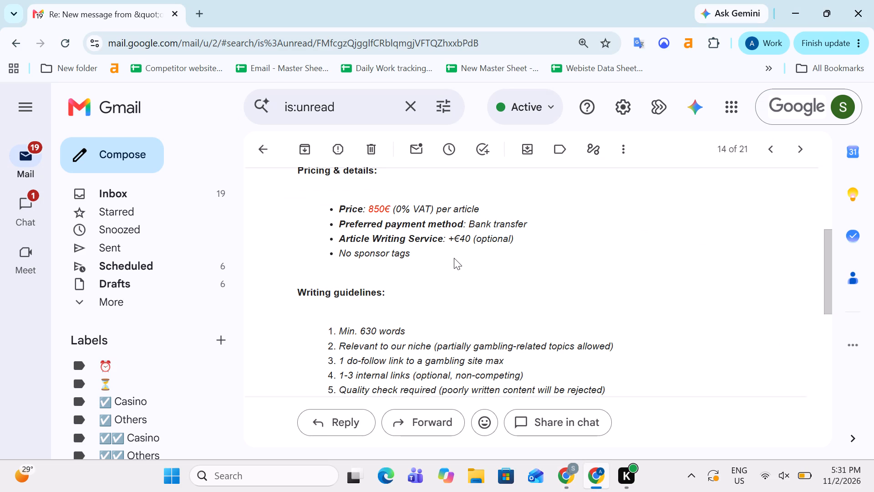
{"action": "scroll", "coordinate": [454, 258], "scroll_direction": "down", "scroll_amount": 1}
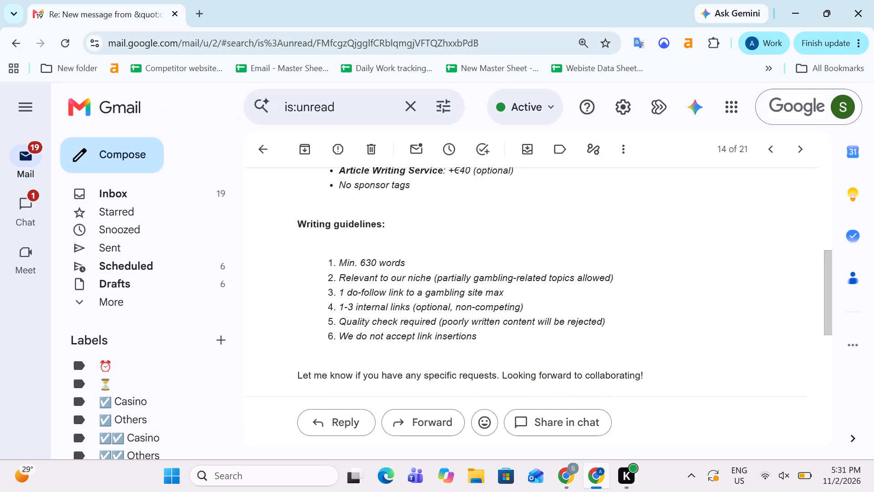
{"action": "scroll", "coordinate": [458, 316], "scroll_direction": "down", "scroll_amount": 1}
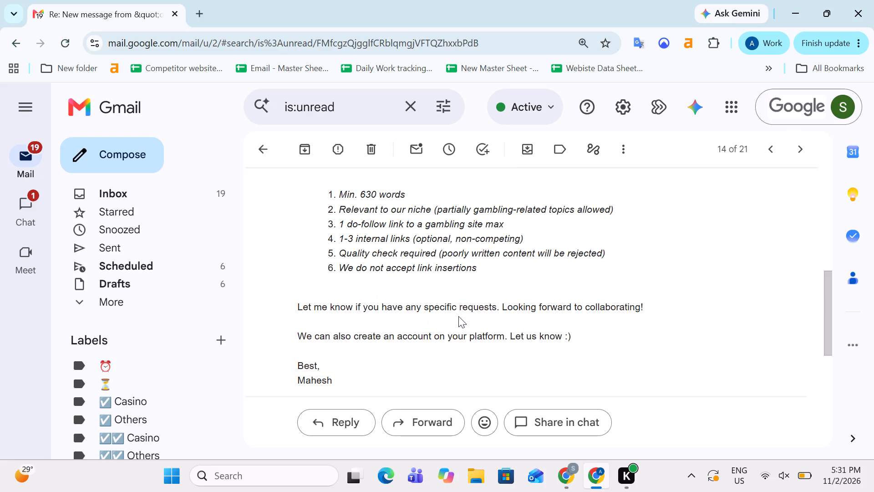
{"action": "scroll", "coordinate": [458, 316], "scroll_direction": "down", "scroll_amount": 3}
{"action": "scroll", "coordinate": [458, 316], "scroll_direction": "up", "scroll_amount": 4}
{"action": "scroll", "coordinate": [398, 310], "scroll_direction": "up", "scroll_amount": 3}
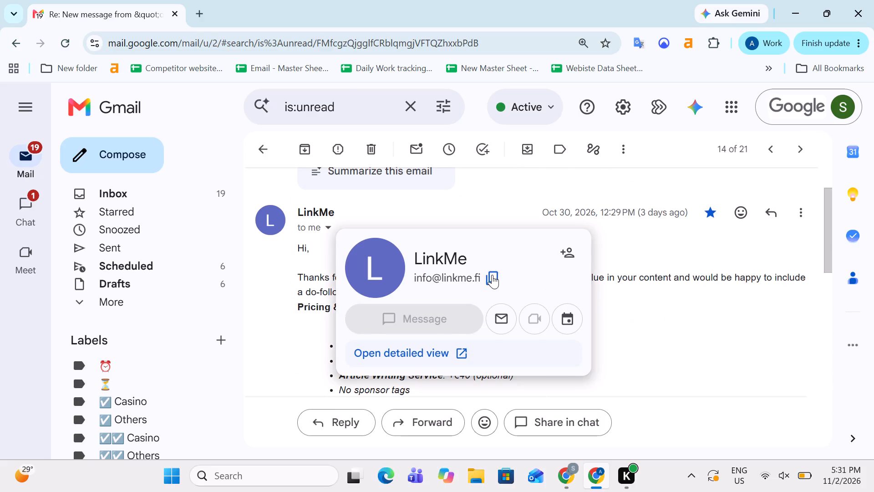
{"action": "left_click", "coordinate": [492, 275]}
{"action": "key", "text": "alt+Tab"}
{"action": "key", "text": "Right"}
{"action": "key", "text": "Right"}
{"action": "key", "text": "Right"}
{"action": "key", "text": "Right"}
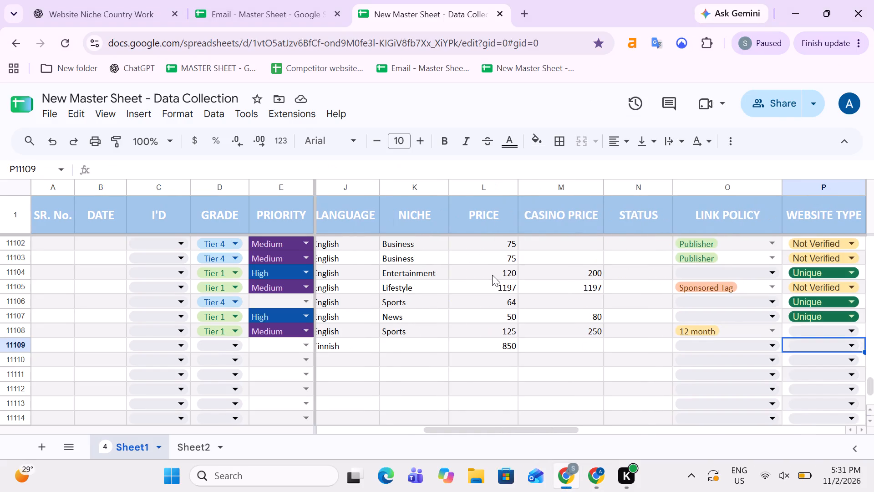
{"action": "key", "text": "Right"}
{"action": "key", "text": "Return"}
{"action": "key", "text": "ctrl+v"}
{"action": "key", "text": "Tab"}
{"action": "key", "text": "Left"}
{"action": "key", "text": "Left"}
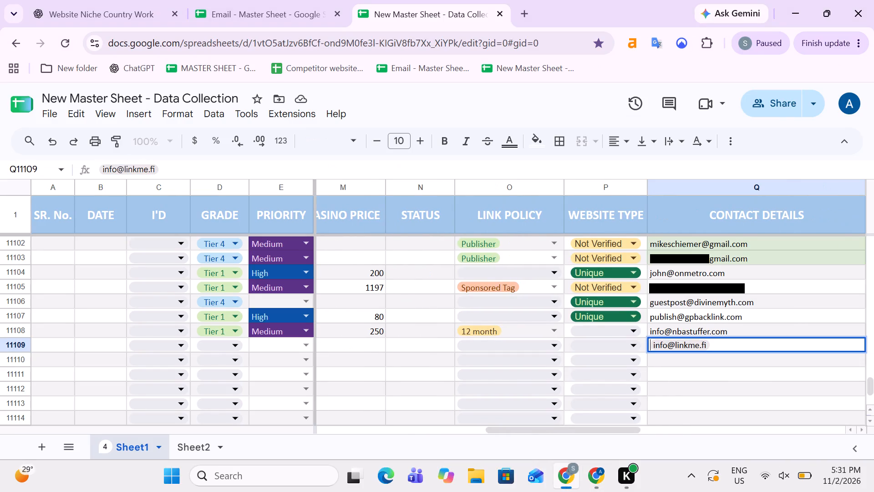
{"action": "key", "text": "ctrl+z"}
{"action": "key", "text": "Tab"}
Set the website type of the outdoor24.fi row to Unique.
{"action": "key", "text": "Left"}
{"action": "key", "text": "Left"}
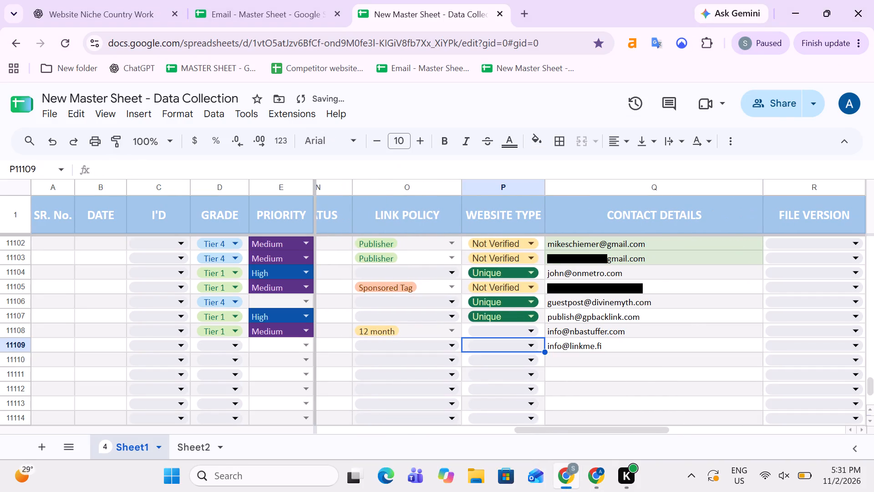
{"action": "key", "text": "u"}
{"action": "key", "text": "Tab"}
Go to the Link Policy cell of the outdoor24.fi row and review the LinkMe email's pricing details and writing guidelines for link conditions.
{"action": "key", "text": "Left"}
{"action": "key", "text": "Left"}
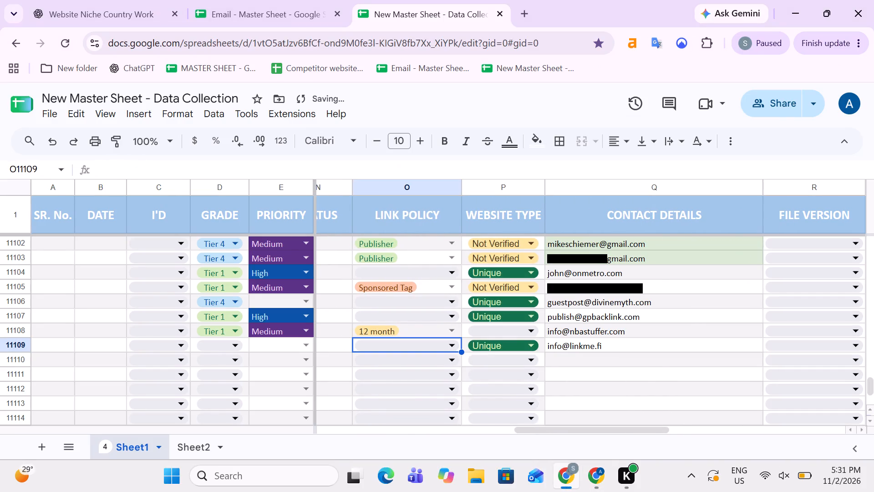
{"action": "key", "text": "alt+Tab"}
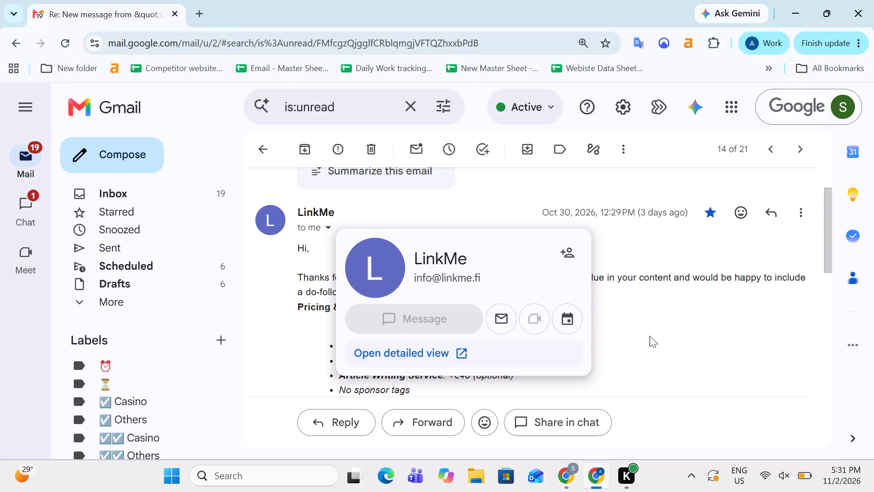
{"action": "left_click", "coordinate": [650, 336]}
{"action": "scroll", "coordinate": [557, 368], "scroll_direction": "down", "scroll_amount": 1}
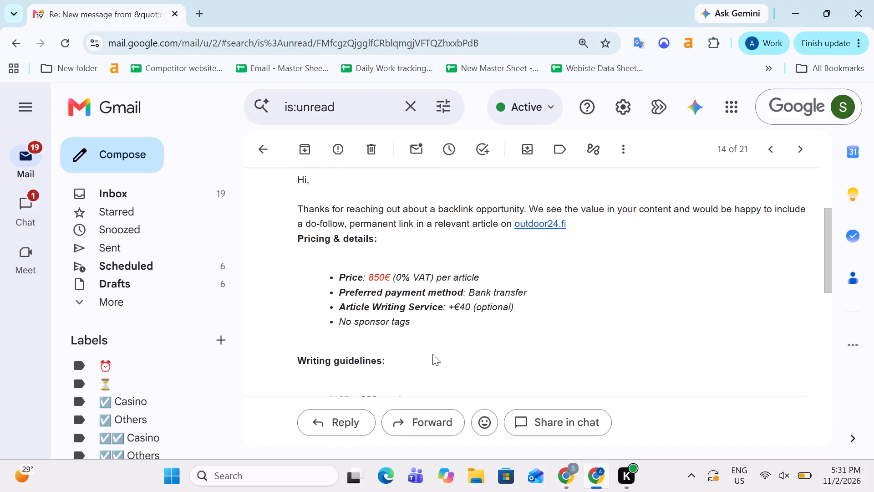
{"action": "scroll", "coordinate": [467, 327], "scroll_direction": "down", "scroll_amount": 2}
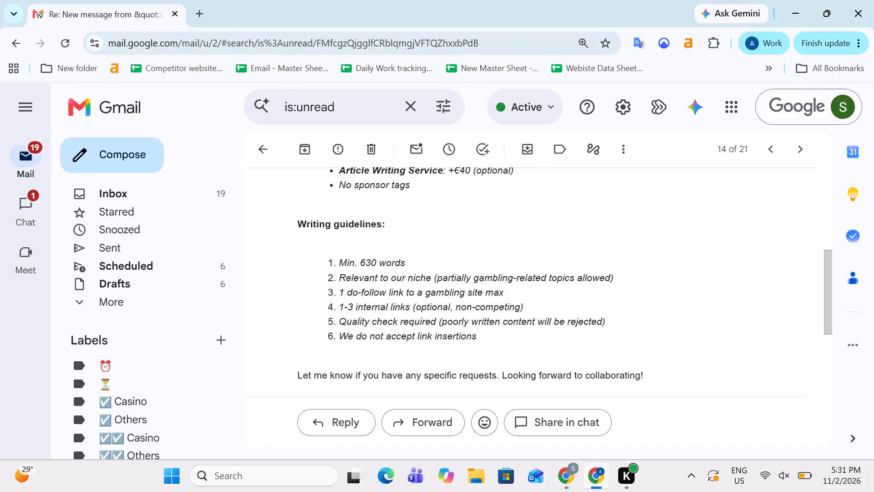
{"action": "scroll", "coordinate": [398, 339], "scroll_direction": "down", "scroll_amount": 1}
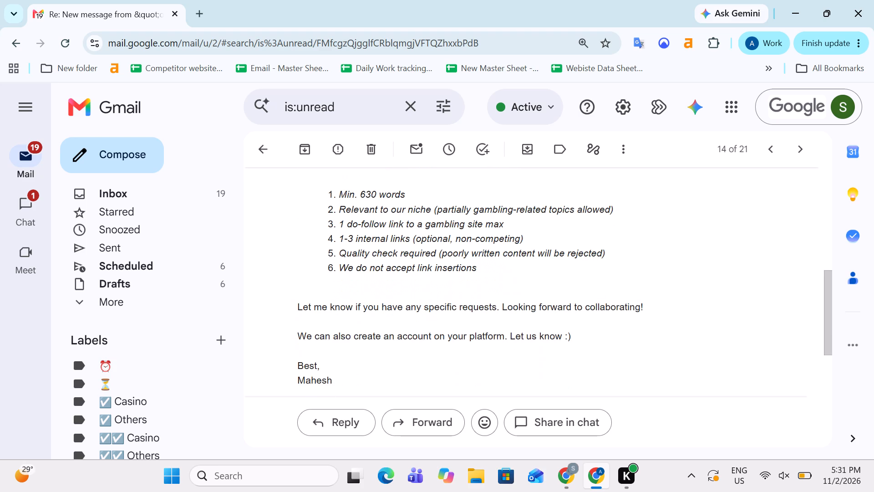
{"action": "scroll", "coordinate": [397, 345], "scroll_direction": "up", "scroll_amount": 1}
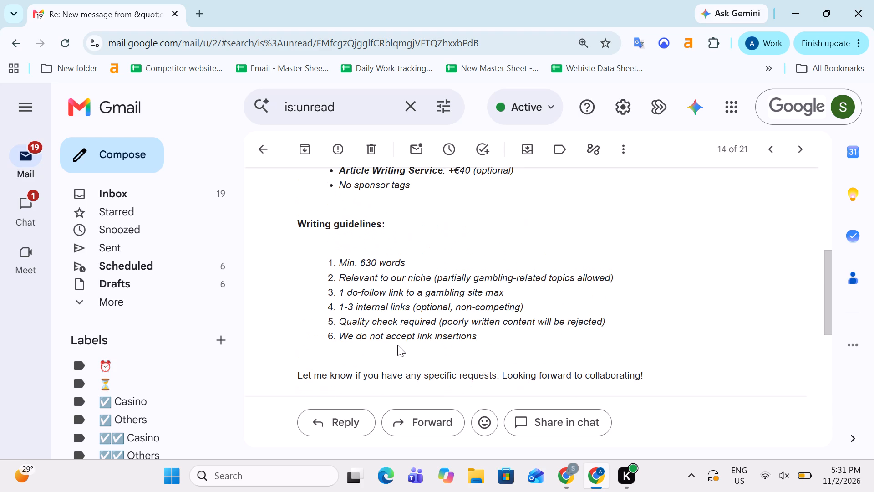
{"action": "scroll", "coordinate": [398, 345], "scroll_direction": "up", "scroll_amount": 1}
{"action": "key", "text": "alt+Tab"}
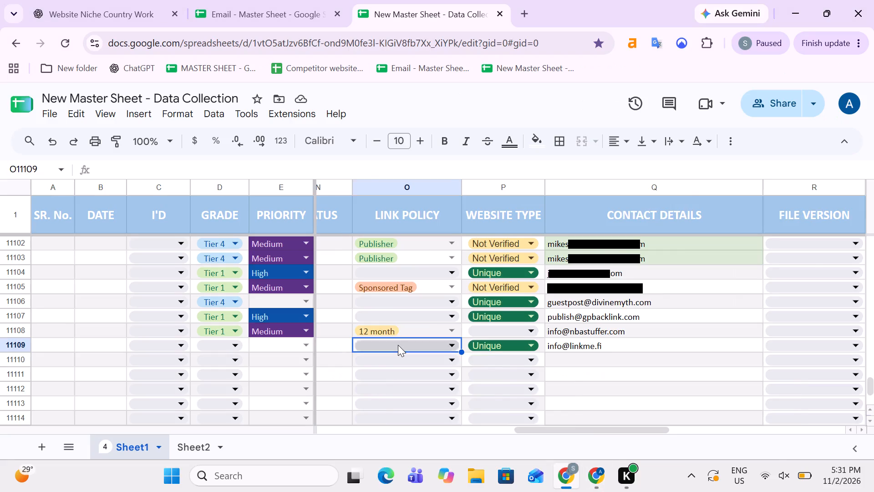
Copy the 850 price of outdoor24.fi into its Casino Price cell.
{"action": "key", "text": "Left"}
{"action": "key", "text": "Right"}
{"action": "key", "text": "Right"}
{"action": "key", "text": "Left"}
{"action": "key", "text": "Left"}
{"action": "key", "text": "Left"}
{"action": "key", "text": "Left"}
{"action": "key", "text": "Left"}
{"action": "key", "text": "Right"}
{"action": "key", "text": "Right"}
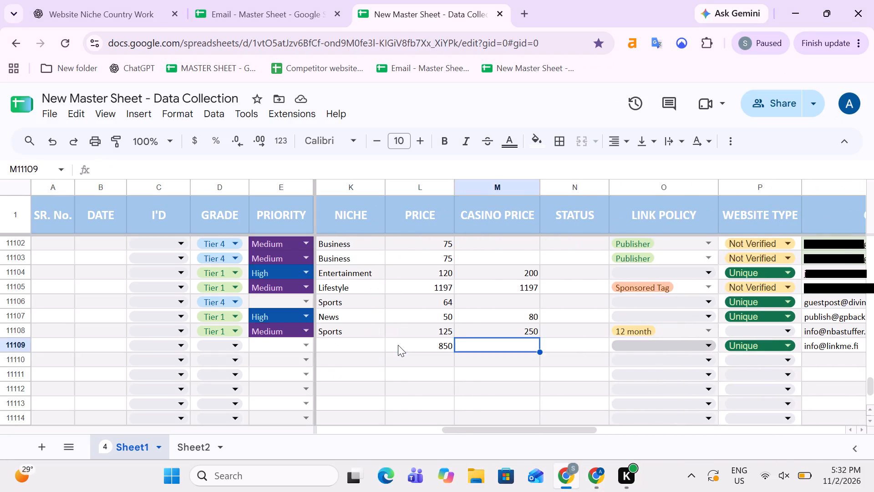
{"action": "key", "text": "Left"}
{"action": "key", "text": "ctrl+c"}
{"action": "key", "text": "Right"}
{"action": "key", "text": "ctrl+v"}
Set the priority of outdoor24.fi to High.
{"action": "key", "text": "Left"}
{"action": "key", "text": "Left"}
{"action": "key", "text": "Left"}
{"action": "key", "text": "Left"}
{"action": "key", "text": "Left"}
{"action": "key", "text": "Left"}
{"action": "key", "text": "Left"}
{"action": "key", "text": "Left"}
{"action": "key", "text": "Left"}
{"action": "key", "text": "Left"}
{"action": "key", "text": "Left"}
{"action": "key", "text": "Left"}
{"action": "key", "text": "Left"}
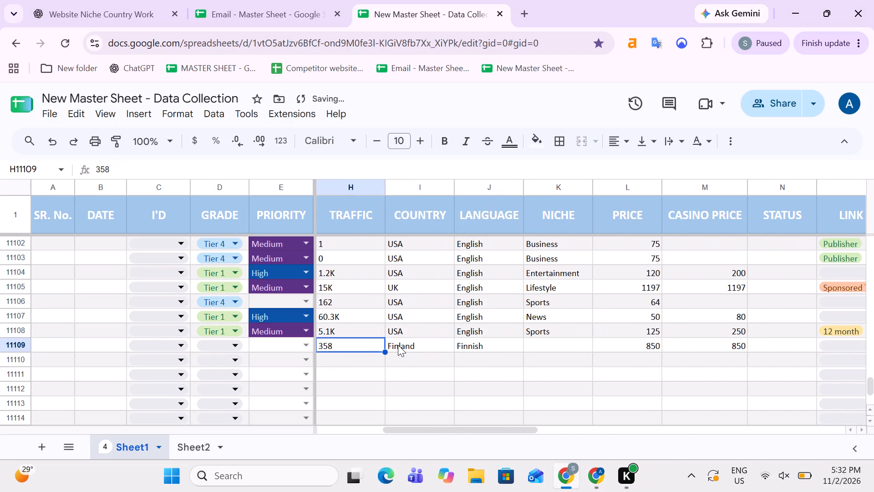
{"action": "key", "text": "Right"}
{"action": "key", "text": "Right"}
{"action": "key", "text": "Right"}
{"action": "key", "text": "Right"}
{"action": "key", "text": "h"}
{"action": "key", "text": "Down"}
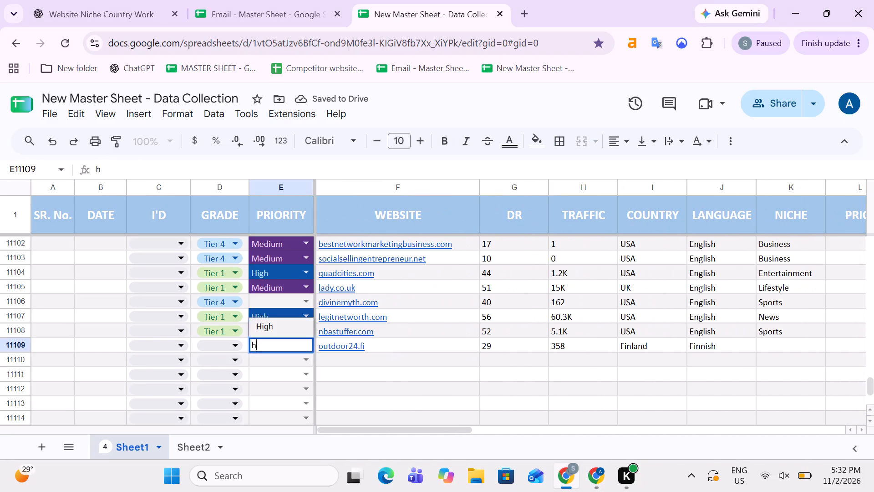
{"action": "key", "text": "Return"}
{"action": "key", "text": "Up"}
{"action": "key", "text": "Left"}
{"action": "key", "text": "t"}
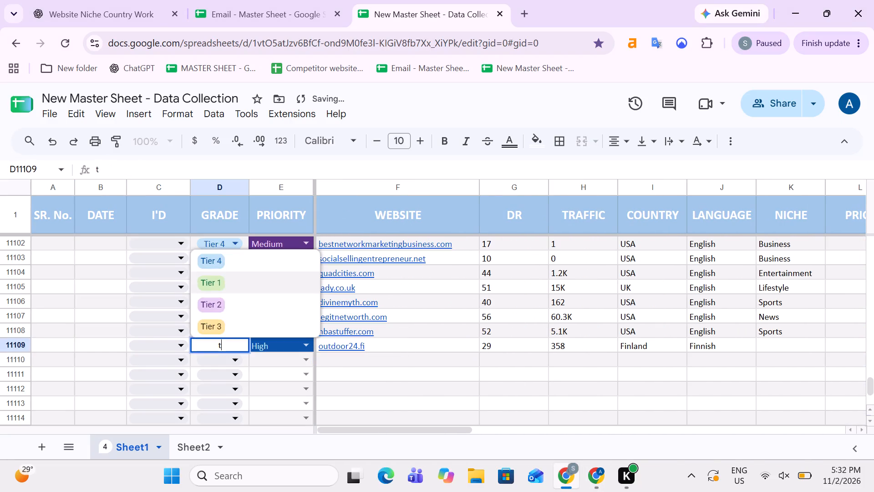
{"action": "key", "text": "Up"}
{"action": "key", "text": "Up"}
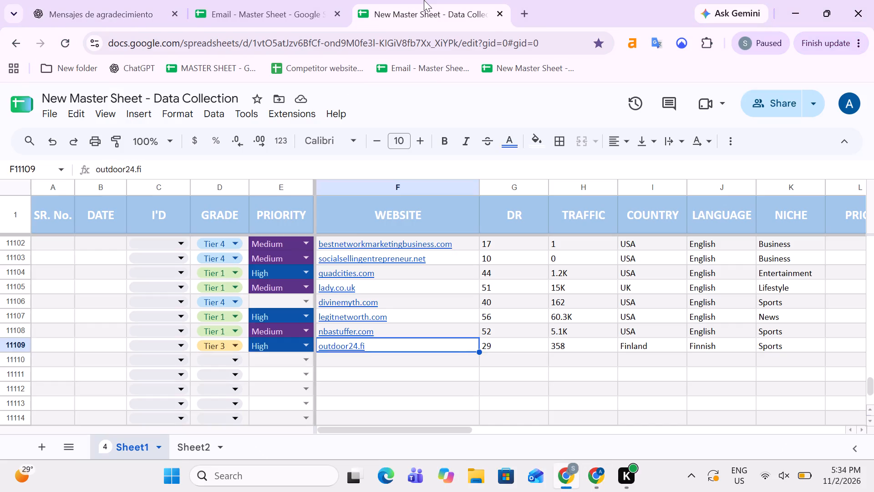
{"action": "key", "text": "Right"}
{"action": "key", "text": "Left"}
{"action": "key", "text": "Left"}
{"action": "key", "text": "Left"}
{"action": "key", "text": "Left"}
{"action": "key", "text": "Left"}
{"action": "key", "text": "Left"}
{"action": "key", "text": "Left"}
{"action": "key", "text": "Left"}
{"action": "key", "text": "Left"}
{"action": "key", "text": "Left"}
{"action": "key", "text": "Left"}
{"action": "key", "text": "Left"}
{"action": "key", "text": "Left"}
{"action": "key", "text": "Left"}
{"action": "key", "text": "Left"}
{"action": "key", "text": "Left"}
{"action": "key", "text": "Left"}
{"action": "key", "text": "Left"}
{"action": "key", "text": "Left"}
{"action": "key", "text": "Left"}
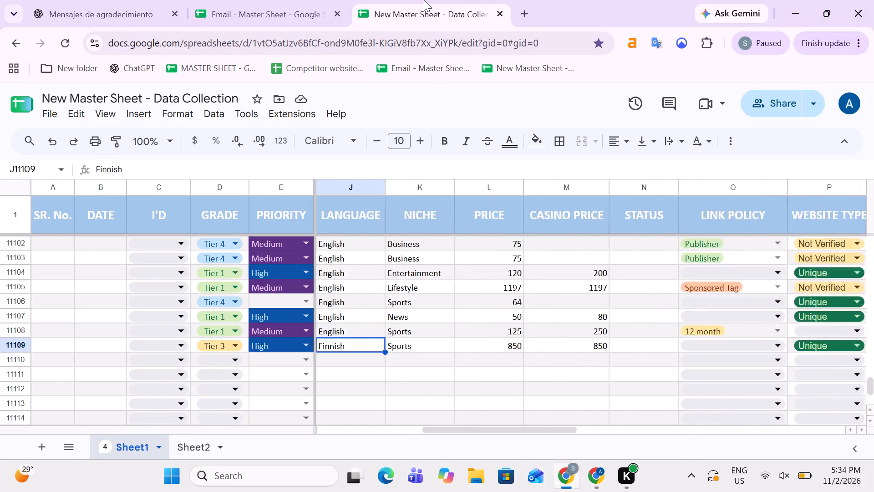
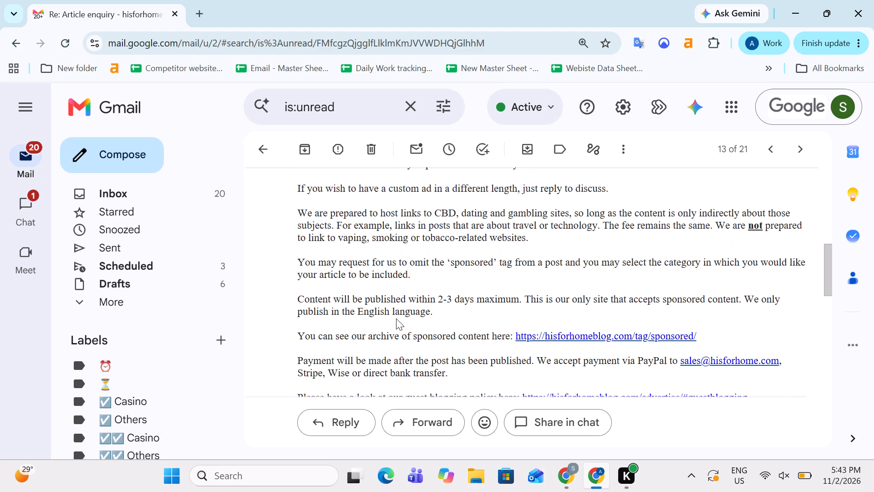
{"action": "scroll", "coordinate": [430, 339], "scroll_direction": "down", "scroll_amount": 1}
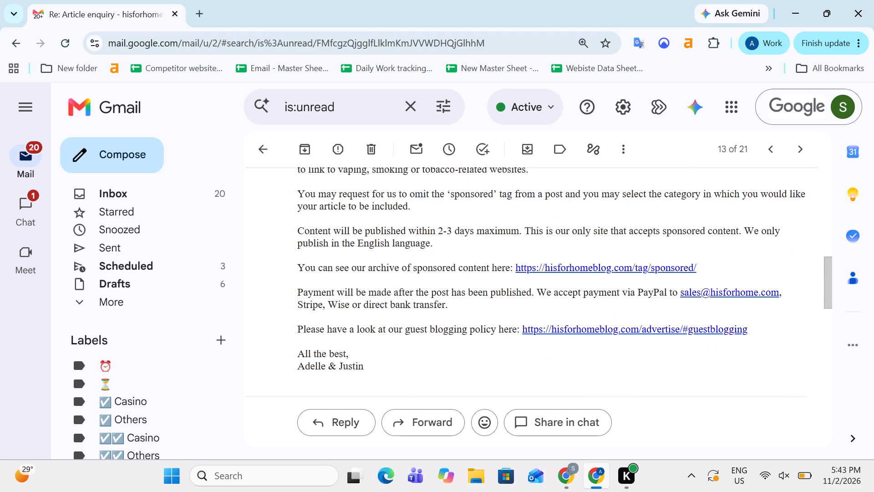
{"action": "scroll", "coordinate": [365, 350], "scroll_direction": "up", "scroll_amount": 4}
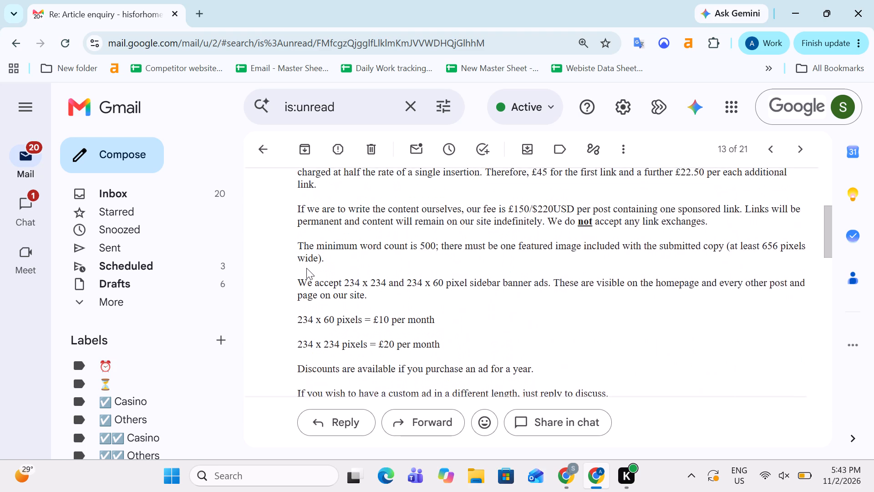
{"action": "scroll", "coordinate": [306, 268], "scroll_direction": "up", "scroll_amount": 2}
{"action": "left_click", "coordinate": [307, 247]}
{"action": "left_click_drag", "start_coordinate": [307, 247], "coordinate": [320, 320]}
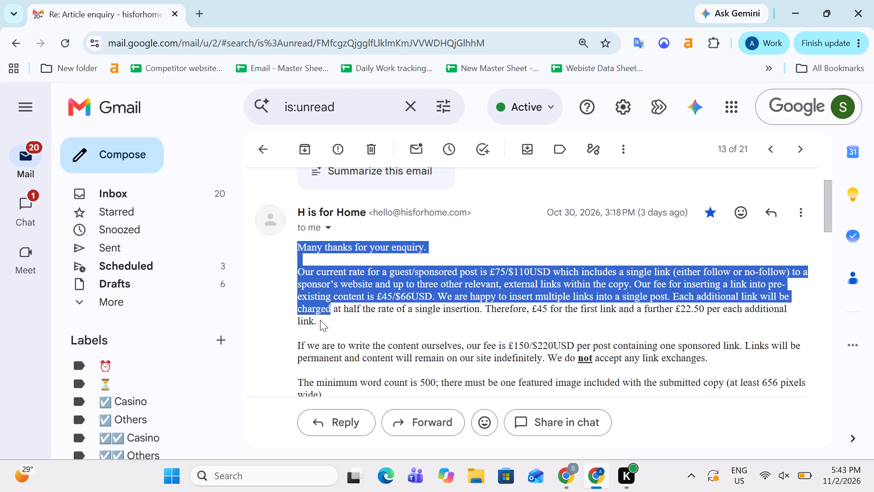
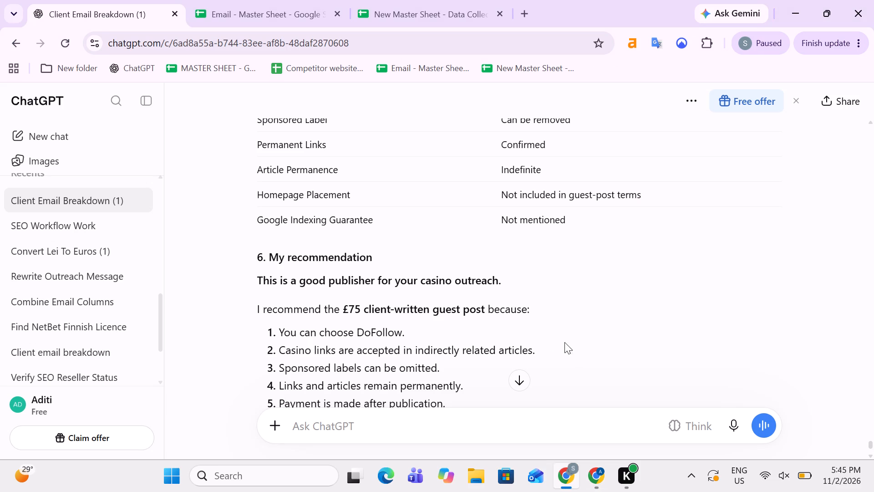
{"action": "left_click", "coordinate": [336, 0]}
{"action": "left_click", "coordinate": [396, 0]}
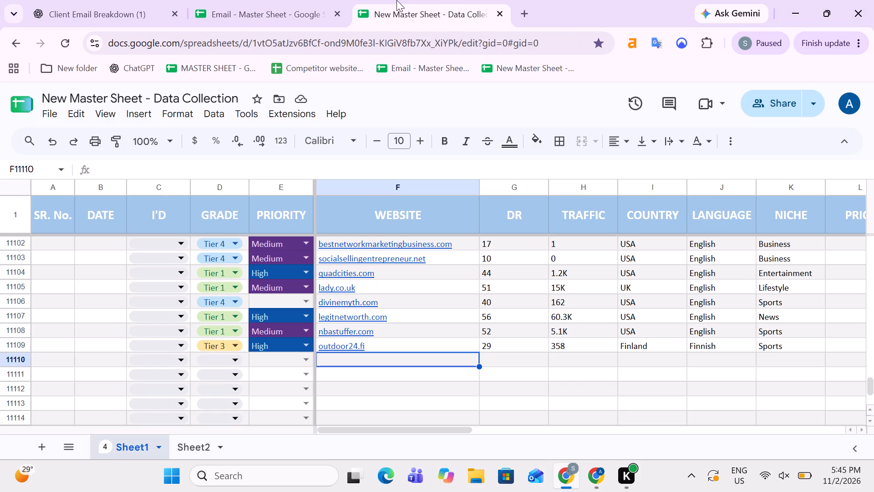
Return to Gmail, copy the domain hisforhomeblog.com from the H is for Home email subject and open that website in a new tab.
{"action": "key", "text": "alt+Tab"}
{"action": "left_click", "coordinate": [456, 183]}
{"action": "left_click_drag", "start_coordinate": [456, 183], "coordinate": [580, 182]}
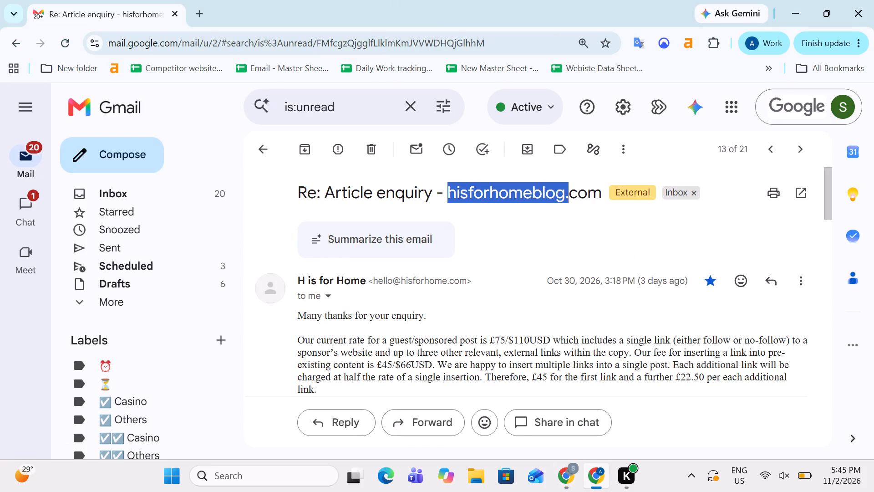
{"action": "left_click_drag", "start_coordinate": [580, 182], "coordinate": [579, 182]}
{"action": "key", "text": "ctrl+c"}
{"action": "key", "text": "ctrl+c"}
{"action": "left_click", "coordinate": [199, 12]}
{"action": "key", "text": "ctrl+v"}
{"action": "key", "text": "Return"}
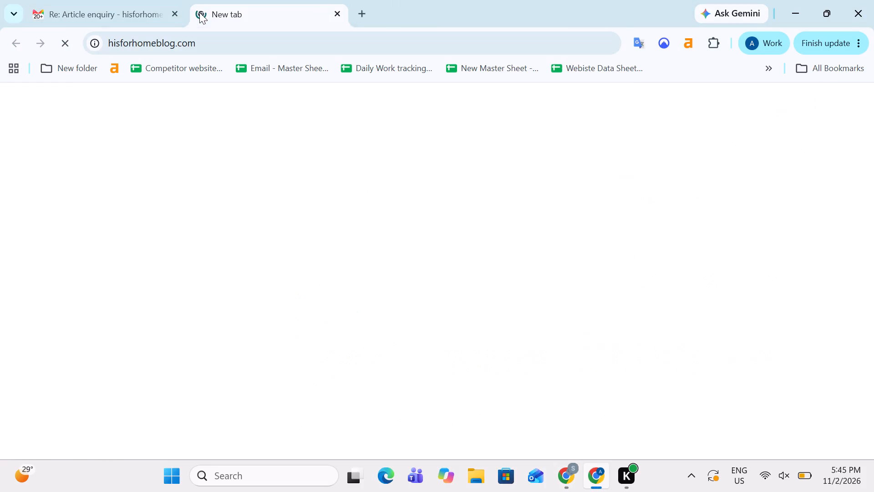
Copy the bare domain hisforhomeblog.com from the site's address and start entering it in Website cell F11110 of the New Master Sheet.
{"action": "left_click", "coordinate": [254, 40]}
{"action": "left_click_drag", "start_coordinate": [254, 40], "coordinate": [189, 37]}
{"action": "key", "text": "ctrl+c"}
{"action": "key", "text": "ctrl+c"}
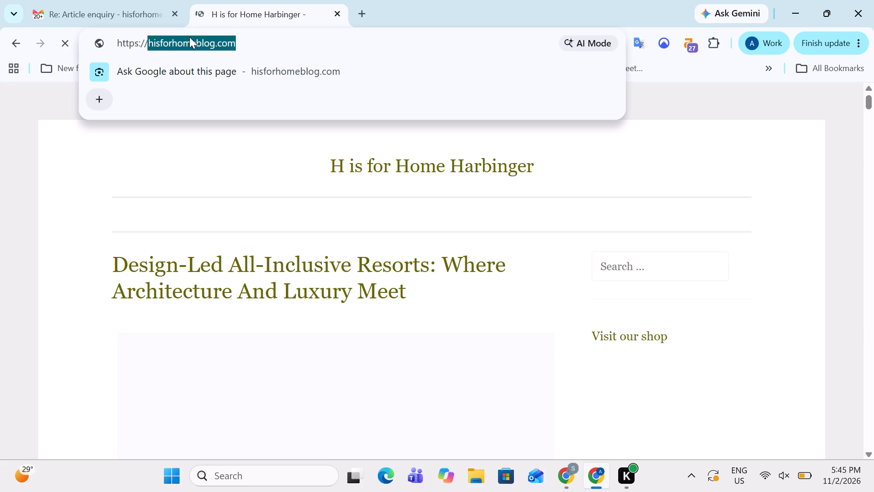
{"action": "key", "text": "alt+Tab"}
{"action": "key", "text": "Return"}
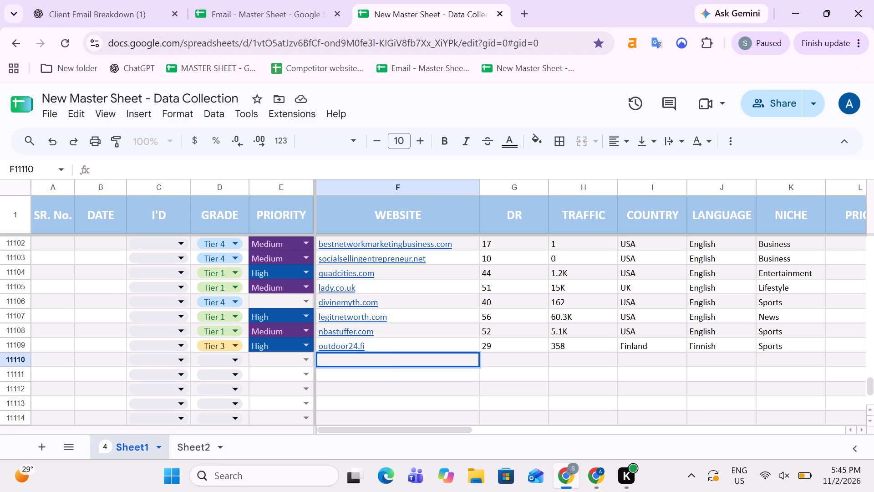
Record hisforhomeblog.com in row 11110 of the New Master Sheet with DR 17 and traffic 1.8K, checking the Ahrefs metrics.
{"action": "key", "text": "ctrl+v"}
{"action": "key", "text": "Tab"}
{"action": "key", "text": "alt+Tab"}
{"action": "scroll", "coordinate": [412, 144], "scroll_direction": "down", "scroll_amount": 13}
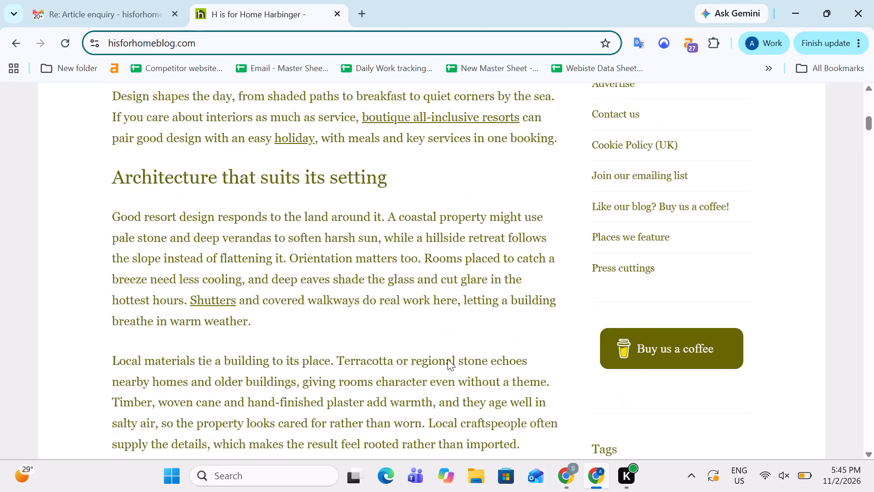
{"action": "scroll", "coordinate": [447, 359], "scroll_direction": "down", "scroll_amount": 2}
{"action": "scroll", "coordinate": [447, 359], "scroll_direction": "up", "scroll_amount": 14}
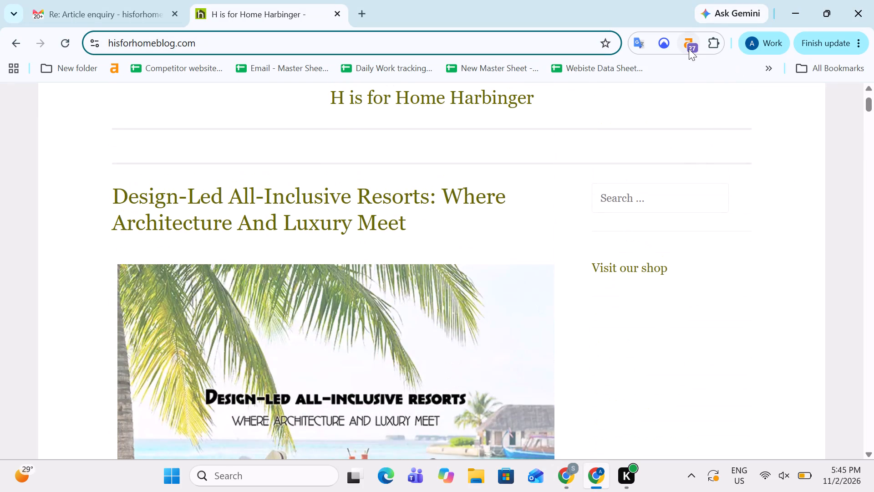
{"action": "left_click", "coordinate": [689, 48]}
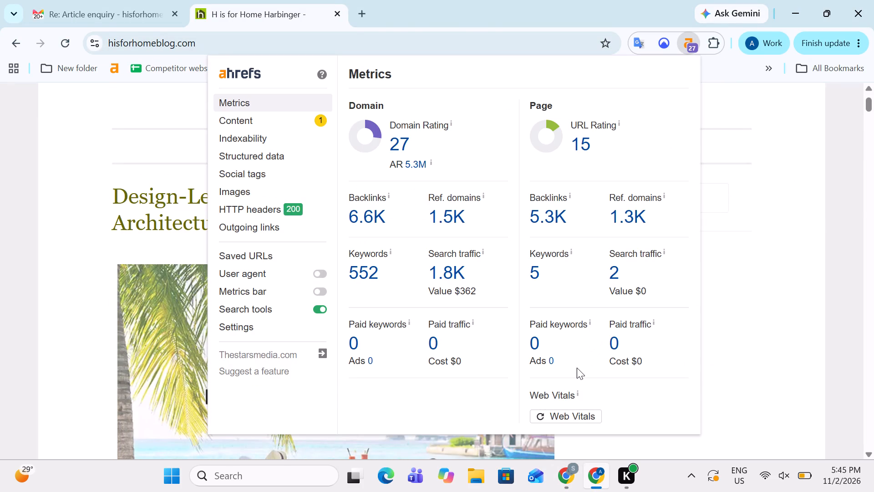
{"action": "key", "text": "alt+Tab"}
{"action": "type", "text": "17"}
{"action": "key", "text": "Right"}
{"action": "type", "text": "1.8K"}
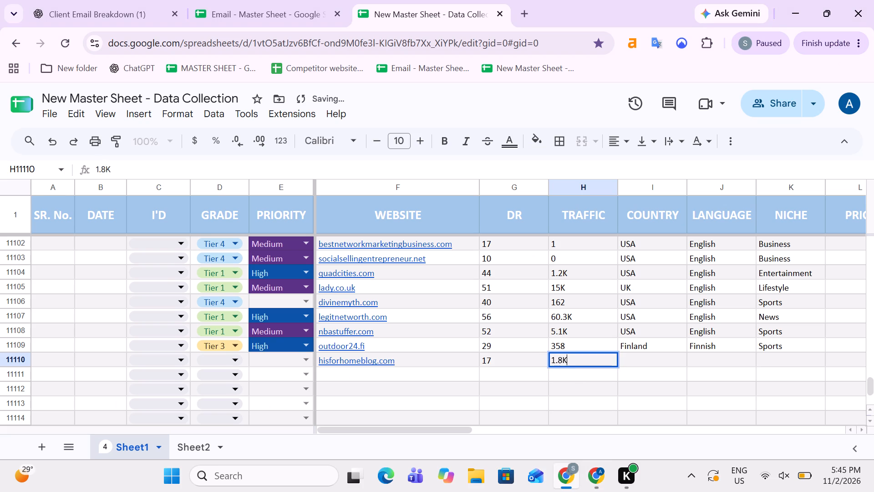
{"action": "key", "text": "Right"}
Look through the H is for Home Harbinger blog's posts, categories and tags to judge its niche, language and country.
{"action": "key", "text": "alt+Tab"}
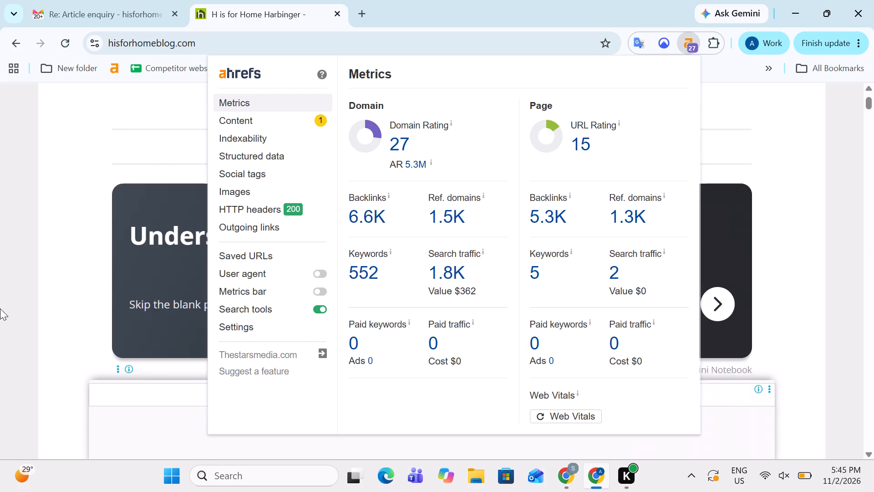
{"action": "left_click", "coordinate": [0, 301]}
{"action": "scroll", "coordinate": [510, 276], "scroll_direction": "down", "scroll_amount": 4}
{"action": "scroll", "coordinate": [352, 287], "scroll_direction": "down", "scroll_amount": 5}
{"action": "scroll", "coordinate": [416, 326], "scroll_direction": "down", "scroll_amount": 4}
{"action": "scroll", "coordinate": [432, 282], "scroll_direction": "down", "scroll_amount": 6}
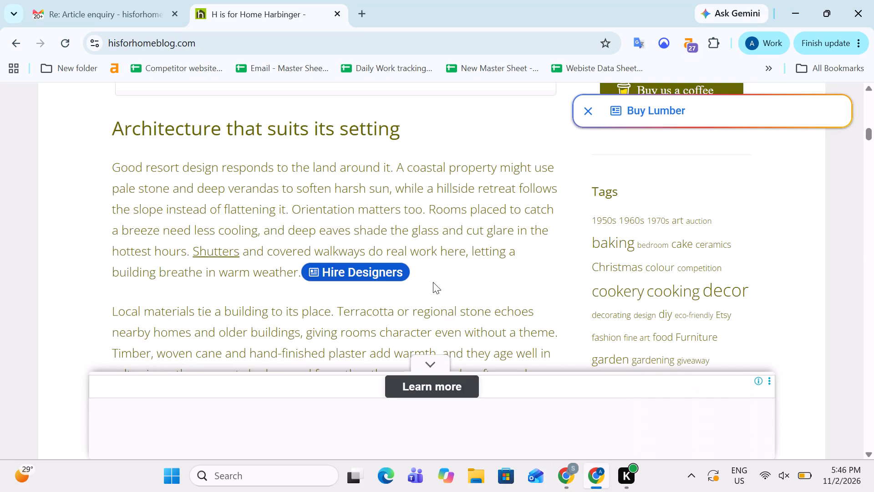
{"action": "scroll", "coordinate": [433, 282], "scroll_direction": "down", "scroll_amount": 20}
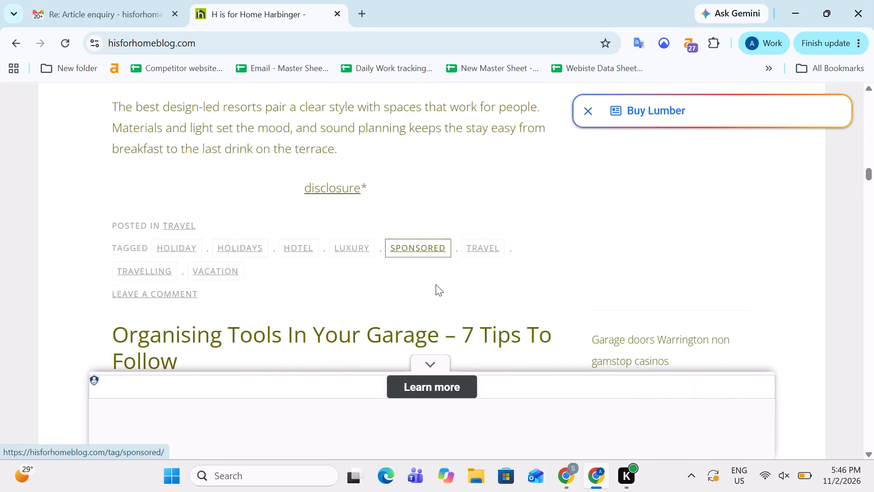
{"action": "scroll", "coordinate": [436, 284], "scroll_direction": "down", "scroll_amount": 18}
{"action": "scroll", "coordinate": [443, 287], "scroll_direction": "up", "scroll_amount": 6}
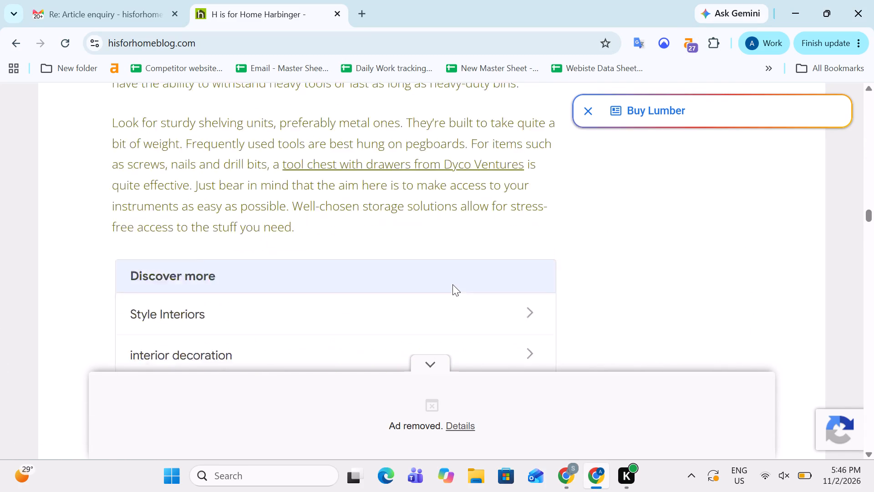
{"action": "scroll", "coordinate": [452, 284], "scroll_direction": "up", "scroll_amount": 20}
{"action": "scroll", "coordinate": [452, 284], "scroll_direction": "up", "scroll_amount": 9}
{"action": "left_click", "coordinate": [694, 43]}
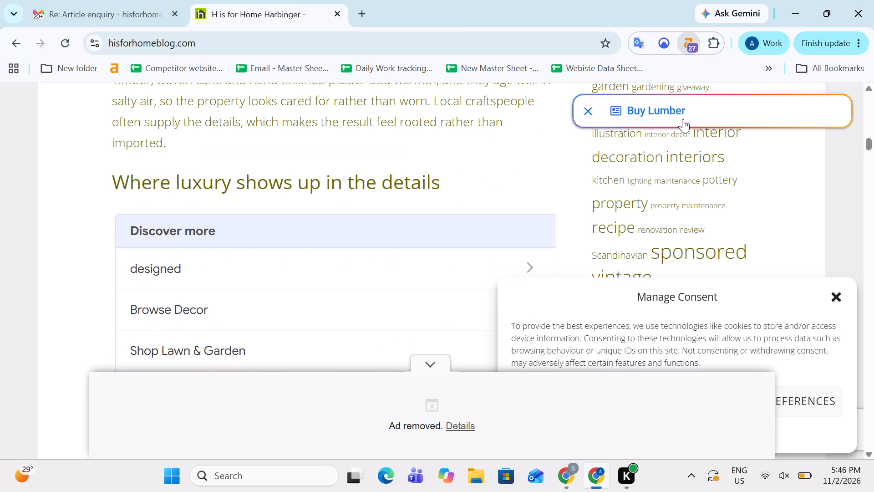
{"action": "key", "text": "alt+Tab"}
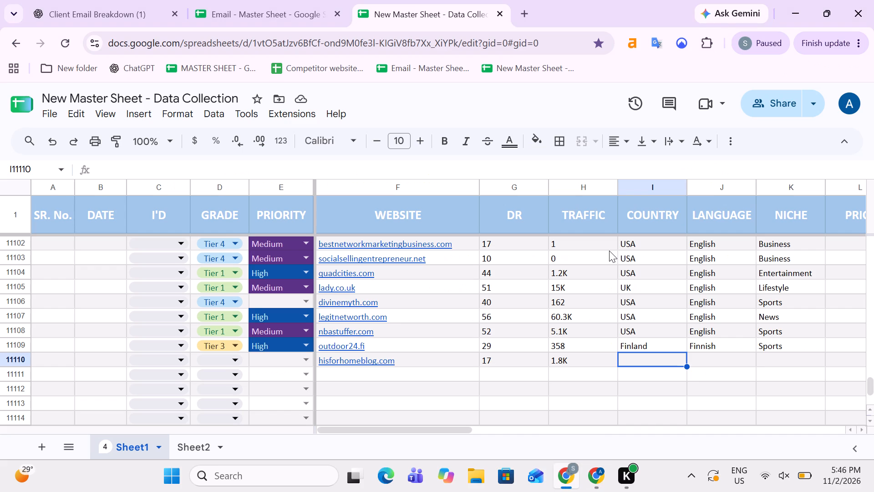
Fill row 11110 for hisforhomeblog.com with country USA, language English and niche Home.
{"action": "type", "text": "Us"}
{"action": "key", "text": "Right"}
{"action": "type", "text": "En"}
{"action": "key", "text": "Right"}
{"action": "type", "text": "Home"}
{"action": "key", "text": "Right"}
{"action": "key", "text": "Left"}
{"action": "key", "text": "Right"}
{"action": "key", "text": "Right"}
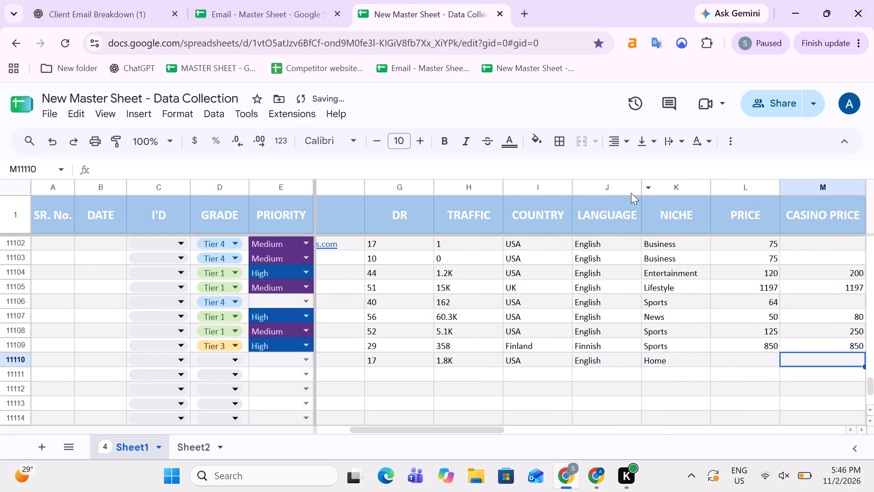
Search the H is for Home Harbinger blog for "Netbet" to check for casino content, and close the site.
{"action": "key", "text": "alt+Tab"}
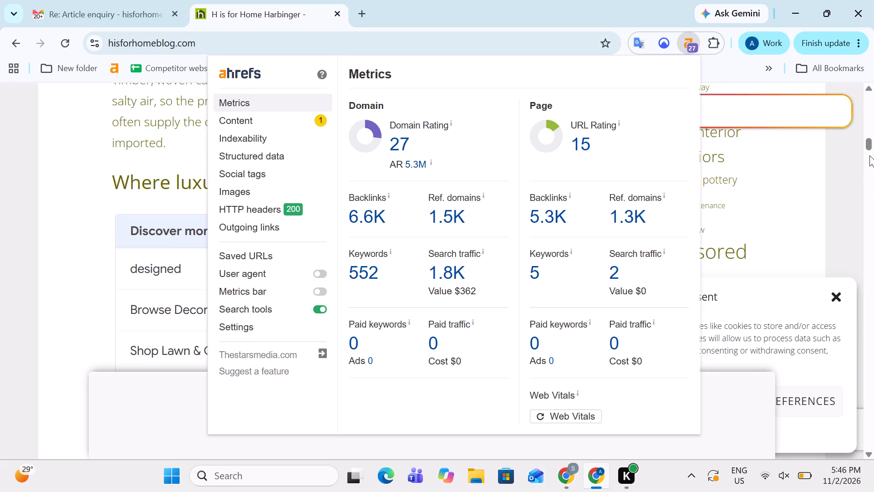
{"action": "left_click_drag", "start_coordinate": [871, 149], "coordinate": [869, 52]}
{"action": "scroll", "coordinate": [517, 193], "scroll_direction": "down", "scroll_amount": 4}
{"action": "left_click", "coordinate": [661, 198]}
{"action": "left_click", "coordinate": [667, 238]}
{"action": "key", "text": "Return"}
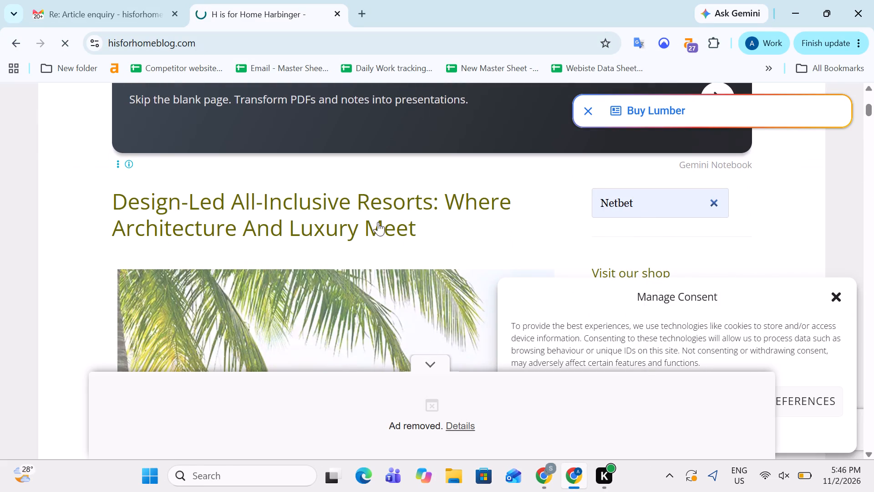
{"action": "scroll", "coordinate": [375, 220], "scroll_direction": "down", "scroll_amount": 2}
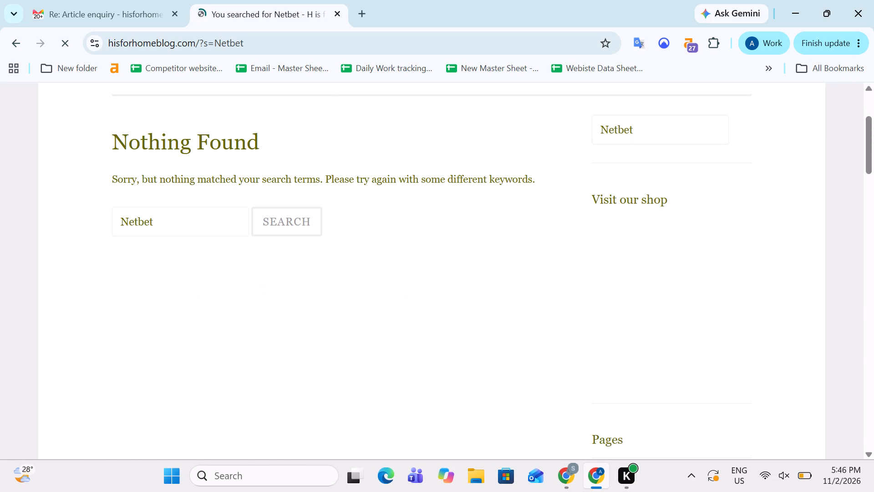
{"action": "left_click", "coordinate": [338, 17]}
Enter 110 as both the price and the casino price in row 11110, checking the sponsored post rate in the publisher's email.
{"action": "scroll", "coordinate": [414, 275], "scroll_direction": "down", "scroll_amount": 3}
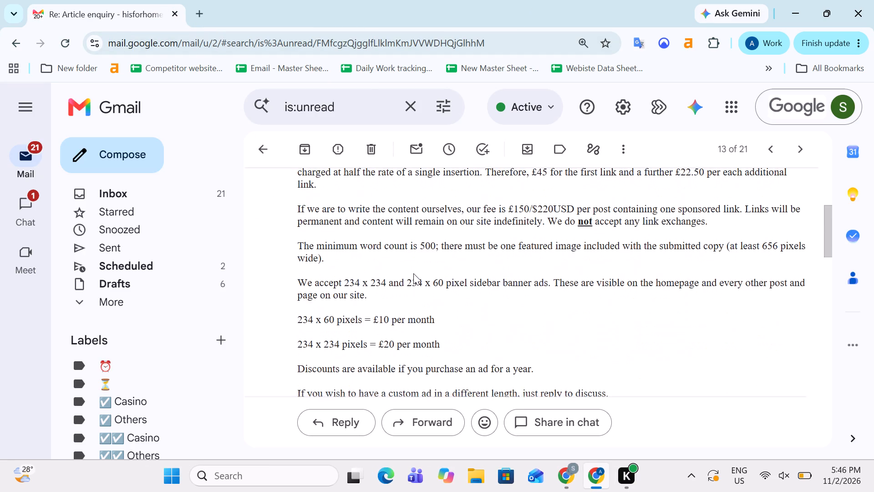
{"action": "scroll", "coordinate": [414, 272], "scroll_direction": "up", "scroll_amount": 2}
{"action": "key", "text": "alt+Tab"}
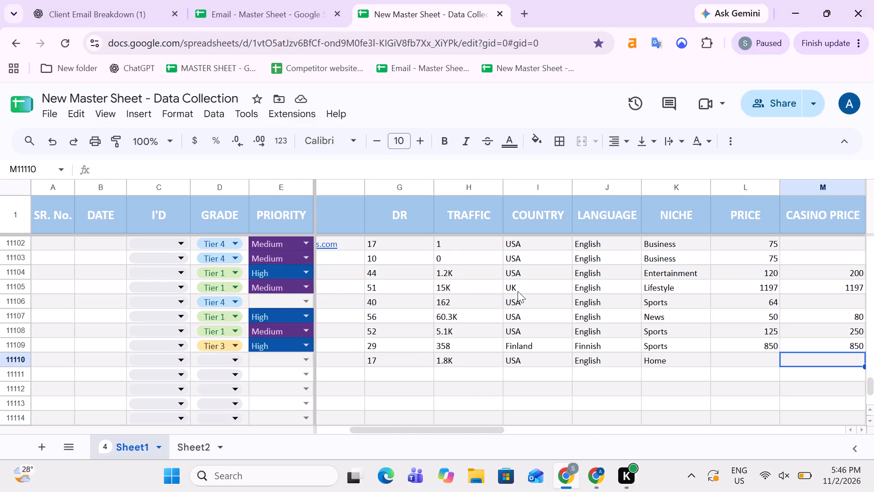
{"action": "key", "text": "Left"}
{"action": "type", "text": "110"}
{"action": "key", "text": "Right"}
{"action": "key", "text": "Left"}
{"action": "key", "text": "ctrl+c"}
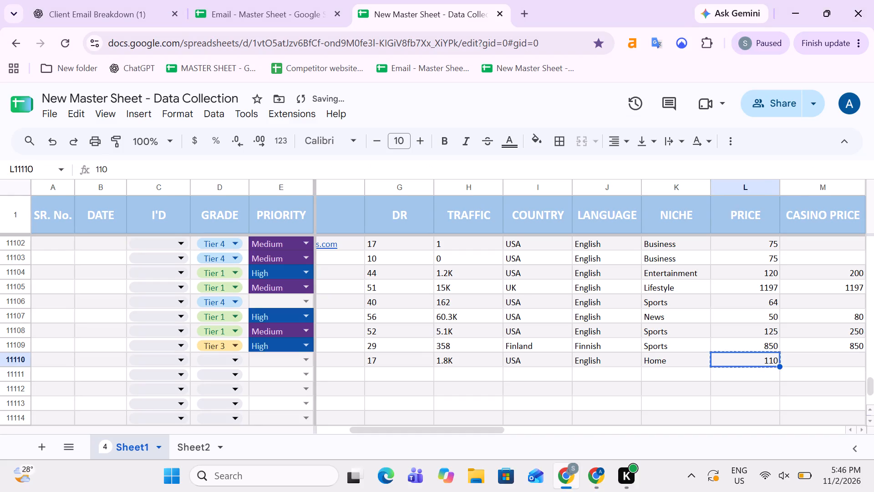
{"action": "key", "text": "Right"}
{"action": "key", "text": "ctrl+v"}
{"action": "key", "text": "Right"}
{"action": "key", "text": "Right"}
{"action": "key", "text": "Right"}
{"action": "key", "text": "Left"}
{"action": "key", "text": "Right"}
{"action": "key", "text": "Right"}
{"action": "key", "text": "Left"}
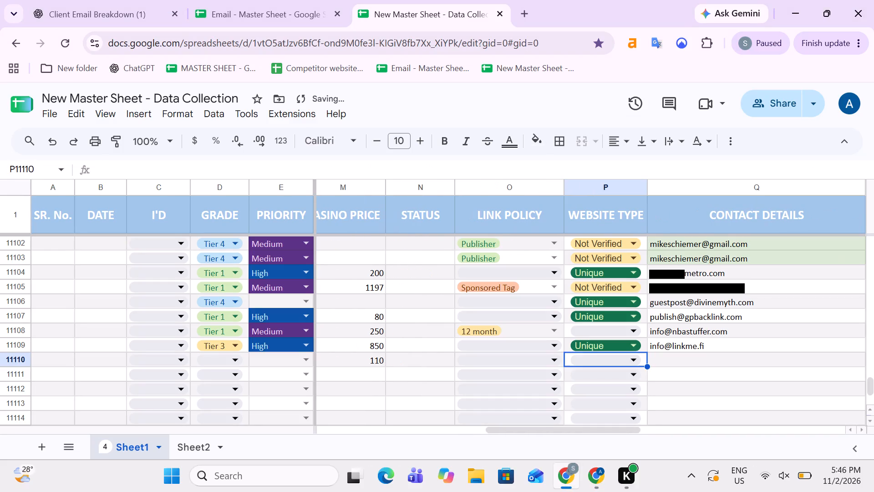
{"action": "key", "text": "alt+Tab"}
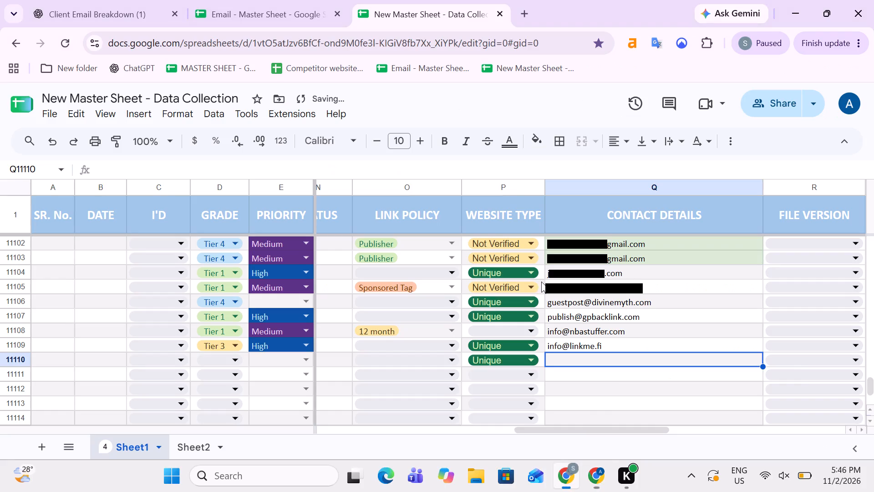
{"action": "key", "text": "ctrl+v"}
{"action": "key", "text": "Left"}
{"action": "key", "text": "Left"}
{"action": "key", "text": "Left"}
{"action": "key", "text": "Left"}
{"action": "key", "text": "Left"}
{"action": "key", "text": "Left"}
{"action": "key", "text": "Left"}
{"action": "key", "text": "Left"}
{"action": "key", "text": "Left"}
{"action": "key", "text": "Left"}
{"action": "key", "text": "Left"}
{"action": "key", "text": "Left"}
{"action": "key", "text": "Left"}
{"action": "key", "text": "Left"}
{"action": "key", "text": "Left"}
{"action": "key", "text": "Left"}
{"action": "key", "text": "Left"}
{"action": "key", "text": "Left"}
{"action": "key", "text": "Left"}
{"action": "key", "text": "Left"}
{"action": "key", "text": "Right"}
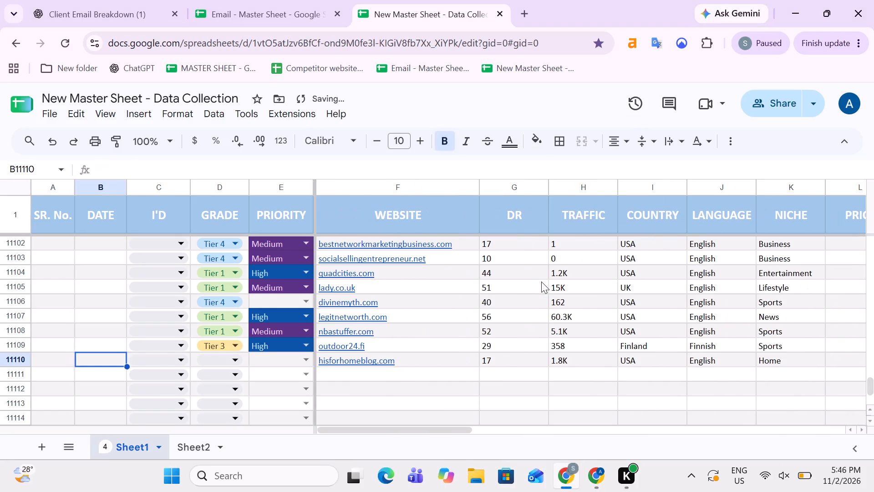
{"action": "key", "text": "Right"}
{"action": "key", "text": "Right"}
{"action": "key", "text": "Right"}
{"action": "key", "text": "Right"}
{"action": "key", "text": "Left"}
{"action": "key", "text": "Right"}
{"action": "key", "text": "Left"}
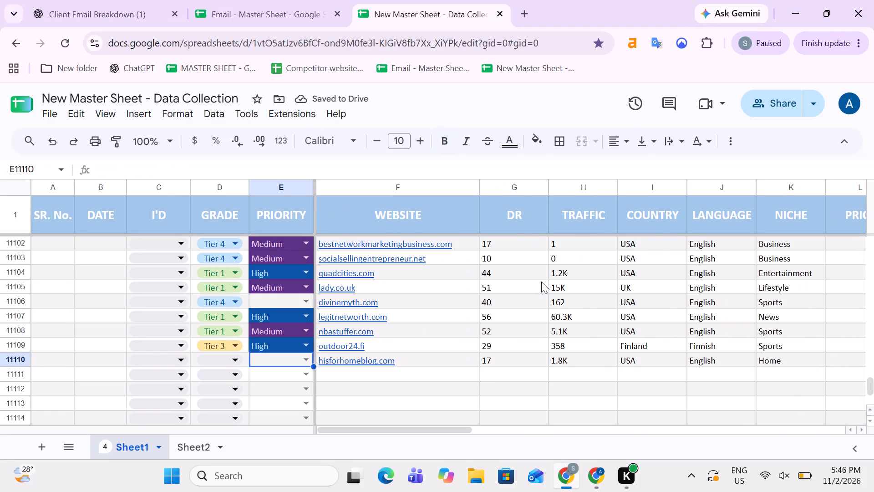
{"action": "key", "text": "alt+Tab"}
{"action": "scroll", "coordinate": [637, 269], "scroll_direction": "down", "scroll_amount": 20}
{"action": "scroll", "coordinate": [637, 269], "scroll_direction": "down", "scroll_amount": 6}
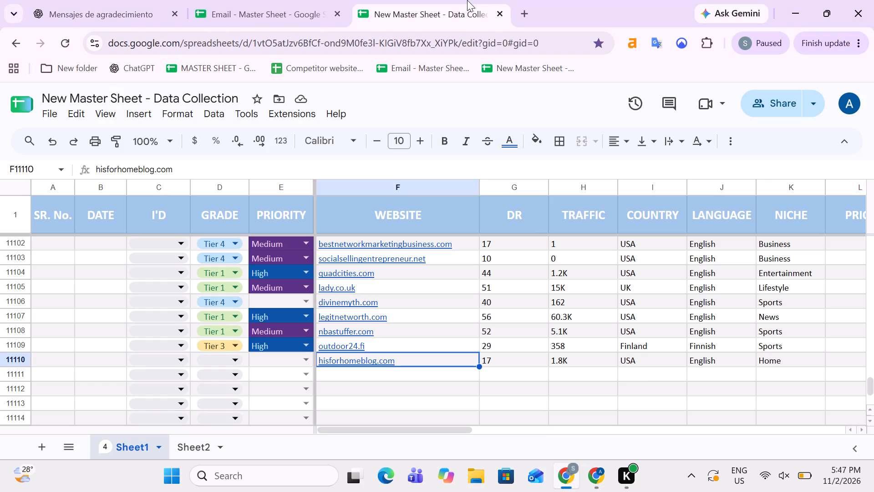
{"action": "key", "text": "Right"}
{"action": "key", "text": "Right"}
{"action": "key", "text": "Right"}
{"action": "key", "text": "Right"}
{"action": "key", "text": "Left"}
{"action": "key", "text": "Left"}
{"action": "key", "text": "Left"}
{"action": "key", "text": "Left"}
{"action": "key", "text": "Left"}
{"action": "key", "text": "Left"}
{"action": "key", "text": "Left"}
{"action": "key", "text": "Left"}
{"action": "key", "text": "Left"}
{"action": "key", "text": "Left"}
{"action": "key", "text": "Left"}
{"action": "key", "text": "Left"}
{"action": "key", "text": "Left"}
{"action": "key", "text": "Left"}
{"action": "key", "text": "Left"}
{"action": "key", "text": "Left"}
{"action": "key", "text": "Left"}
{"action": "key", "text": "Left"}
{"action": "key", "text": "Left"}
{"action": "key", "text": "Left"}
{"action": "key", "text": "Right"}
{"action": "key", "text": "Right"}
{"action": "key", "text": "Right"}
{"action": "key", "text": "Right"}
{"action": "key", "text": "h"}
{"action": "key", "text": "Down"}
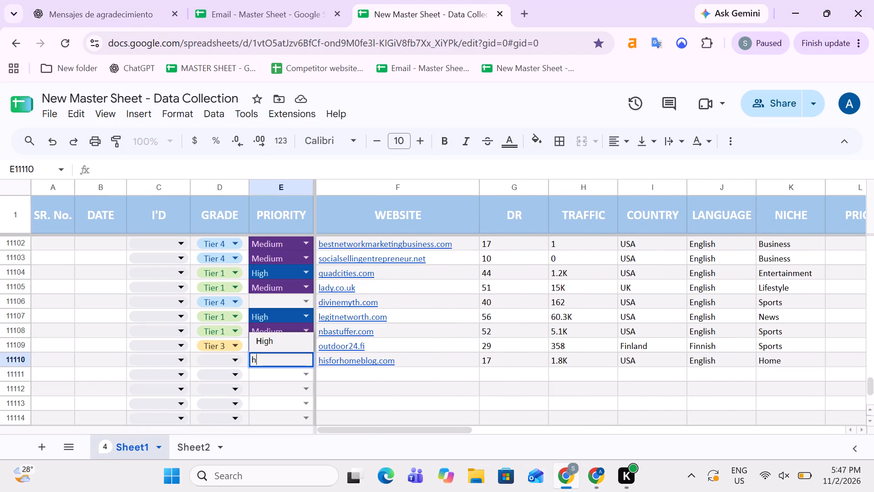
{"action": "key", "text": "Return"}
Set the grade of hisforhomeblog.com in row 11110 to Tier 4.
{"action": "key", "text": "Up"}
{"action": "key", "text": "Left"}
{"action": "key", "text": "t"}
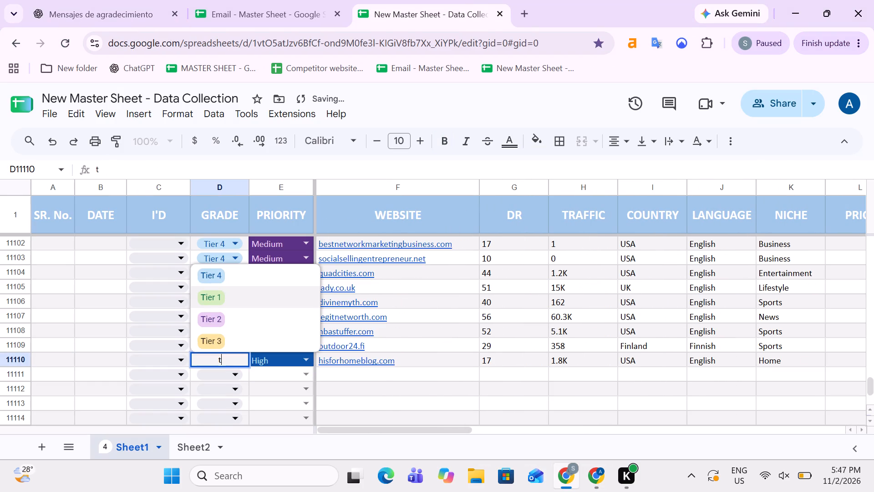
{"action": "key", "text": "Up"}
{"action": "key", "text": "Return"}
{"action": "key", "text": "Up"}
{"action": "key", "text": "Right"}
{"action": "key", "text": "alt+Tab"}
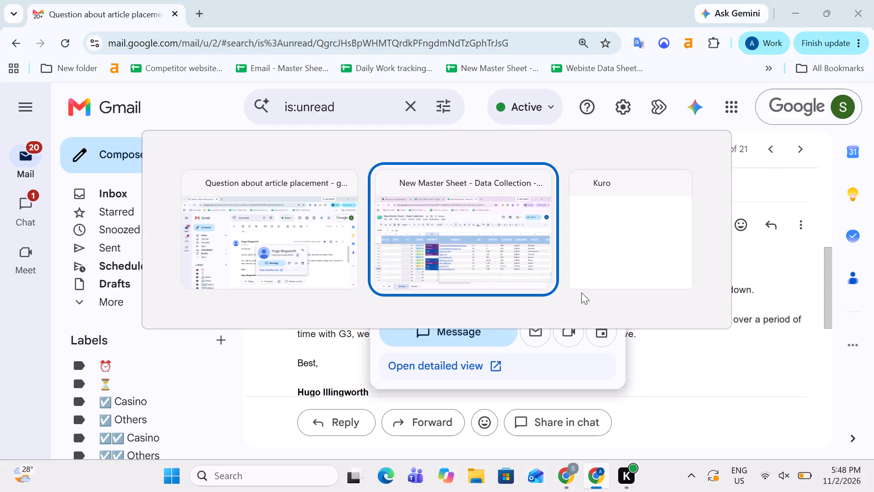
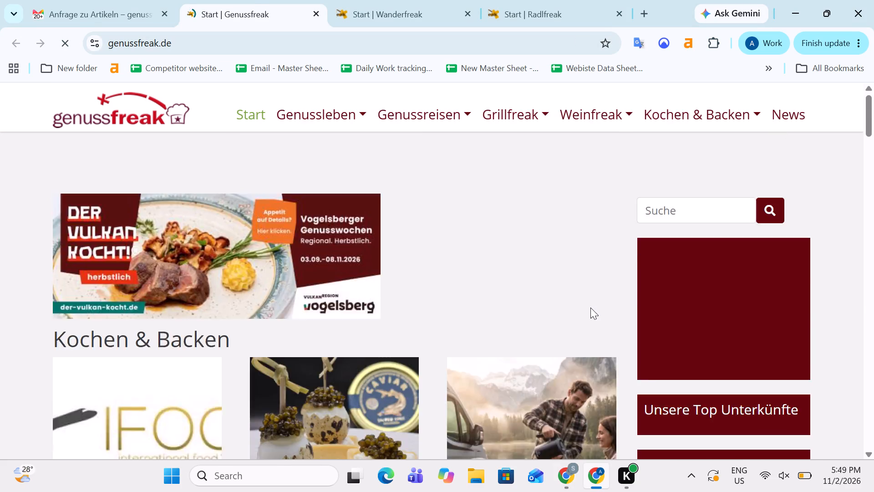
{"action": "scroll", "coordinate": [739, 242], "scroll_direction": "down", "scroll_amount": 2}
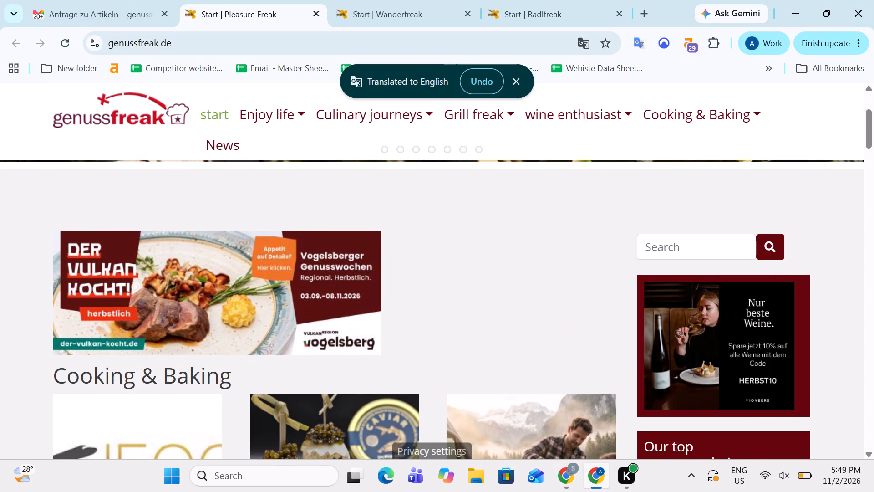
{"action": "left_click", "coordinate": [689, 243]}
{"action": "left_click", "coordinate": [711, 287]}
{"action": "key", "text": "Return"}
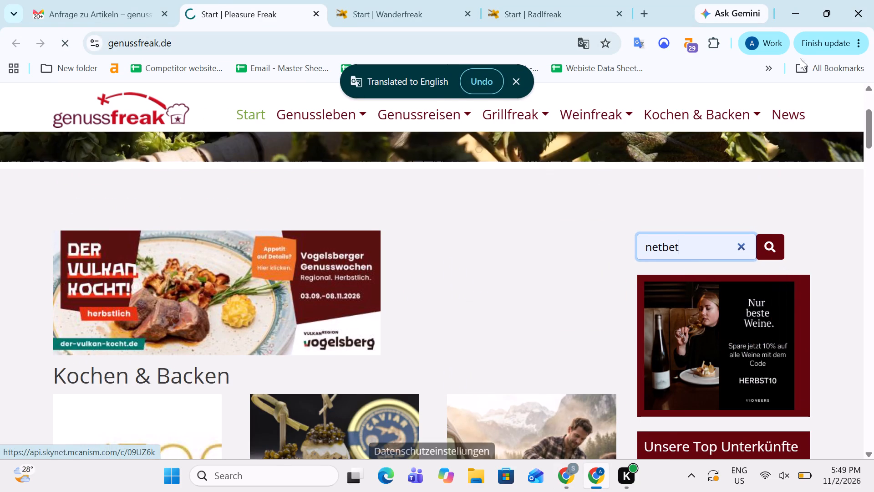
Check genussfreak.de's Ahrefs domain metrics and record DR 29 and traffic 1.1K in row 11110.
{"action": "left_click", "coordinate": [691, 50]}
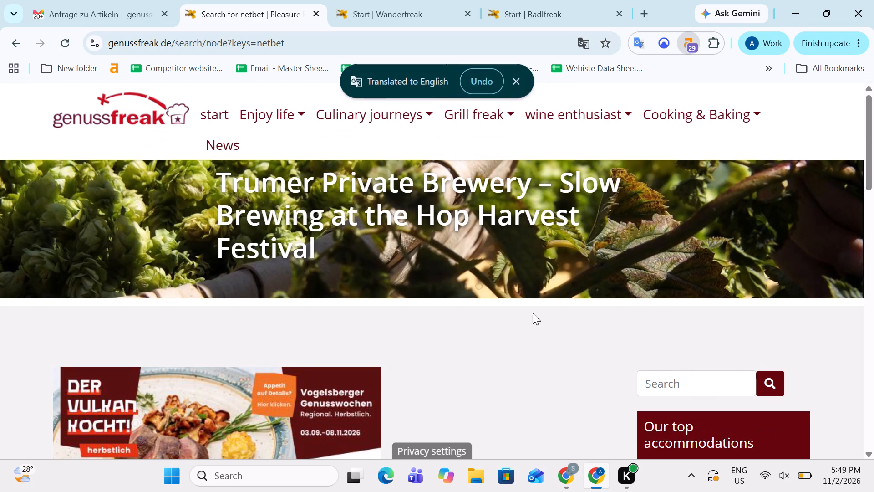
{"action": "left_click", "coordinate": [693, 41]}
{"action": "left_click", "coordinate": [693, 41]}
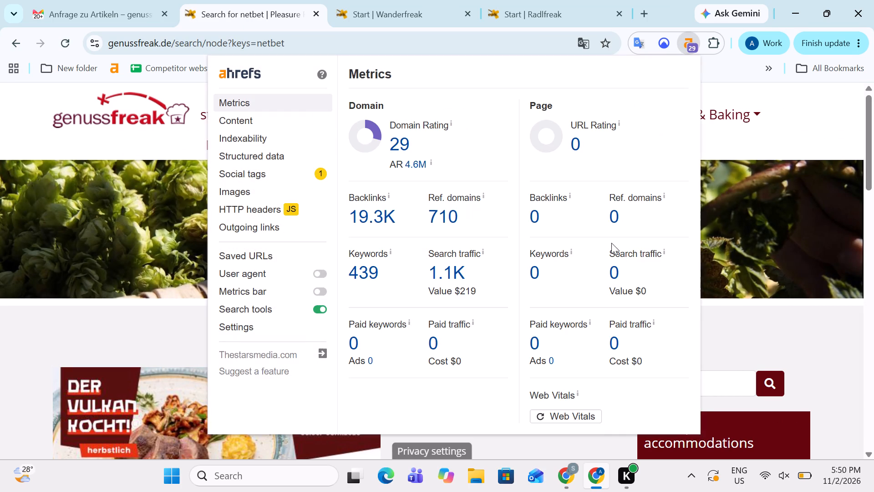
{"action": "key", "text": "alt+Tab"}
{"action": "type", "text": "29"}
{"action": "key", "text": "Right"}
{"action": "type", "text": "1.1K"}
{"action": "key", "text": "Right"}
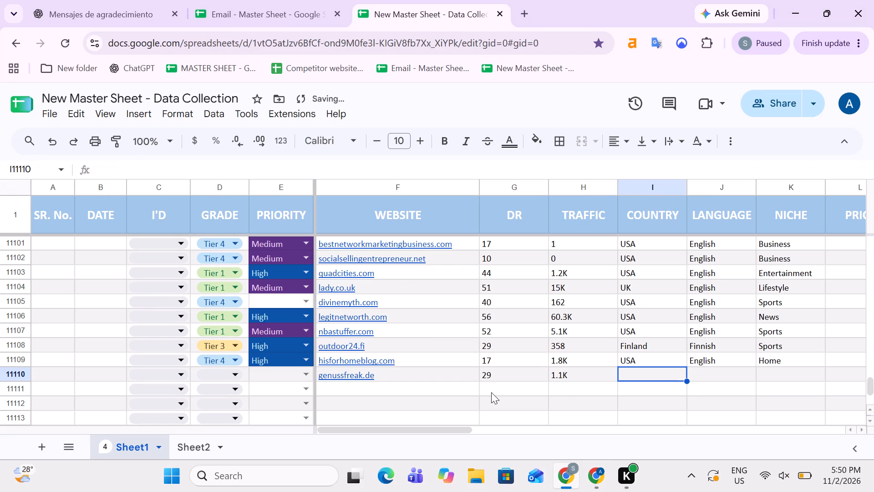
Set the country to Germany and the language to German for genussfreak.de.
{"action": "type", "text": "Ger"}
{"action": "key", "text": "Right"}
{"action": "key", "text": "Left"}
{"action": "type", "text": "Germany"}
{"action": "key", "text": "Right"}
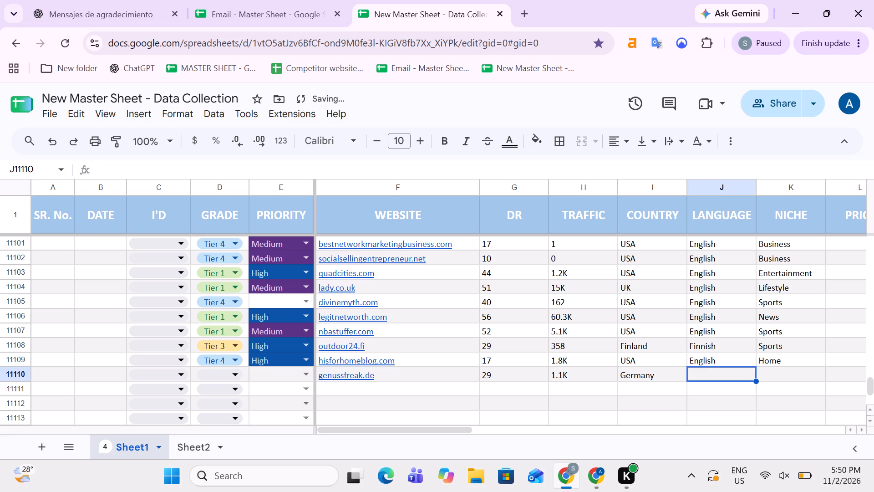
{"action": "type", "text": "Ger"}
{"action": "key", "text": "Right"}
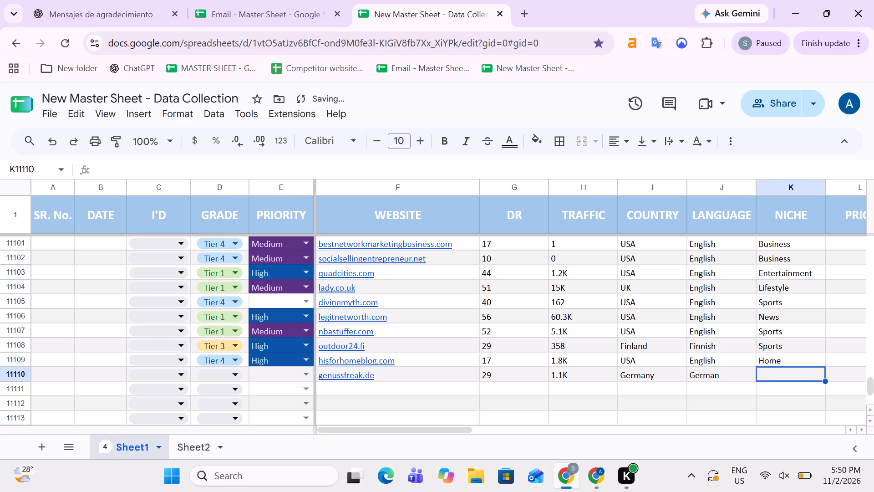
Look through genussfreak.de's netbet search page and the homepage sections down to the footer to judge its niche.
{"action": "key", "text": "alt+Tab"}
{"action": "left_click", "coordinate": [0, 329]}
{"action": "scroll", "coordinate": [463, 363], "scroll_direction": "down", "scroll_amount": 6}
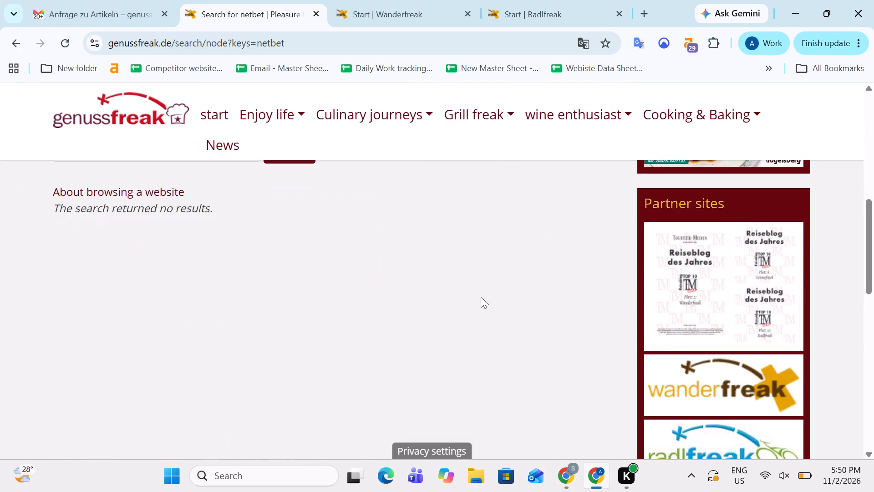
{"action": "scroll", "coordinate": [462, 273], "scroll_direction": "down", "scroll_amount": 15}
{"action": "scroll", "coordinate": [458, 272], "scroll_direction": "up", "scroll_amount": 17}
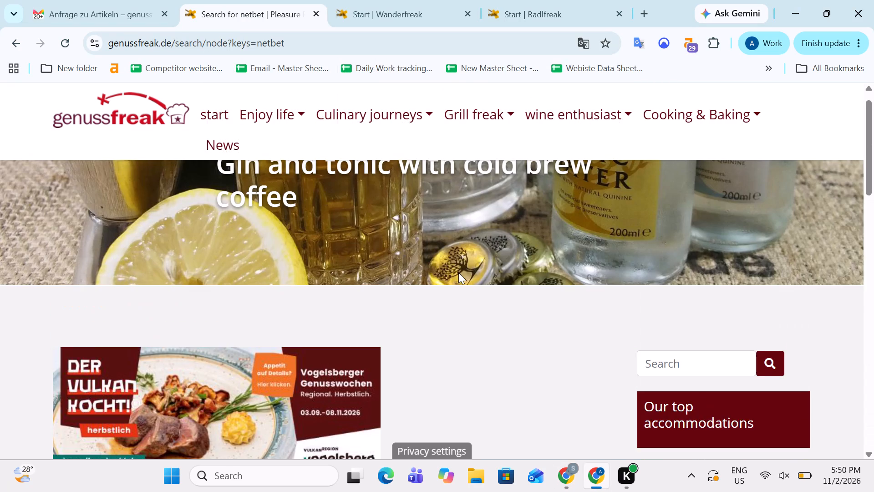
{"action": "scroll", "coordinate": [184, 279], "scroll_direction": "up", "scroll_amount": 2}
{"action": "scroll", "coordinate": [184, 279], "scroll_direction": "down", "scroll_amount": 3}
{"action": "scroll", "coordinate": [173, 328], "scroll_direction": "down", "scroll_amount": 1}
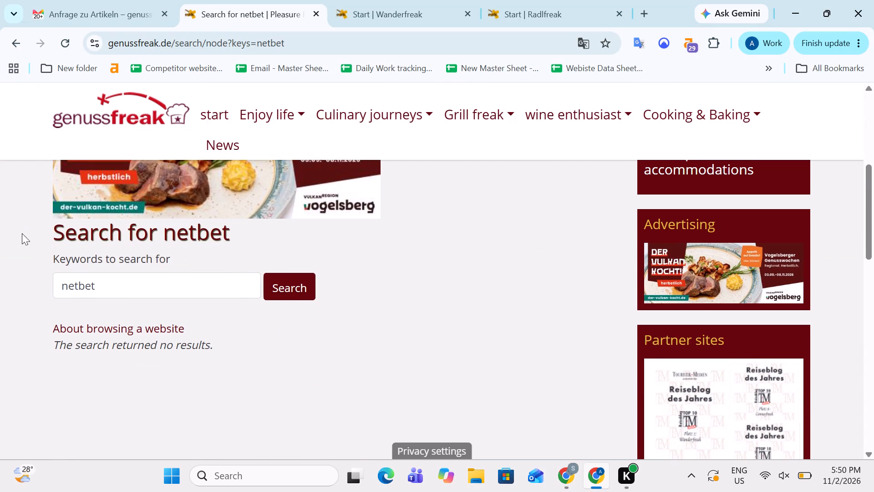
{"action": "left_click", "coordinate": [12, 36]}
{"action": "scroll", "coordinate": [426, 326], "scroll_direction": "down", "scroll_amount": 5}
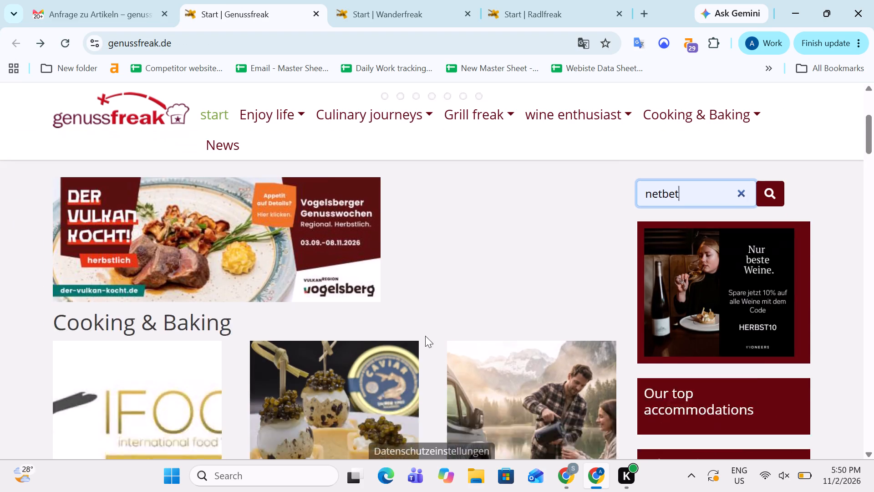
{"action": "scroll", "coordinate": [425, 336], "scroll_direction": "down", "scroll_amount": 15}
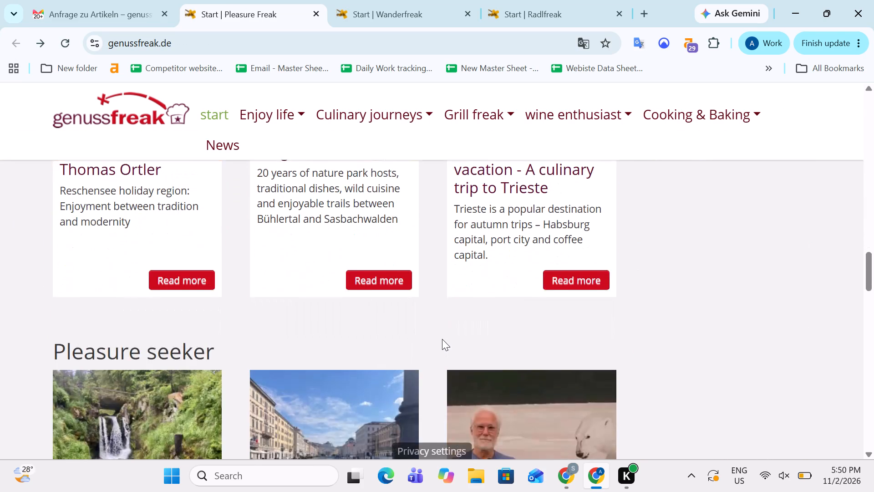
{"action": "scroll", "coordinate": [442, 339], "scroll_direction": "down", "scroll_amount": 19}
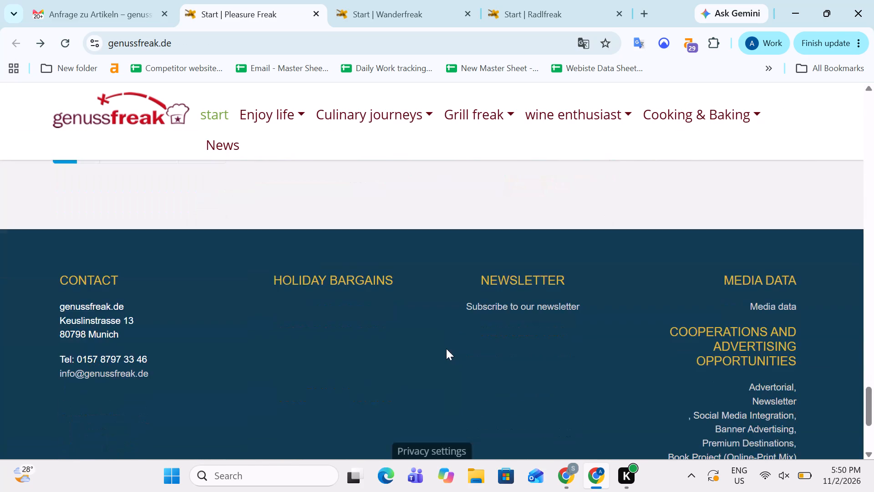
{"action": "scroll", "coordinate": [446, 348], "scroll_direction": "down", "scroll_amount": 2}
{"action": "scroll", "coordinate": [446, 348], "scroll_direction": "up", "scroll_amount": 20}
{"action": "scroll", "coordinate": [446, 348], "scroll_direction": "up", "scroll_amount": 20}
{"action": "scroll", "coordinate": [446, 348], "scroll_direction": "up", "scroll_amount": 5}
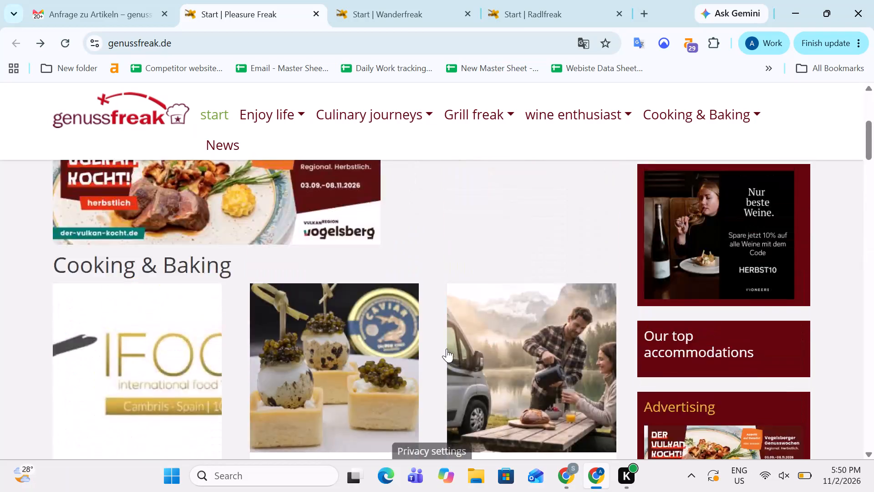
{"action": "scroll", "coordinate": [447, 348], "scroll_direction": "up", "scroll_amount": 9}
Set the niche to Lifestyle for genussfreak.de in row 11110.
{"action": "key", "text": "alt+Tab"}
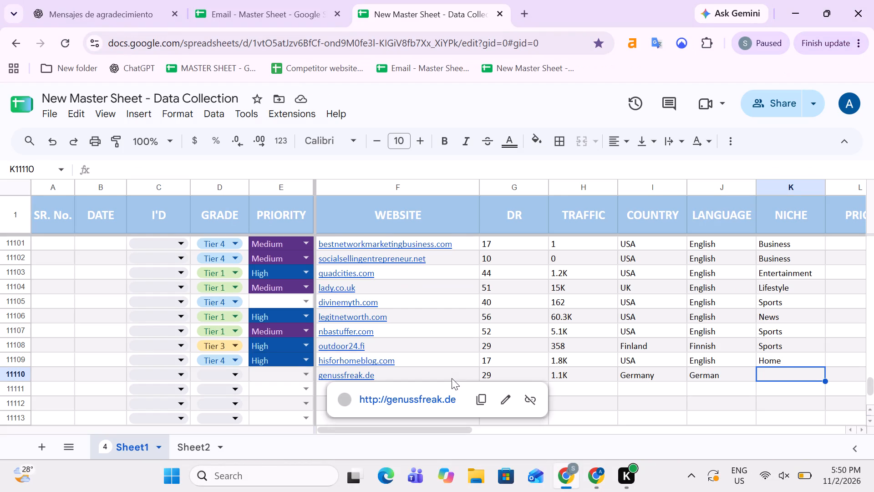
{"action": "type", "text": "Li"}
{"action": "key", "text": "Right"}
Set the website type to Unique for genussfreak.de in row 11110.
{"action": "key", "text": "Right"}
{"action": "key", "text": "Right"}
{"action": "key", "text": "Left"}
{"action": "key", "text": "Left"}
{"action": "key", "text": "Left"}
{"action": "key", "text": "Left"}
{"action": "key", "text": "Left"}
{"action": "key", "text": "Left"}
{"action": "key", "text": "Left"}
{"action": "key", "text": "Left"}
{"action": "key", "text": "Left"}
{"action": "key", "text": "Left"}
{"action": "key", "text": "Left"}
{"action": "key", "text": "Left"}
{"action": "key", "text": "Left"}
{"action": "key", "text": "Left"}
{"action": "key", "text": "Left"}
{"action": "key", "text": "Left"}
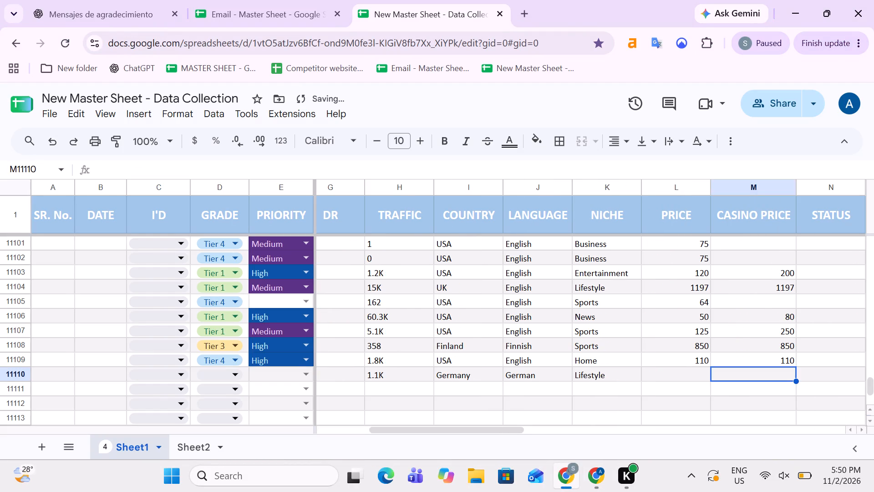
{"action": "key", "text": "Right"}
{"action": "key", "text": "Right"}
{"action": "key", "text": "Right"}
{"action": "key", "text": "Right"}
{"action": "key", "text": "Right"}
{"action": "key", "text": "Right"}
{"action": "key", "text": "Right"}
{"action": "key", "text": "Right"}
{"action": "key", "text": "Right"}
{"action": "key", "text": "Right"}
{"action": "key", "text": "Right"}
{"action": "key", "text": "Right"}
{"action": "key", "text": "Right"}
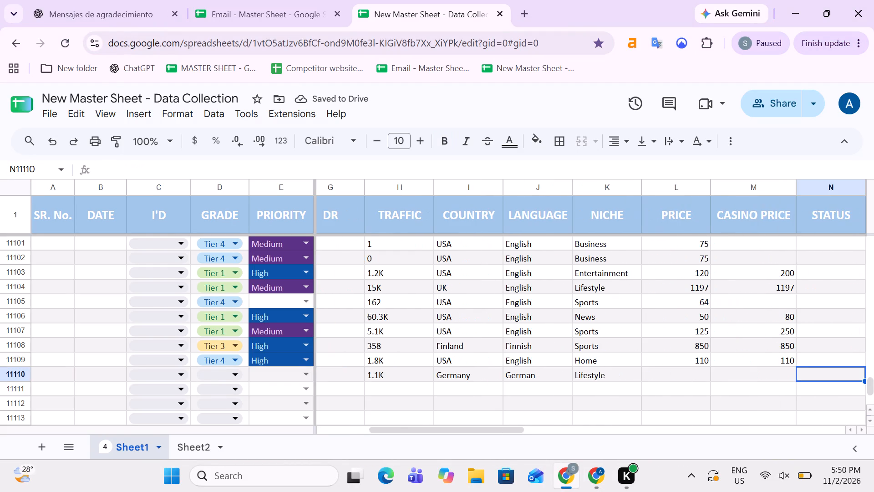
{"action": "key", "text": "Right"}
{"action": "key", "text": "Right"}
{"action": "key", "text": "Left"}
{"action": "key", "text": "Right"}
{"action": "key", "text": "u"}
{"action": "key", "text": "Tab"}
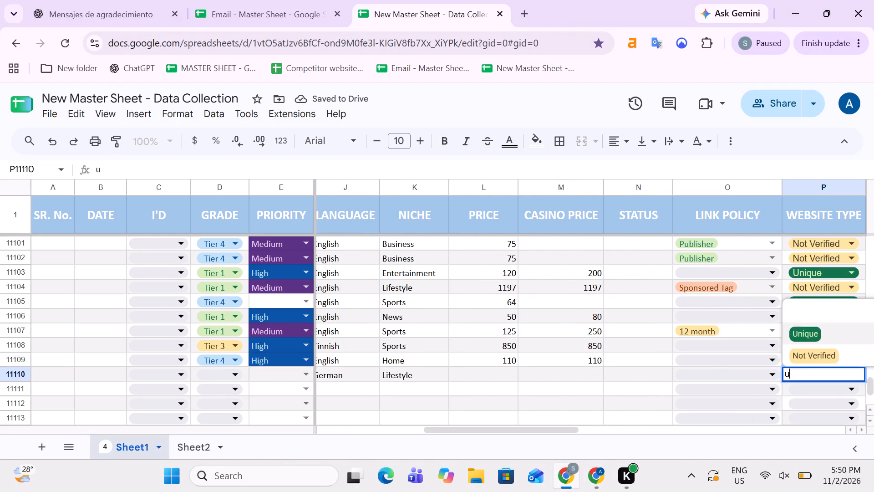
Close the genussfreak.de site, copy the domain wanderfreak.de from its open site and enter it in row 11111's Website column.
{"action": "key", "text": "Left"}
{"action": "key", "text": "Left"}
{"action": "key", "text": "Left"}
{"action": "key", "text": "Left"}
{"action": "key", "text": "Left"}
{"action": "key", "text": "Left"}
{"action": "key", "text": "Left"}
{"action": "key", "text": "Left"}
{"action": "key", "text": "Left"}
{"action": "key", "text": "Left"}
{"action": "key", "text": "Left"}
{"action": "key", "text": "Left"}
{"action": "key", "text": "Left"}
{"action": "key", "text": "Left"}
{"action": "key", "text": "Left"}
{"action": "key", "text": "Left"}
{"action": "key", "text": "Right"}
{"action": "key", "text": "Right"}
{"action": "key", "text": "Right"}
{"action": "key", "text": "Right"}
{"action": "key", "text": "Right"}
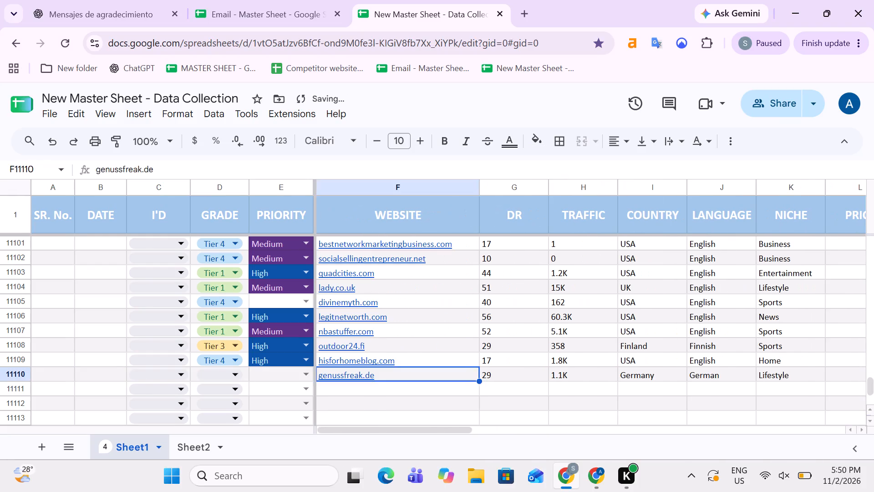
{"action": "key", "text": "Right"}
{"action": "key", "text": "Left"}
{"action": "key", "text": "alt+Tab"}
{"action": "scroll", "coordinate": [452, 378], "scroll_direction": "up", "scroll_amount": 1}
{"action": "left_click", "coordinate": [311, 8]}
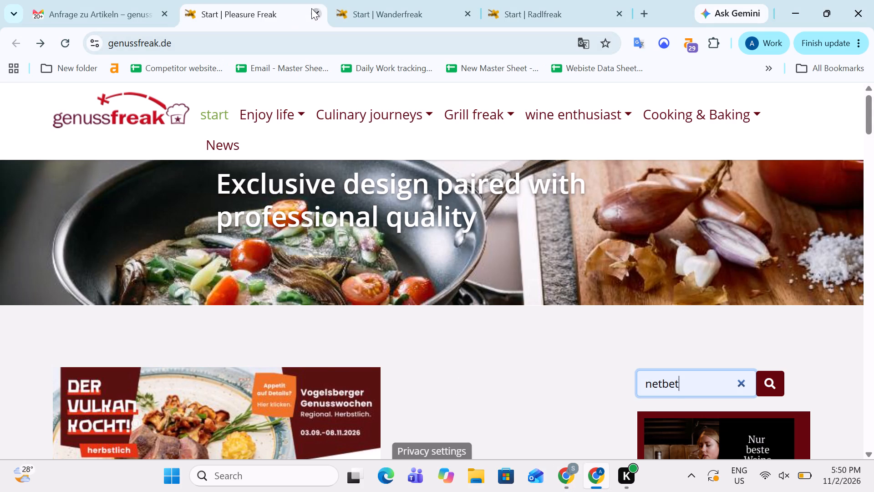
{"action": "left_click", "coordinate": [268, 39]}
{"action": "left_click_drag", "start_coordinate": [268, 39], "coordinate": [201, 42]}
{"action": "key", "text": "ctrl+c"}
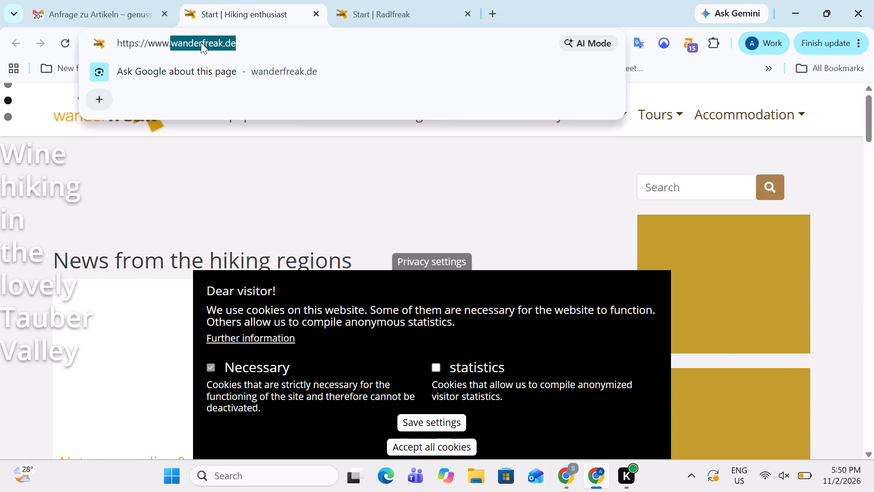
{"action": "key", "text": "ctrl+c"}
{"action": "key", "text": "alt+Tab"}
{"action": "key", "text": "Down"}
{"action": "key", "text": "Return"}
{"action": "key", "text": "ctrl+v"}
{"action": "key", "text": "Tab"}
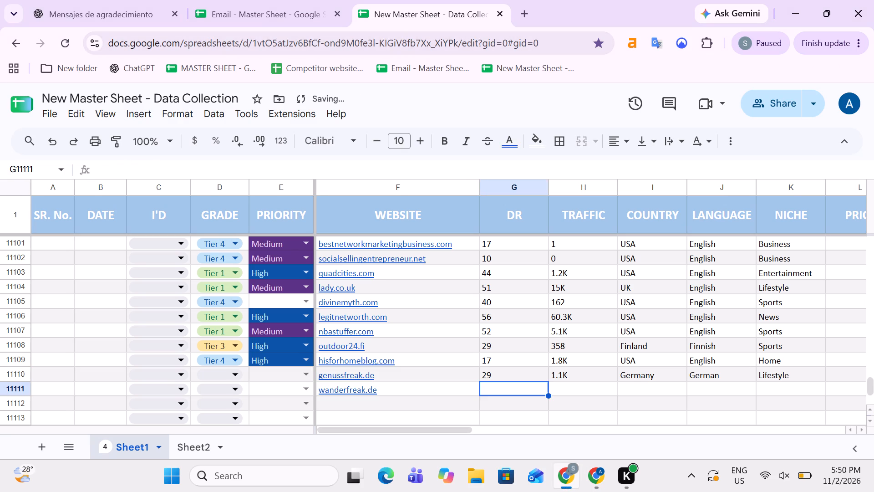
Save the cookie settings with only necessary cookies on wanderfreak.de and look through its homepage sections to judge its niche.
{"action": "key", "text": "alt+Tab"}
{"action": "scroll", "coordinate": [324, 198], "scroll_direction": "down", "scroll_amount": 5}
{"action": "left_click", "coordinate": [434, 244]}
{"action": "scroll", "coordinate": [581, 257], "scroll_direction": "down", "scroll_amount": 6}
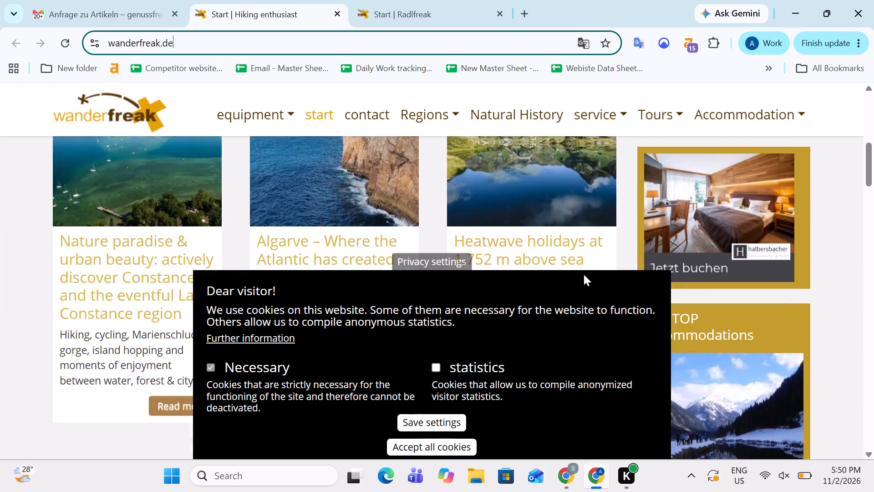
{"action": "scroll", "coordinate": [581, 280], "scroll_direction": "down", "scroll_amount": 5}
{"action": "scroll", "coordinate": [488, 263], "scroll_direction": "down", "scroll_amount": 3}
{"action": "scroll", "coordinate": [469, 345], "scroll_direction": "down", "scroll_amount": 4}
{"action": "left_click", "coordinate": [436, 425]}
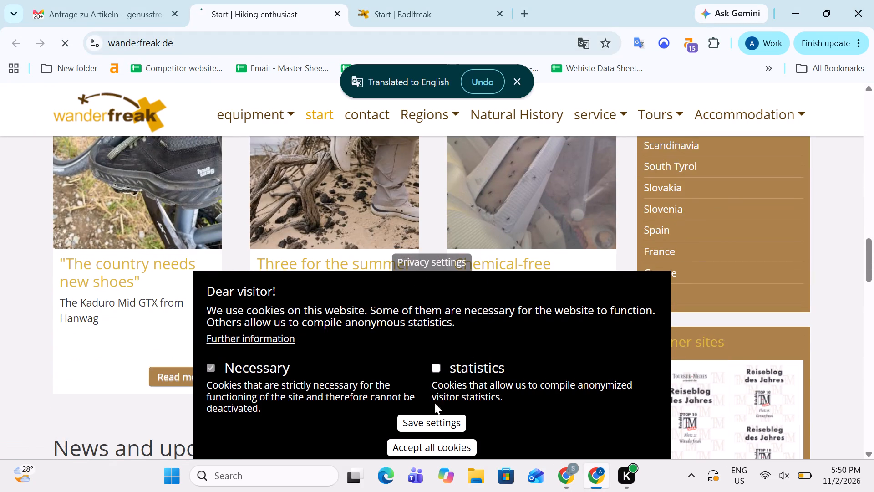
{"action": "scroll", "coordinate": [404, 339], "scroll_direction": "down", "scroll_amount": 6}
{"action": "scroll", "coordinate": [423, 335], "scroll_direction": "up", "scroll_amount": 20}
{"action": "scroll", "coordinate": [423, 335], "scroll_direction": "up", "scroll_amount": 3}
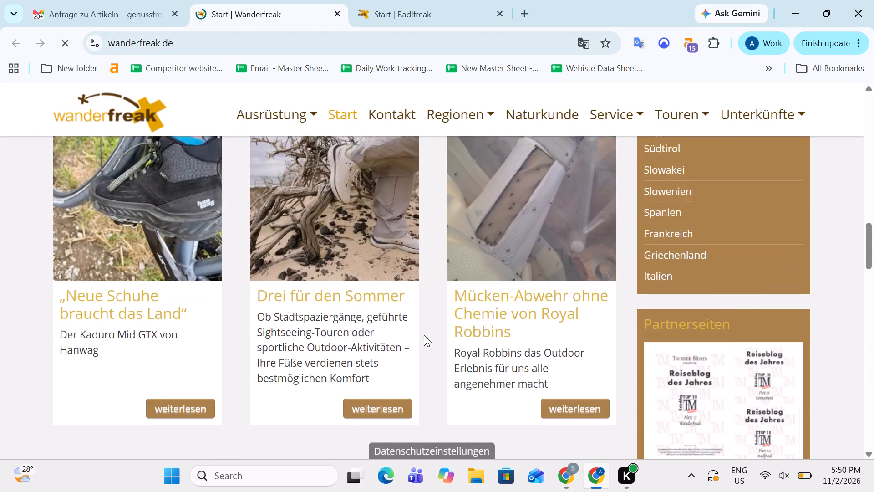
{"action": "scroll", "coordinate": [424, 335], "scroll_direction": "up", "scroll_amount": 14}
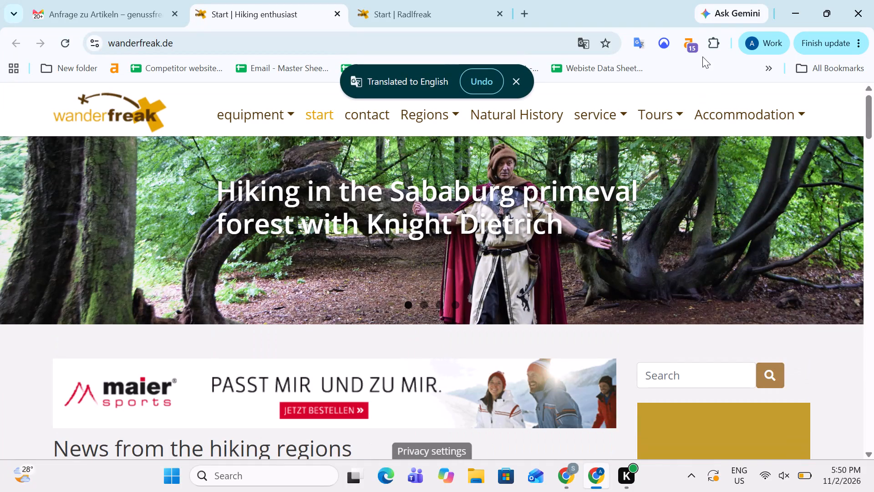
Check the Ahrefs domain metrics of wanderfreak.de and enter DR 15 and traffic 436 in row 11111.
{"action": "left_click", "coordinate": [693, 43]}
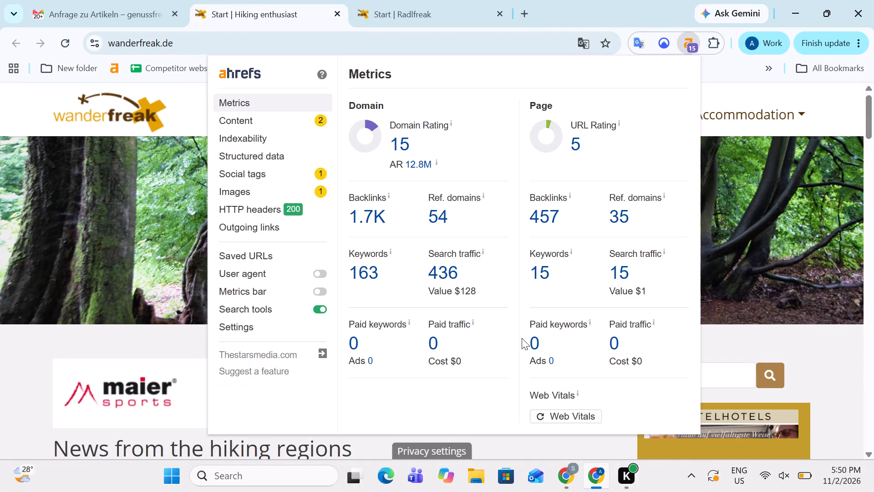
{"action": "key", "text": "alt+Tab"}
{"action": "type", "text": "15"}
{"action": "key", "text": "Right"}
{"action": "key", "text": "2"}
{"action": "key", "text": "BackSpace"}
{"action": "key", "text": "4"}
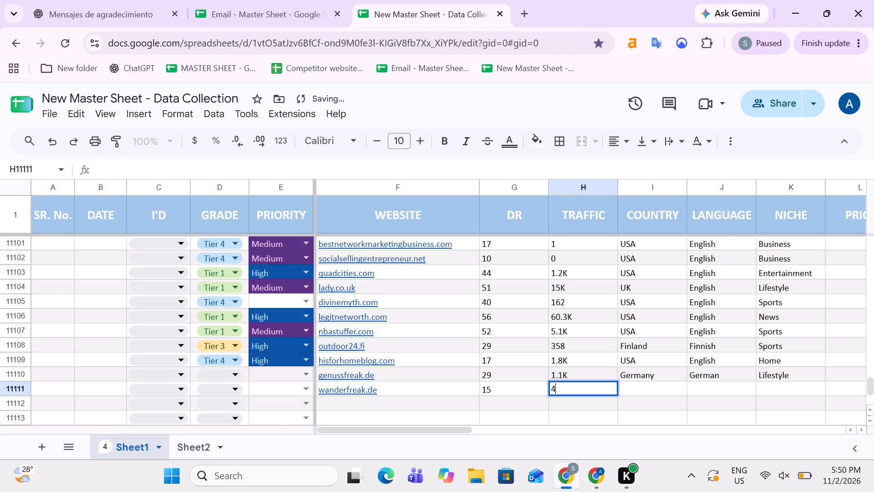
{"action": "type", "text": "36"}
{"action": "key", "text": "Tab"}
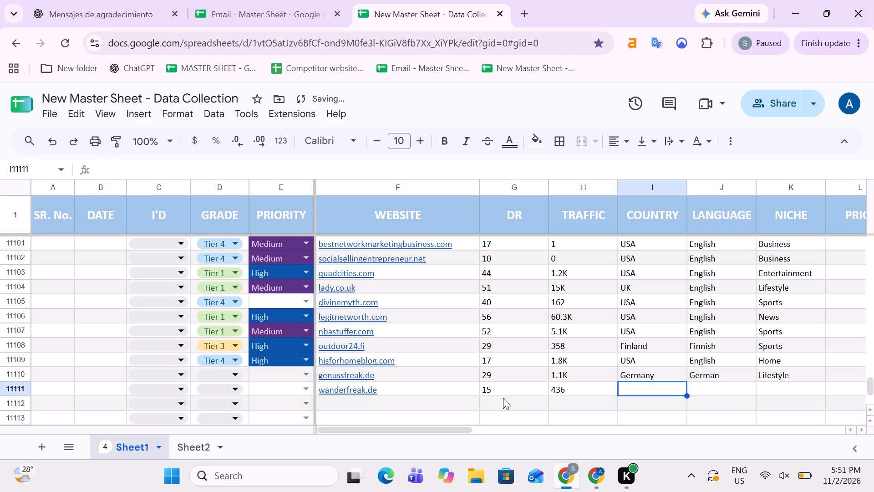
Set the country to Germany and the language to German for wanderfreak.de in row 11111.
{"action": "type", "text": "Ger"}
{"action": "key", "text": "Right"}
{"action": "type", "text": "Ger"}
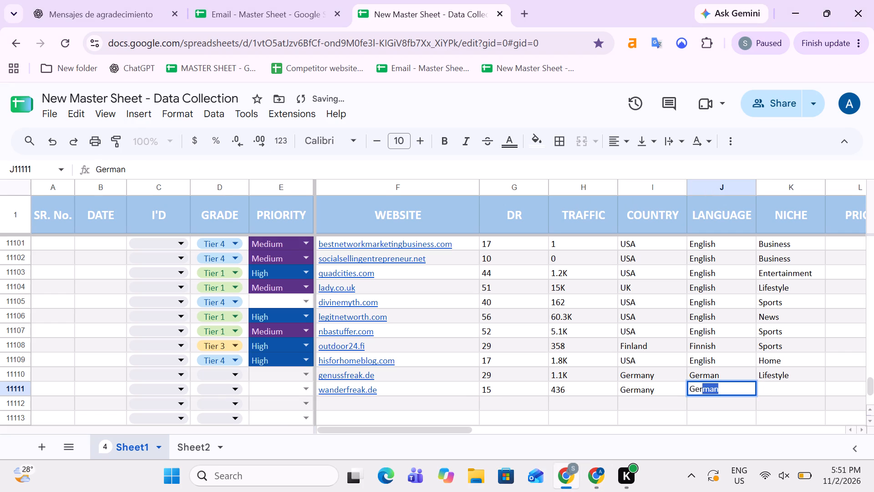
{"action": "key", "text": "Right"}
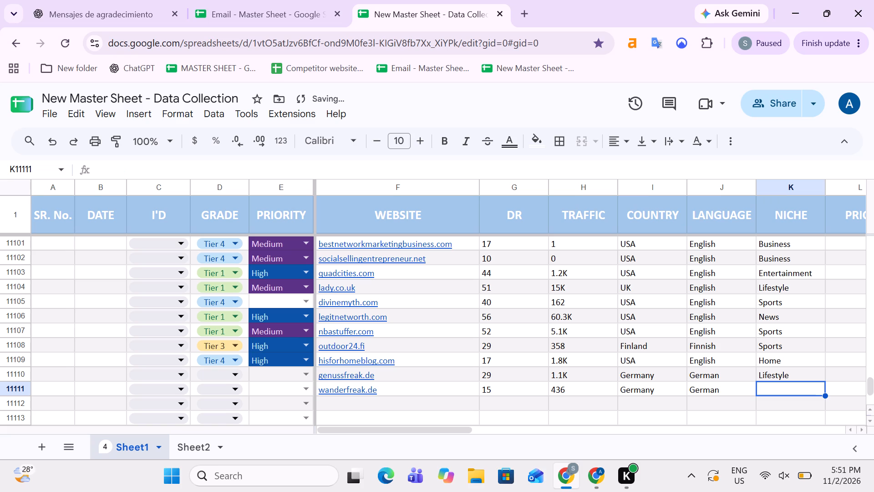
{"action": "key", "text": "Right"}
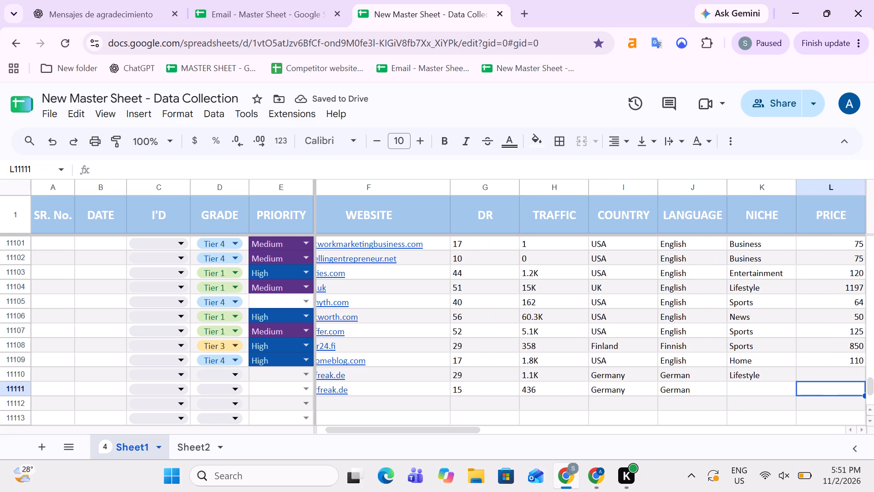
{"action": "key", "text": "Right"}
{"action": "key", "text": "Left"}
{"action": "key", "text": "Left"}
{"action": "key", "text": "Right"}
Search the wanderfreak.de site for netbet and look over the search results.
{"action": "key", "text": "alt+Tab"}
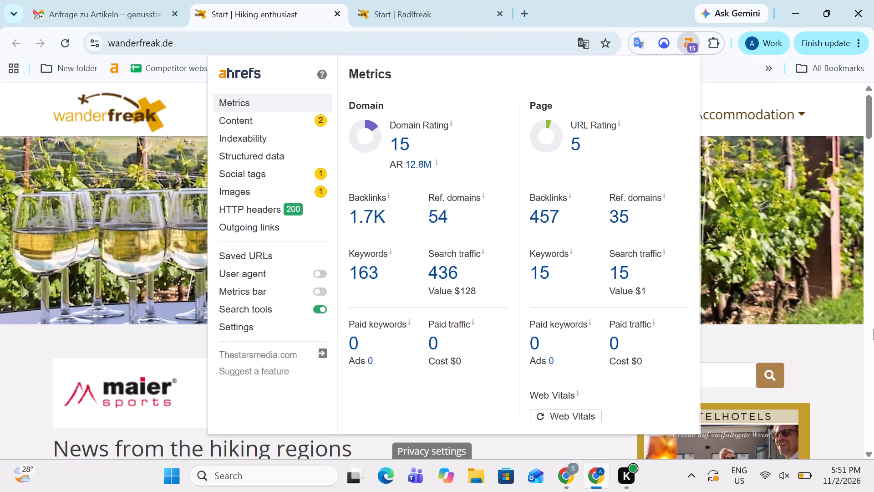
{"action": "left_click", "coordinate": [736, 371]}
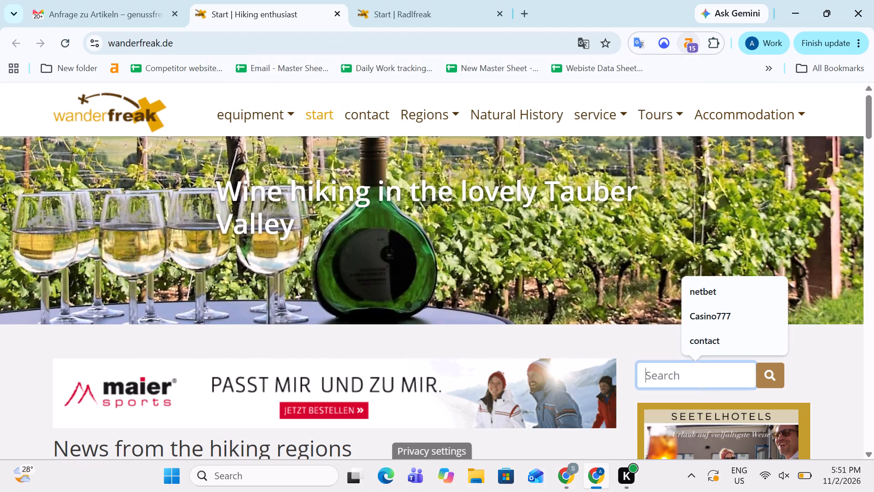
{"action": "left_click", "coordinate": [709, 296]}
{"action": "key", "text": "Return"}
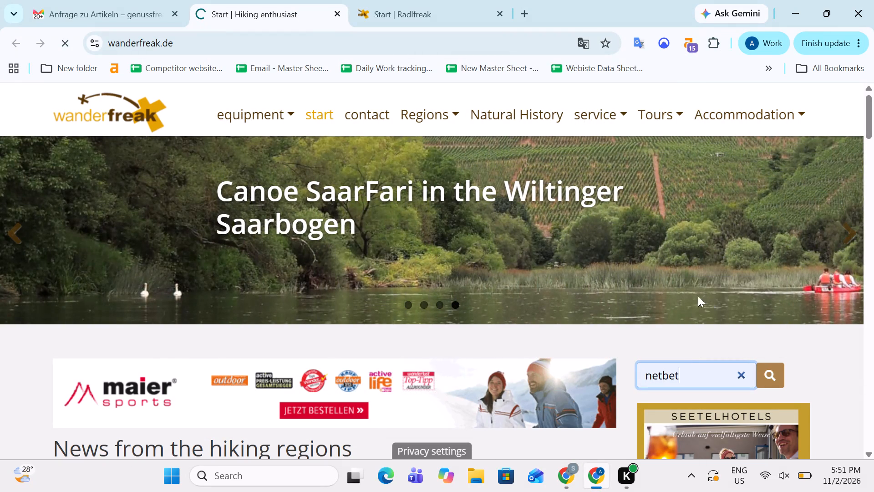
{"action": "scroll", "coordinate": [441, 317], "scroll_direction": "down", "scroll_amount": 2}
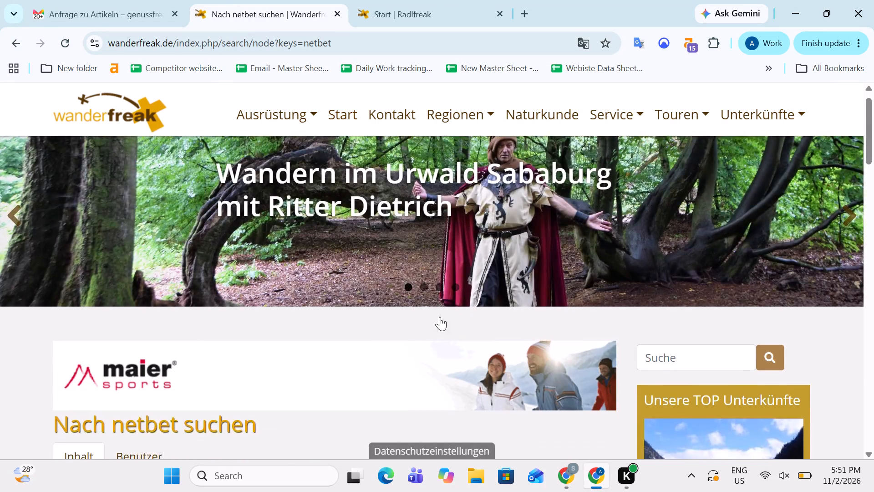
{"action": "scroll", "coordinate": [440, 317], "scroll_direction": "down", "scroll_amount": 2}
{"action": "scroll", "coordinate": [327, 361], "scroll_direction": "down", "scroll_amount": 2}
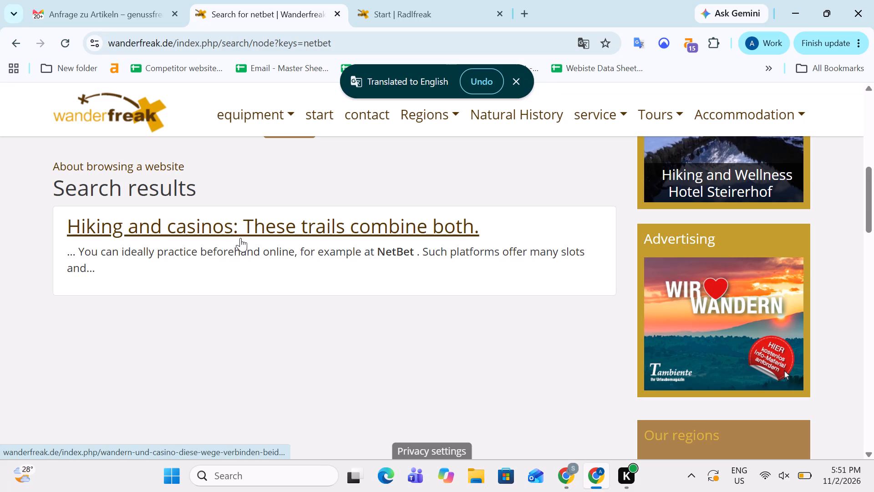
Open the hiking and casinos article from the results, read through it, find the Netbet mention, and close the article.
{"action": "left_click", "coordinate": [240, 238], "text": "ctrl"}
{"action": "left_click", "coordinate": [417, 0]}
{"action": "scroll", "coordinate": [281, 380], "scroll_direction": "down", "scroll_amount": 3}
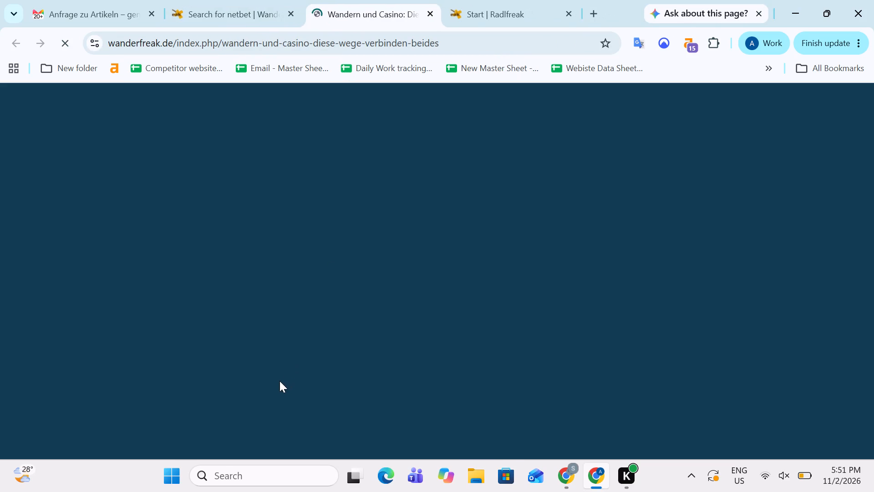
{"action": "scroll", "coordinate": [372, 281], "scroll_direction": "down", "scroll_amount": 3}
{"action": "scroll", "coordinate": [447, 307], "scroll_direction": "down", "scroll_amount": 9}
{"action": "scroll", "coordinate": [389, 314], "scroll_direction": "down", "scroll_amount": 4}
{"action": "scroll", "coordinate": [386, 314], "scroll_direction": "up", "scroll_amount": 3}
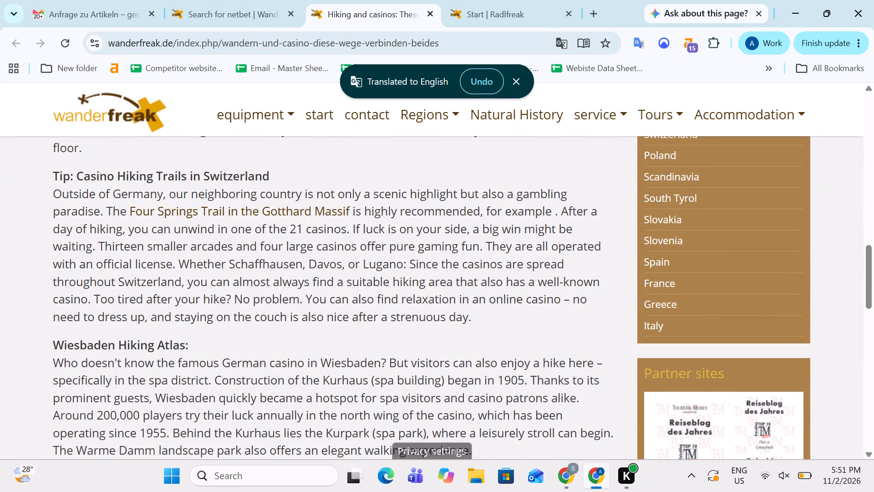
{"action": "scroll", "coordinate": [249, 315], "scroll_direction": "down", "scroll_amount": 11}
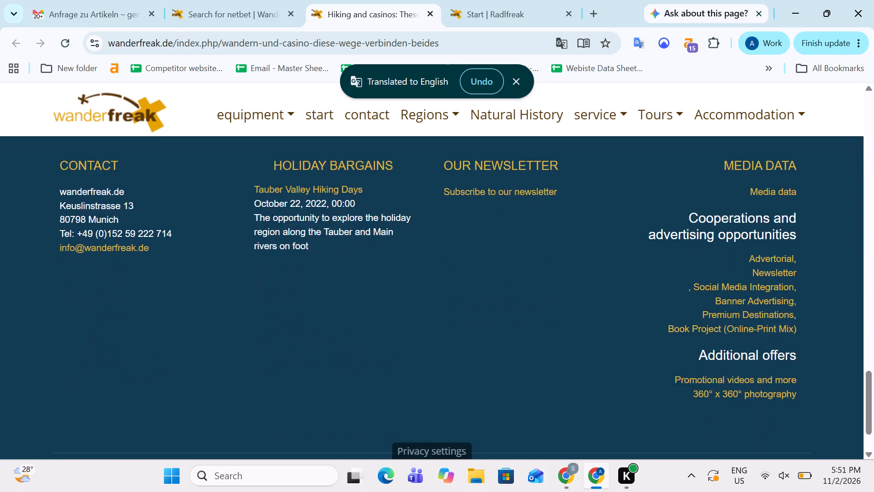
{"action": "scroll", "coordinate": [229, 345], "scroll_direction": "up", "scroll_amount": 13}
{"action": "scroll", "coordinate": [276, 359], "scroll_direction": "up", "scroll_amount": 2}
{"action": "scroll", "coordinate": [274, 359], "scroll_direction": "down", "scroll_amount": 1}
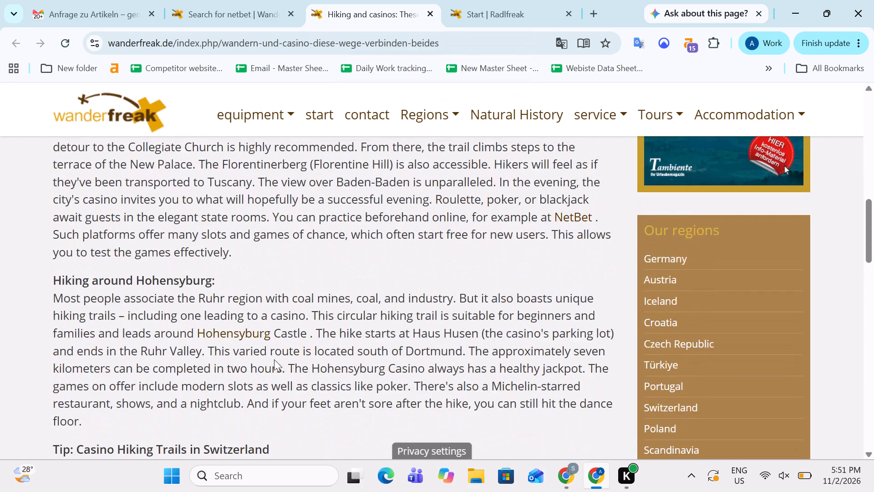
{"action": "scroll", "coordinate": [274, 359], "scroll_direction": "down", "scroll_amount": 3}
{"action": "key", "text": "ctrl+f"}
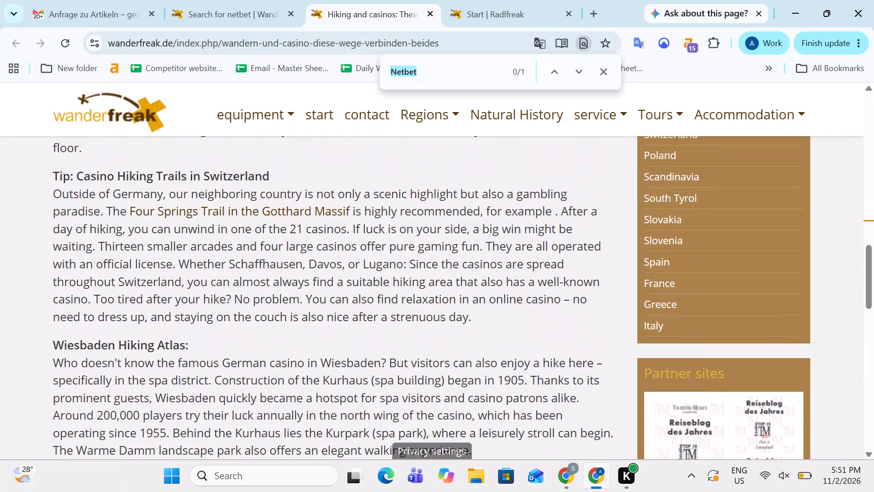
{"action": "left_click", "coordinate": [571, 69]}
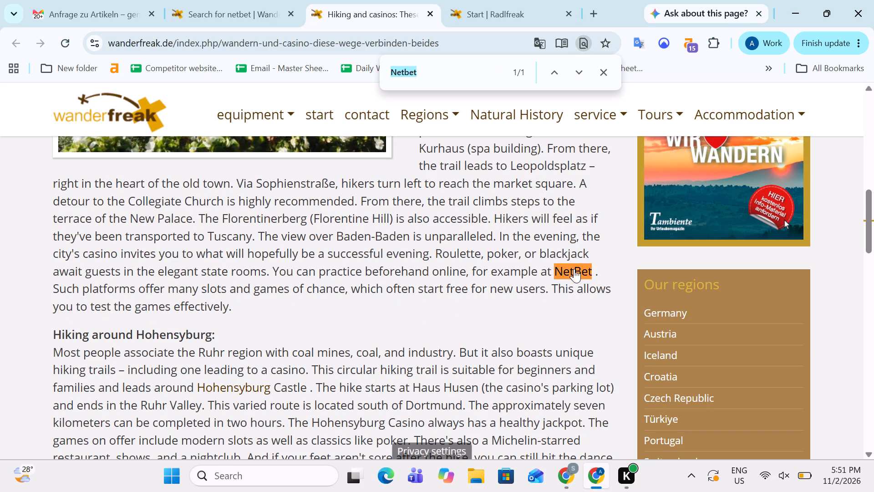
{"action": "left_click", "coordinate": [429, 15]}
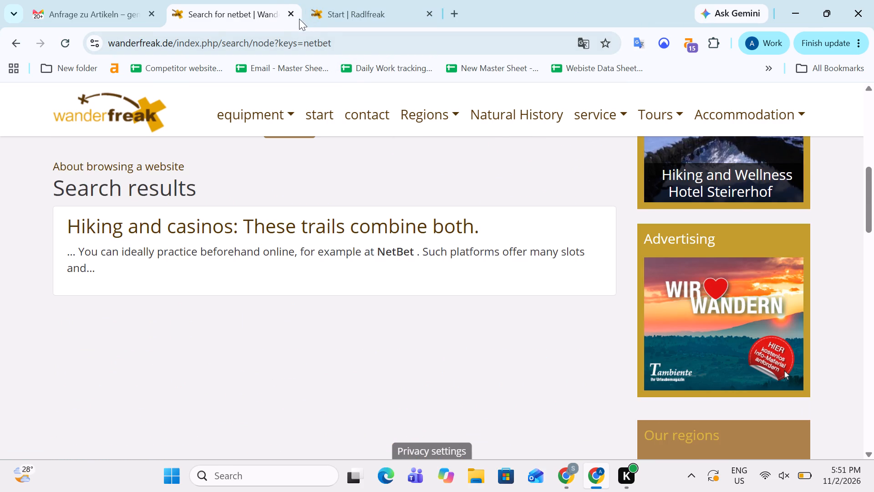
Close the wanderfreak.de site, copy the domain radlfreak.de from its open site and enter it in row 11112's Website column.
{"action": "left_click", "coordinate": [292, 17]}
{"action": "left_click", "coordinate": [265, 40]}
{"action": "left_click_drag", "start_coordinate": [265, 40], "coordinate": [177, 42]}
{"action": "key", "text": "ctrl+c"}
{"action": "key", "text": "ctrl+c"}
{"action": "key", "text": "alt+Tab"}
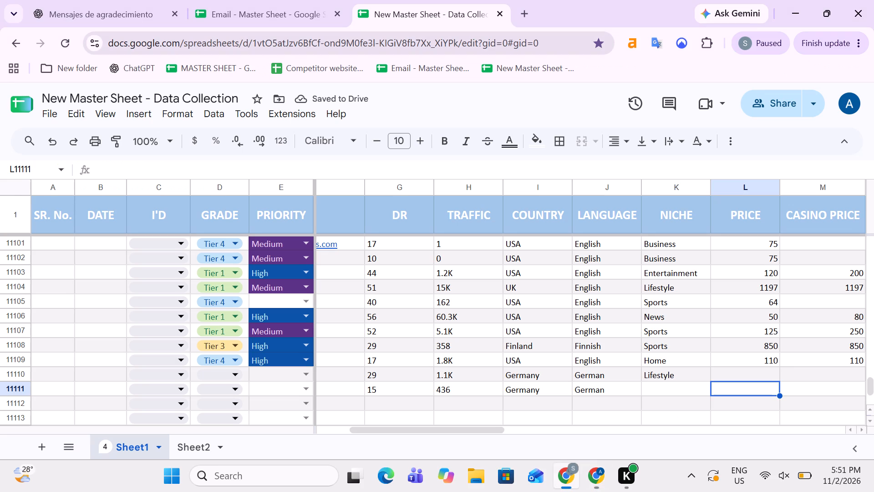
{"action": "key", "text": "Down"}
{"action": "key", "text": "Left"}
{"action": "key", "text": "Left"}
{"action": "key", "text": "Left"}
{"action": "key", "text": "Left"}
{"action": "key", "text": "Left"}
{"action": "key", "text": "Left"}
{"action": "key", "text": "Left"}
{"action": "key", "text": "Left"}
{"action": "key", "text": "Left"}
{"action": "key", "text": "Left"}
{"action": "key", "text": "Left"}
{"action": "key", "text": "Left"}
{"action": "key", "text": "Right"}
{"action": "key", "text": "Right"}
{"action": "key", "text": "Right"}
{"action": "key", "text": "Right"}
{"action": "key", "text": "Right"}
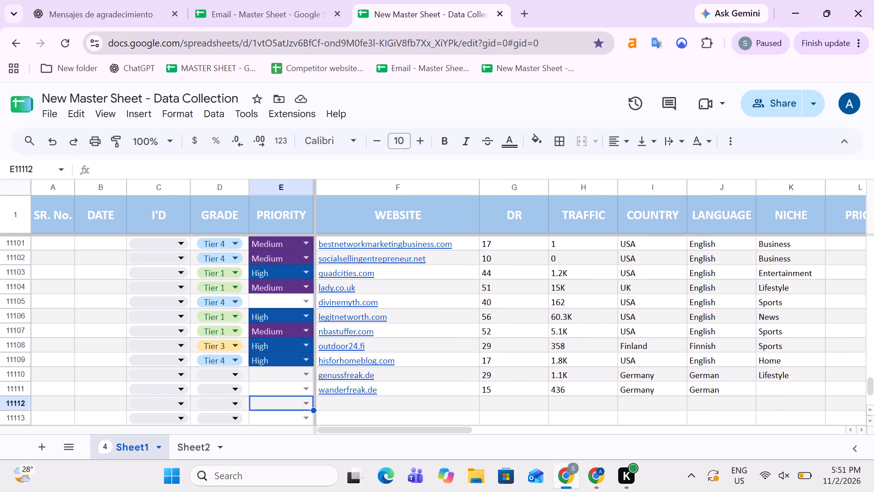
{"action": "key", "text": "Return"}
{"action": "key", "text": "ctrl+v"}
{"action": "key", "text": "Tab"}
{"action": "key", "text": "Left"}
{"action": "key", "text": "Right"}
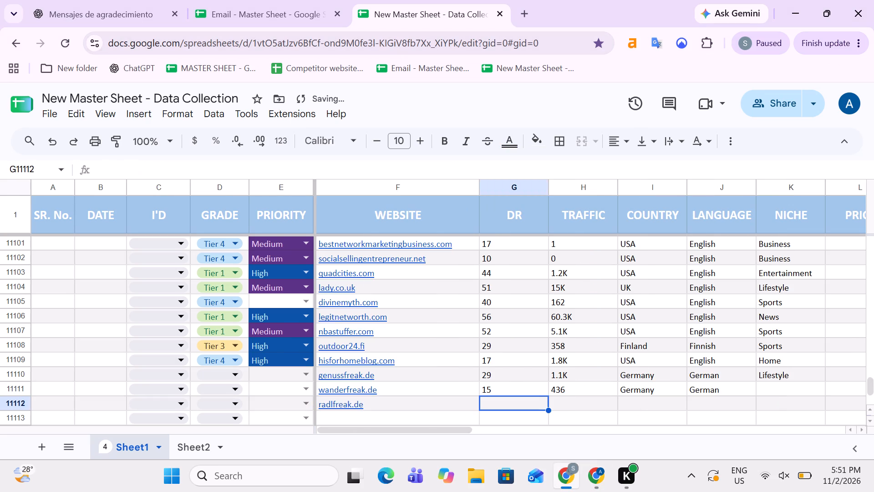
Save the cookie settings with only necessary cookies on radlfreak.de and look through its homepage sections to judge its niche.
{"action": "key", "text": "alt+Tab"}
{"action": "scroll", "coordinate": [267, 229], "scroll_direction": "down", "scroll_amount": 8}
{"action": "scroll", "coordinate": [540, 221], "scroll_direction": "down", "scroll_amount": 1}
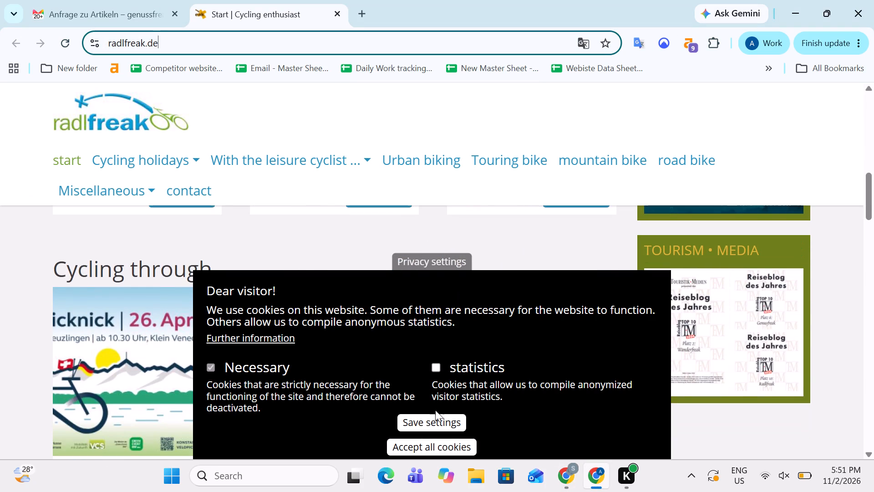
{"action": "left_click", "coordinate": [429, 426]}
{"action": "scroll", "coordinate": [410, 298], "scroll_direction": "up", "scroll_amount": 8}
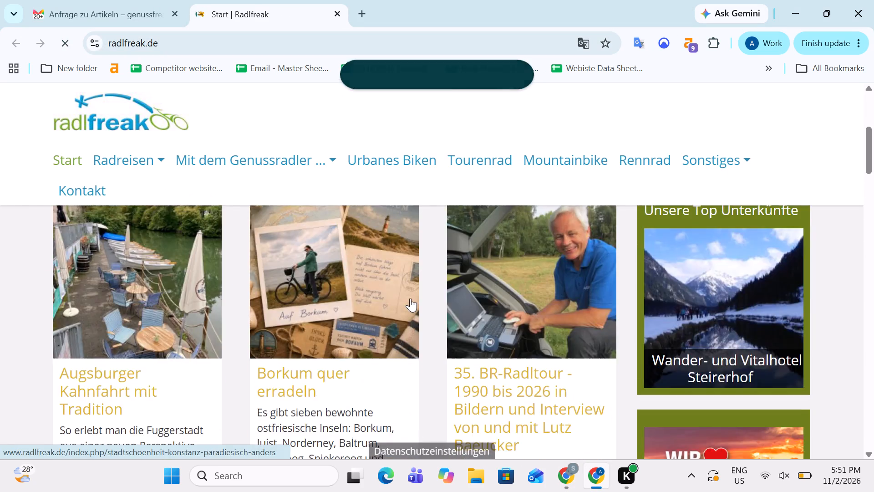
{"action": "scroll", "coordinate": [410, 298], "scroll_direction": "up", "scroll_amount": 6}
{"action": "scroll", "coordinate": [446, 222], "scroll_direction": "down", "scroll_amount": 8}
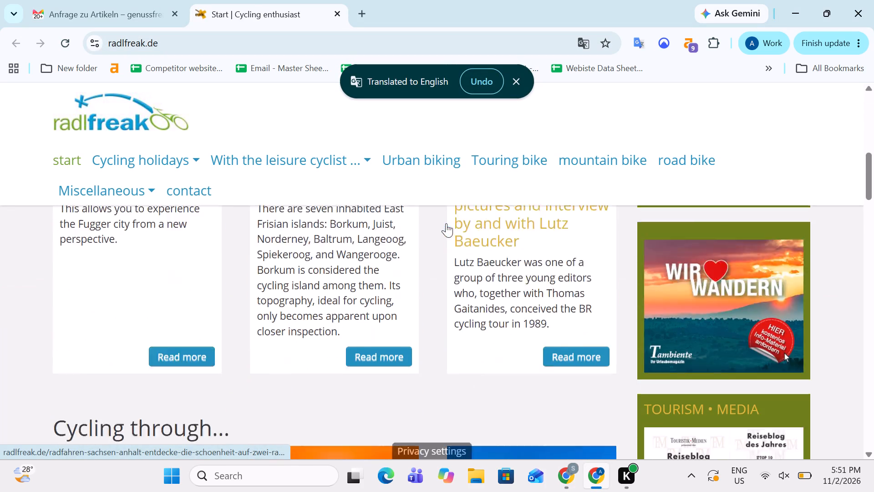
{"action": "scroll", "coordinate": [484, 258], "scroll_direction": "down", "scroll_amount": 13}
{"action": "scroll", "coordinate": [486, 267], "scroll_direction": "up", "scroll_amount": 20}
{"action": "scroll", "coordinate": [486, 267], "scroll_direction": "up", "scroll_amount": 6}
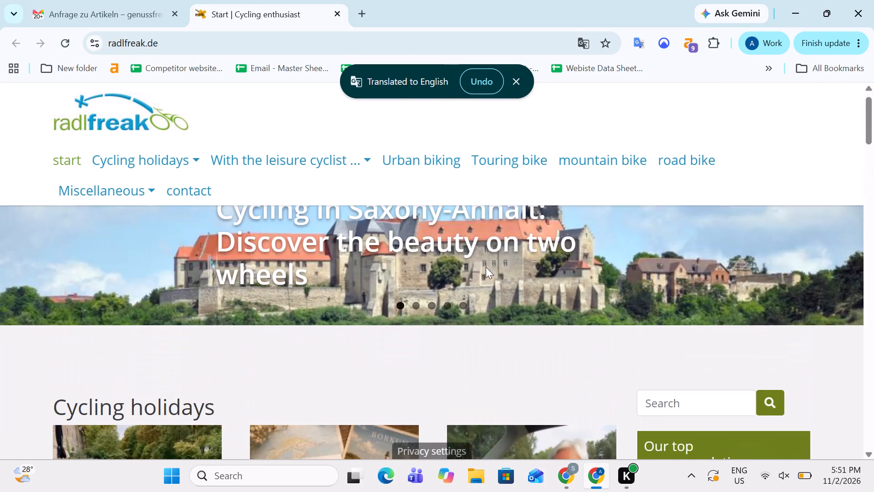
{"action": "scroll", "coordinate": [716, 224], "scroll_direction": "up", "scroll_amount": 8}
Search the radlfreak.de site for netbet.
{"action": "left_click", "coordinate": [713, 421]}
{"action": "left_click", "coordinate": [704, 341]}
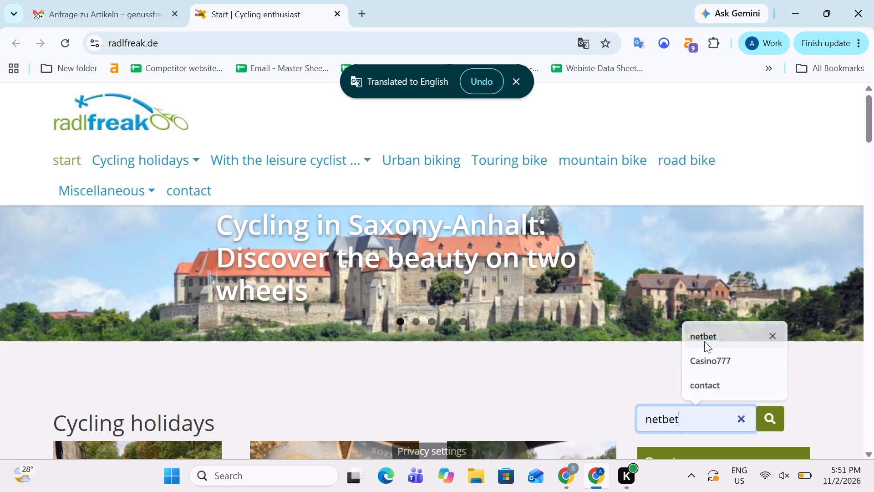
{"action": "key", "text": "Return"}
Check the Ahrefs domain metrics of radlfreak.de and enter DR 9 and traffic 51 in row 11112.
{"action": "left_click", "coordinate": [694, 35]}
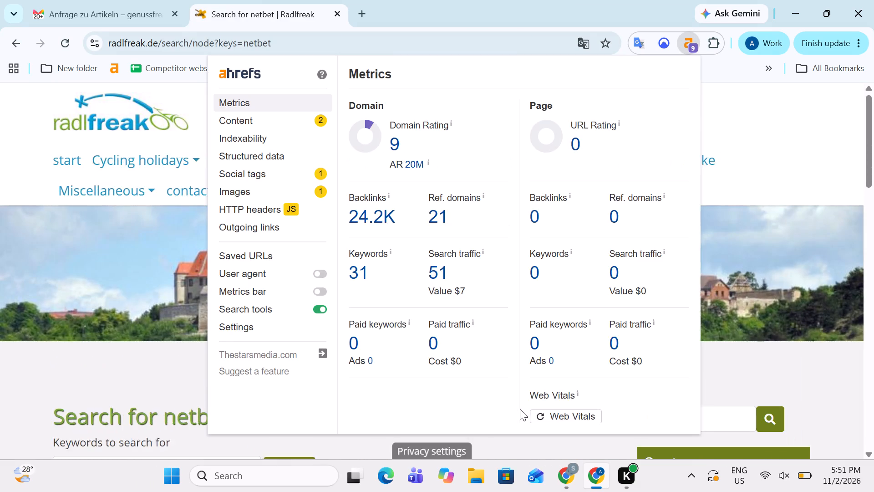
{"action": "key", "text": "alt+Tab"}
{"action": "key", "text": "9"}
{"action": "key", "text": "Right"}
{"action": "type", "text": "51"}
{"action": "key", "text": "Right"}
Set the country to Germany and the language to German for radlfreak.de in row 11112.
{"action": "type", "text": "Gr"}
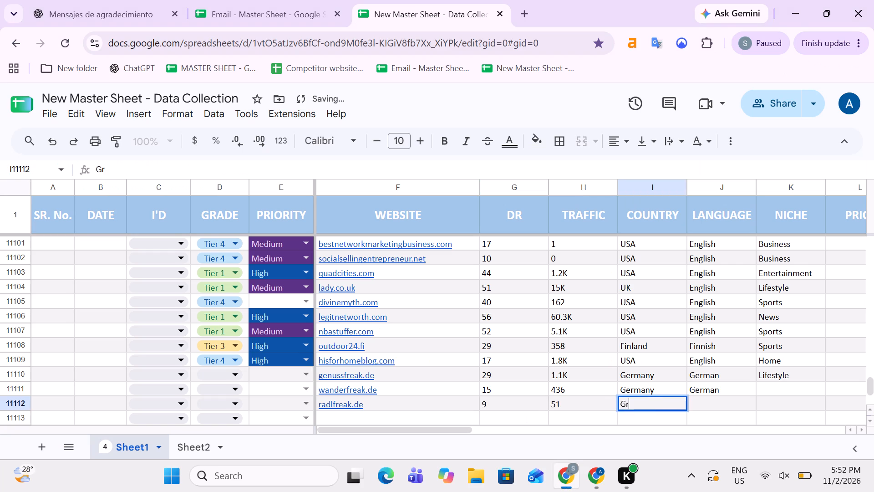
{"action": "key", "text": "BackSpace"}
{"action": "key", "text": "e"}
{"action": "key", "text": "Right"}
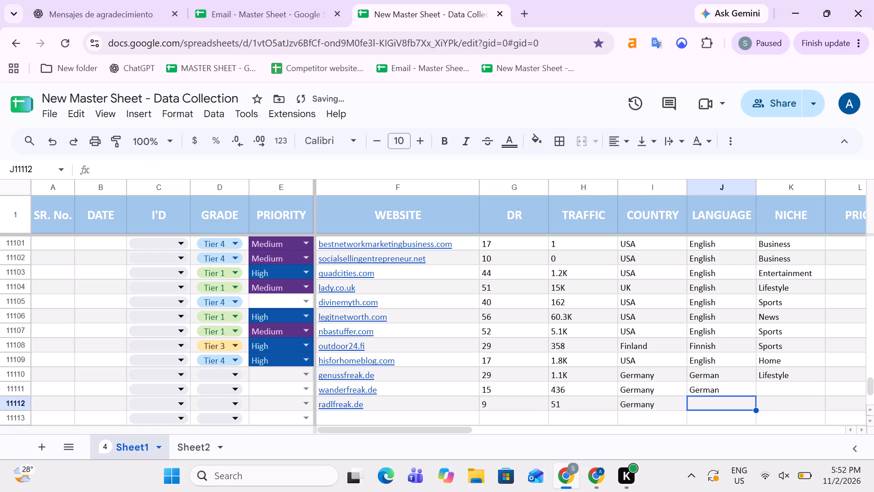
{"action": "type", "text": "Gr"}
{"action": "key", "text": "BackSpace"}
{"action": "key", "text": "w"}
{"action": "key", "text": "BackSpace"}
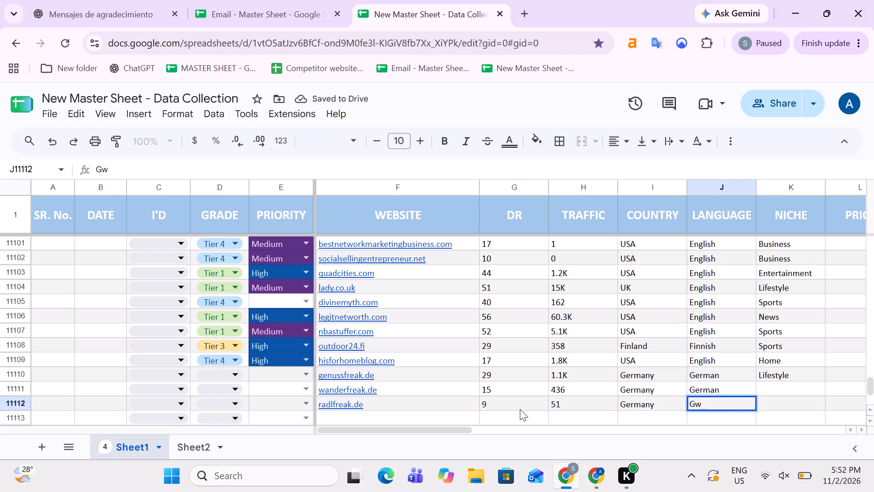
{"action": "key", "text": "e"}
{"action": "key", "text": "Right"}
Set the niche of wanderfreak.de in row 11111 to Informational instead of the autocompleted suggestion.
{"action": "key", "text": "Up"}
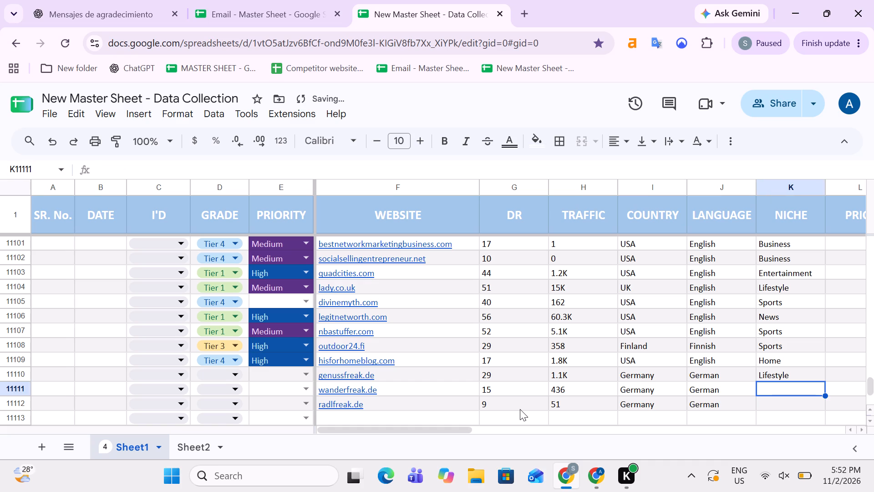
{"action": "key", "text": "shift+i"}
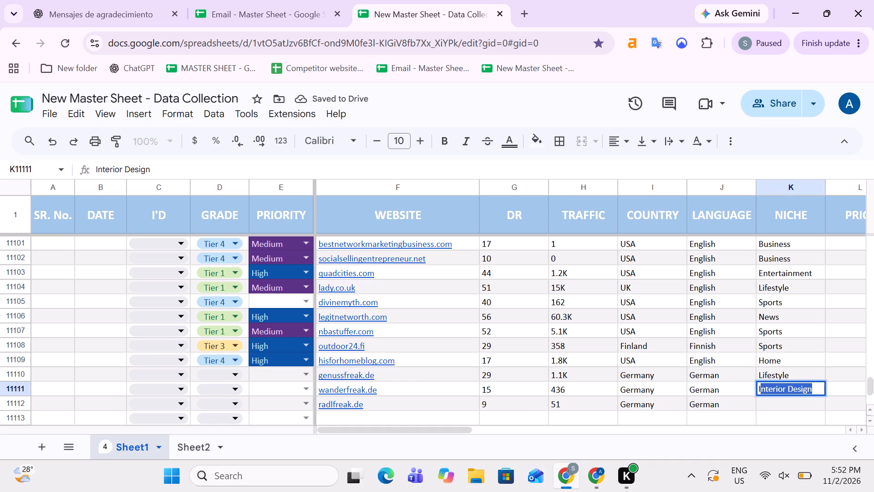
{"action": "key", "text": "Down"}
{"action": "key", "text": "Up"}
{"action": "key", "text": "BackSpace"}
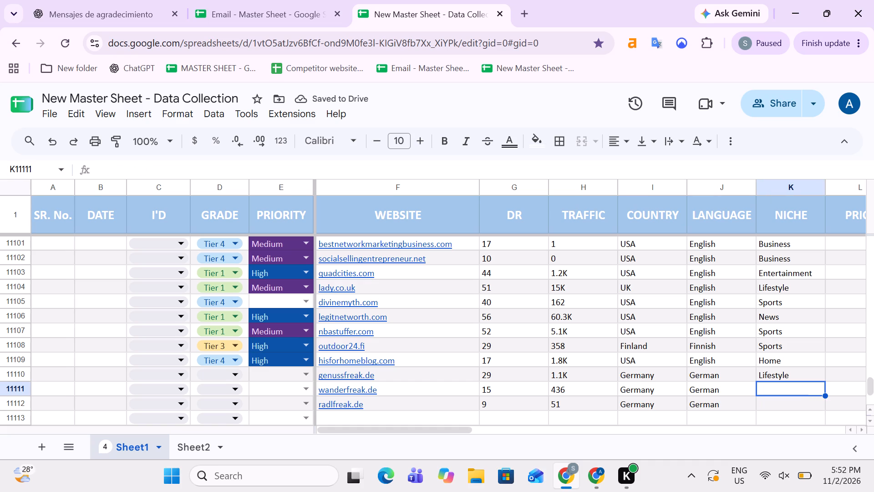
{"action": "type", "text": "Informa"}
{"action": "type", "text": "tional"}
{"action": "key", "text": "Tab"}
Set the niche of radlfreak.de in row 11112 to Sports.
{"action": "key", "text": "Down"}
{"action": "key", "text": "Left"}
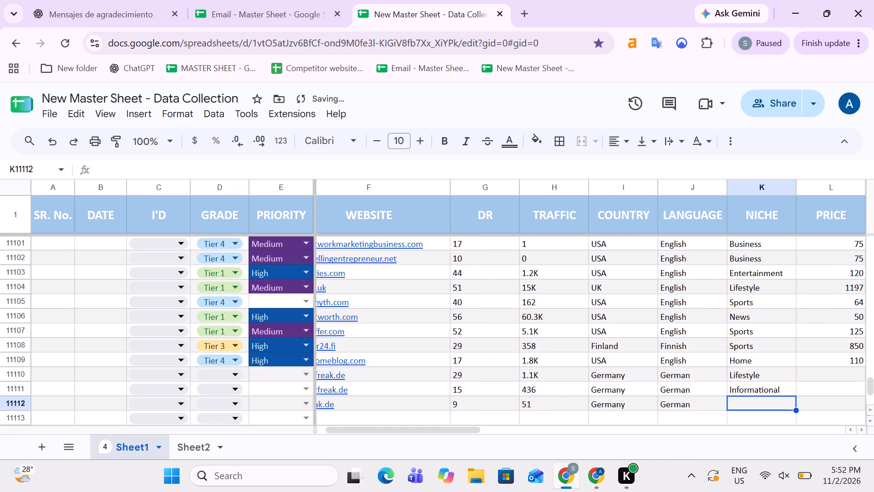
{"action": "type", "text": "Sp"}
{"action": "key", "text": "Right"}
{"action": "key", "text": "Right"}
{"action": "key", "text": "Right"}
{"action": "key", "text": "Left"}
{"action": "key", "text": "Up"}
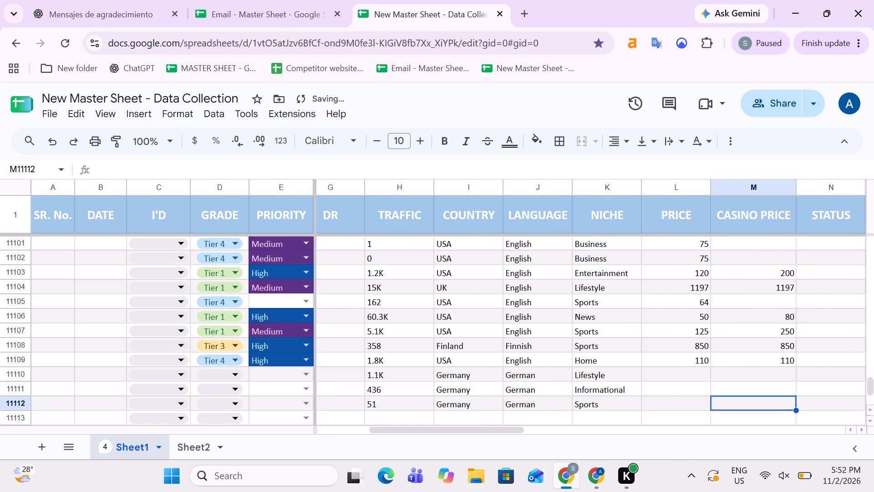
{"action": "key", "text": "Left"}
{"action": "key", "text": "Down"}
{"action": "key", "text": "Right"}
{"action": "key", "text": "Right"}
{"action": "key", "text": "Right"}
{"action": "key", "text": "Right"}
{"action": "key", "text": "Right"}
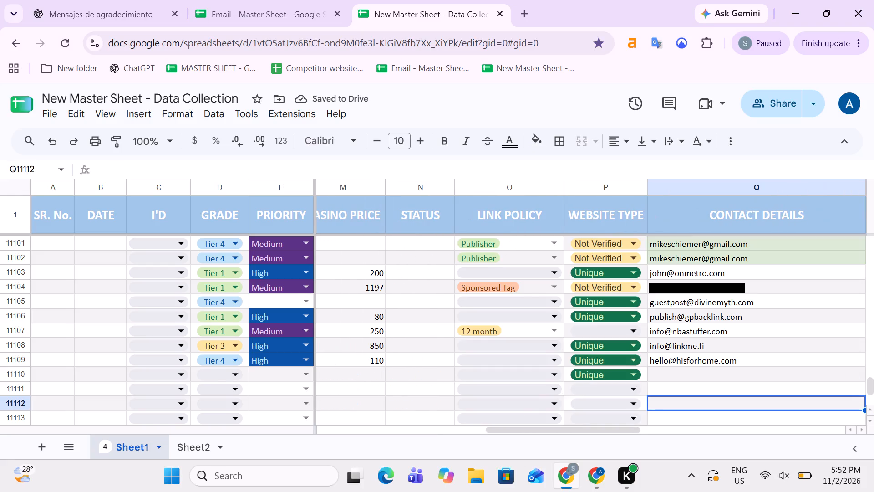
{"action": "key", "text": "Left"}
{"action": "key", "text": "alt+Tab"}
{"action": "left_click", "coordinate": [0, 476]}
Check the netbet search results on radlfreak.de and set its website type in row 11112 to Unique.
{"action": "scroll", "coordinate": [254, 468], "scroll_direction": "down", "scroll_amount": 6}
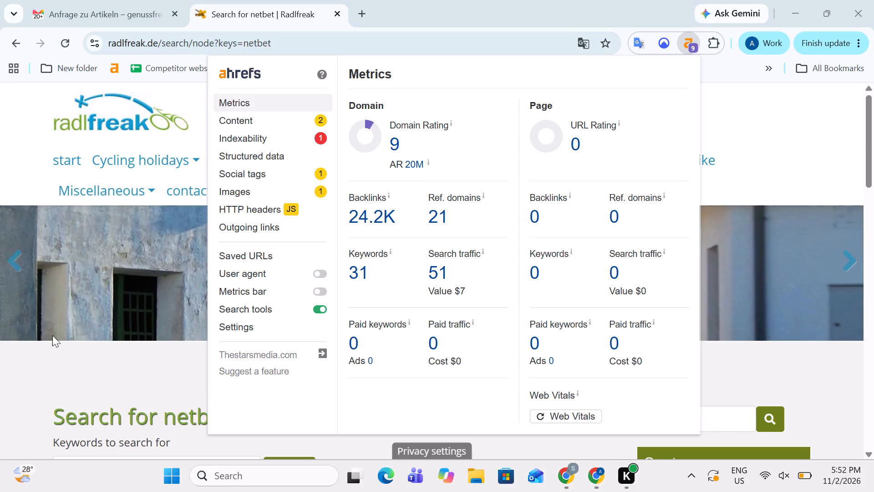
{"action": "scroll", "coordinate": [52, 335], "scroll_direction": "down", "scroll_amount": 2}
{"action": "left_click", "coordinate": [0, 315]}
{"action": "key", "text": "alt+Tab"}
{"action": "key", "text": "Right"}
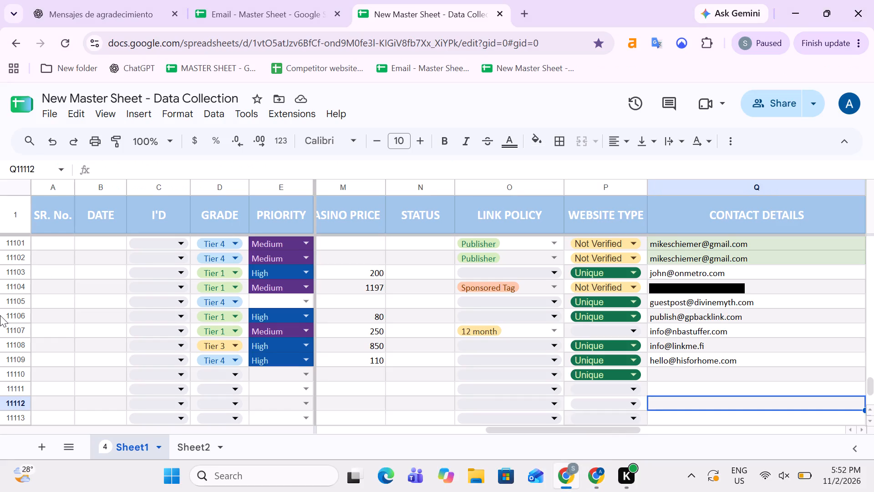
{"action": "key", "text": "Left"}
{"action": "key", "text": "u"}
{"action": "key", "text": "Tab"}
Copy the publisher's contact address from the Gmail thread into the contact details of rows 11110 to 11112.
{"action": "key", "text": "Right"}
{"action": "key", "text": "Left"}
{"action": "key", "text": "Up"}
{"action": "key", "text": "Up"}
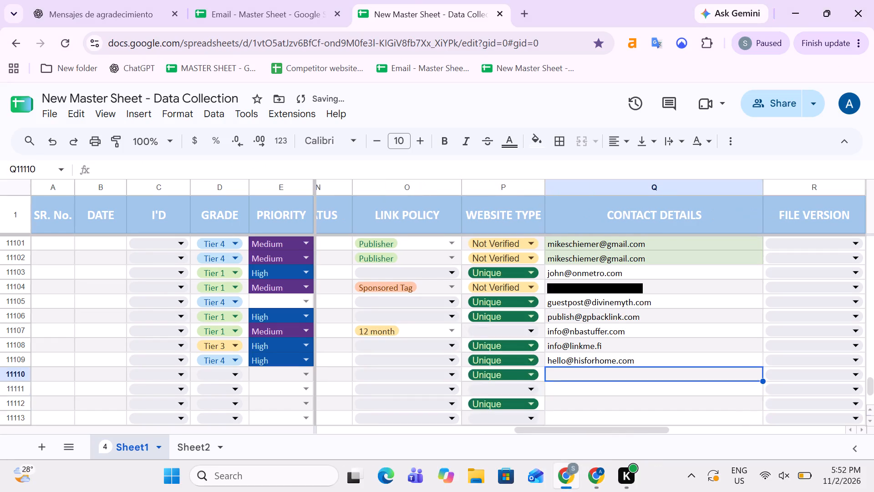
{"action": "key", "text": "alt+Tab"}
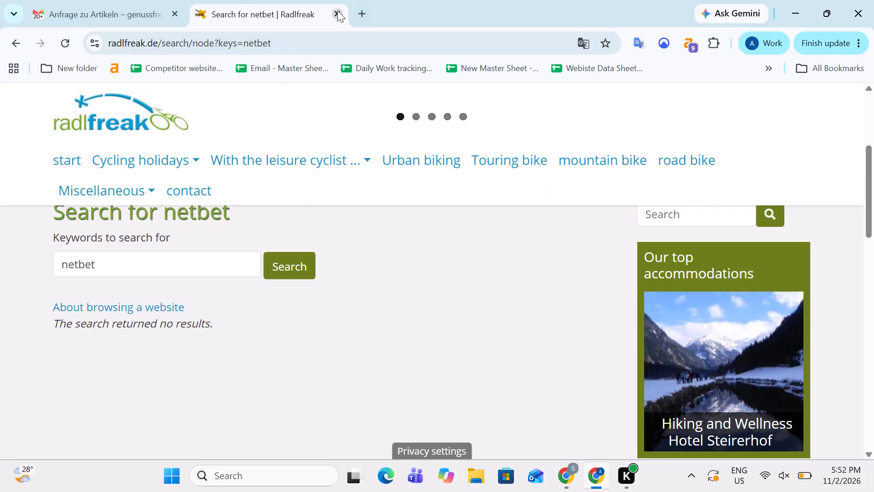
{"action": "left_click", "coordinate": [337, 10]}
{"action": "scroll", "coordinate": [383, 343], "scroll_direction": "up", "scroll_amount": 2}
{"action": "scroll", "coordinate": [329, 273], "scroll_direction": "up", "scroll_amount": 1}
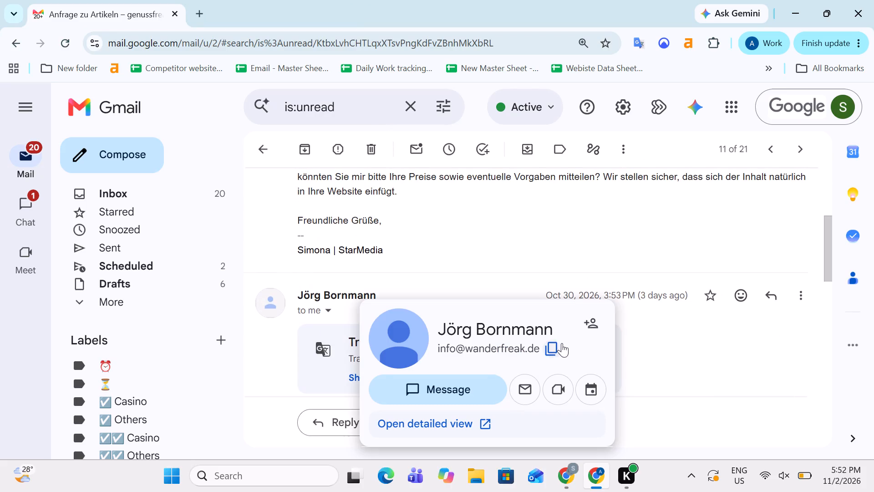
{"action": "left_click", "coordinate": [556, 347]}
{"action": "key", "text": "alt+Tab"}
{"action": "key", "text": "ctrl+v"}
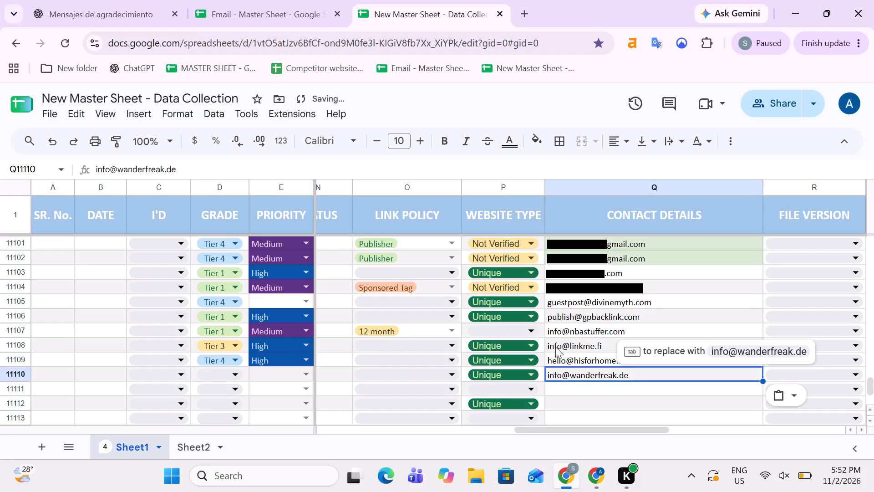
{"action": "key", "text": "ctrl+c"}
{"action": "key", "text": "Down"}
{"action": "key", "text": "shift+Down"}
{"action": "key", "text": "ctrl+v"}
Fill the contact details cells of rows 11110 to 11112 with light cornflower blue.
{"action": "key", "text": "Up"}
{"action": "key", "text": "shift+Down"}
{"action": "key", "text": "shift+Down"}
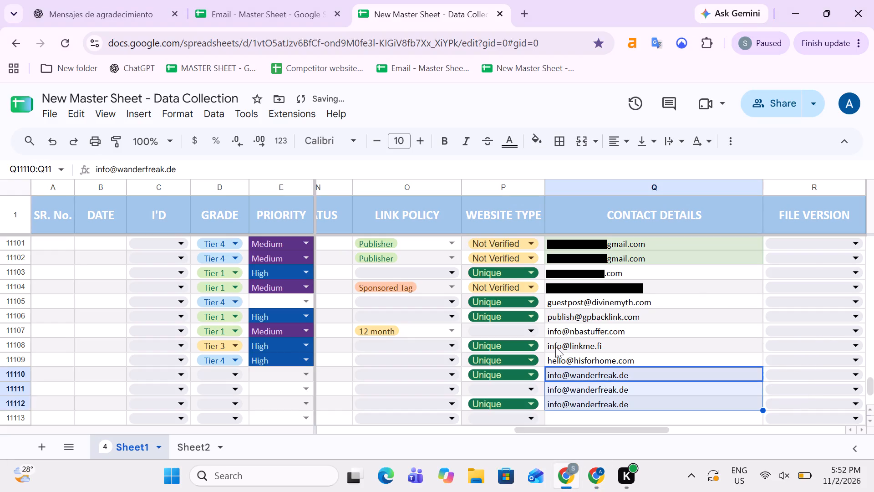
{"action": "left_click", "coordinate": [537, 138]}
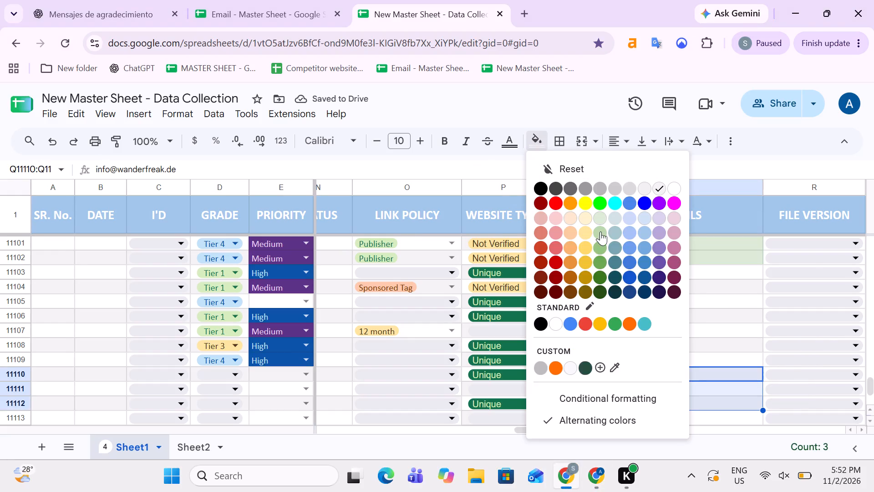
{"action": "left_click", "coordinate": [627, 218]}
Set the priority to High for rows 11110 and 11112, and to Medium for row 11111.
{"action": "key", "text": "Left"}
{"action": "key", "text": "Left"}
{"action": "key", "text": "Left"}
{"action": "key", "text": "Left"}
{"action": "key", "text": "Left"}
{"action": "key", "text": "Left"}
{"action": "key", "text": "Left"}
{"action": "key", "text": "Left"}
{"action": "key", "text": "Left"}
{"action": "key", "text": "Left"}
{"action": "key", "text": "Left"}
{"action": "key", "text": "Left"}
{"action": "key", "text": "Left"}
{"action": "key", "text": "Left"}
{"action": "key", "text": "Left"}
{"action": "key", "text": "Left"}
{"action": "key", "text": "Right"}
{"action": "key", "text": "Right"}
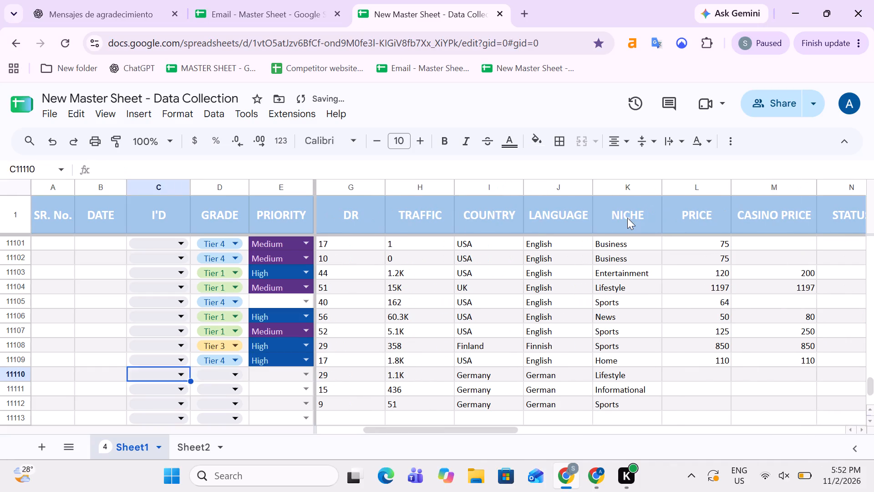
{"action": "key", "text": "Right"}
{"action": "key", "text": "Right"}
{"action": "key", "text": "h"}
{"action": "key", "text": "Down"}
{"action": "key", "text": "Return"}
{"action": "key", "text": "Up"}
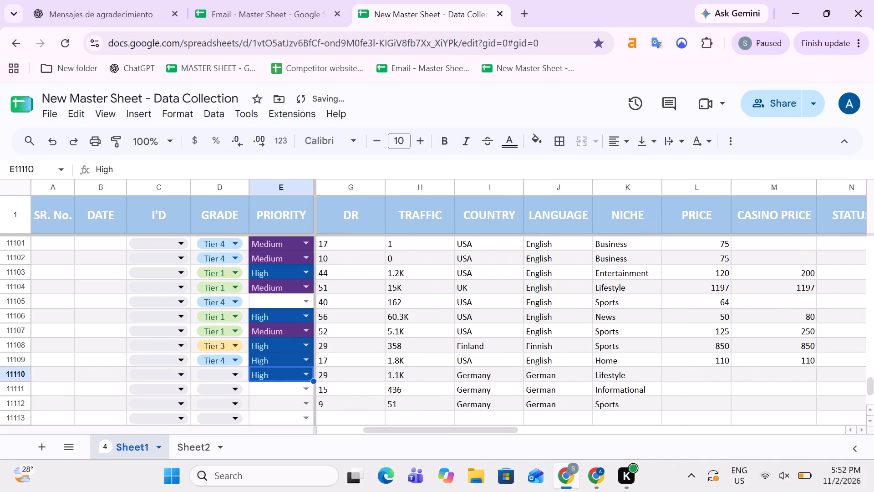
{"action": "key", "text": "Down"}
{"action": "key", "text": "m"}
{"action": "key", "text": "Down"}
{"action": "key", "text": "Return"}
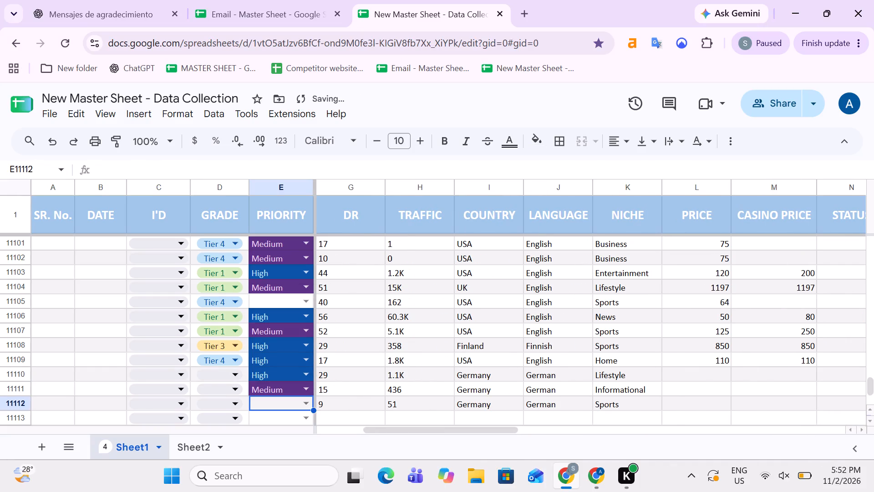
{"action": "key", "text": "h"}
{"action": "key", "text": "Down"}
{"action": "key", "text": "Return"}
Grade genussfreak.de in row 11110 as Tier 3, and wanderfreak.de and radlfreak.de in rows 11111 and 11112 as Tier 4.
{"action": "key", "text": "Up"}
{"action": "key", "text": "Up"}
{"action": "key", "text": "Up"}
{"action": "key", "text": "Left"}
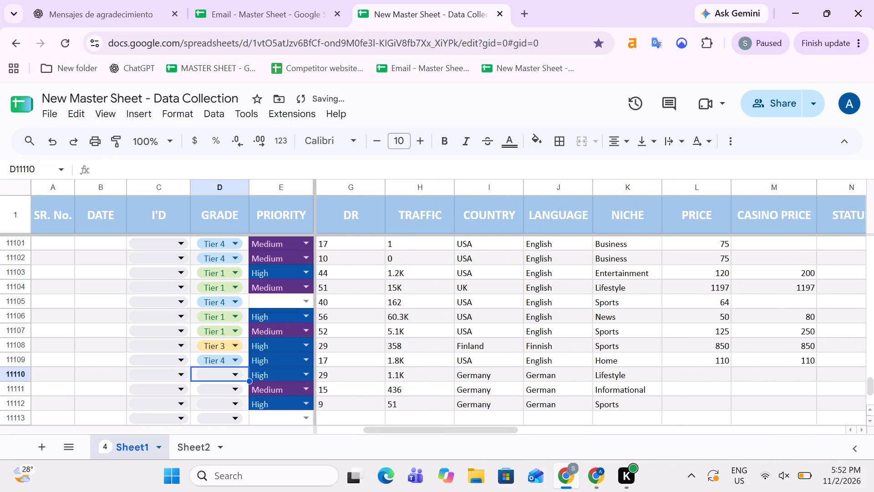
{"action": "key", "text": "Right"}
{"action": "key", "text": "Right"}
{"action": "key", "text": "Left"}
{"action": "key", "text": "Left"}
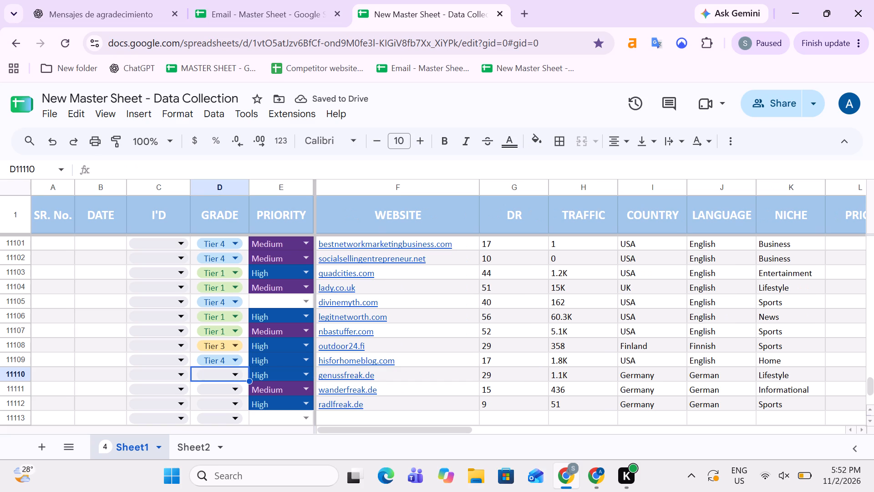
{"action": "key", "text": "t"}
{"action": "key", "text": "Up"}
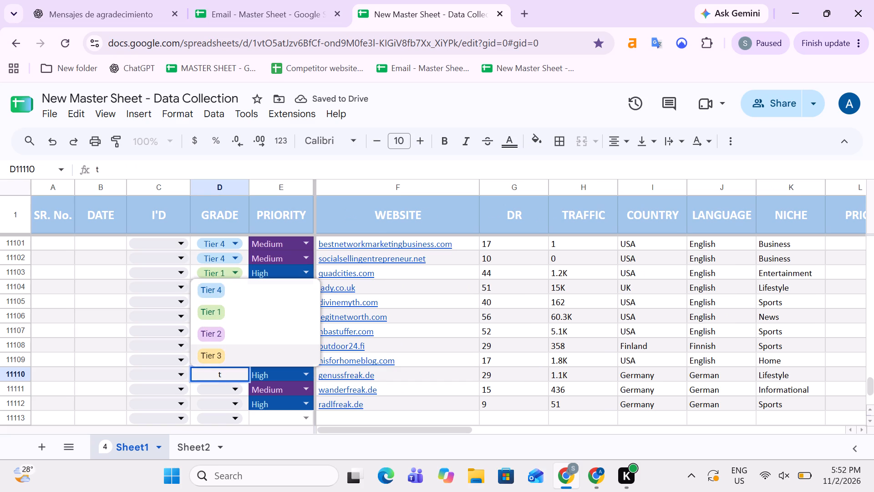
{"action": "key", "text": "Up"}
{"action": "key", "text": "Return"}
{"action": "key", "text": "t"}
{"action": "key", "text": "Up"}
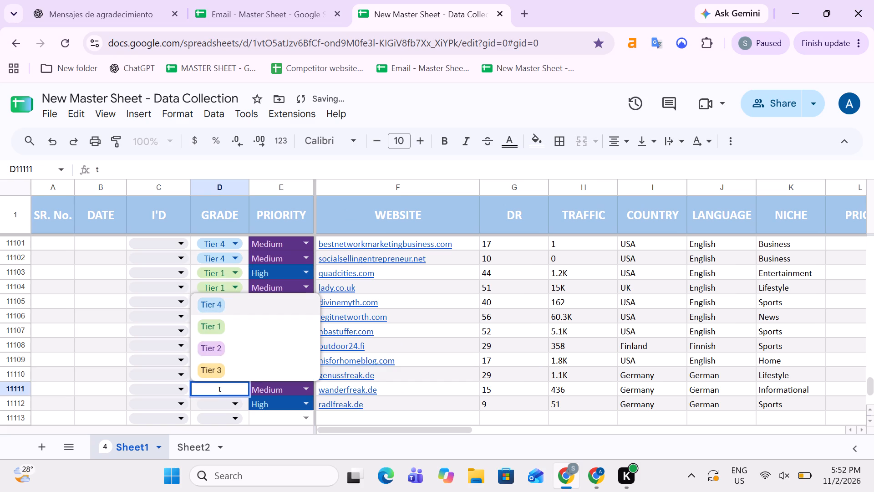
{"action": "key", "text": "Return"}
{"action": "key", "text": "Up"}
{"action": "key", "text": "ctrl+c"}
{"action": "key", "text": "Down"}
{"action": "key", "text": "ctrl+v"}
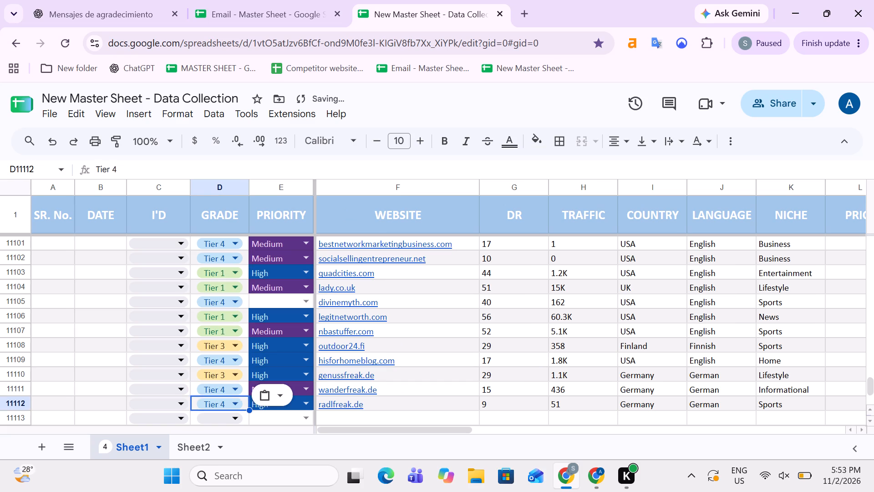
Read the publisher's Gmail reply for guest post pricing, sensitive-topic surcharge, link policy and payment terms of the three sites.
{"action": "key", "text": "Right"}
{"action": "key", "text": "Right"}
{"action": "key", "text": "alt+Tab"}
{"action": "scroll", "coordinate": [518, 201], "scroll_direction": "down", "scroll_amount": 4}
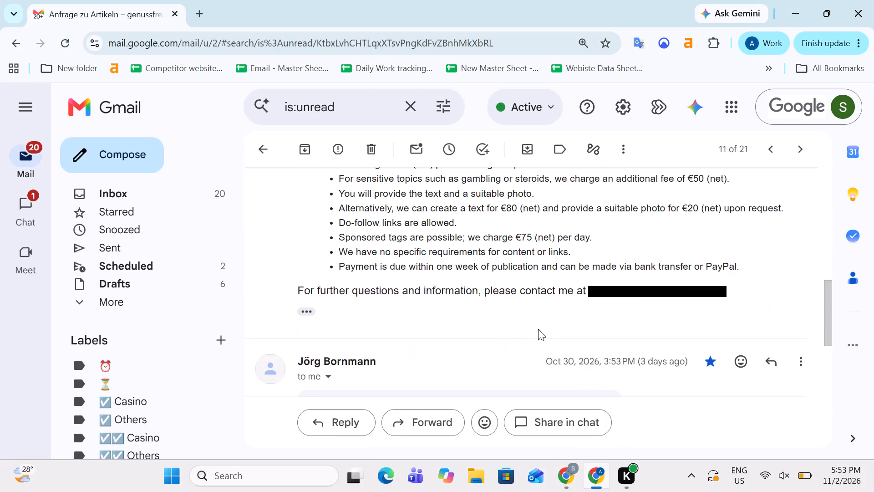
{"action": "scroll", "coordinate": [514, 356], "scroll_direction": "down", "scroll_amount": 5}
{"action": "scroll", "coordinate": [478, 362], "scroll_direction": "up", "scroll_amount": 1}
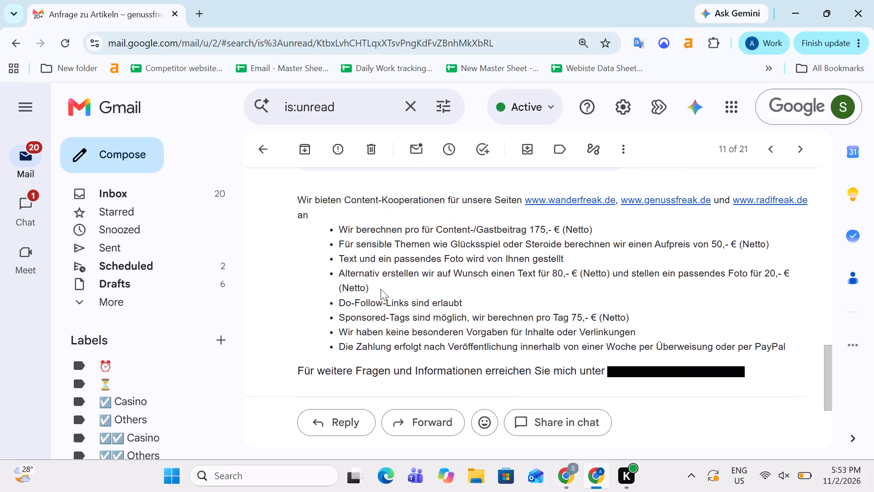
{"action": "scroll", "coordinate": [388, 307], "scroll_direction": "up", "scroll_amount": 6}
{"action": "left_click", "coordinate": [306, 284]}
{"action": "left_click_drag", "start_coordinate": [306, 284], "coordinate": [370, 325]}
{"action": "scroll", "coordinate": [463, 321], "scroll_direction": "down", "scroll_amount": 3}
{"action": "left_click", "coordinate": [753, 220], "text": "shift"}
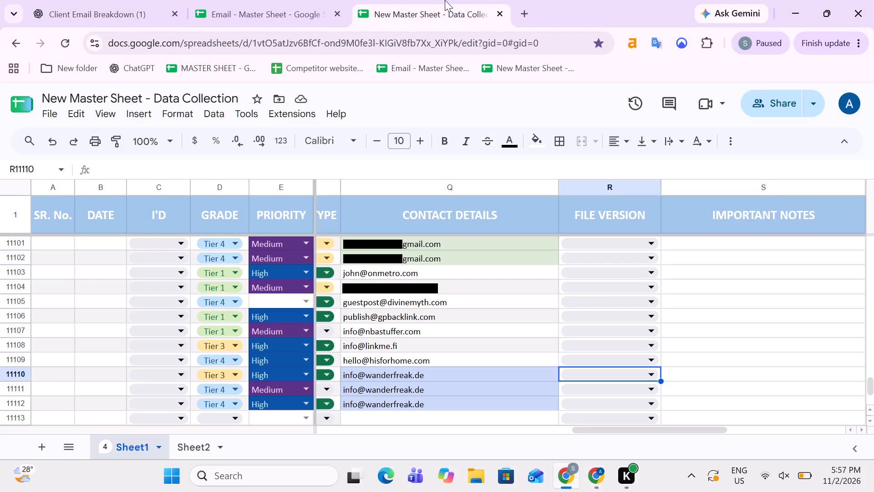
{"action": "key", "text": "Left"}
{"action": "key", "text": "Left"}
{"action": "key", "text": "Left"}
{"action": "key", "text": "Left"}
{"action": "key", "text": "Left"}
{"action": "key", "text": "Left"}
{"action": "key", "text": "Left"}
{"action": "key", "text": "Left"}
{"action": "key", "text": "Right"}
{"action": "key", "text": "Right"}
{"action": "key", "text": "Right"}
{"action": "key", "text": "Right"}
{"action": "key", "text": "Right"}
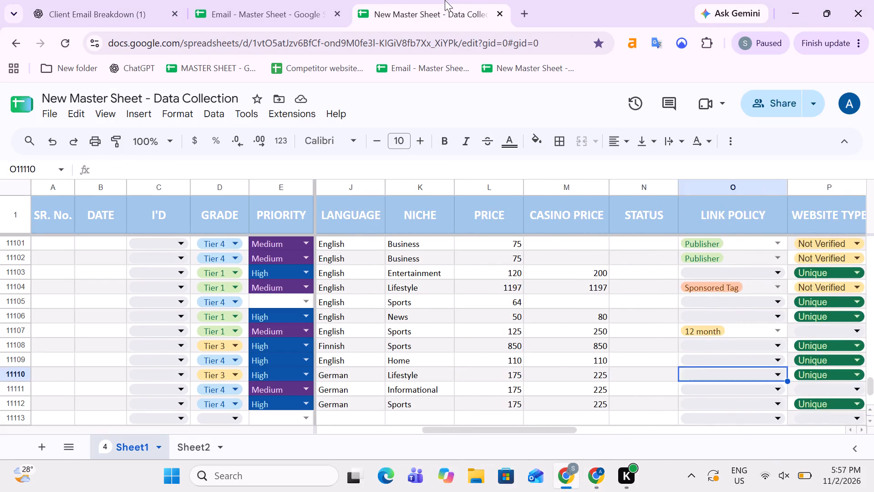
{"action": "key", "text": "Right"}
{"action": "key", "text": "Right"}
{"action": "key", "text": "Right"}
{"action": "key", "text": "Left"}
{"action": "key", "text": "Left"}
{"action": "key", "text": "Left"}
{"action": "key", "text": "Left"}
{"action": "key", "text": "Left"}
{"action": "key", "text": "Left"}
{"action": "key", "text": "Left"}
{"action": "key", "text": "Left"}
{"action": "key", "text": "Left"}
{"action": "key", "text": "Left"}
{"action": "key", "text": "Left"}
{"action": "key", "text": "Left"}
{"action": "key", "text": "Left"}
{"action": "key", "text": "Left"}
{"action": "key", "text": "Left"}
{"action": "key", "text": "Left"}
{"action": "key", "text": "Left"}
{"action": "key", "text": "Left"}
{"action": "key", "text": "Right"}
{"action": "key", "text": "Right"}
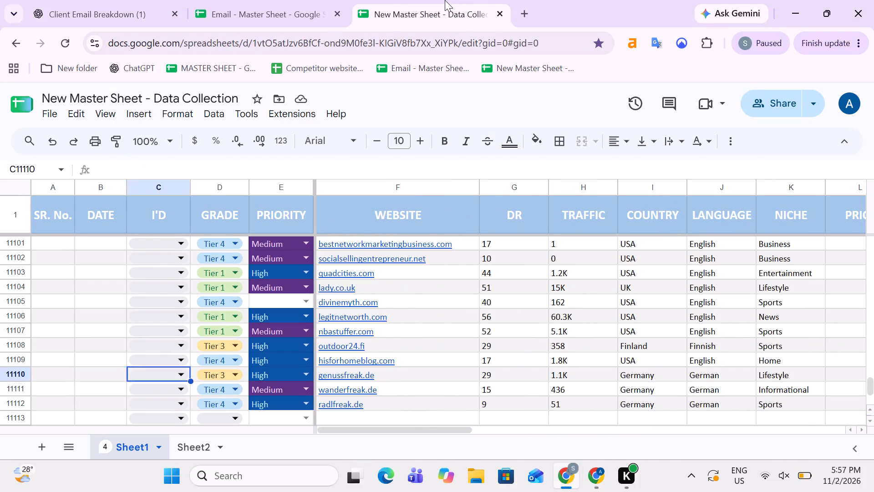
{"action": "key", "text": "Right"}
{"action": "key", "text": "Right"}
{"action": "key", "text": "Right"}
{"action": "key", "text": "Left"}
{"action": "key", "text": "Left"}
{"action": "key", "text": "Left"}
Review the websites recorded from the 2-Nov-2026 entry in row 11072 down to the last filled row.
{"action": "key", "text": "ctrl+Up"}
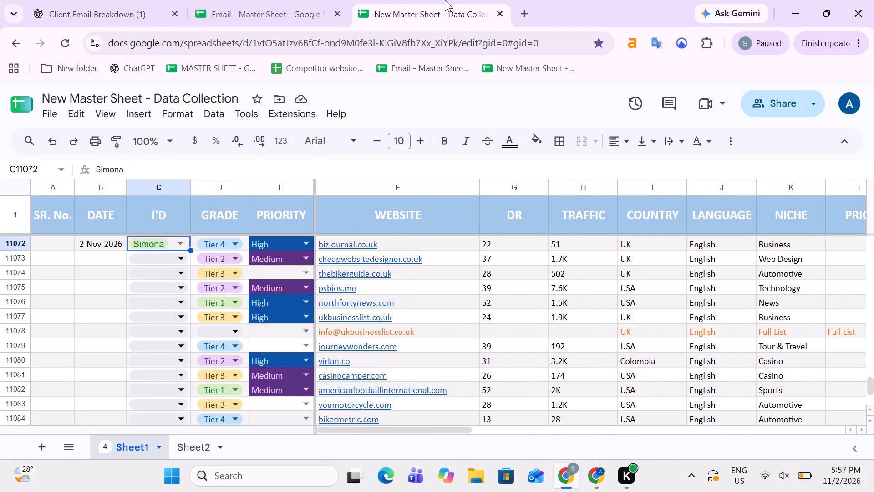
{"action": "key", "text": "Up"}
{"action": "key", "text": "Down"}
{"action": "key", "text": "Down"}
{"action": "key", "text": "Right"}
{"action": "key", "text": "Up"}
{"action": "key", "text": "Right"}
{"action": "key", "text": "Right"}
{"action": "key", "text": "ctrl+shift+Down"}
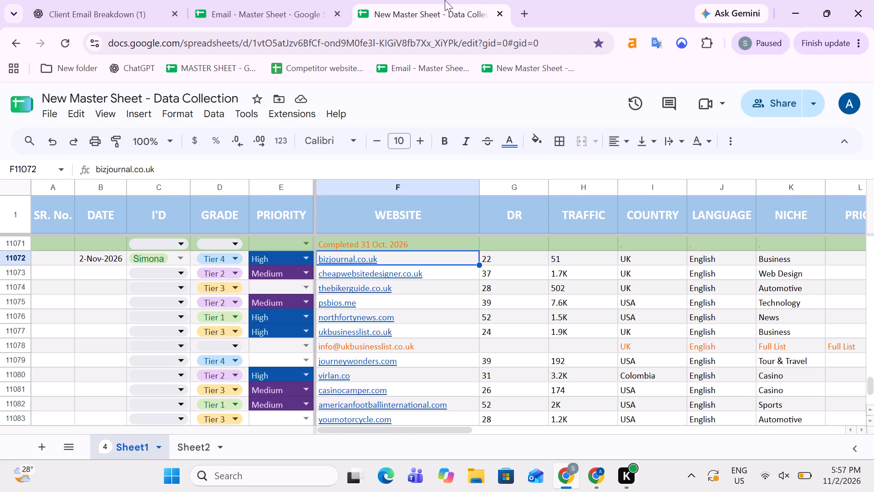
{"action": "key", "text": "Down"}
{"action": "key", "text": "ctrl+Down"}
{"action": "key", "text": "Down"}
{"action": "key", "text": "Down"}
{"action": "key", "text": "Down"}
{"action": "key", "text": "Down"}
{"action": "key", "text": "Down"}
{"action": "key", "text": "Down"}
{"action": "key", "text": "Down"}
{"action": "key", "text": "Down"}
{"action": "key", "text": "Down"}
{"action": "key", "text": "Down"}
{"action": "key", "text": "Down"}
{"action": "key", "text": "Down"}
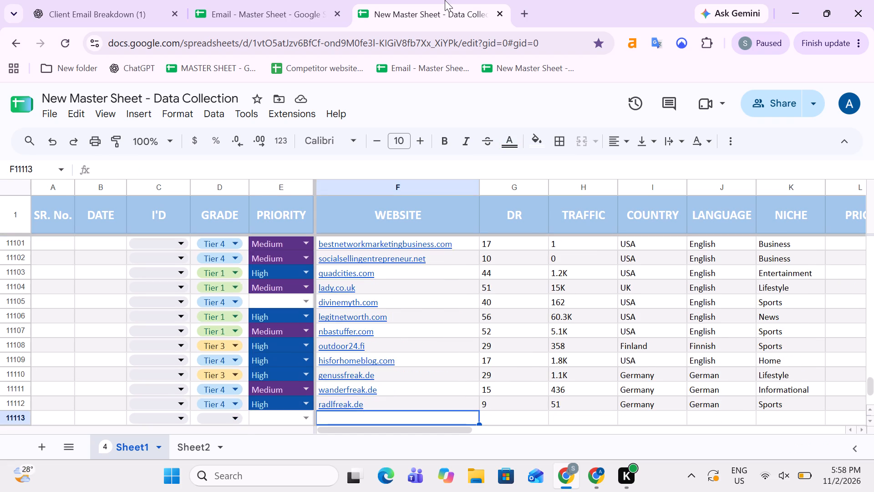
{"action": "key", "text": "Up"}
{"action": "key", "text": "Up"}
{"action": "key", "text": "Up"}
{"action": "key", "text": "Up"}
{"action": "key", "text": "Up"}
{"action": "key", "text": "Up"}
{"action": "key", "text": "Up"}
{"action": "key", "text": "Up"}
{"action": "key", "text": "Up"}
{"action": "key", "text": "Up"}
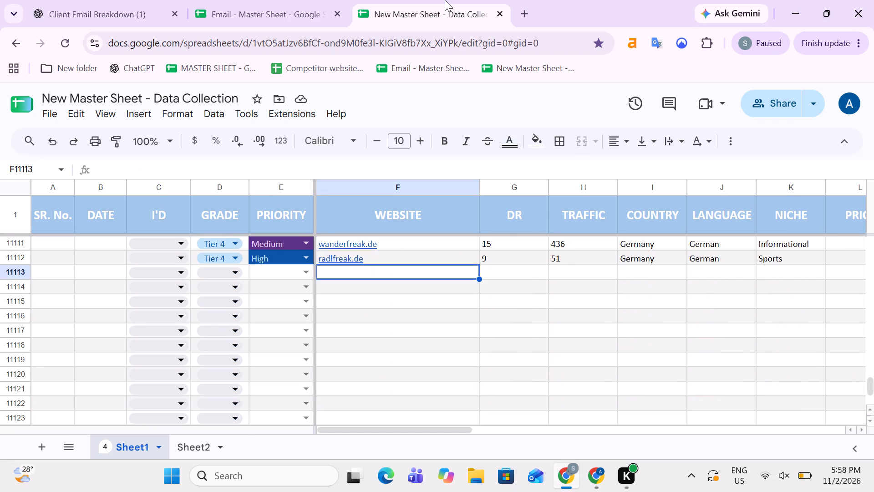
{"action": "key", "text": "alt+Tab"}
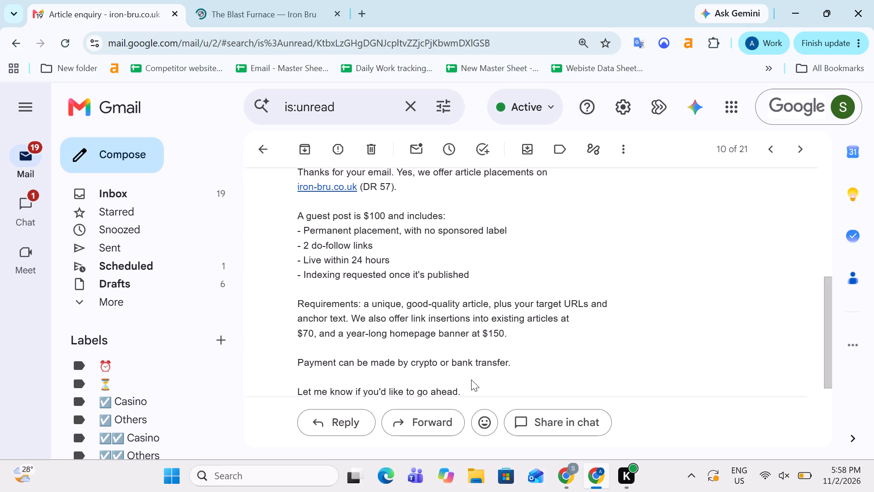
Read the iron-bru.co.uk placement offer email, copy the site's domain, and enter it as the website in row 11113 of the New Master Sheet.
{"action": "scroll", "coordinate": [448, 355], "scroll_direction": "down", "scroll_amount": 1}
{"action": "scroll", "coordinate": [433, 350], "scroll_direction": "up", "scroll_amount": 2}
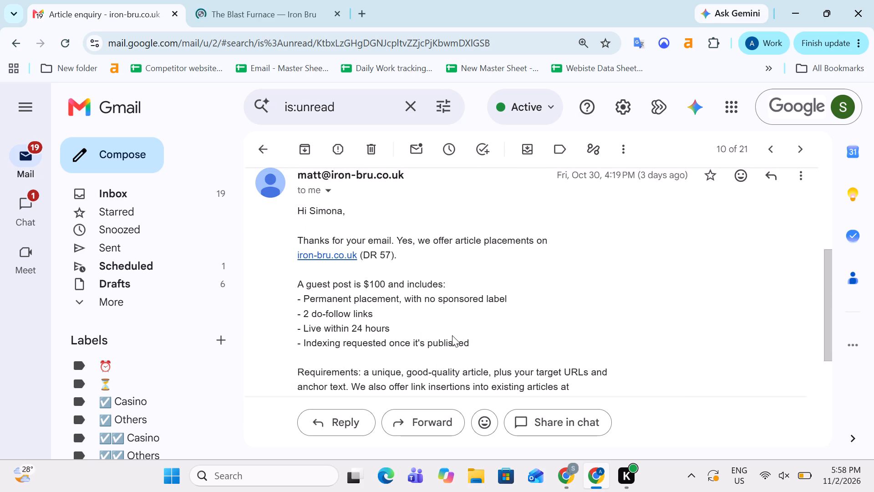
{"action": "scroll", "coordinate": [455, 326], "scroll_direction": "down", "scroll_amount": 2}
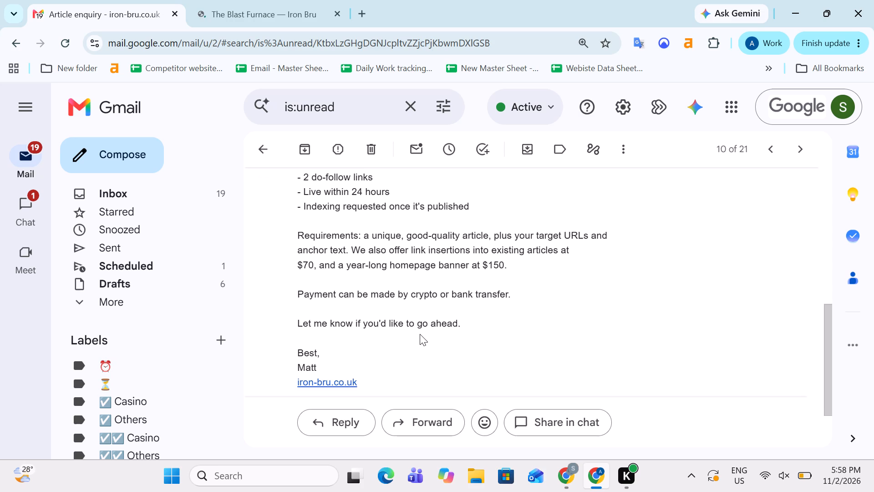
{"action": "left_click", "coordinate": [257, 7]}
{"action": "left_click", "coordinate": [211, 46]}
{"action": "left_click_drag", "start_coordinate": [211, 46], "coordinate": [180, 47]}
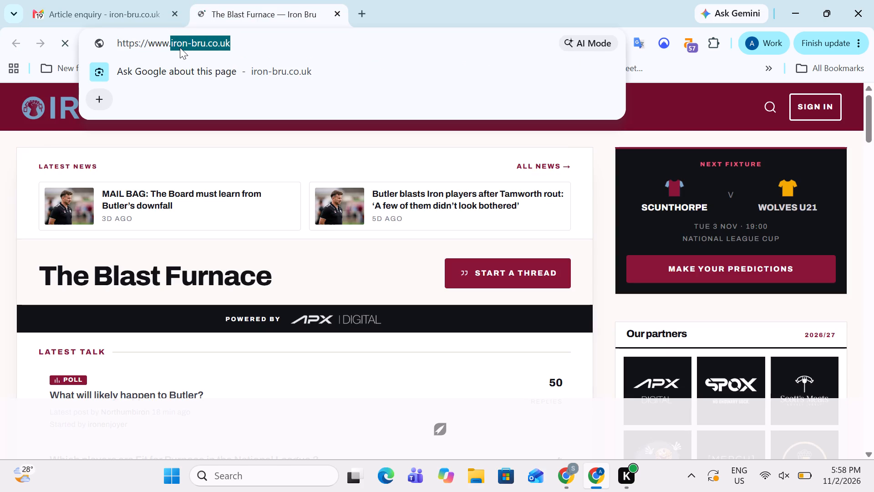
{"action": "key", "text": "ctrl+c"}
{"action": "key", "text": "ctrl+c"}
{"action": "key", "text": "alt+Tab"}
{"action": "key", "text": "Down"}
{"action": "key", "text": "Up"}
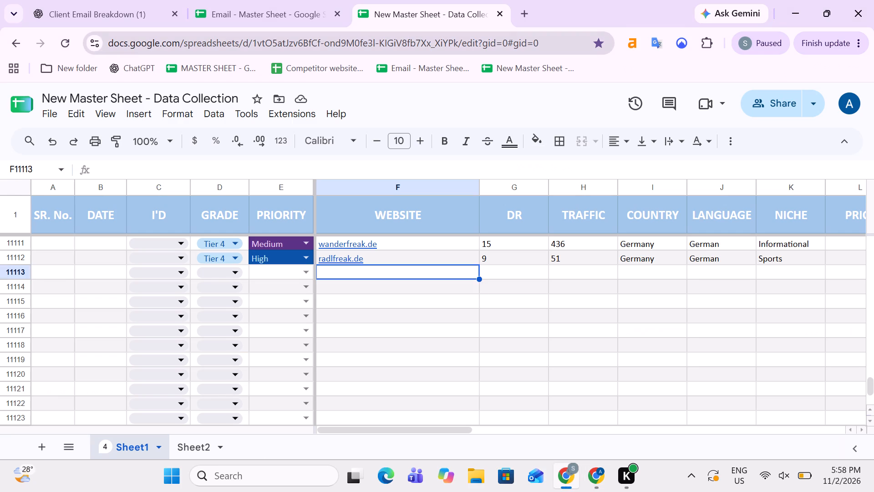
{"action": "key", "text": "Return"}
{"action": "key", "text": "ctrl+v"}
{"action": "key", "text": "Tab"}
Look over the iron-bru.co.uk homepage, open its Ahrefs metrics, and return to the New Master Sheet.
{"action": "key", "text": "alt+Tab"}
{"action": "scroll", "coordinate": [251, 217], "scroll_direction": "down", "scroll_amount": 3}
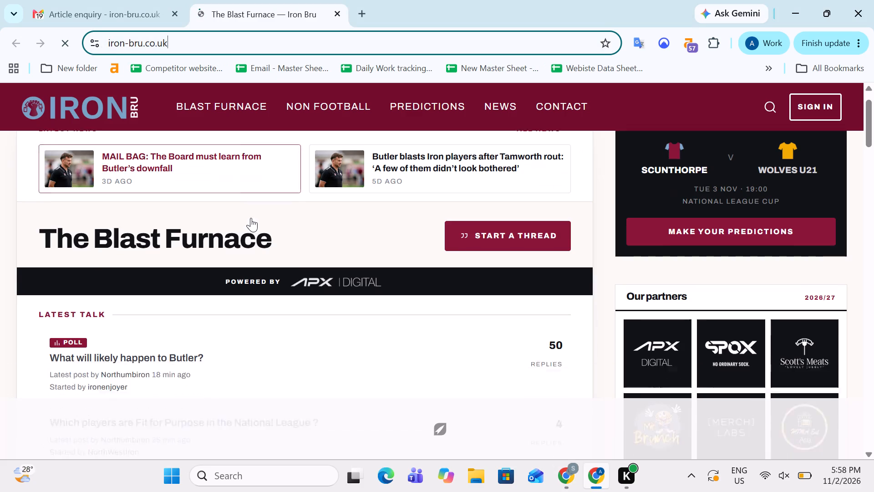
{"action": "scroll", "coordinate": [251, 218], "scroll_direction": "down", "scroll_amount": 2}
{"action": "scroll", "coordinate": [346, 272], "scroll_direction": "down", "scroll_amount": 12}
{"action": "scroll", "coordinate": [359, 265], "scroll_direction": "down", "scroll_amount": 9}
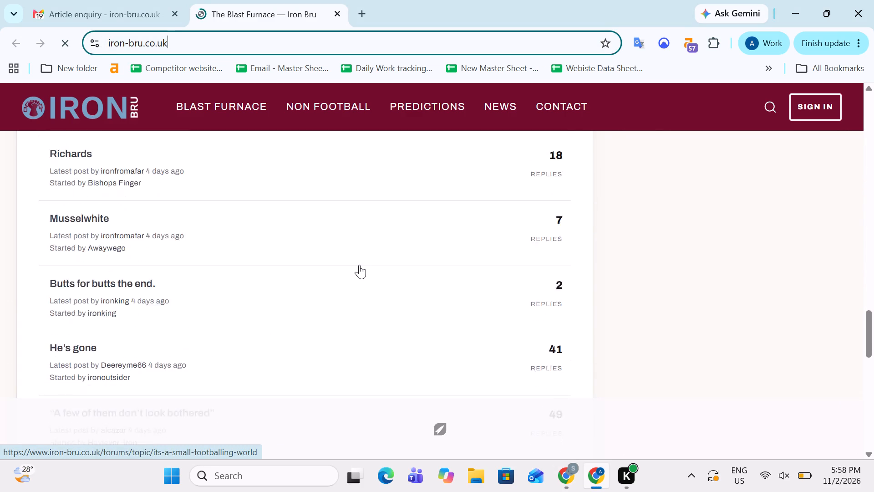
{"action": "scroll", "coordinate": [359, 265], "scroll_direction": "down", "scroll_amount": 9}
{"action": "scroll", "coordinate": [359, 265], "scroll_direction": "up", "scroll_amount": 20}
{"action": "scroll", "coordinate": [359, 265], "scroll_direction": "up", "scroll_amount": 12}
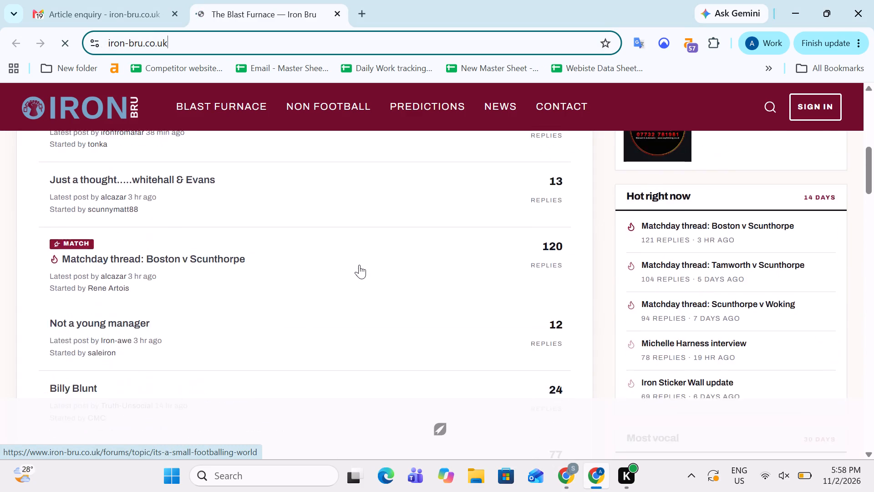
{"action": "scroll", "coordinate": [359, 265], "scroll_direction": "up", "scroll_amount": 6}
{"action": "scroll", "coordinate": [572, 269], "scroll_direction": "down", "scroll_amount": 5}
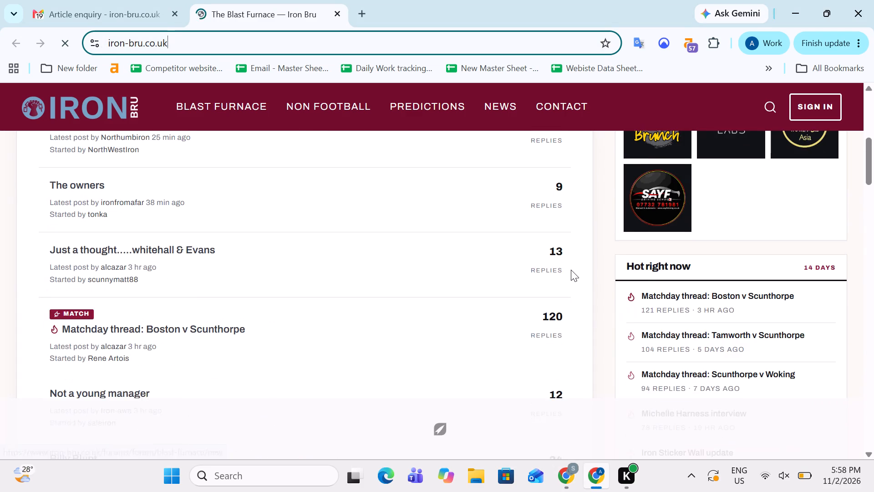
{"action": "scroll", "coordinate": [568, 266], "scroll_direction": "up", "scroll_amount": 9}
{"action": "left_click", "coordinate": [690, 46]}
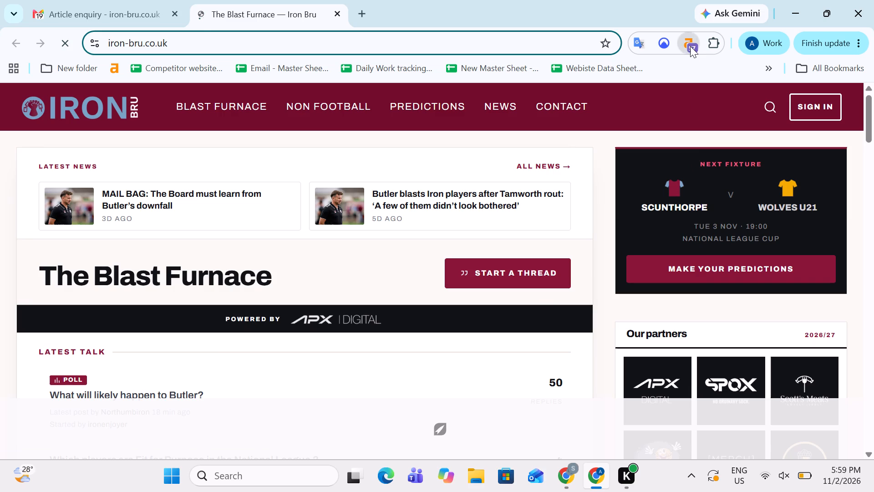
{"action": "key", "text": "alt+Tab"}
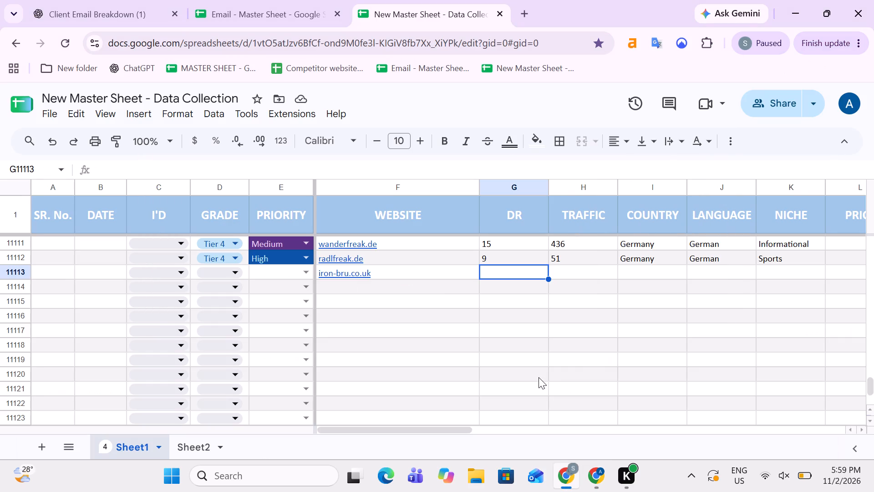
Enter DR 57 and traffic 178 for iron-bru.co.uk in row 11113 of the New Master Sheet.
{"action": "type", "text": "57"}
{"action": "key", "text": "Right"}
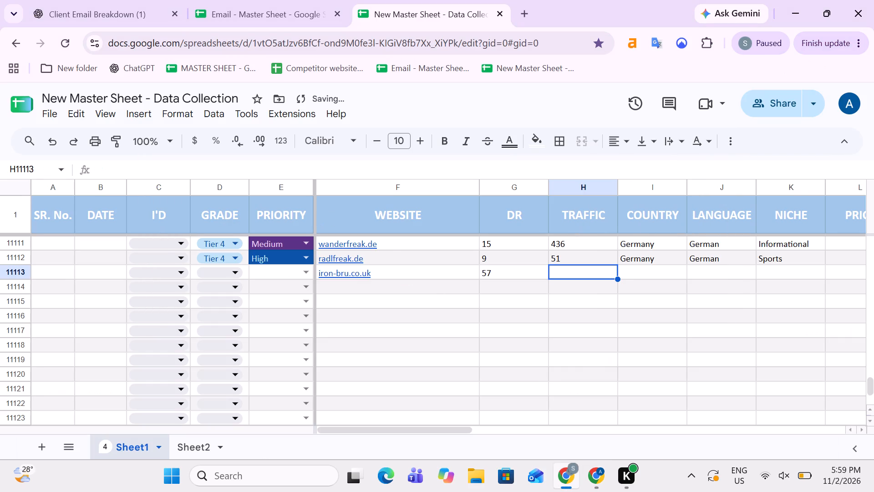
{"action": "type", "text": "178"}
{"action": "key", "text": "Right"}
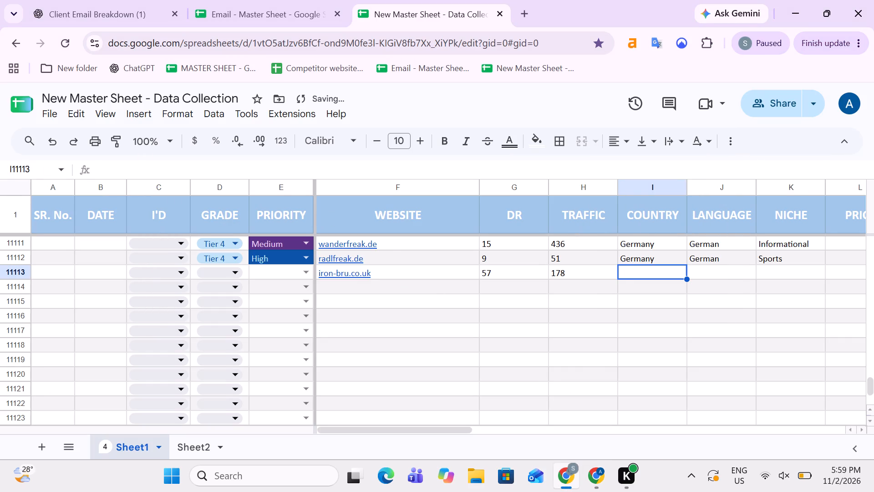
Fill in the country as UK and the language as English for iron-bru.co.uk in row 11113.
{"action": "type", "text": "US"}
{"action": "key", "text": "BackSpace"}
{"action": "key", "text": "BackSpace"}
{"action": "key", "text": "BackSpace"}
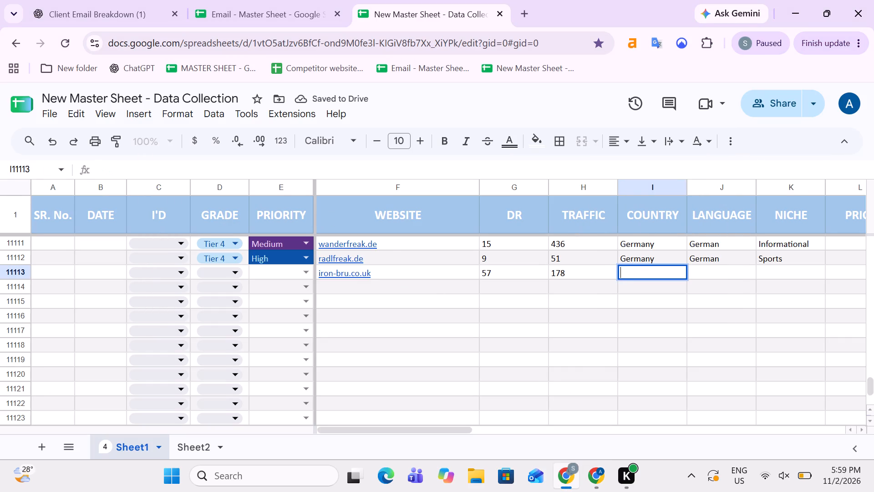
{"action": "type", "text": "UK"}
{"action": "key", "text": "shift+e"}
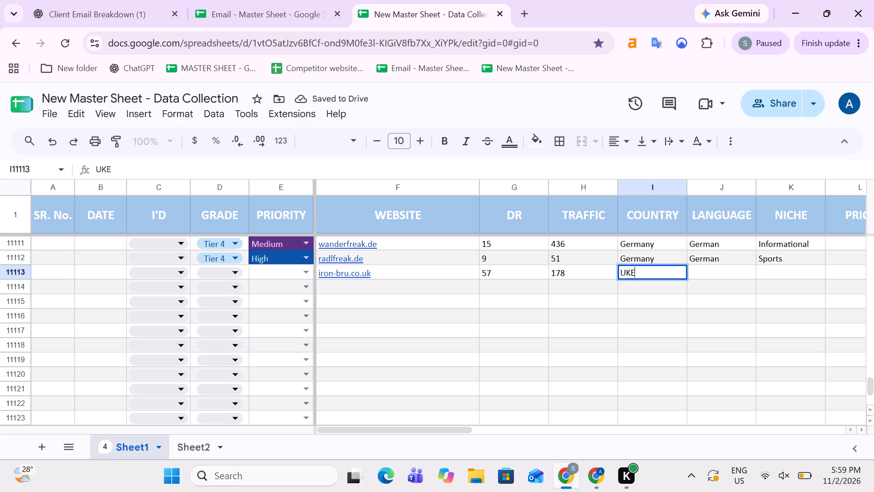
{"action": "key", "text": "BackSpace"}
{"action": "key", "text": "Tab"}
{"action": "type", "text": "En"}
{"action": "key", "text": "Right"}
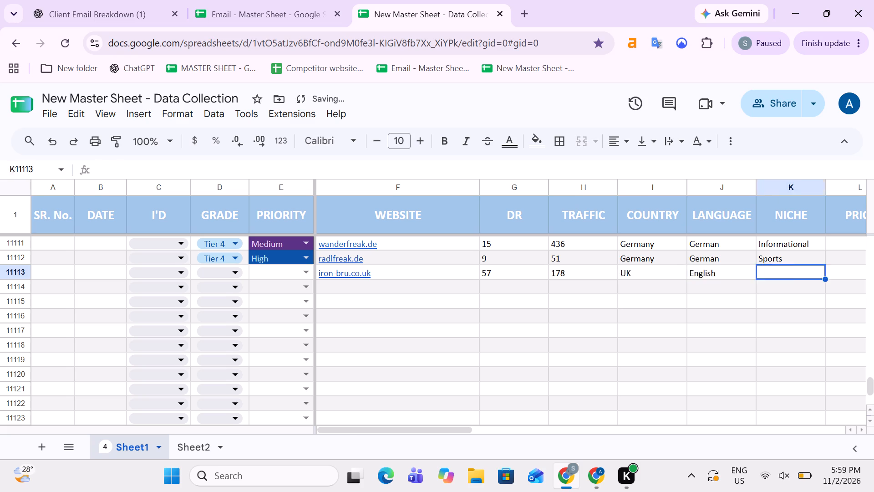
Set the niche of iron-bru.co.uk to Sports and move on to its price cell.
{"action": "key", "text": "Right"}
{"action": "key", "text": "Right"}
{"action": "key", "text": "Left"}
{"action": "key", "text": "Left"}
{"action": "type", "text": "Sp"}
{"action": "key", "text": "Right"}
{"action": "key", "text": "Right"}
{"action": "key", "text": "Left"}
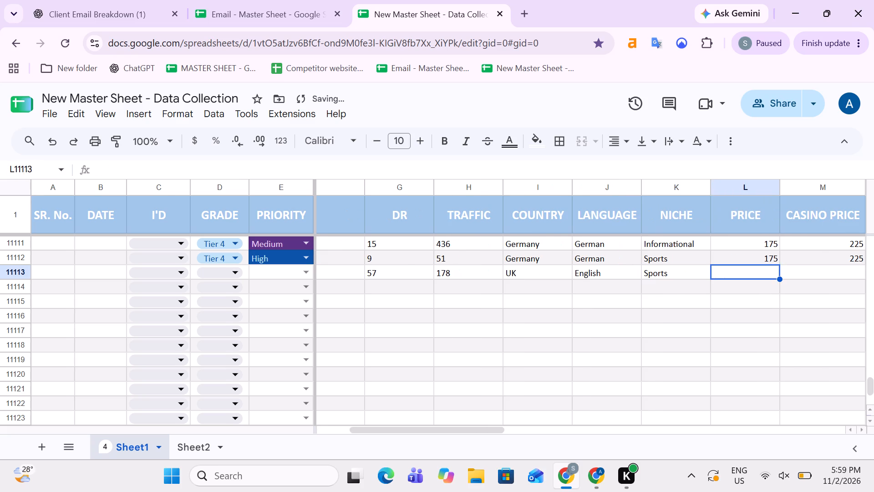
Switch to the iron-bru.co.uk website and search it for "Netbet".
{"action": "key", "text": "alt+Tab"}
{"action": "left_click", "coordinate": [0, 266]}
{"action": "scroll", "coordinate": [380, 320], "scroll_direction": "down", "scroll_amount": 3}
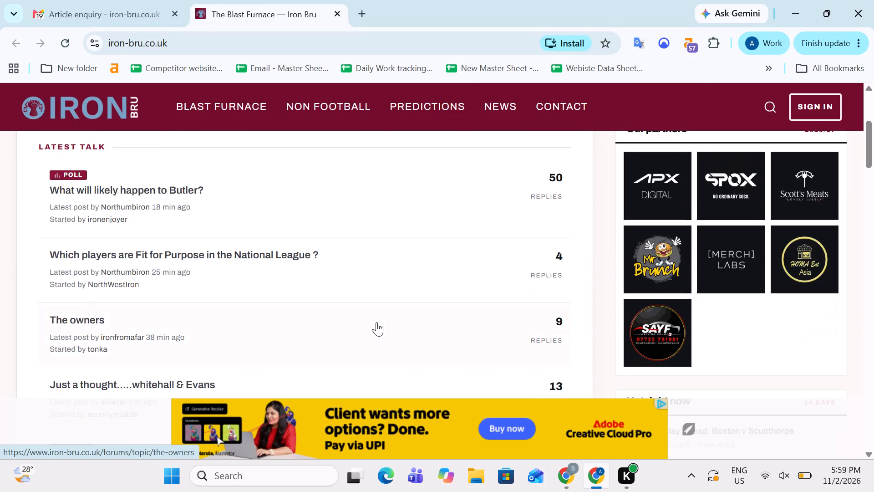
{"action": "scroll", "coordinate": [376, 322], "scroll_direction": "up", "scroll_amount": 10}
{"action": "left_click", "coordinate": [769, 104]}
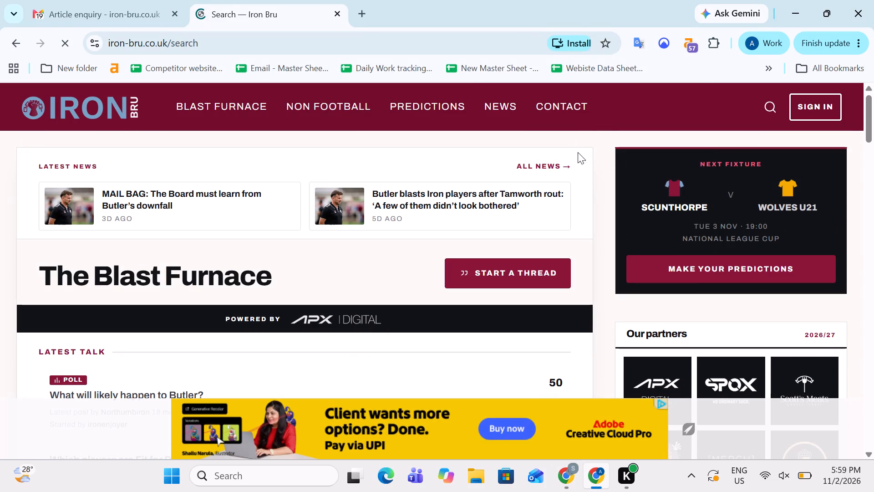
{"action": "left_click", "coordinate": [258, 234]}
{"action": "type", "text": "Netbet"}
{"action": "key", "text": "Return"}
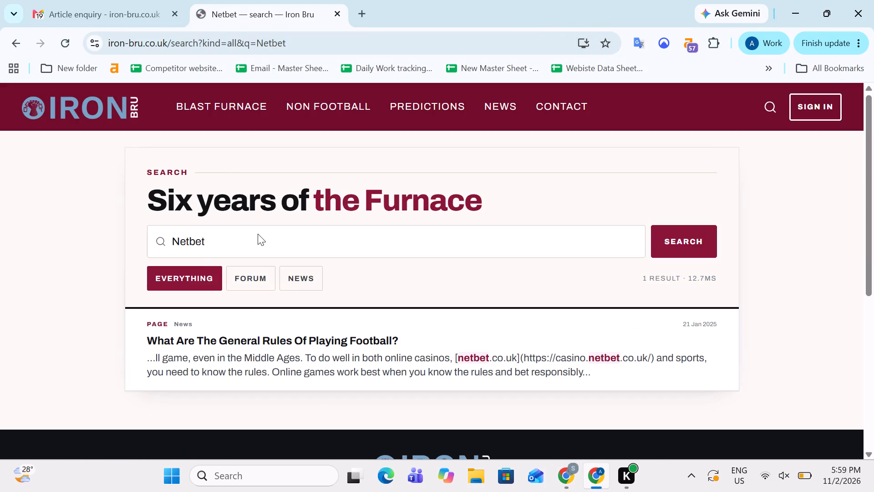
Open the article on the general rules of playing football, check its casino link, and return to the iron-bru.co.uk email.
{"action": "left_click", "coordinate": [292, 345], "text": "ctrl"}
{"action": "left_click", "coordinate": [434, 0]}
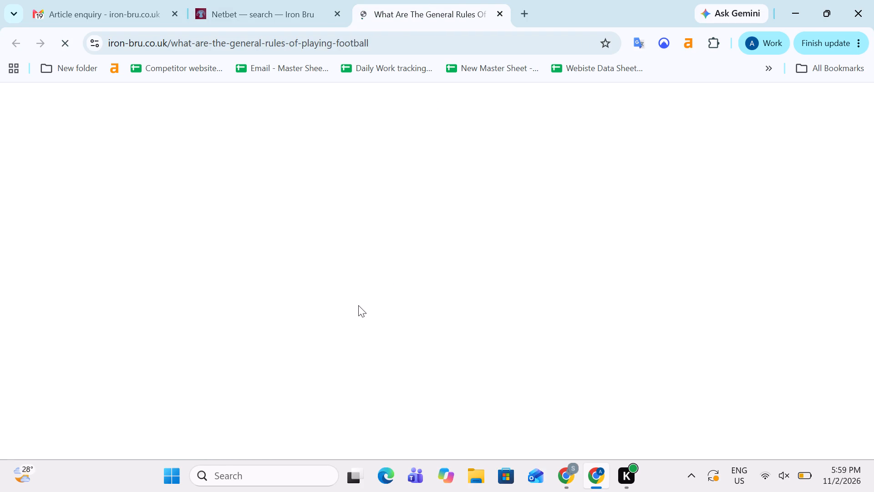
{"action": "scroll", "coordinate": [358, 305], "scroll_direction": "down", "scroll_amount": 7}
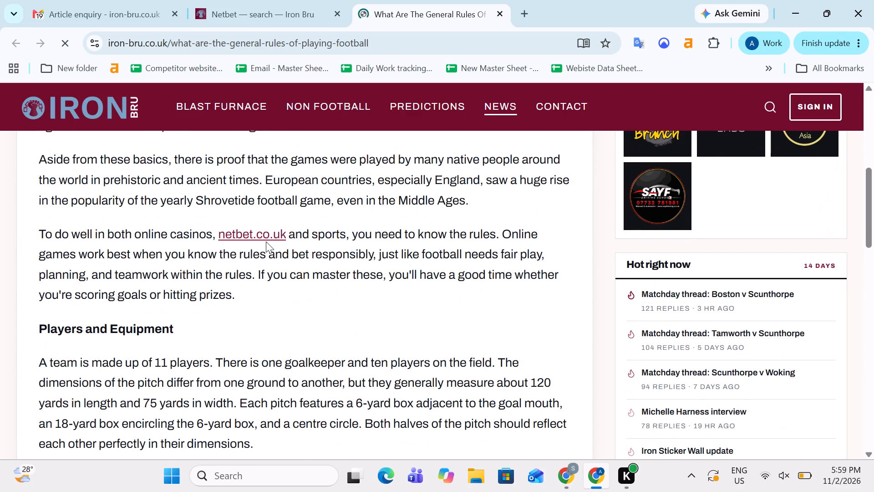
{"action": "left_click", "coordinate": [500, 9]}
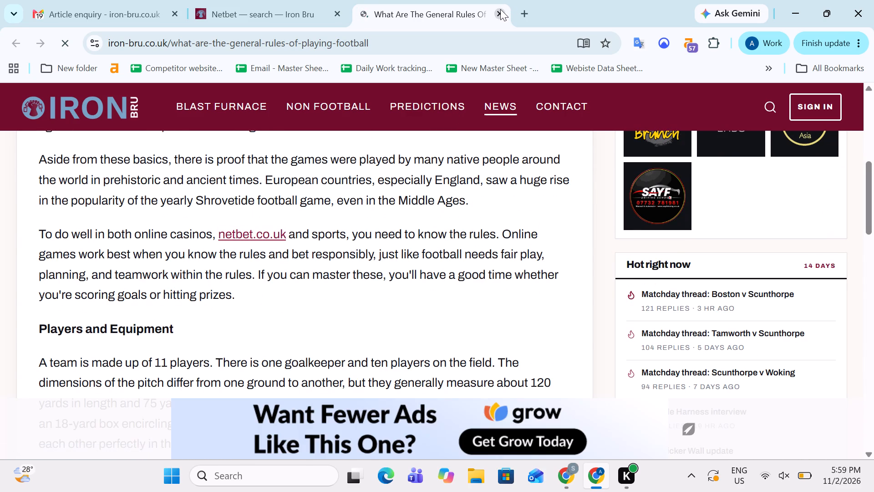
{"action": "left_click", "coordinate": [335, 11]}
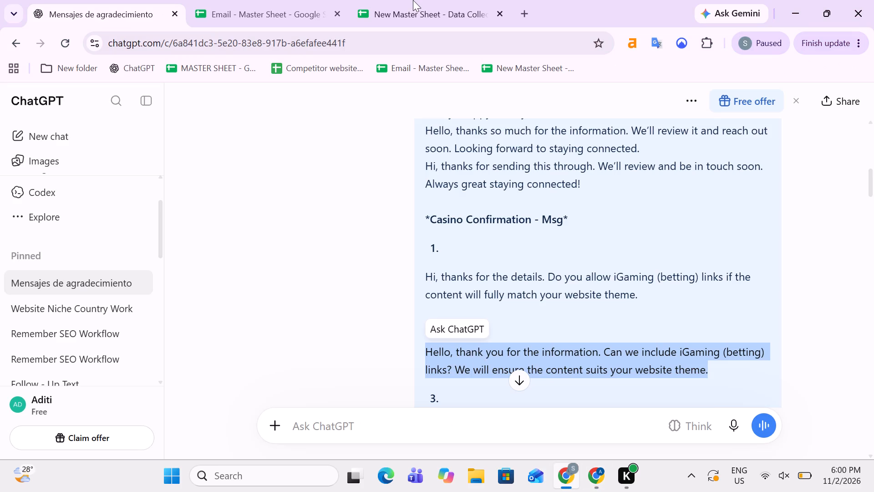
{"action": "left_click", "coordinate": [415, 0]}
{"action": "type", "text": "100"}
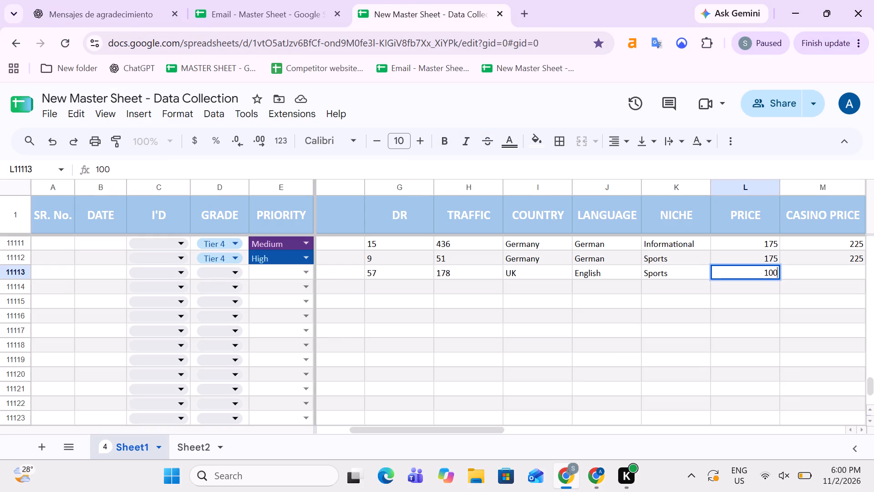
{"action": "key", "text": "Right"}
Copy the publisher's email address from the iron-bru.co.uk conversation into the contact details of row 11113 in the New Master Sheet.
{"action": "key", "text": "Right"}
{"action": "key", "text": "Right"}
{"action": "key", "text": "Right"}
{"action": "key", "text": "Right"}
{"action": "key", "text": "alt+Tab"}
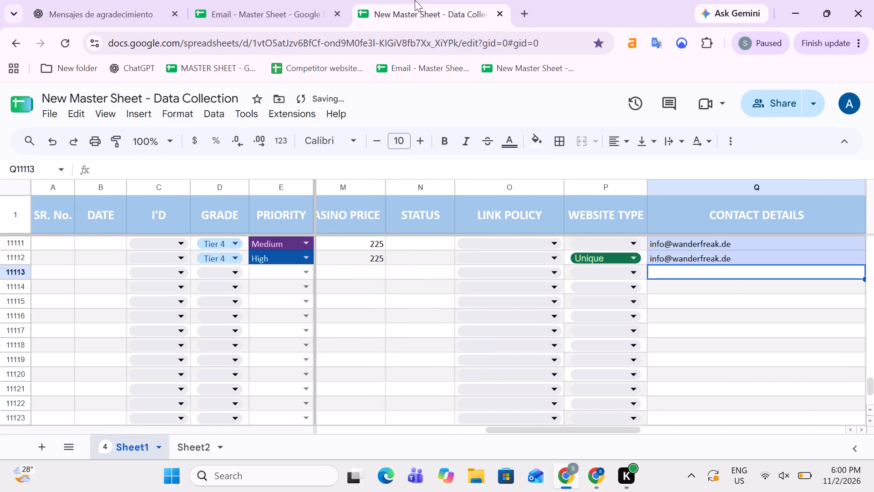
{"action": "scroll", "coordinate": [356, 220], "scroll_direction": "up", "scroll_amount": 1}
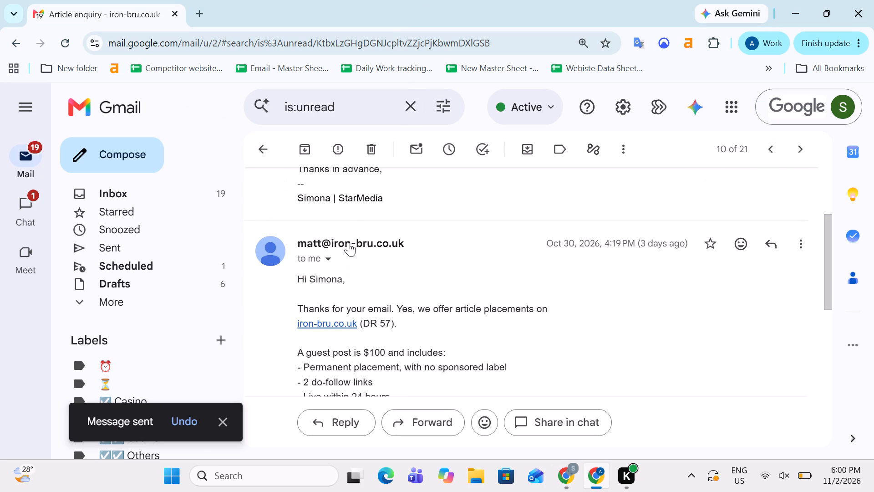
{"action": "left_click", "coordinate": [544, 299]}
{"action": "key", "text": "alt+Tab"}
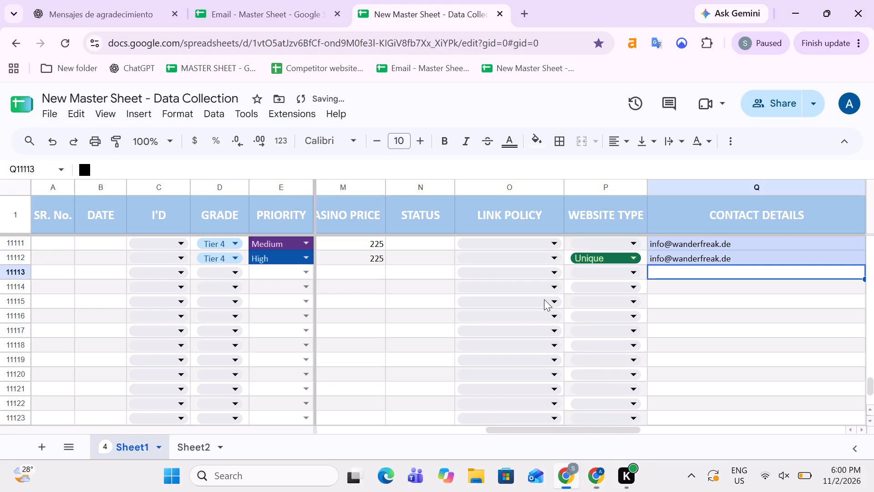
{"action": "key", "text": "ctrl+v"}
Set the grade of iron-bru.co.uk in row 11113 to Tier 4.
{"action": "key", "text": "Left"}
{"action": "key", "text": "Left"}
{"action": "key", "text": "Left"}
{"action": "key", "text": "Left"}
{"action": "key", "text": "Left"}
{"action": "key", "text": "Left"}
{"action": "key", "text": "Left"}
{"action": "key", "text": "Left"}
{"action": "key", "text": "Left"}
{"action": "key", "text": "Left"}
{"action": "key", "text": "Left"}
{"action": "key", "text": "Left"}
{"action": "key", "text": "Left"}
{"action": "key", "text": "Left"}
{"action": "key", "text": "Left"}
{"action": "key", "text": "Left"}
{"action": "key", "text": "Left"}
{"action": "key", "text": "Left"}
{"action": "key", "text": "Left"}
{"action": "key", "text": "Right"}
{"action": "key", "text": "Right"}
{"action": "key", "text": "Right"}
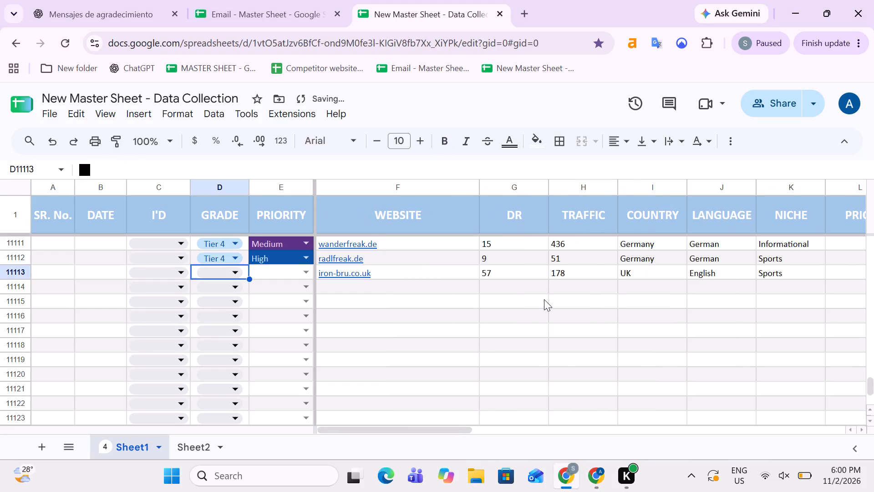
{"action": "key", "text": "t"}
{"action": "key", "text": "Up"}
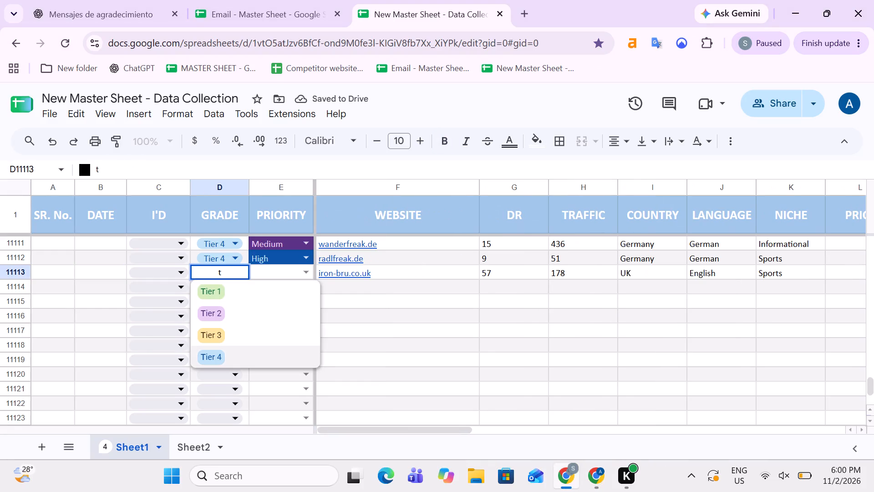
{"action": "key", "text": "Return"}
{"action": "key", "text": "Up"}
{"action": "key", "text": "Right"}
{"action": "key", "text": "Right"}
{"action": "key", "text": "alt+Tab"}
{"action": "scroll", "coordinate": [741, 258], "scroll_direction": "down", "scroll_amount": 4}
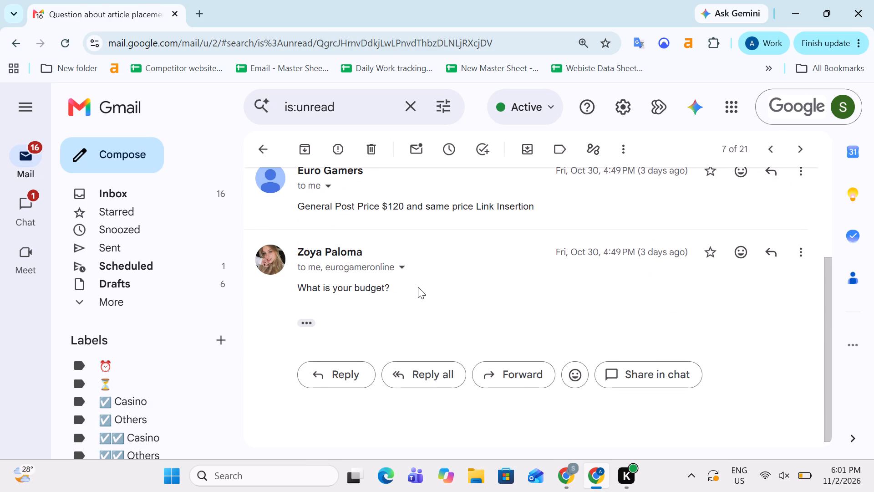
{"action": "scroll", "coordinate": [418, 292], "scroll_direction": "up", "scroll_amount": 1}
{"action": "left_click", "coordinate": [377, 285]}
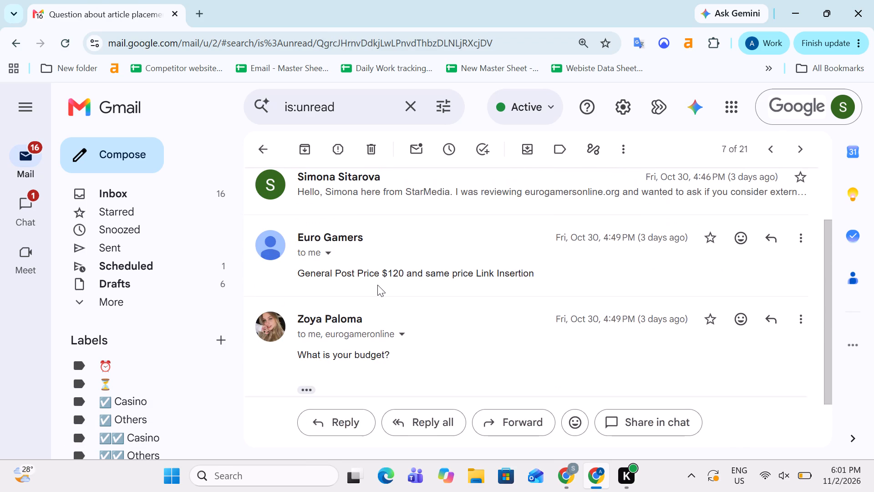
{"action": "scroll", "coordinate": [295, 235], "scroll_direction": "up", "scroll_amount": 1}
{"action": "scroll", "coordinate": [439, 342], "scroll_direction": "down", "scroll_amount": 1}
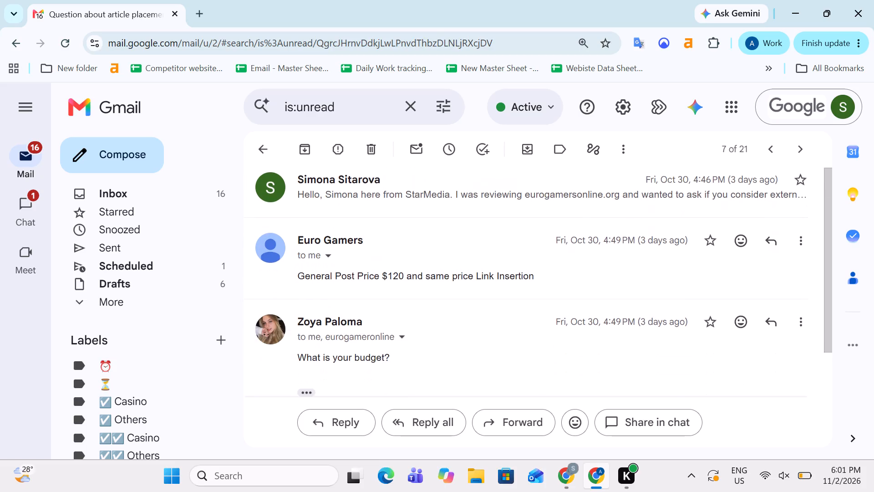
{"action": "scroll", "coordinate": [467, 319], "scroll_direction": "up", "scroll_amount": 1}
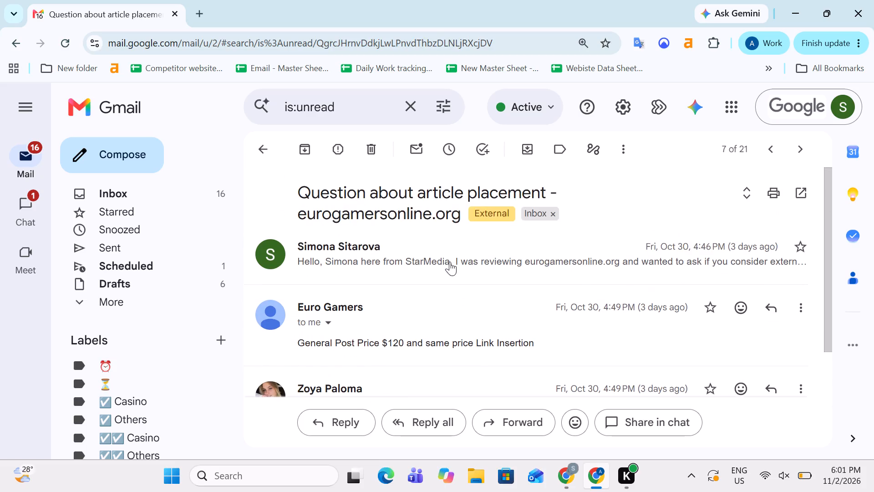
Open the website linked in the original outreach message and record its domain, eurogamersonline.org, in row 11114 of the New Master Sheet.
{"action": "left_click", "coordinate": [450, 261]}
{"action": "left_click", "coordinate": [566, 249], "text": "ctrl"}
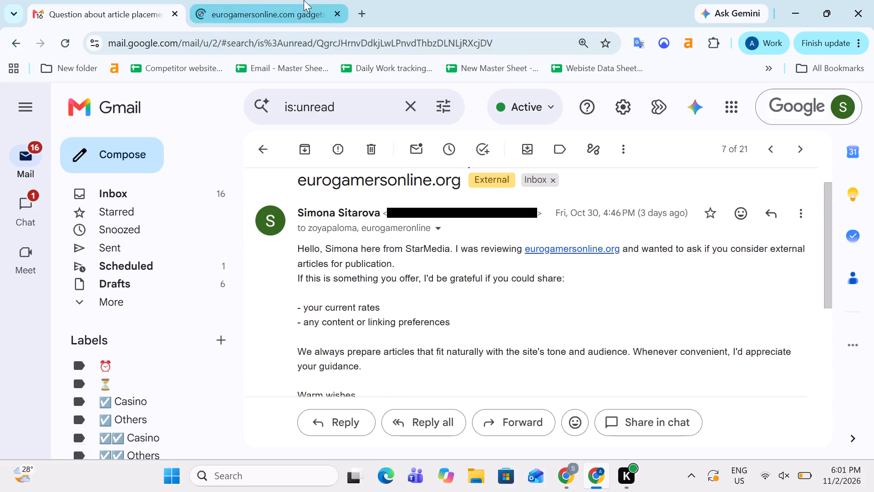
{"action": "left_click", "coordinate": [304, 0]}
{"action": "left_click", "coordinate": [244, 33]}
{"action": "left_click_drag", "start_coordinate": [244, 33], "coordinate": [224, 38]}
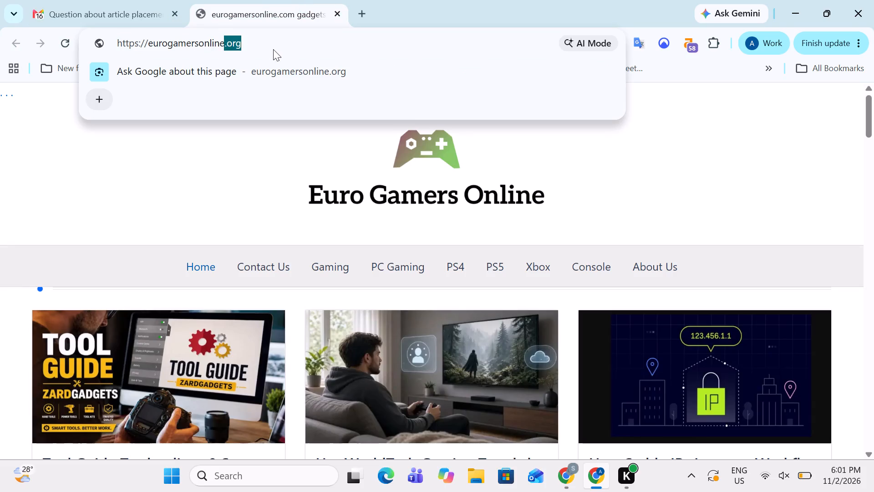
{"action": "left_click", "coordinate": [272, 40]}
{"action": "left_click_drag", "start_coordinate": [272, 40], "coordinate": [215, 42]}
{"action": "key", "text": "ctrl+c"}
{"action": "key", "text": "ctrl+c"}
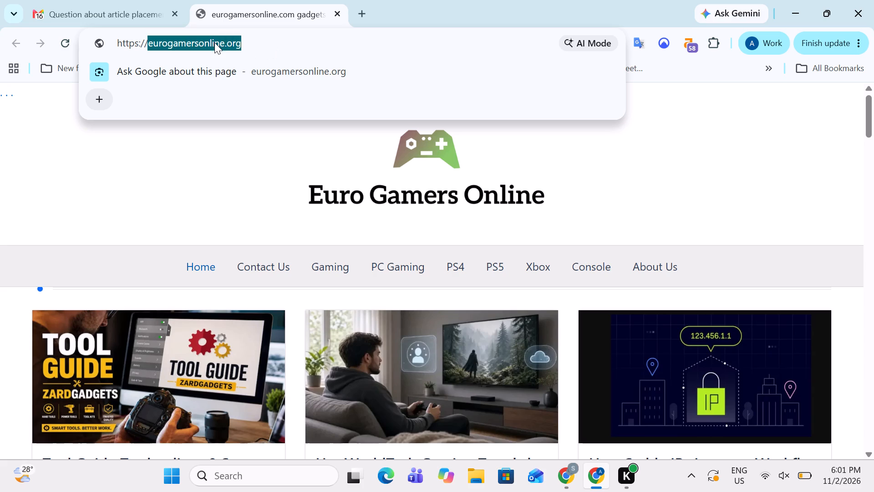
{"action": "key", "text": "alt+Tab"}
{"action": "key", "text": "Down"}
{"action": "key", "text": "Return"}
{"action": "key", "text": "ctrl+v"}
{"action": "key", "text": "Tab"}
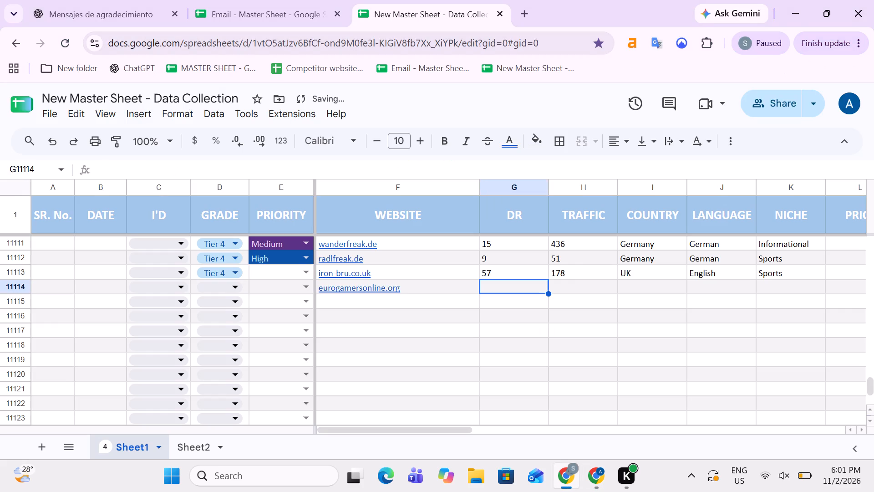
Check the eurogamersonline.org homepage and open the site's Ahrefs metrics.
{"action": "key", "text": "alt+Tab"}
{"action": "scroll", "coordinate": [469, 208], "scroll_direction": "down", "scroll_amount": 8}
{"action": "scroll", "coordinate": [511, 279], "scroll_direction": "up", "scroll_amount": 8}
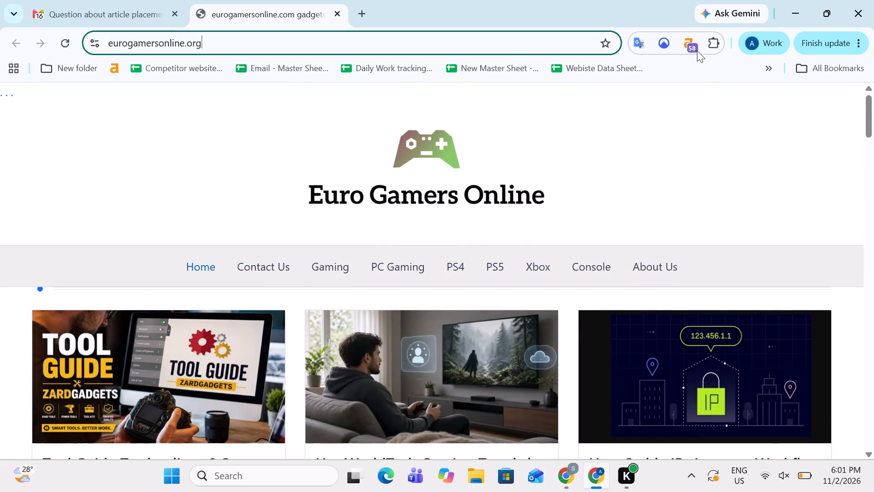
{"action": "left_click", "coordinate": [695, 50]}
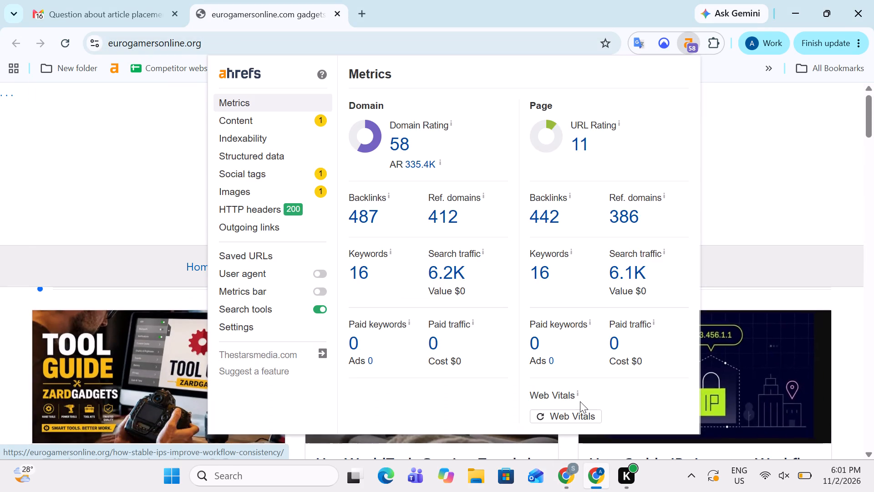
Fill in row 11114 for eurogamersonline.org with DR 58, traffic 6.2K, country USA, language English and niche Gaming.
{"action": "key", "text": "alt+Tab"}
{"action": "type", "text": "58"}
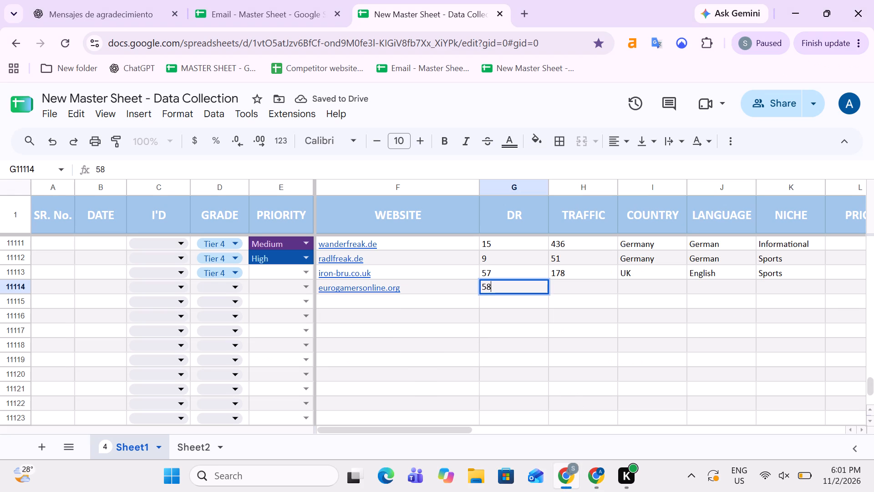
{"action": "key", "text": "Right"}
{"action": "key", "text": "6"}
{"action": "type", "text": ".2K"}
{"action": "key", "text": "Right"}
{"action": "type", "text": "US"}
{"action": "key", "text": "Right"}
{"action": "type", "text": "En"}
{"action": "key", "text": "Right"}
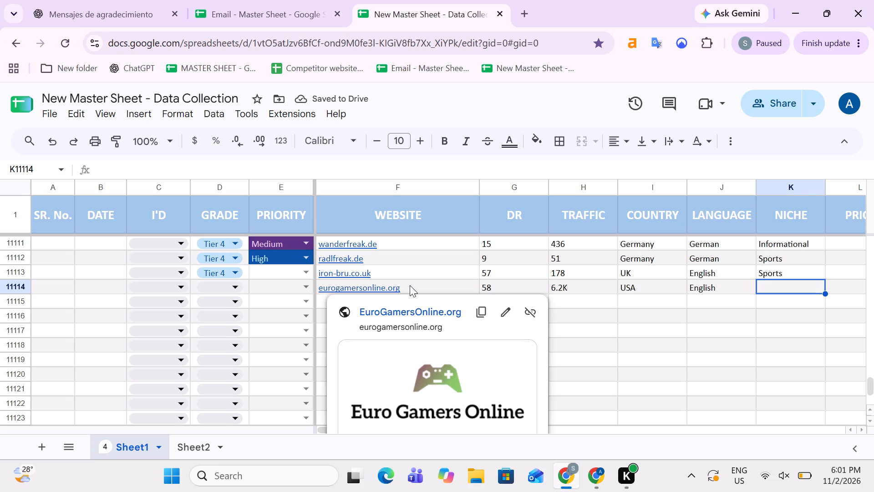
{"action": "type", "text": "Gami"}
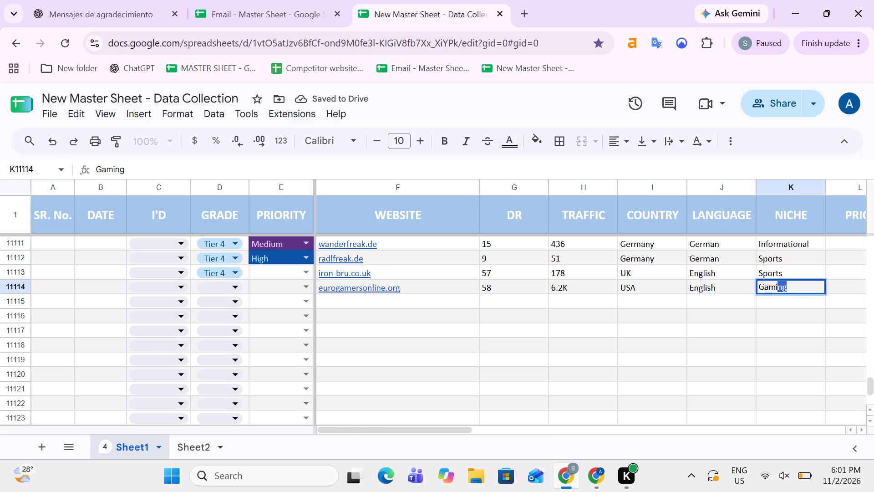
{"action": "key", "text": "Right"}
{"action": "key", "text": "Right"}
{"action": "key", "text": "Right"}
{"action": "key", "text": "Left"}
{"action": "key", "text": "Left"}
Look through the eurogamersonline.org homepage content down to its footer and close the site.
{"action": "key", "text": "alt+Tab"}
{"action": "left_click", "coordinate": [0, 245]}
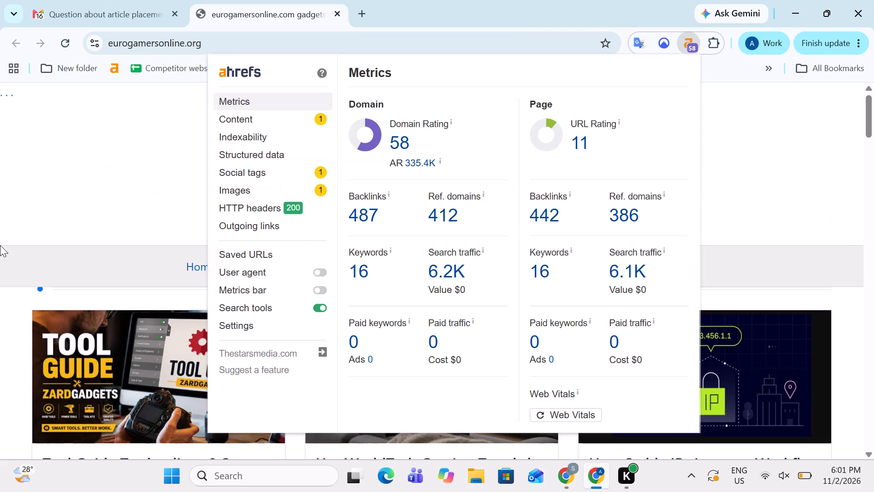
{"action": "scroll", "coordinate": [718, 241], "scroll_direction": "up", "scroll_amount": 3}
{"action": "scroll", "coordinate": [743, 260], "scroll_direction": "down", "scroll_amount": 4}
{"action": "scroll", "coordinate": [645, 357], "scroll_direction": "down", "scroll_amount": 5}
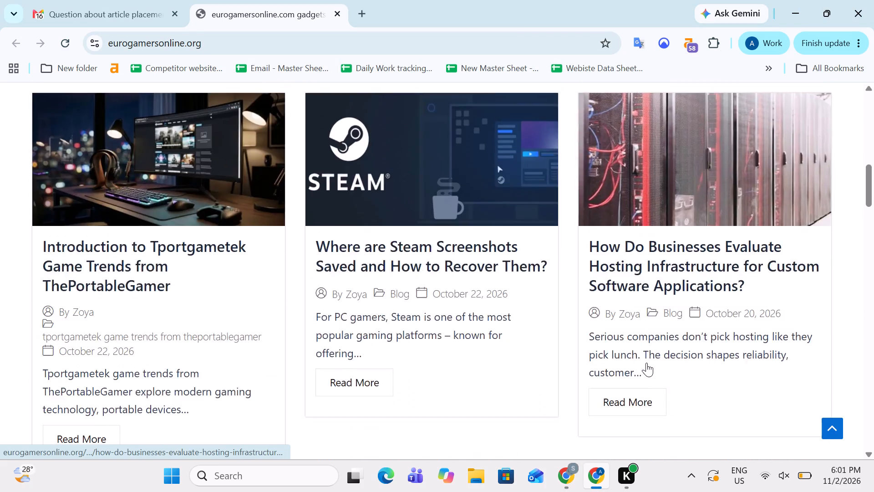
{"action": "scroll", "coordinate": [646, 363], "scroll_direction": "up", "scroll_amount": 20}
{"action": "scroll", "coordinate": [646, 363], "scroll_direction": "up", "scroll_amount": 4}
{"action": "scroll", "coordinate": [569, 321], "scroll_direction": "down", "scroll_amount": 20}
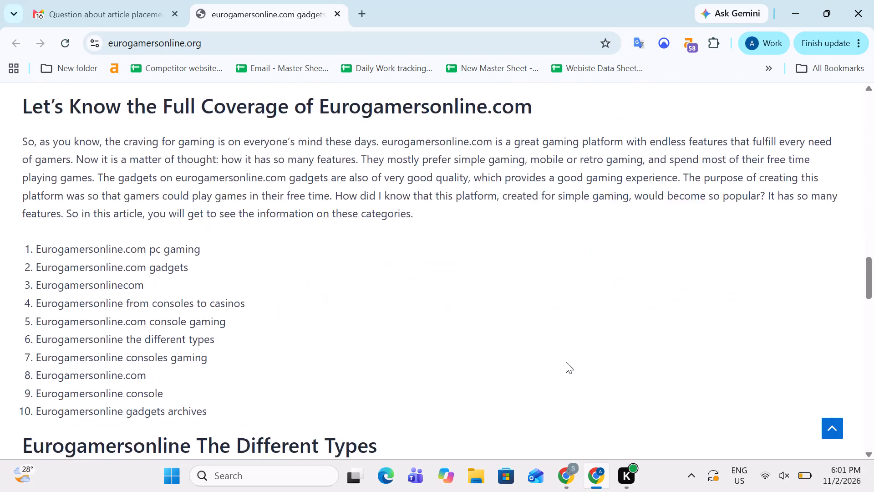
{"action": "scroll", "coordinate": [566, 362], "scroll_direction": "down", "scroll_amount": 20}
{"action": "scroll", "coordinate": [566, 362], "scroll_direction": "down", "scroll_amount": 16}
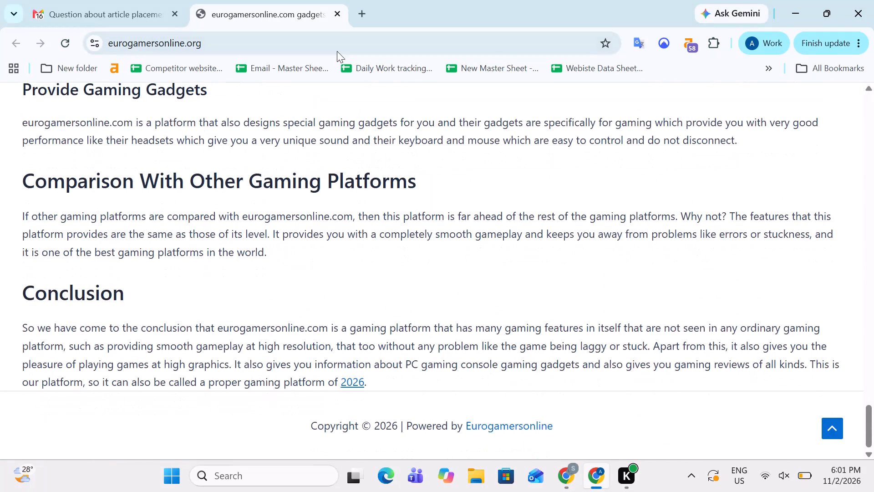
{"action": "left_click", "coordinate": [339, 9]}
Read the Euro Gamers pricing reply and record price 120 and website type Not Verified in row 11114.
{"action": "scroll", "coordinate": [443, 306], "scroll_direction": "down", "scroll_amount": 5}
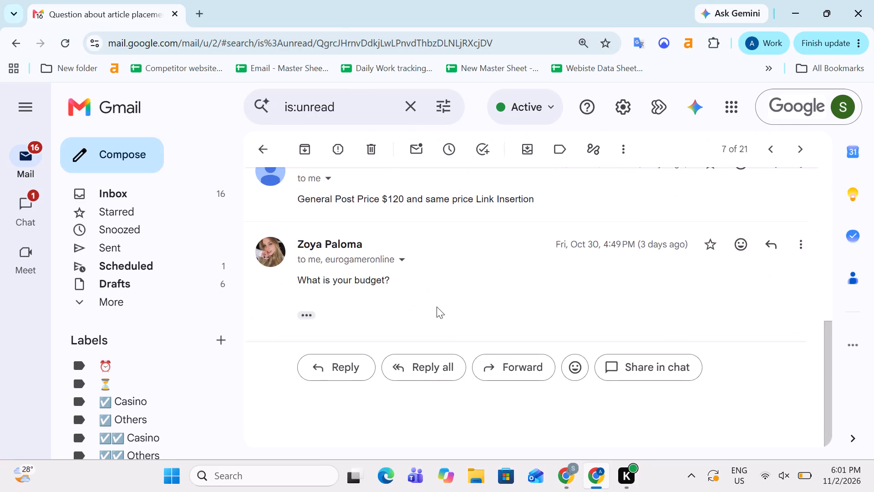
{"action": "scroll", "coordinate": [408, 302], "scroll_direction": "up", "scroll_amount": 1}
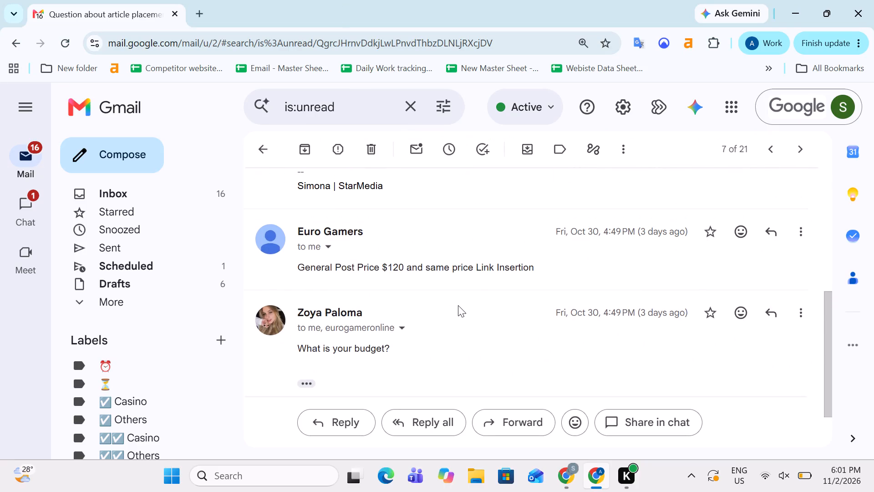
{"action": "key", "text": "alt+Tab"}
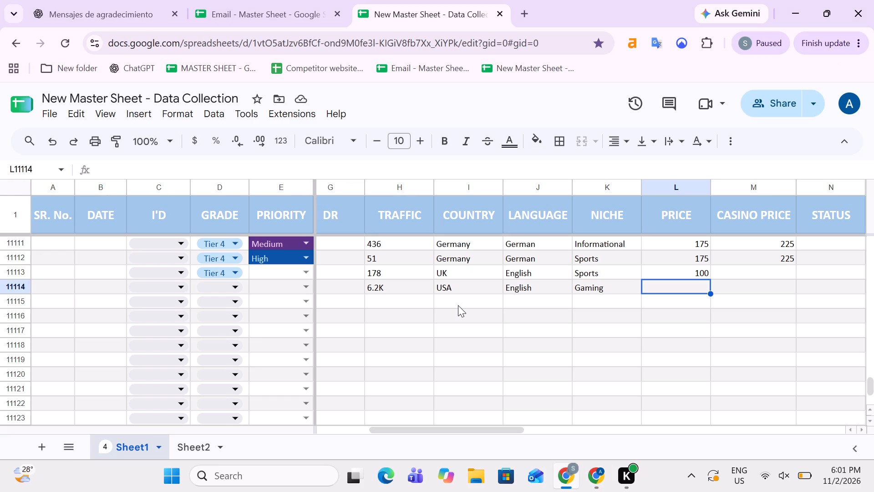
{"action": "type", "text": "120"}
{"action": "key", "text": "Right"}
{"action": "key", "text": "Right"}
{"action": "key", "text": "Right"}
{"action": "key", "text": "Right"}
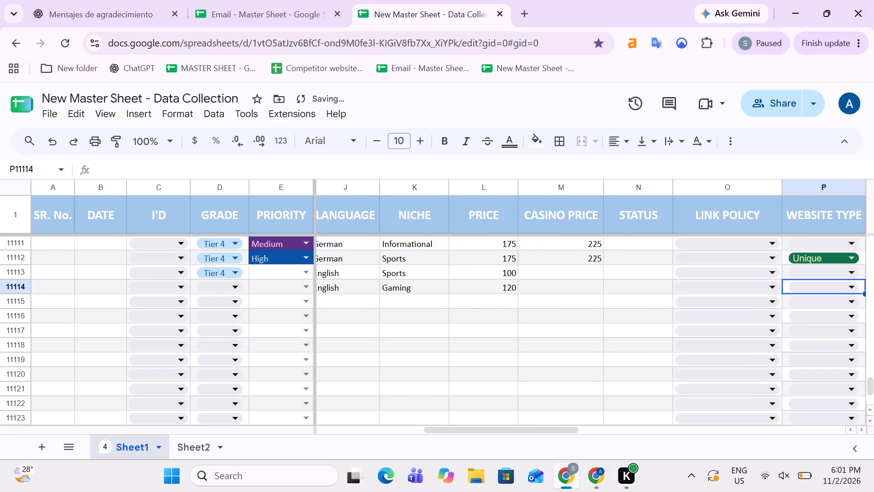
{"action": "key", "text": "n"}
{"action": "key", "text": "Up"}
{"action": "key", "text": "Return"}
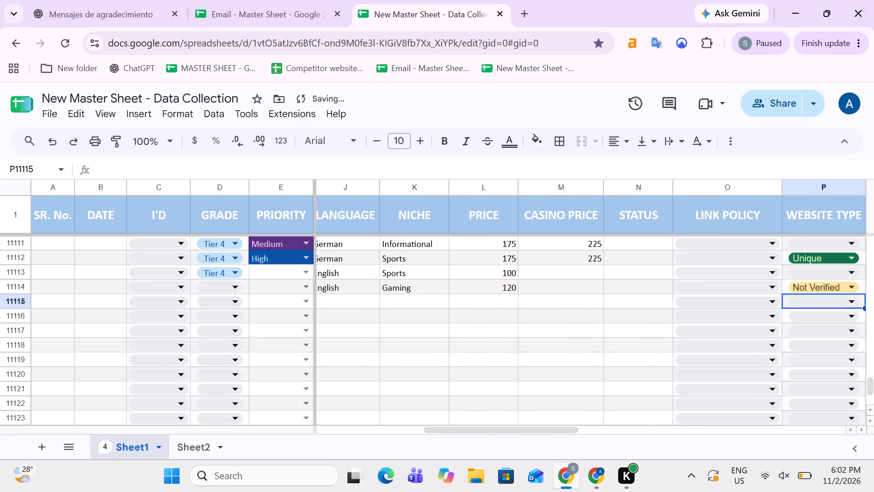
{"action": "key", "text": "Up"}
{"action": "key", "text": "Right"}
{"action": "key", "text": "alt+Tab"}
{"action": "left_click", "coordinate": [459, 260]}
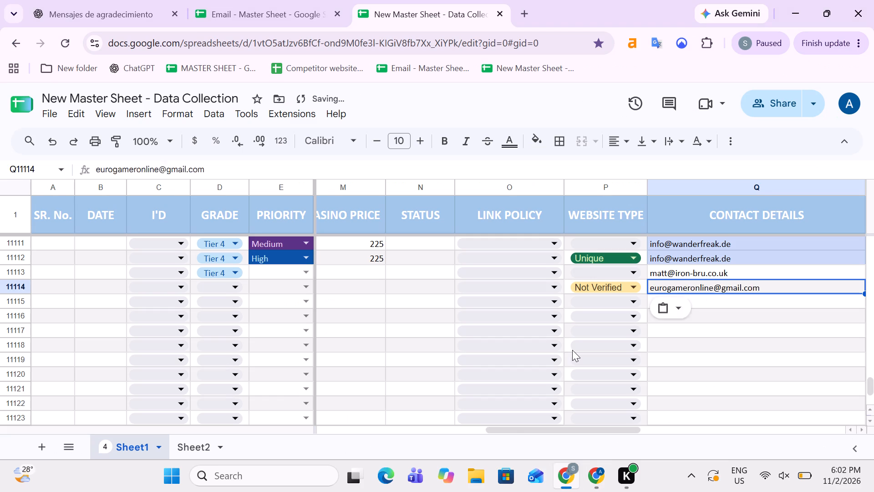
Set the grade of the eurogamersonline.org row to Tier 1 and move to the website cell of row 11115.
{"action": "key", "text": "Left"}
{"action": "key", "text": "Left"}
{"action": "key", "text": "Left"}
{"action": "key", "text": "Left"}
{"action": "key", "text": "Left"}
{"action": "key", "text": "Left"}
{"action": "key", "text": "Left"}
{"action": "key", "text": "Left"}
{"action": "key", "text": "Left"}
{"action": "key", "text": "Left"}
{"action": "key", "text": "Left"}
{"action": "key", "text": "Left"}
{"action": "key", "text": "Left"}
{"action": "key", "text": "Left"}
{"action": "key", "text": "Left"}
{"action": "key", "text": "Left"}
{"action": "key", "text": "Left"}
{"action": "key", "text": "Left"}
{"action": "key", "text": "Left"}
{"action": "key", "text": "Left"}
{"action": "key", "text": "Right"}
{"action": "key", "text": "Right"}
{"action": "key", "text": "Right"}
{"action": "key", "text": "Right"}
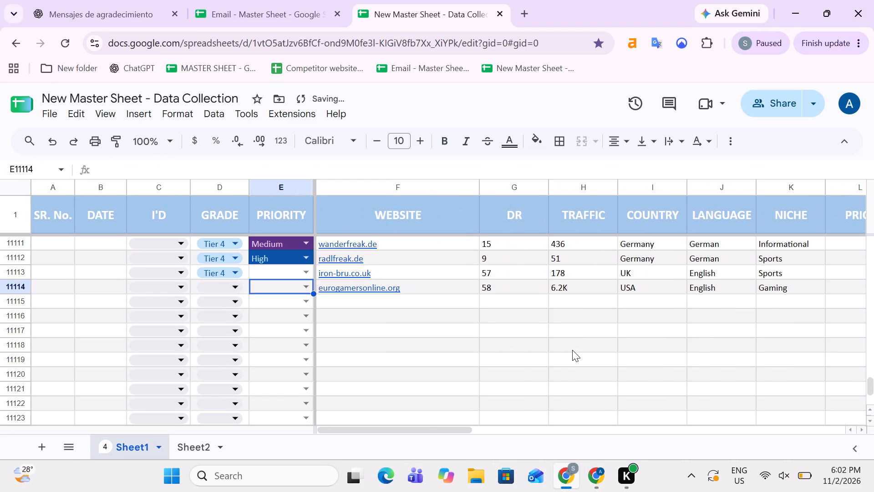
{"action": "key", "text": "Right"}
{"action": "key", "text": "Left"}
{"action": "key", "text": "Left"}
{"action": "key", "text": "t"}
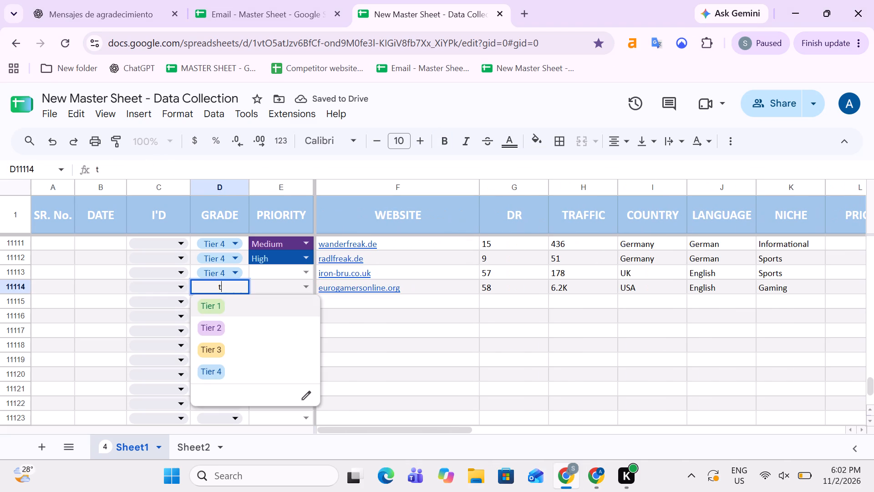
{"action": "key", "text": "Return"}
{"action": "key", "text": "Up"}
{"action": "key", "text": "Right"}
{"action": "key", "text": "Right"}
{"action": "key", "text": "Down"}
{"action": "key", "text": "alt+Tab"}
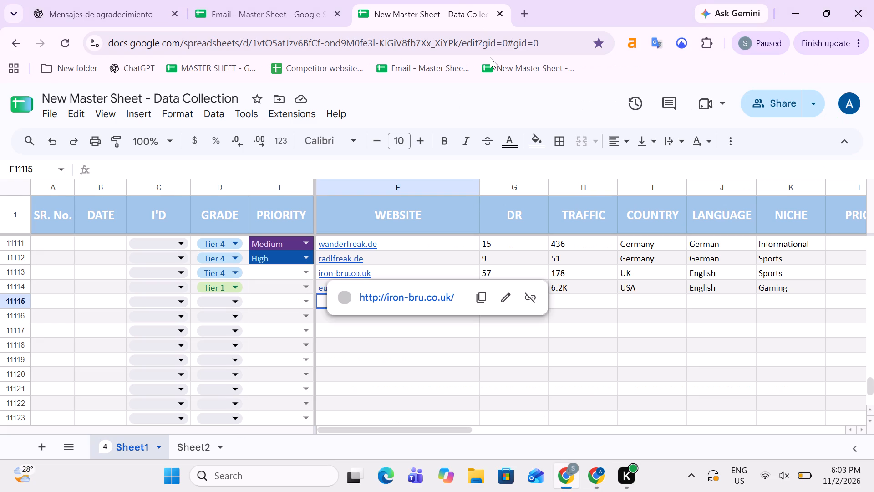
{"action": "key", "text": "Right"}
{"action": "key", "text": "Right"}
{"action": "key", "text": "Right"}
{"action": "key", "text": "Right"}
{"action": "key", "text": "Right"}
{"action": "key", "text": "Right"}
{"action": "key", "text": "Right"}
{"action": "key", "text": "Right"}
{"action": "key", "text": "Right"}
{"action": "key", "text": "Right"}
{"action": "key", "text": "Right"}
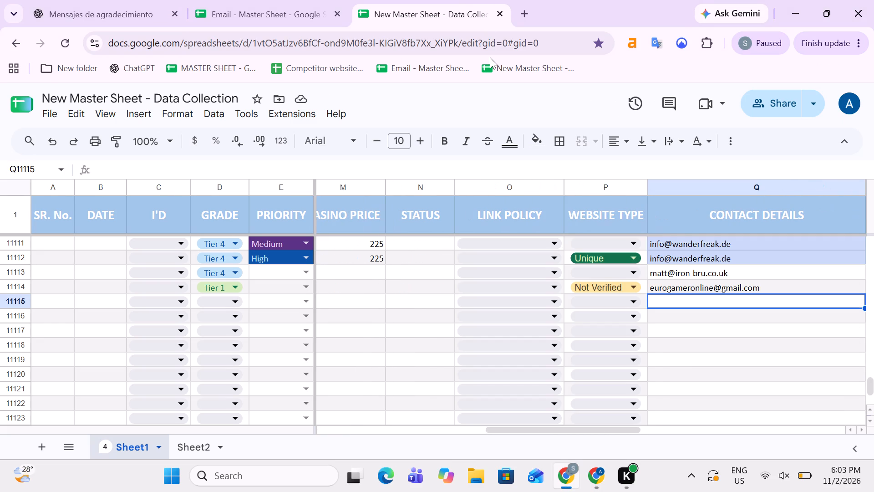
{"action": "key", "text": "Up"}
{"action": "key", "text": "Left"}
{"action": "key", "text": "Left"}
{"action": "key", "text": "Left"}
{"action": "key", "text": "Left"}
{"action": "key", "text": "Left"}
{"action": "key", "text": "Left"}
{"action": "key", "text": "Left"}
{"action": "key", "text": "Left"}
{"action": "key", "text": "Left"}
{"action": "key", "text": "Left"}
{"action": "key", "text": "Left"}
{"action": "key", "text": "Left"}
{"action": "key", "text": "Left"}
{"action": "key", "text": "Left"}
{"action": "key", "text": "Left"}
{"action": "key", "text": "Left"}
{"action": "key", "text": "Left"}
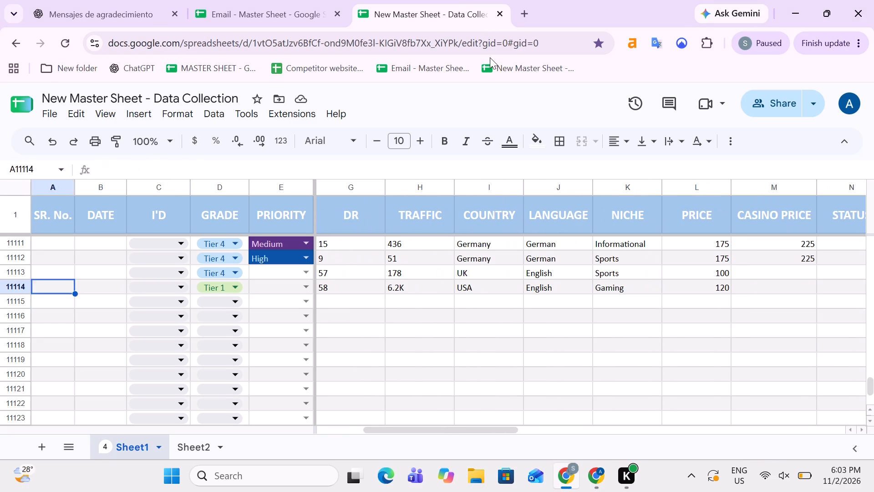
{"action": "key", "text": "Right"}
{"action": "key", "text": "Right"}
{"action": "key", "text": "Right"}
{"action": "key", "text": "Right"}
{"action": "key", "text": "Right"}
{"action": "key", "text": "alt+Tab"}
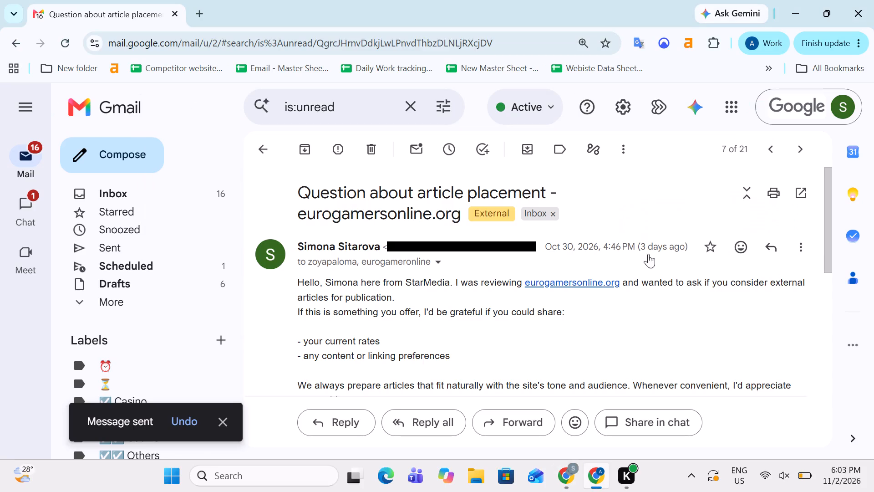
Apply a label to the eurogamersonline.org conversation.
{"action": "left_click", "coordinate": [549, 159]}
{"action": "left_click", "coordinate": [593, 244]}
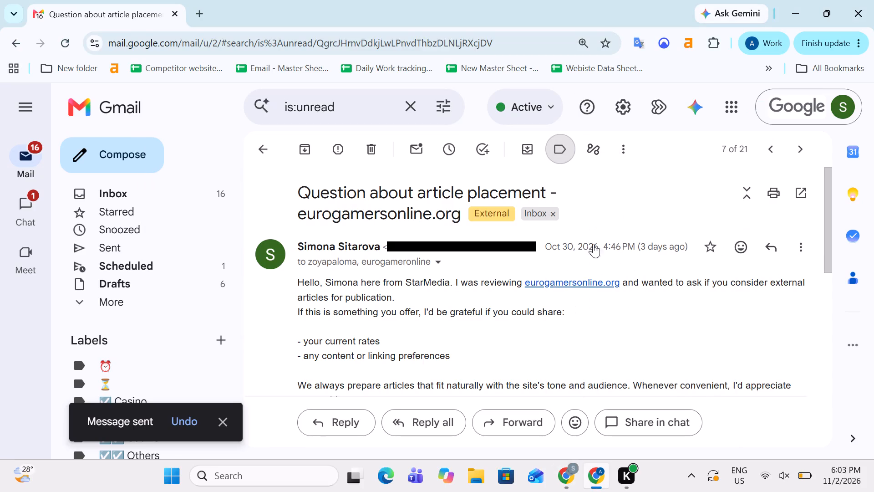
Open the adjacent conversation about tributemosthaunted.co.uk, read the publisher's offer and the original enquiry, and open the linked website.
{"action": "left_click", "coordinate": [769, 154]}
{"action": "scroll", "coordinate": [438, 255], "scroll_direction": "down", "scroll_amount": 1}
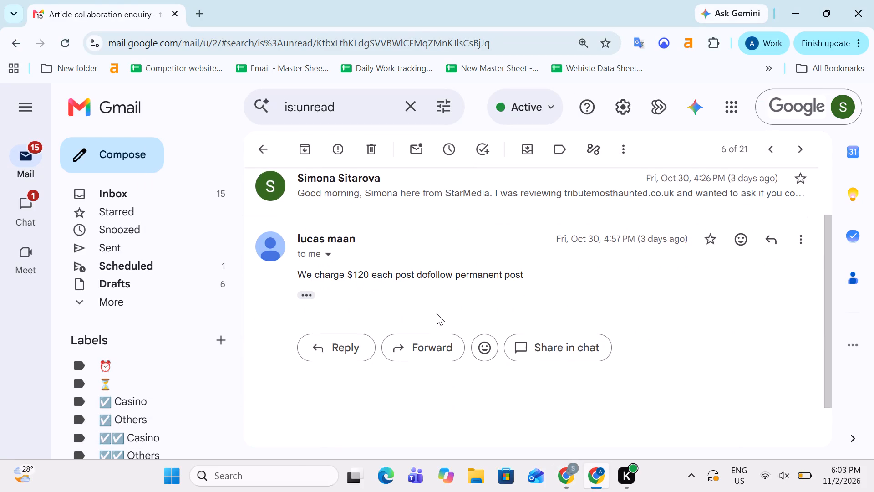
{"action": "scroll", "coordinate": [464, 298], "scroll_direction": "up", "scroll_amount": 2}
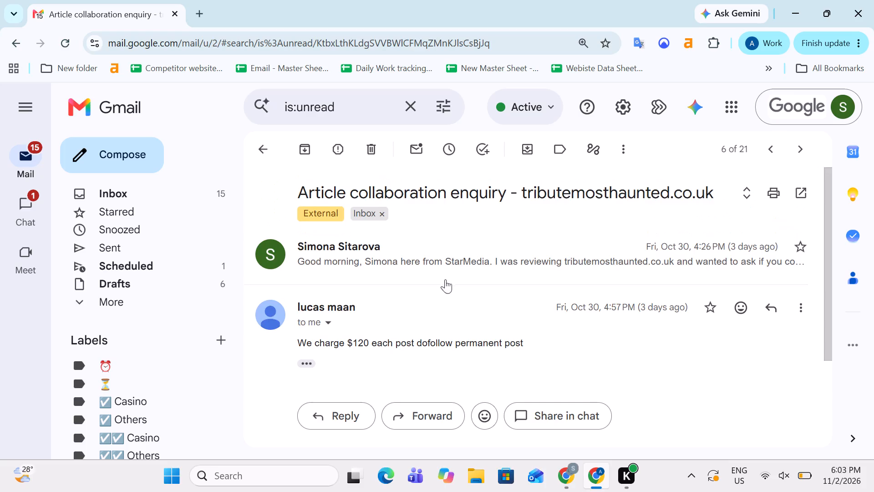
{"action": "left_click", "coordinate": [442, 268]}
{"action": "left_click", "coordinate": [437, 279], "text": "ctrl"}
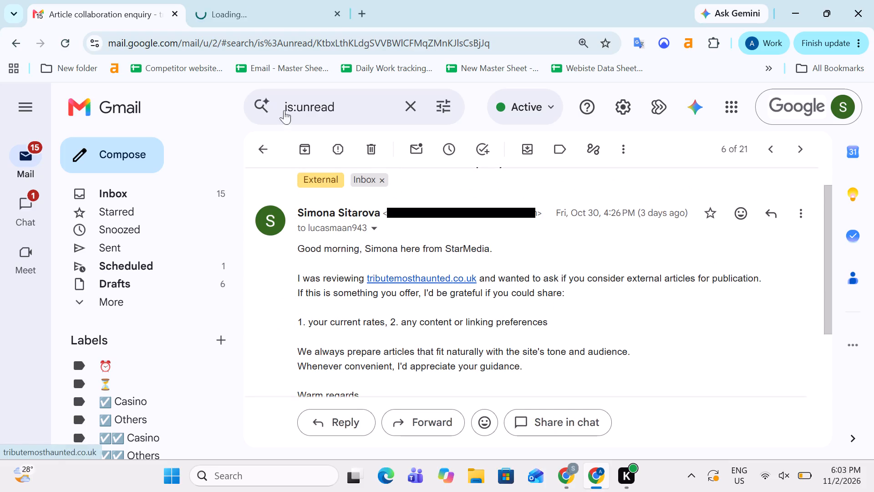
{"action": "left_click", "coordinate": [262, 0]}
Copy the domain tributemosthaunted.co.uk into the WEBSITE column of row 11115 in the New Master Sheet.
{"action": "left_click", "coordinate": [249, 45]}
{"action": "left_click_drag", "start_coordinate": [249, 45], "coordinate": [238, 45]}
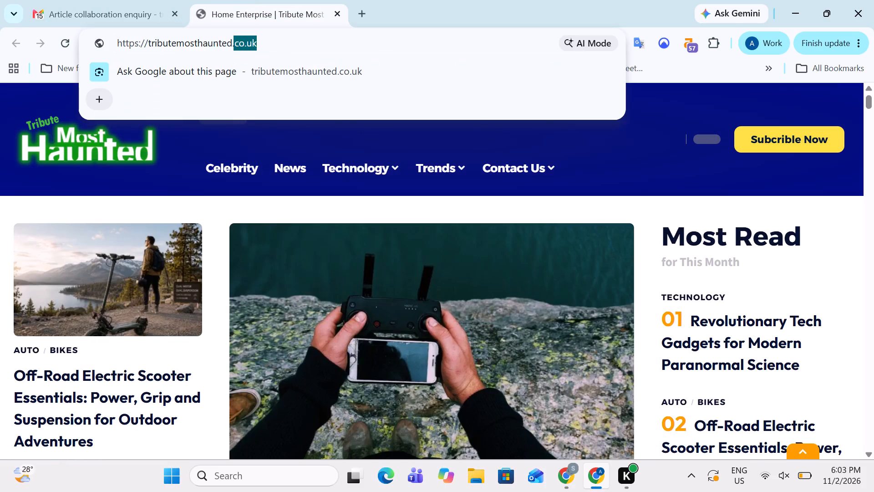
{"action": "left_click_drag", "start_coordinate": [238, 45], "coordinate": [215, 45]}
{"action": "key", "text": "ctrl+c"}
{"action": "key", "text": "ctrl+c"}
{"action": "key", "text": "alt+Tab"}
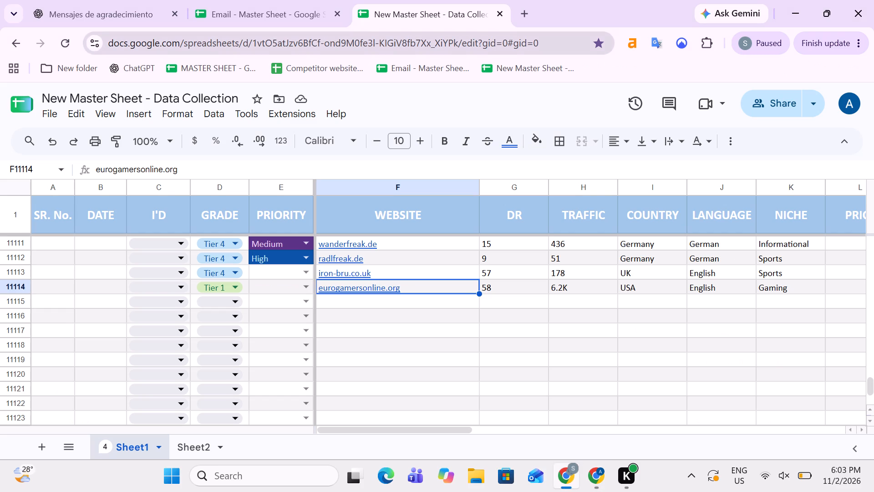
{"action": "key", "text": "Down"}
{"action": "key", "text": "Return"}
{"action": "key", "text": "ctrl+v"}
{"action": "key", "text": "Tab"}
Examine the article topics on the tributemosthaunted.co.uk homepage and bring up the site's Ahrefs metrics.
{"action": "key", "text": "alt+Tab"}
{"action": "scroll", "coordinate": [285, 279], "scroll_direction": "down", "scroll_amount": 3}
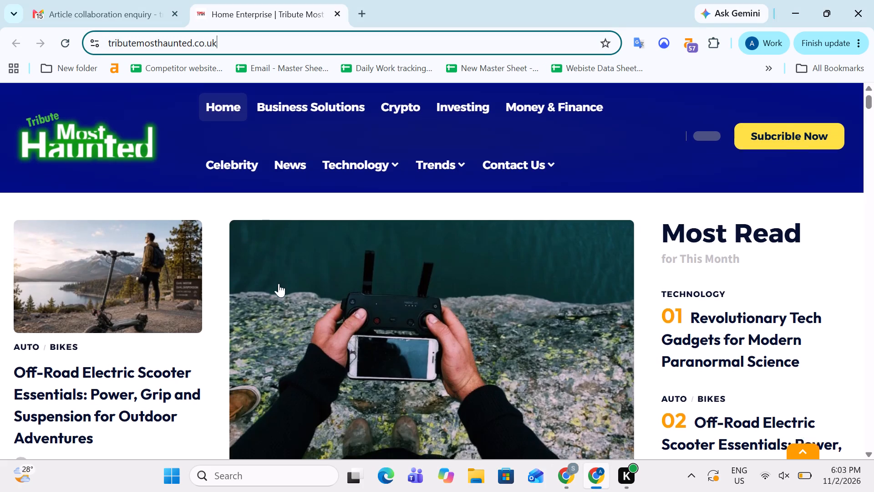
{"action": "scroll", "coordinate": [279, 283], "scroll_direction": "down", "scroll_amount": 4}
{"action": "scroll", "coordinate": [358, 296], "scroll_direction": "down", "scroll_amount": 14}
{"action": "scroll", "coordinate": [345, 289], "scroll_direction": "up", "scroll_amount": 11}
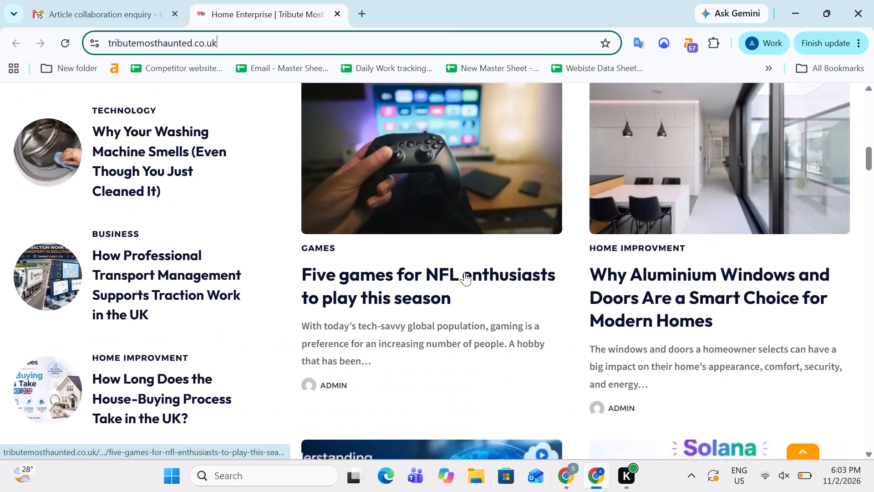
{"action": "scroll", "coordinate": [464, 272], "scroll_direction": "up", "scroll_amount": 4}
{"action": "left_click", "coordinate": [693, 47]}
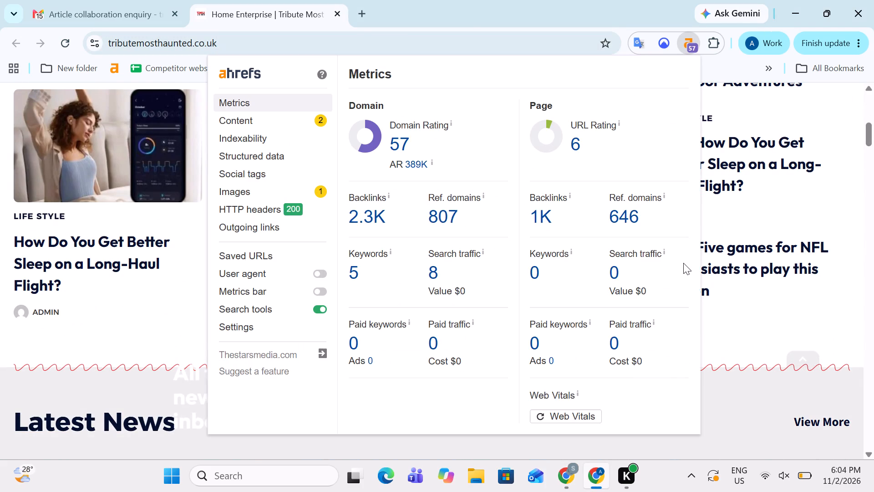
Fill in row 11115 for tributemosthaunted.co.uk with DR 57, traffic 8, country UK and language English.
{"action": "key", "text": "alt+Tab"}
{"action": "type", "text": "57"}
{"action": "key", "text": "Right"}
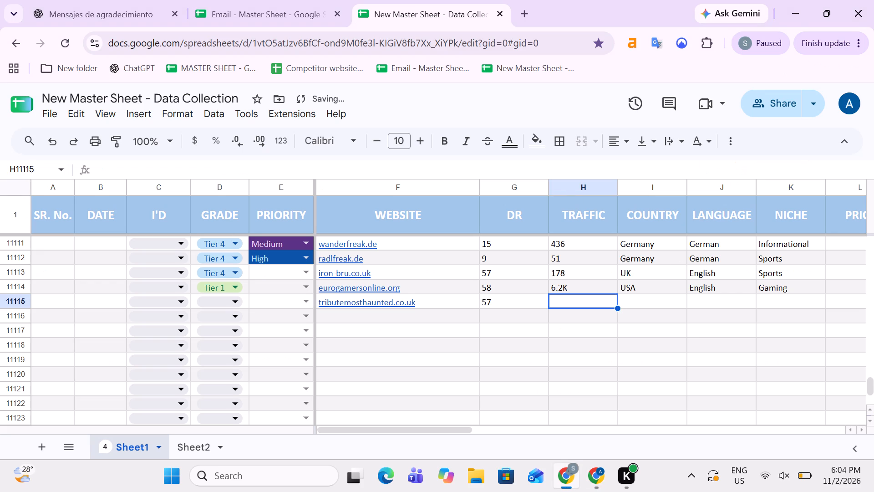
{"action": "key", "text": "8"}
{"action": "key", "text": "Right"}
{"action": "type", "text": "UL"}
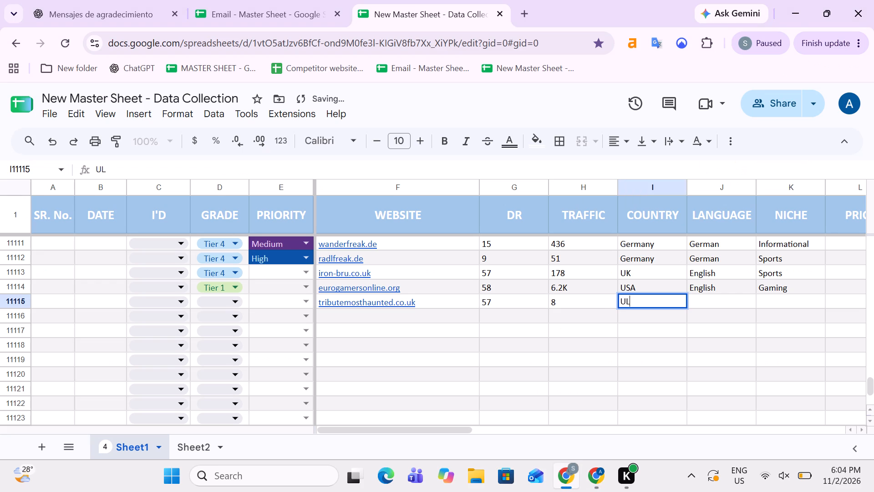
{"action": "key", "text": "BackSpace"}
{"action": "key", "text": "shift+k"}
{"action": "key", "text": "Right"}
{"action": "type", "text": "En"}
{"action": "key", "text": "Right"}
{"action": "key", "text": "Left"}
{"action": "key", "text": "Left"}
{"action": "key", "text": "Left"}
{"action": "key", "text": "Left"}
{"action": "key", "text": "Left"}
{"action": "key", "text": "ctrl+c"}
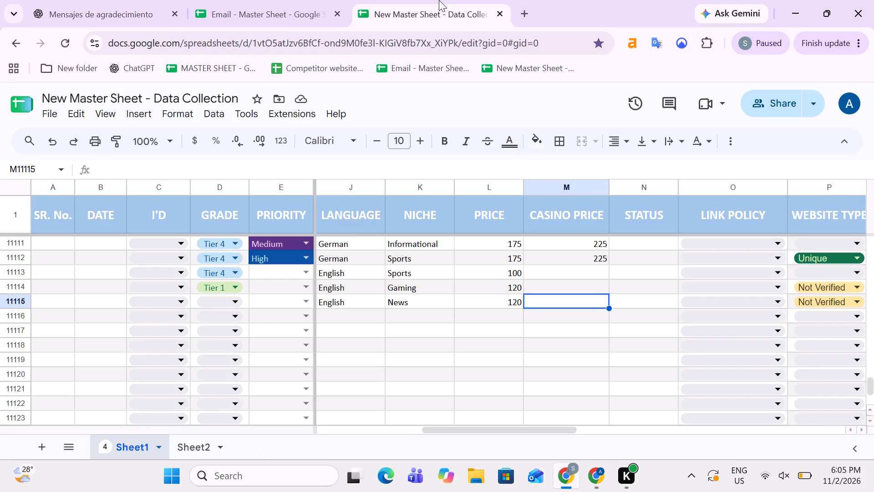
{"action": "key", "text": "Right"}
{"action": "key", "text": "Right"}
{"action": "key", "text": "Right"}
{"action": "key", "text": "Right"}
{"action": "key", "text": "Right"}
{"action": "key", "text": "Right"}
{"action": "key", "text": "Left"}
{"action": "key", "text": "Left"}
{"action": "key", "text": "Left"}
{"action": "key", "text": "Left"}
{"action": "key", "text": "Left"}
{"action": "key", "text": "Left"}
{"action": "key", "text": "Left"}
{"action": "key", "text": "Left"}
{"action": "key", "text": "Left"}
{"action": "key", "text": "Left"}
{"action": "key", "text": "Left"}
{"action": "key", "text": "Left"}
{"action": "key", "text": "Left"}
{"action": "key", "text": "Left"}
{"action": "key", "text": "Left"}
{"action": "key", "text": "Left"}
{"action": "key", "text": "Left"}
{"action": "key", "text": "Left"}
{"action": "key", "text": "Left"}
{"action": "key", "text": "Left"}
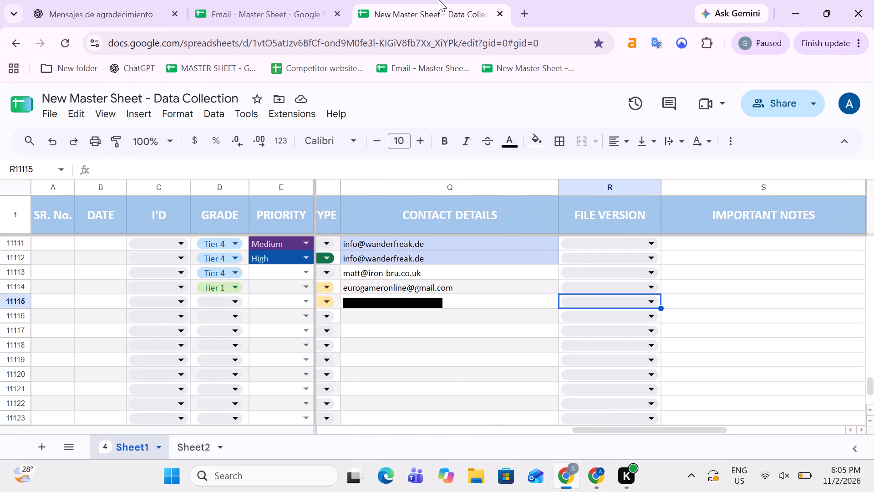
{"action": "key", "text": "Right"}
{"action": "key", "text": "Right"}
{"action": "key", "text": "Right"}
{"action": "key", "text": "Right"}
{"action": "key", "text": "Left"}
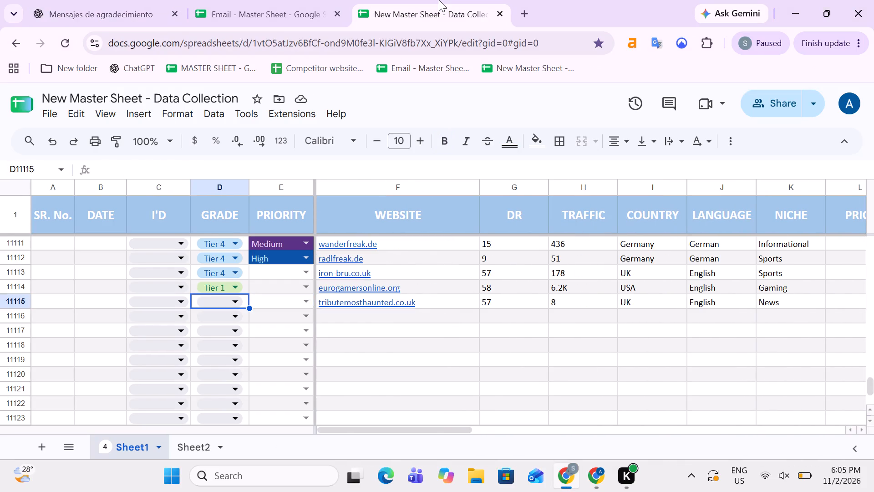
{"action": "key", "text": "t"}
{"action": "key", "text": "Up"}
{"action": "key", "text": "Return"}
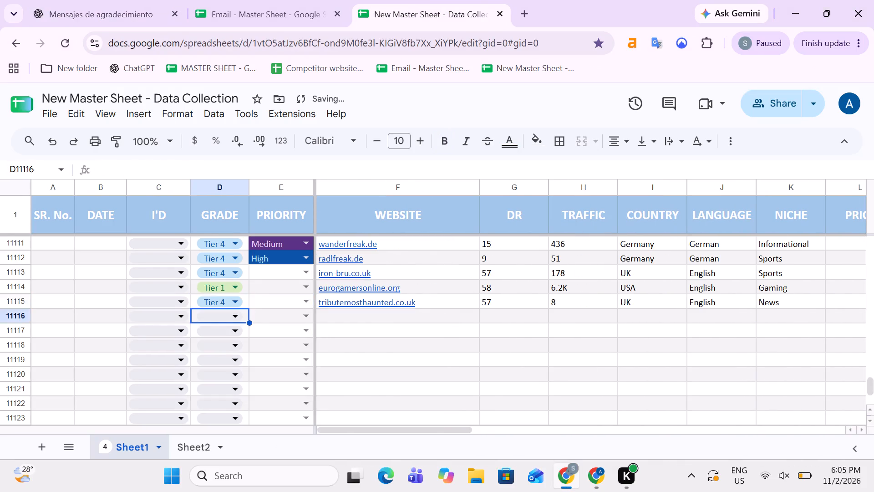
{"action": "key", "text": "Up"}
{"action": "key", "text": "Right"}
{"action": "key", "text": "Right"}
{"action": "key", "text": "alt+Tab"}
{"action": "scroll", "coordinate": [656, 106], "scroll_direction": "up", "scroll_amount": 8}
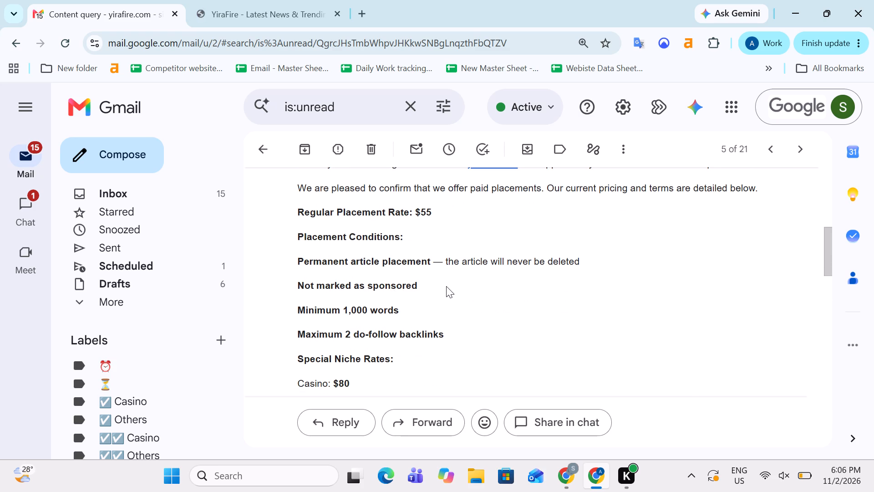
Read the yirafire.com placement offer emails for the standard and niche rates, link conditions, sponsored marking and payment terms.
{"action": "scroll", "coordinate": [446, 283], "scroll_direction": "down", "scroll_amount": 2}
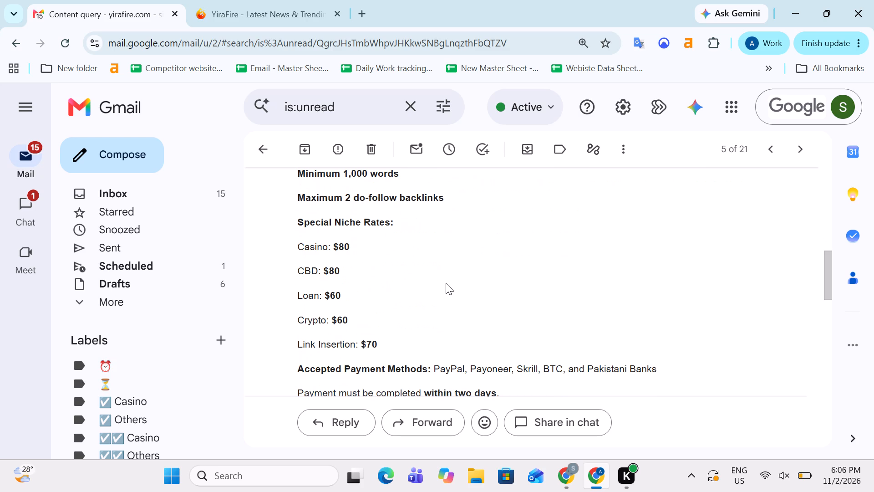
{"action": "scroll", "coordinate": [445, 293], "scroll_direction": "down", "scroll_amount": 1}
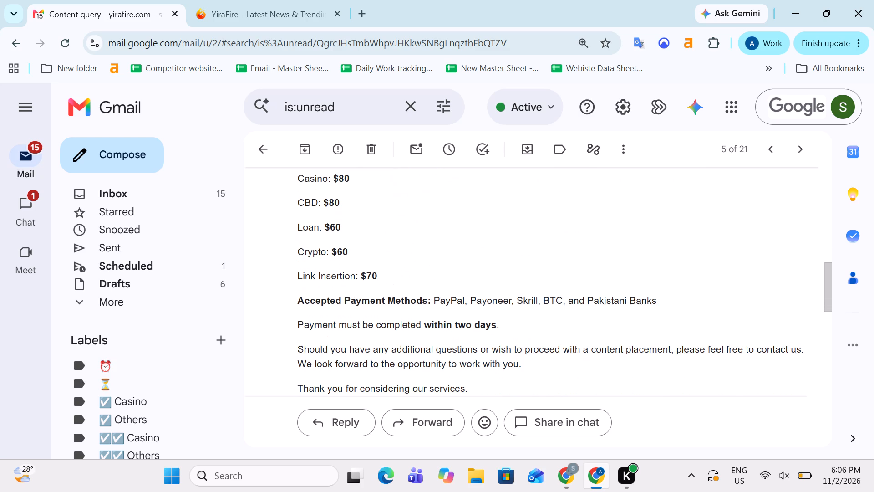
{"action": "scroll", "coordinate": [519, 302], "scroll_direction": "down", "scroll_amount": 1}
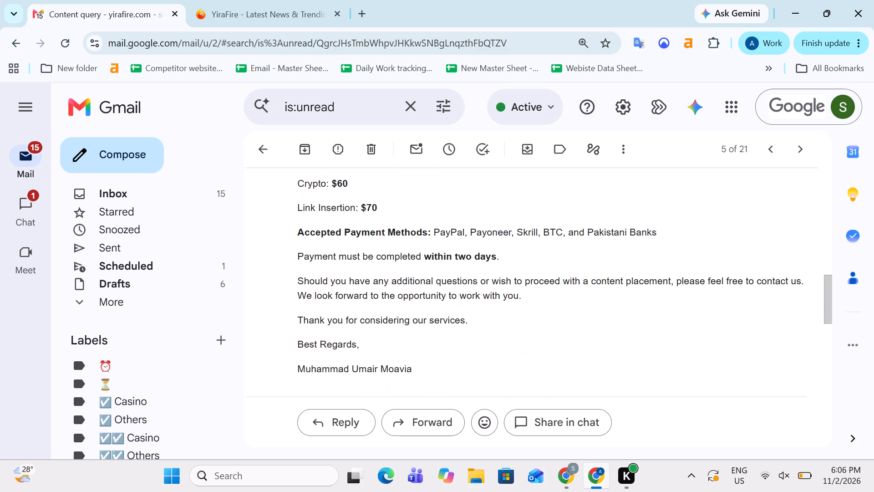
{"action": "scroll", "coordinate": [459, 301], "scroll_direction": "down", "scroll_amount": 4}
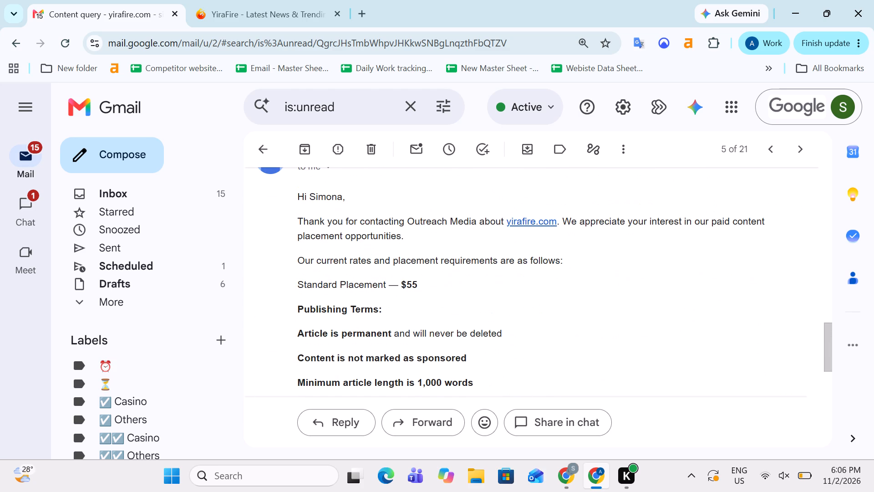
{"action": "scroll", "coordinate": [586, 235], "scroll_direction": "down", "scroll_amount": 3}
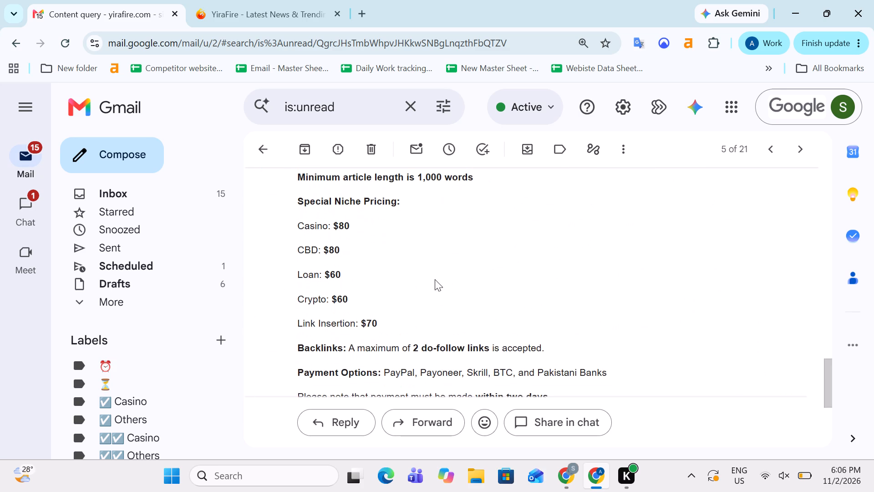
{"action": "scroll", "coordinate": [432, 275], "scroll_direction": "down", "scroll_amount": 4}
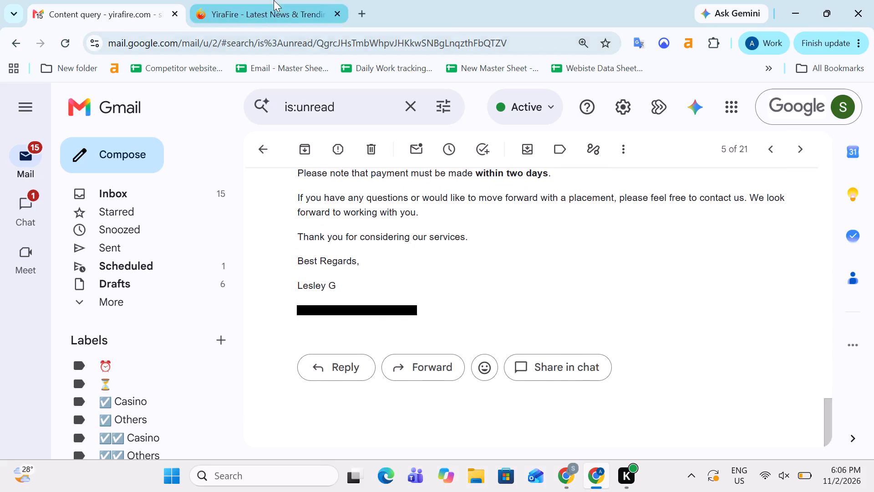
Copy the yirafire.com domain from the site's address and enter it as the website in row 11116 of the New Master Sheet.
{"action": "left_click", "coordinate": [274, 0]}
{"action": "left_click", "coordinate": [232, 39]}
{"action": "left_click_drag", "start_coordinate": [232, 39], "coordinate": [167, 46]}
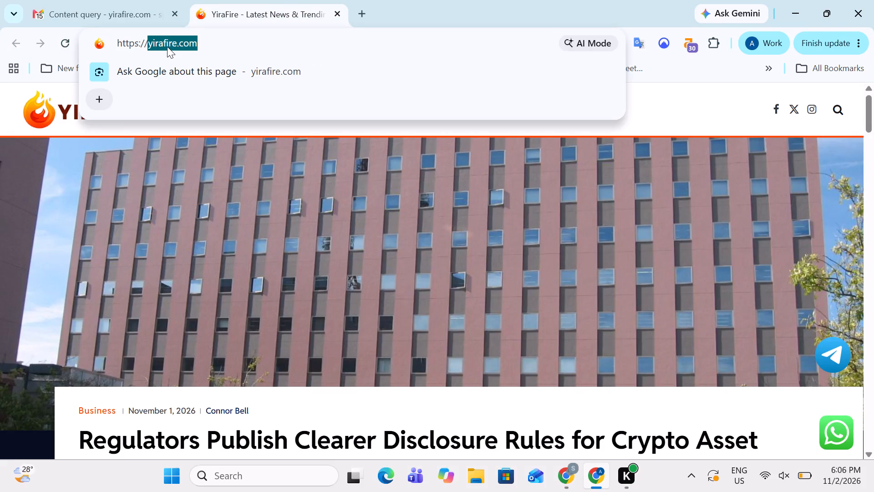
{"action": "key", "text": "ctrl+c"}
{"action": "key", "text": "ctrl+c"}
{"action": "key", "text": "alt+Tab"}
{"action": "key", "text": "Down"}
{"action": "key", "text": "Return"}
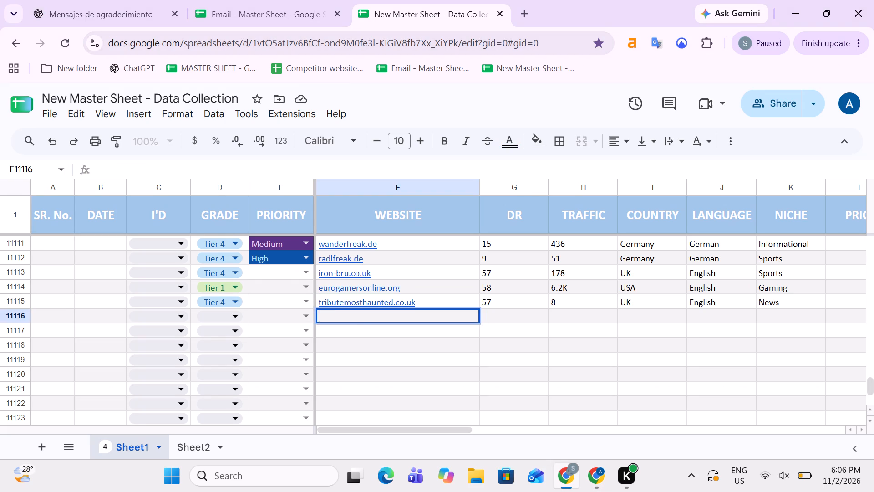
{"action": "key", "text": "ctrl+v"}
{"action": "key", "text": "Tab"}
Look over the yirafire.com homepage and search the site for "Netbet".
{"action": "key", "text": "alt+Tab"}
{"action": "scroll", "coordinate": [762, 389], "scroll_direction": "up", "scroll_amount": 14}
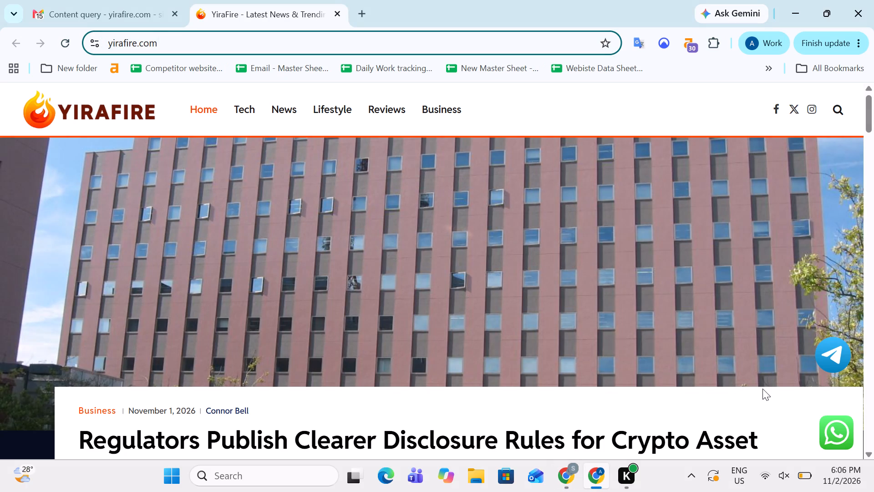
{"action": "scroll", "coordinate": [762, 389], "scroll_direction": "up", "scroll_amount": 1}
{"action": "scroll", "coordinate": [767, 307], "scroll_direction": "down", "scroll_amount": 8}
{"action": "scroll", "coordinate": [730, 287], "scroll_direction": "down", "scroll_amount": 6}
{"action": "scroll", "coordinate": [696, 279], "scroll_direction": "up", "scroll_amount": 12}
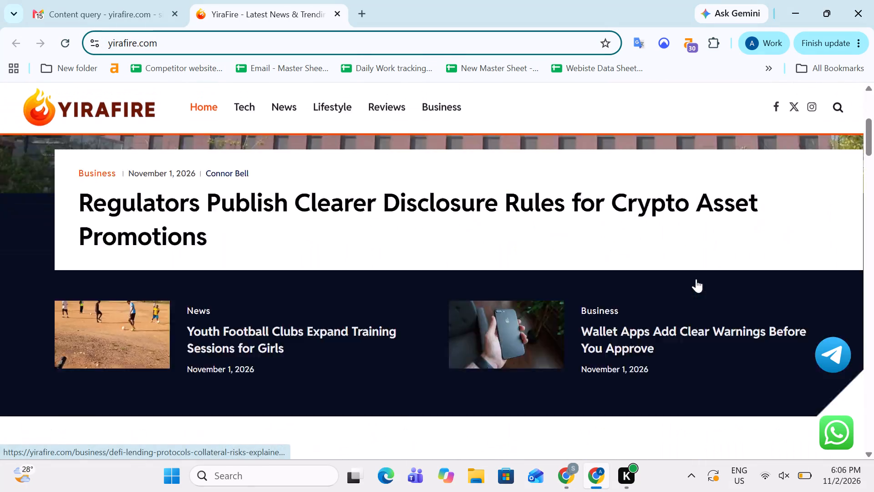
{"action": "scroll", "coordinate": [696, 279], "scroll_direction": "up", "scroll_amount": 8}
{"action": "left_click", "coordinate": [832, 109]}
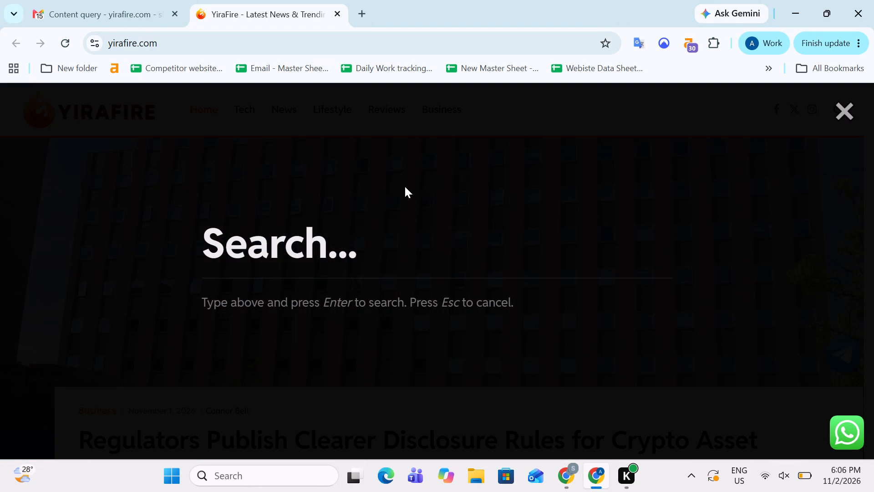
{"action": "type", "text": "Nete"}
{"action": "key", "text": "BackSpace"}
{"action": "type", "text": "bet"}
{"action": "key", "text": "Return"}
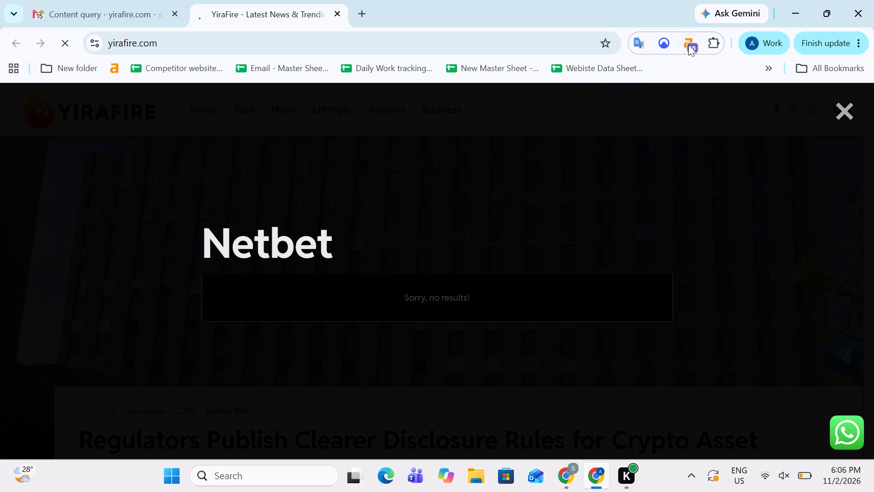
Open the Ahrefs metrics for yirafire.com.
{"action": "left_click", "coordinate": [688, 45]}
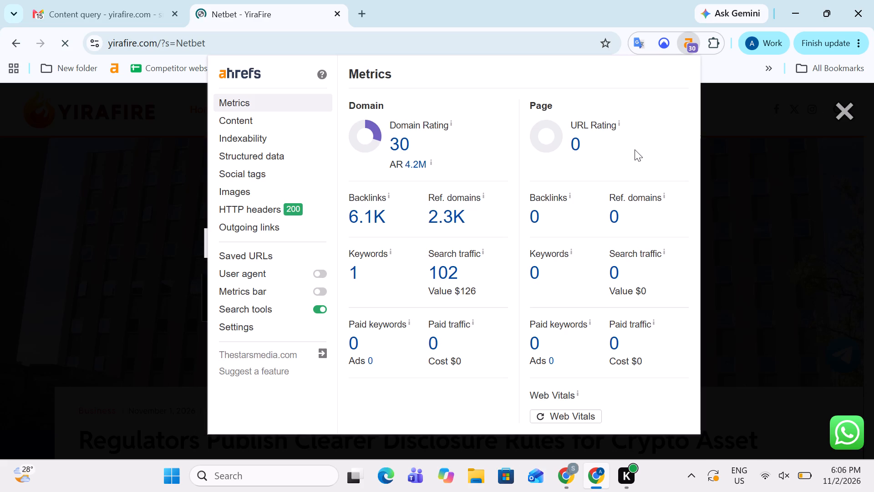
In the New Master Sheet, enter DR 30, traffic 102, country USA, language English and niche News for yirafire.com in row 11116.
{"action": "key", "text": "alt+Tab"}
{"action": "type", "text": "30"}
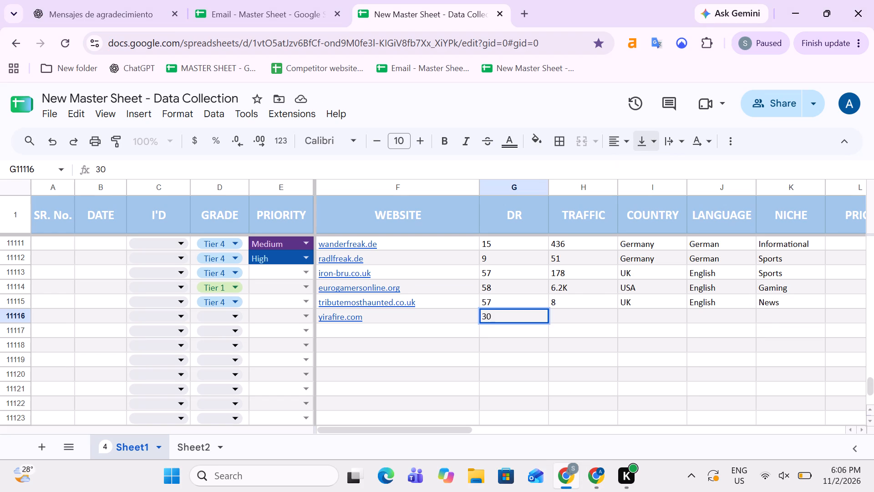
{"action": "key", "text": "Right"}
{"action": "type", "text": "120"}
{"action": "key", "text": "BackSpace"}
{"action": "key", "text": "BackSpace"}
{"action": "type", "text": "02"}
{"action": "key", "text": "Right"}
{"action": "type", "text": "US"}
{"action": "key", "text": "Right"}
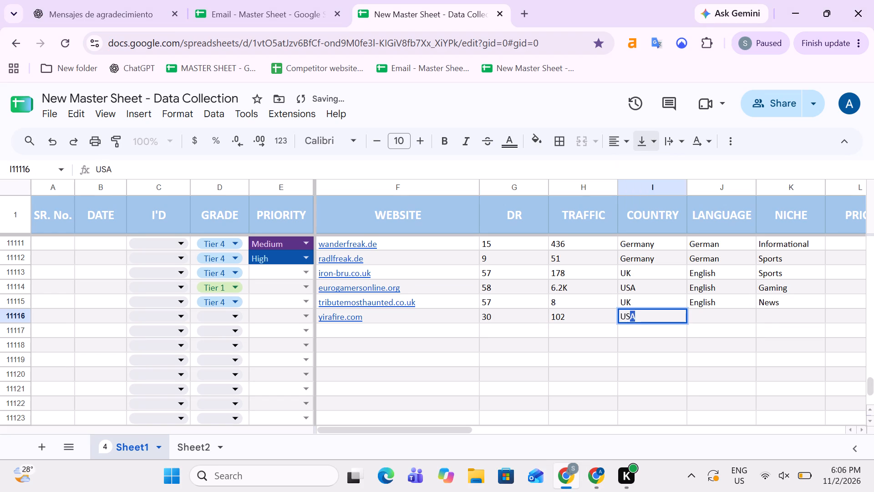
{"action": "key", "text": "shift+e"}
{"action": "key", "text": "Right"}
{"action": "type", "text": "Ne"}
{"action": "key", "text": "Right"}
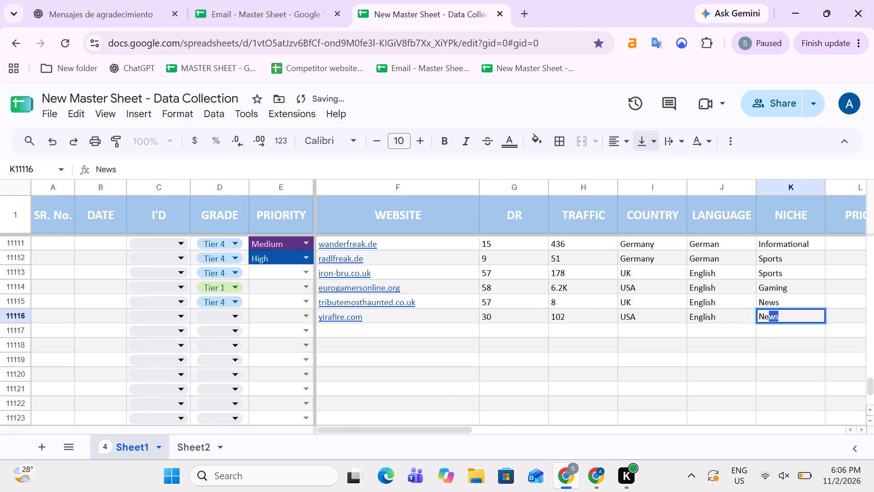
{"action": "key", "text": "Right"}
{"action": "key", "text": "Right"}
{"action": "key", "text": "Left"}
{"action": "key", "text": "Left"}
Close the yirafire.com site, recheck the rates in the offer email, and enter price 55 and casino price 80 in row 11116.
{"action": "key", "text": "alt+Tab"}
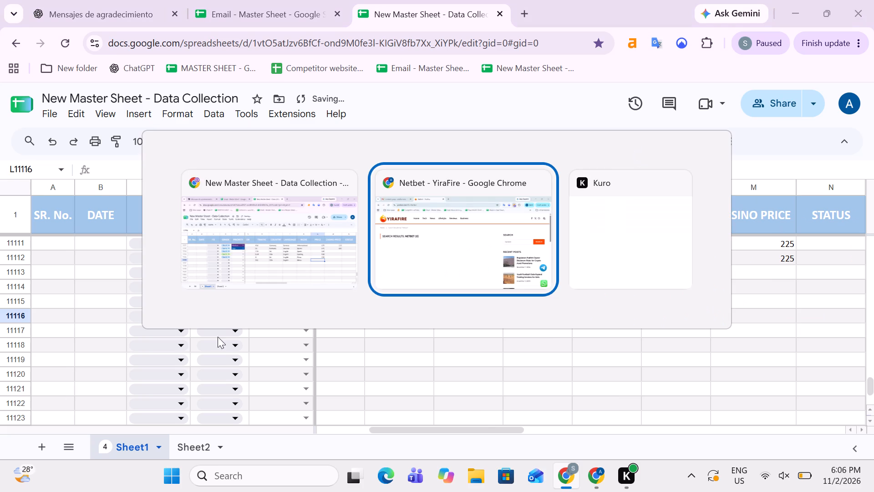
{"action": "left_click", "coordinate": [432, 261]}
{"action": "left_click", "coordinate": [0, 301]}
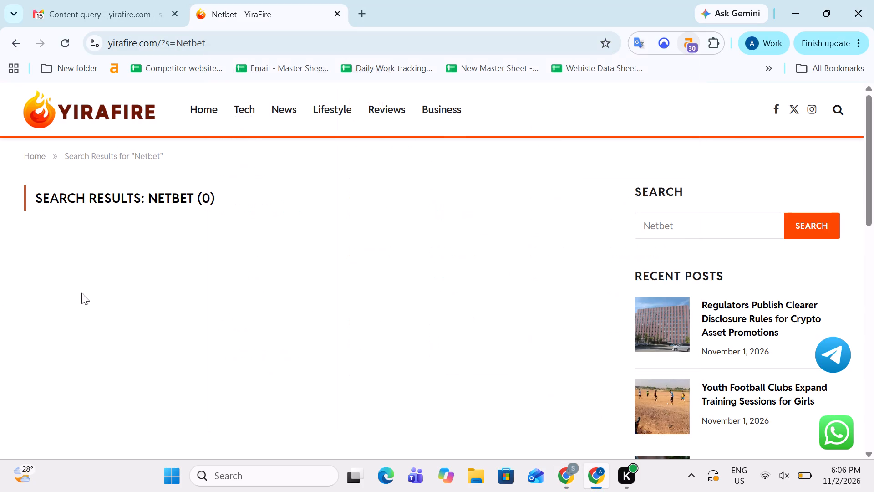
{"action": "scroll", "coordinate": [85, 292], "scroll_direction": "up", "scroll_amount": 3}
{"action": "left_click", "coordinate": [337, 13]}
{"action": "scroll", "coordinate": [479, 273], "scroll_direction": "up", "scroll_amount": 2}
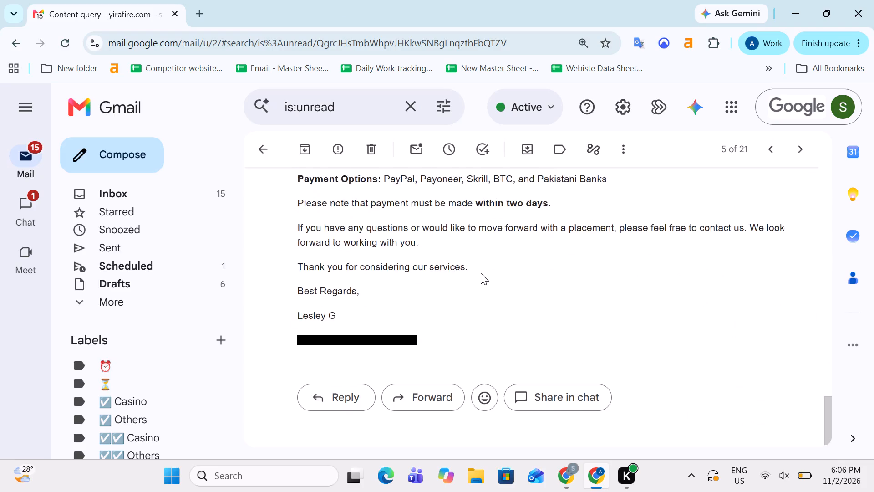
{"action": "scroll", "coordinate": [481, 273], "scroll_direction": "up", "scroll_amount": 3}
{"action": "scroll", "coordinate": [435, 311], "scroll_direction": "up", "scroll_amount": 1}
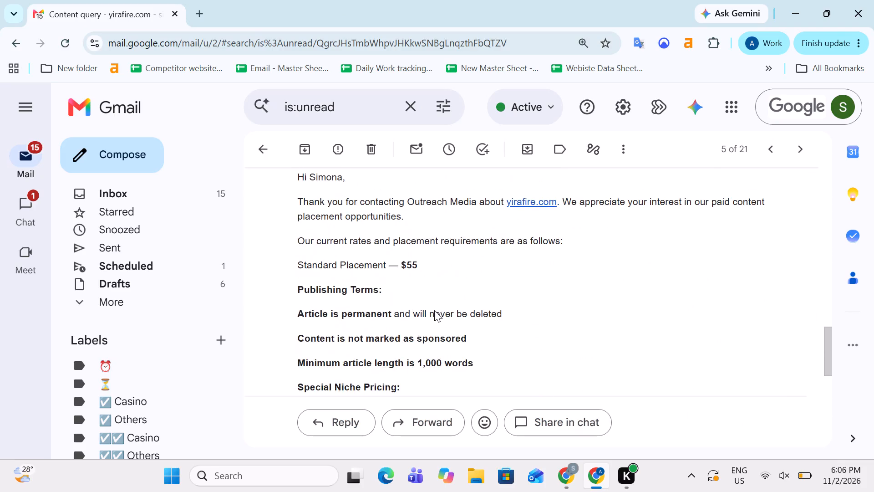
{"action": "scroll", "coordinate": [433, 312], "scroll_direction": "down", "scroll_amount": 2}
{"action": "key", "text": "alt+Tab"}
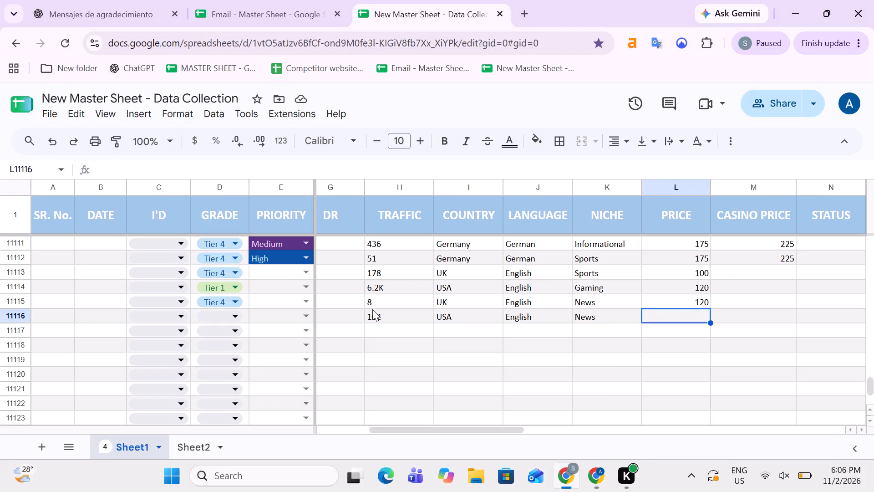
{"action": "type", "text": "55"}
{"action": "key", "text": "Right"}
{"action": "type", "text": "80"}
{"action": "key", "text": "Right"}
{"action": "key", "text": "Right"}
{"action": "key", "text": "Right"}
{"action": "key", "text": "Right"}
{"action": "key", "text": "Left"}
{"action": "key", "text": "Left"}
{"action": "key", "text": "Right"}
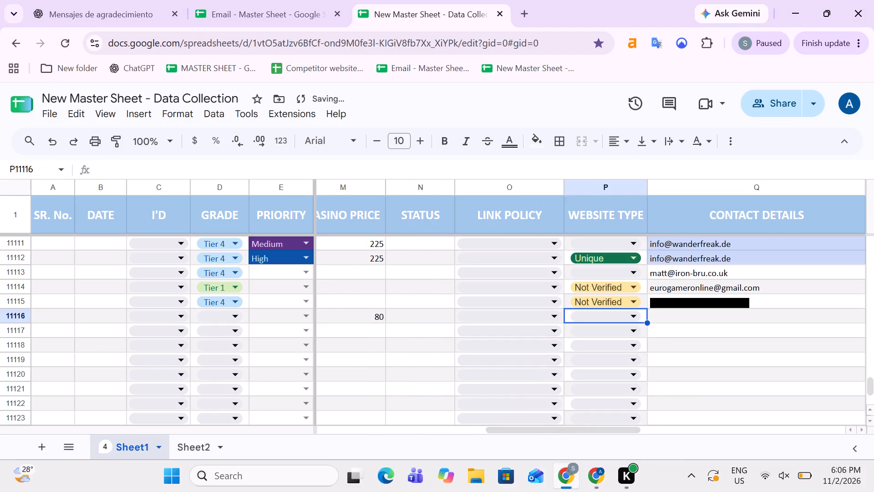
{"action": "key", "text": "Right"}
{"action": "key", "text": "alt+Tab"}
{"action": "scroll", "coordinate": [314, 369], "scroll_direction": "up", "scroll_amount": 3}
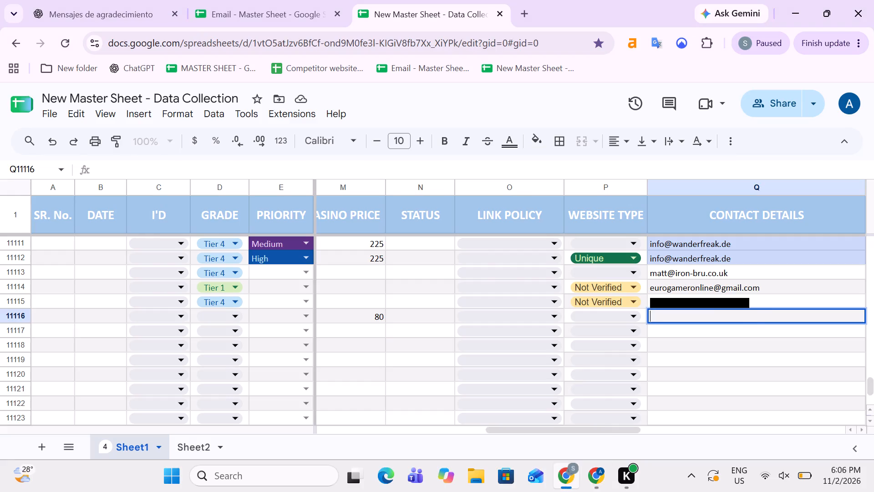
{"action": "key", "text": "ctrl+v"}
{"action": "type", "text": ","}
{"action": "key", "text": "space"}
Add the email address of the other publisher contact in the yirafire.com conversation to the same contact details cell.
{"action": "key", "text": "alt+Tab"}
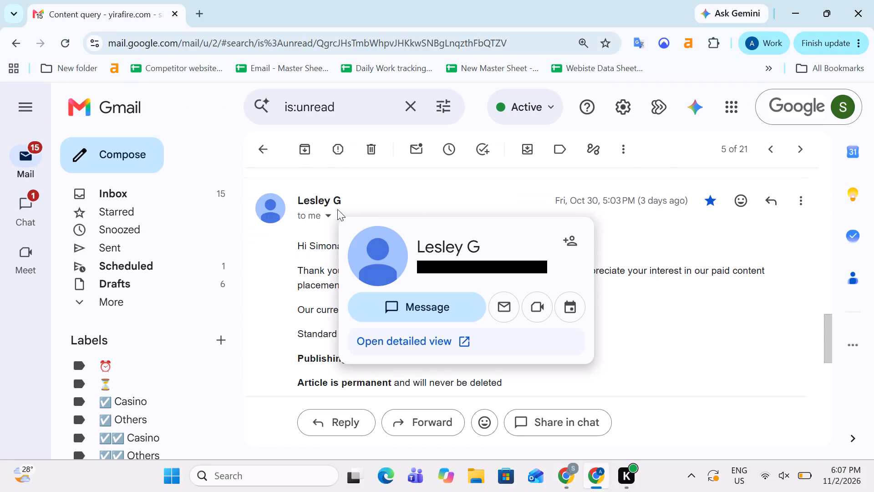
{"action": "scroll", "coordinate": [337, 209], "scroll_direction": "up", "scroll_amount": 11}
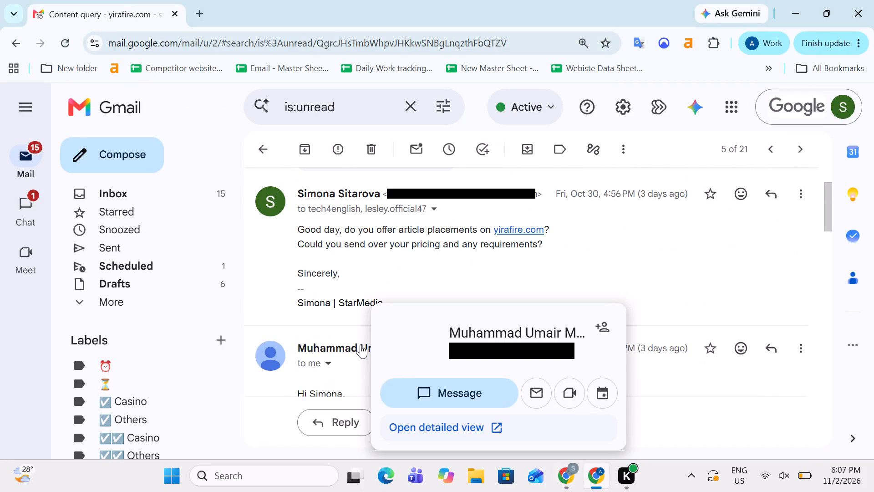
{"action": "left_click", "coordinate": [572, 354]}
{"action": "key", "text": "alt+Tab"}
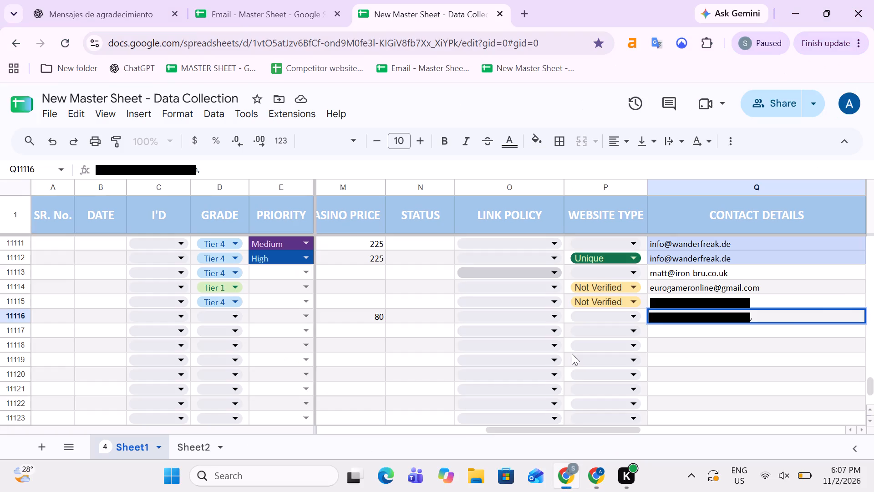
{"action": "key", "text": "ctrl+v"}
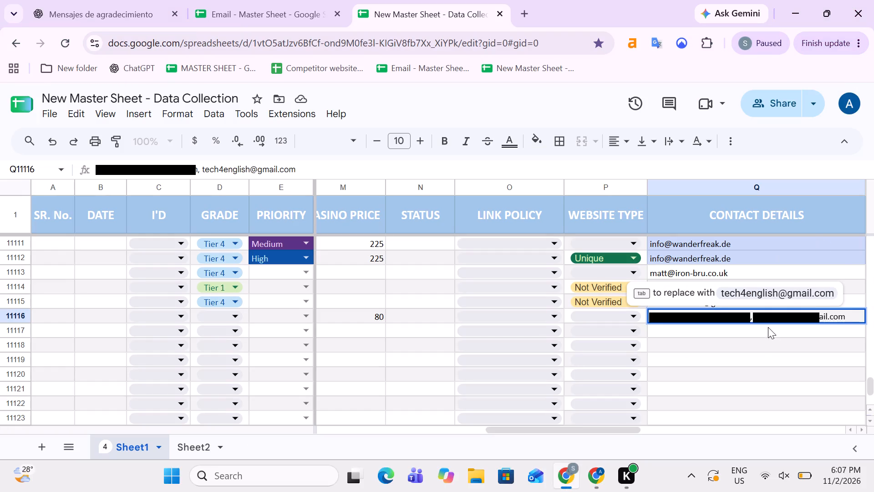
{"action": "left_click", "coordinate": [764, 339]}
Set the website type for yirafire.com in row 11116 to Unique.
{"action": "key", "text": "Up"}
{"action": "key", "text": "Up"}
{"action": "key", "text": "Left"}
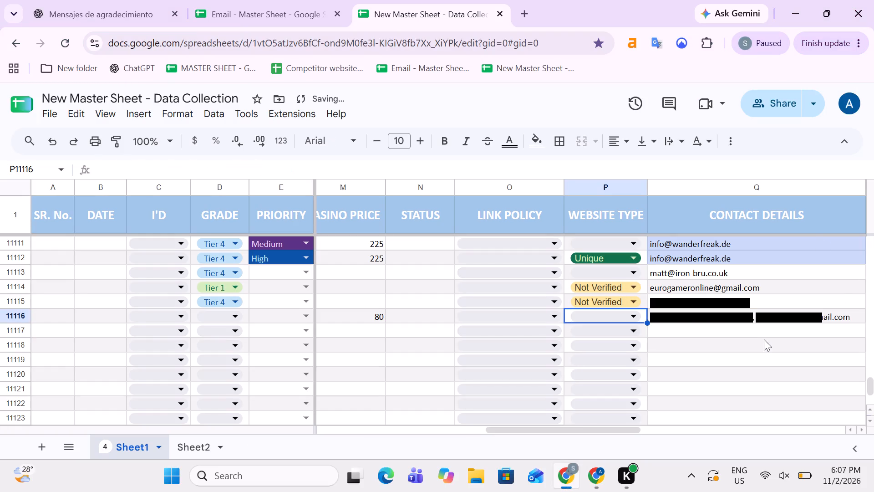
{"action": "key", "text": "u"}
{"action": "key", "text": "Down"}
{"action": "key", "text": "Return"}
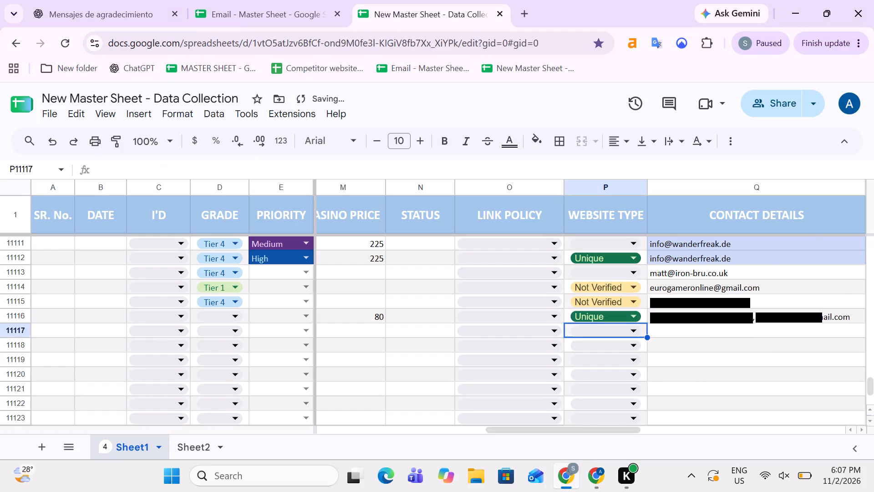
Set the grade for yirafire.com in row 11116 to Tier 4.
{"action": "key", "text": "Up"}
{"action": "key", "text": "Left"}
{"action": "key", "text": "Left"}
{"action": "key", "text": "Left"}
{"action": "key", "text": "Left"}
{"action": "key", "text": "Left"}
{"action": "key", "text": "Left"}
{"action": "key", "text": "Left"}
{"action": "key", "text": "Left"}
{"action": "key", "text": "Left"}
{"action": "key", "text": "Left"}
{"action": "key", "text": "Left"}
{"action": "key", "text": "Left"}
{"action": "key", "text": "Left"}
{"action": "key", "text": "Left"}
{"action": "key", "text": "Left"}
{"action": "key", "text": "Left"}
{"action": "key", "text": "Right"}
{"action": "key", "text": "Right"}
{"action": "key", "text": "Right"}
{"action": "key", "text": "Right"}
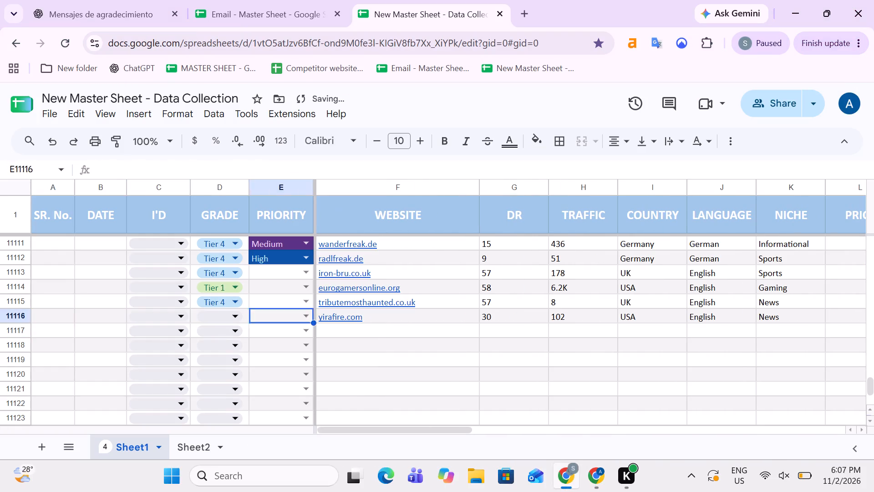
{"action": "key", "text": "Left"}
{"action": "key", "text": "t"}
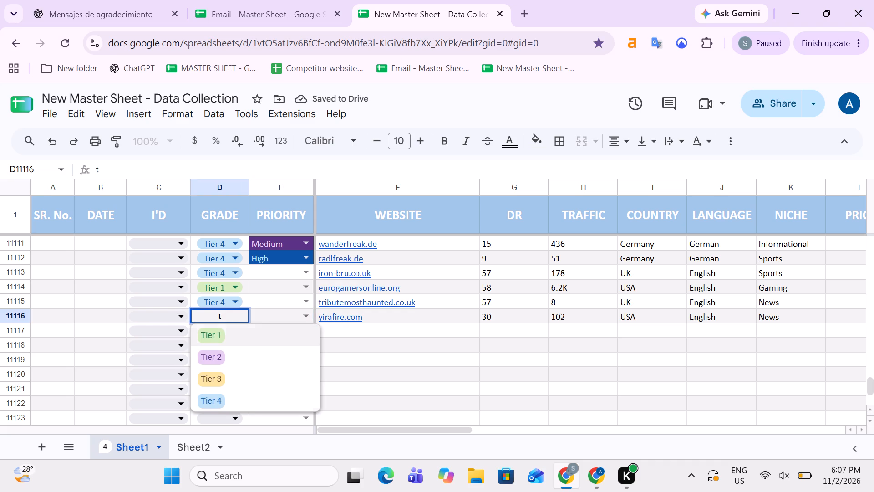
{"action": "key", "text": "Up"}
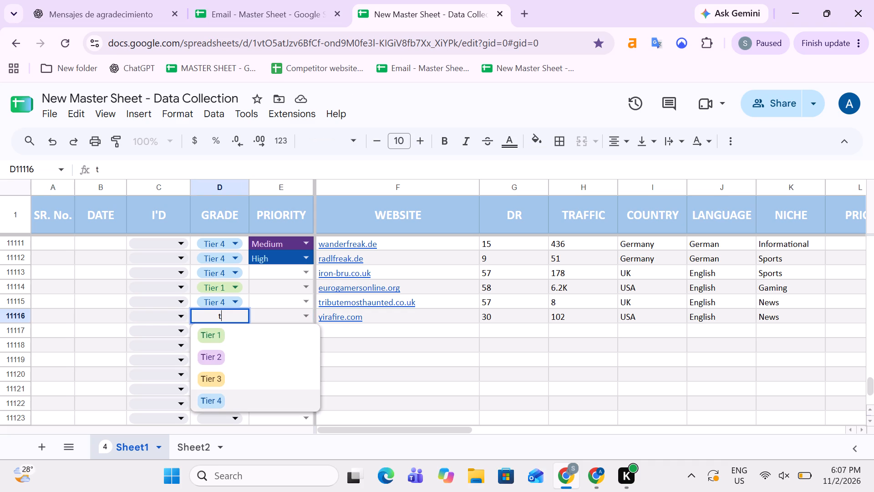
{"action": "key", "text": "Return"}
Set the priority for yirafire.com in row 11116 to High.
{"action": "key", "text": "Up"}
{"action": "key", "text": "Right"}
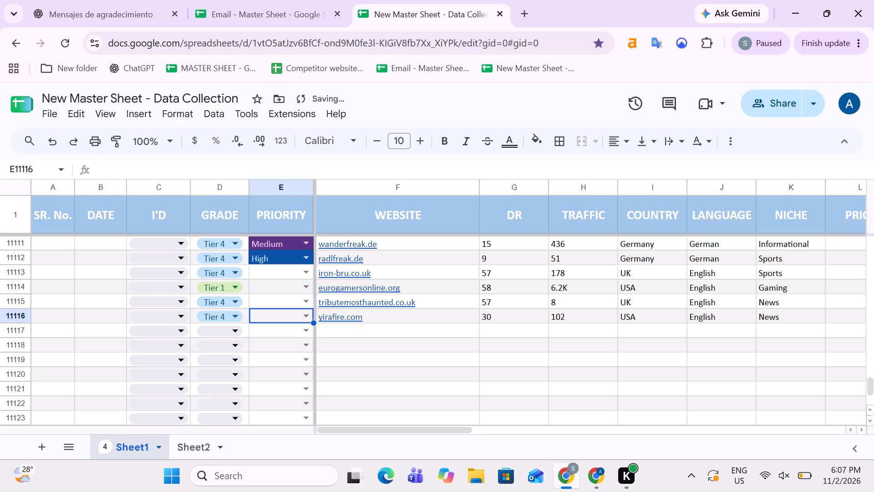
{"action": "key", "text": "Right"}
{"action": "key", "text": "Right"}
{"action": "key", "text": "Left"}
{"action": "key", "text": "Left"}
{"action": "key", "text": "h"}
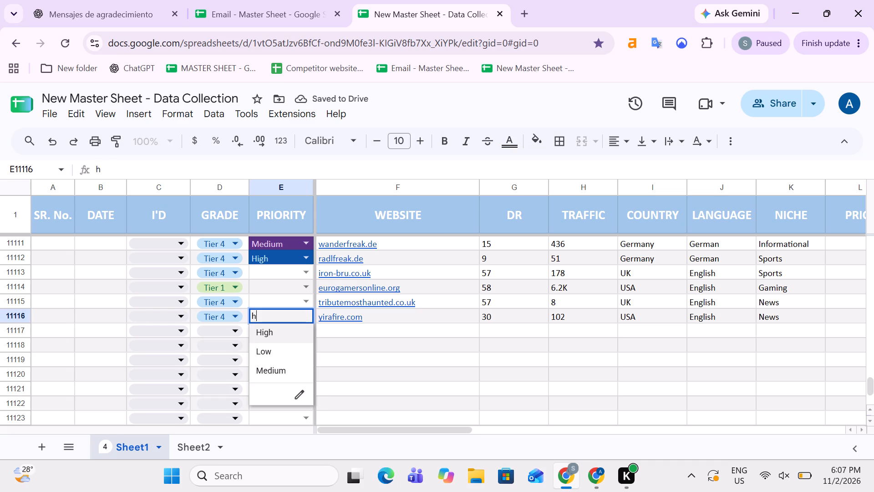
{"action": "key", "text": "Down"}
{"action": "key", "text": "Return"}
{"action": "key", "text": "Up"}
{"action": "key", "text": "Right"}
{"action": "key", "text": "alt+Tab"}
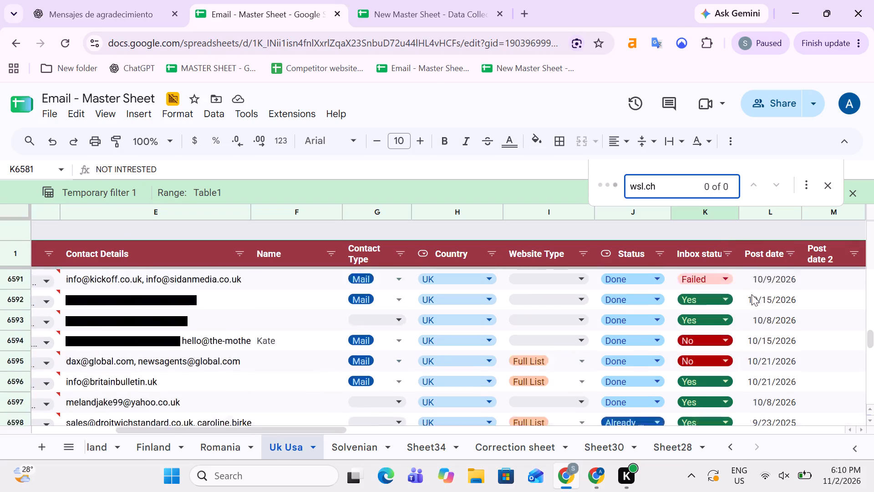
Find the wsl.ch row in the Uk Usa sheet and set its inbox status to NOT ALLOW PUBLICATION.
{"action": "scroll", "coordinate": [752, 294], "scroll_direction": "down", "scroll_amount": 1}
{"action": "scroll", "coordinate": [748, 345], "scroll_direction": "down", "scroll_amount": 8}
{"action": "left_click", "coordinate": [766, 180]}
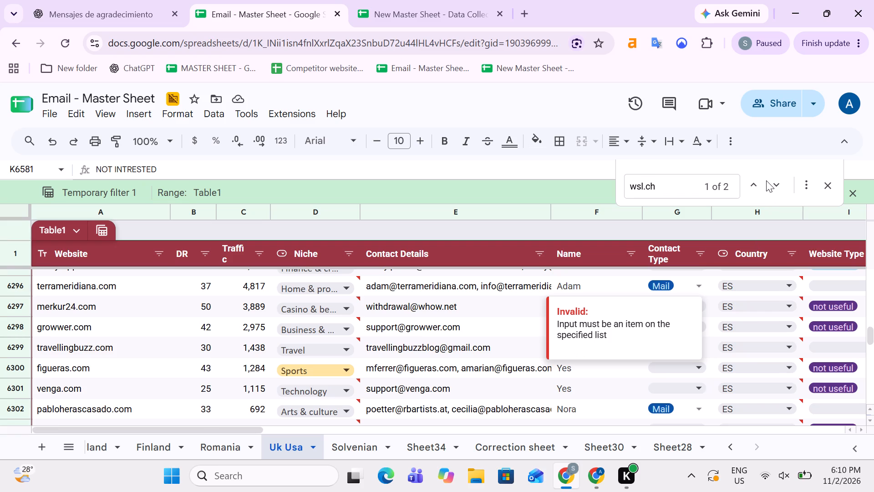
{"action": "left_click", "coordinate": [774, 187]}
{"action": "left_click", "coordinate": [590, 280]}
{"action": "key", "text": "Right"}
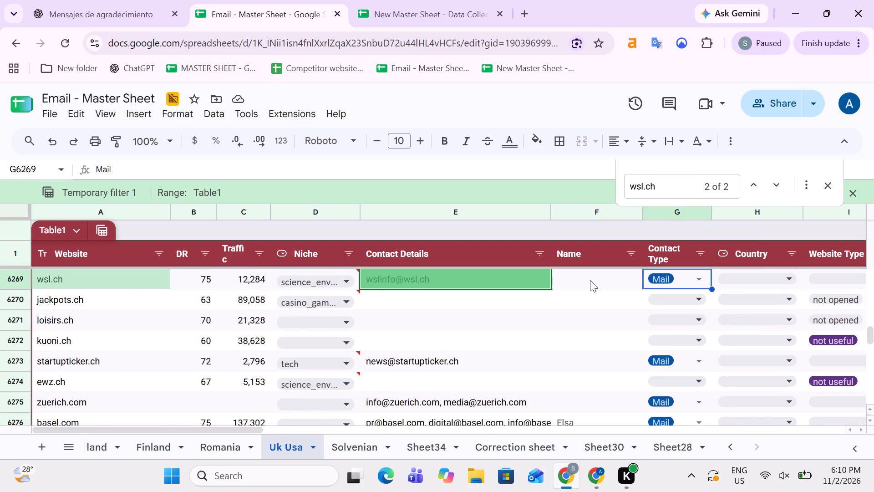
{"action": "key", "text": "Right"}
{"action": "key", "text": "Right"}
{"action": "key", "text": "Right"}
{"action": "key", "text": "Right"}
{"action": "key", "text": "Left"}
{"action": "key", "text": "Right"}
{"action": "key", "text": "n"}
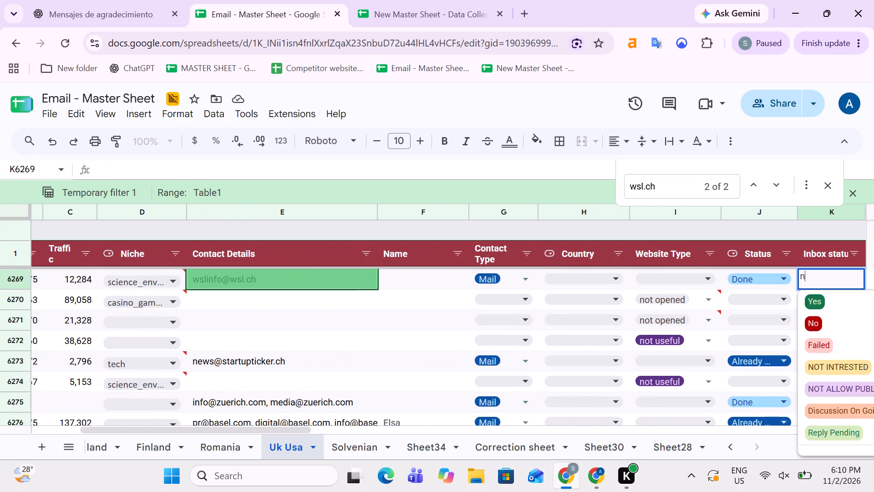
{"action": "key", "text": "Up"}
{"action": "key", "text": "Return"}
{"action": "key", "text": "Up"}
{"action": "key", "text": "Right"}
{"action": "key", "text": "Left"}
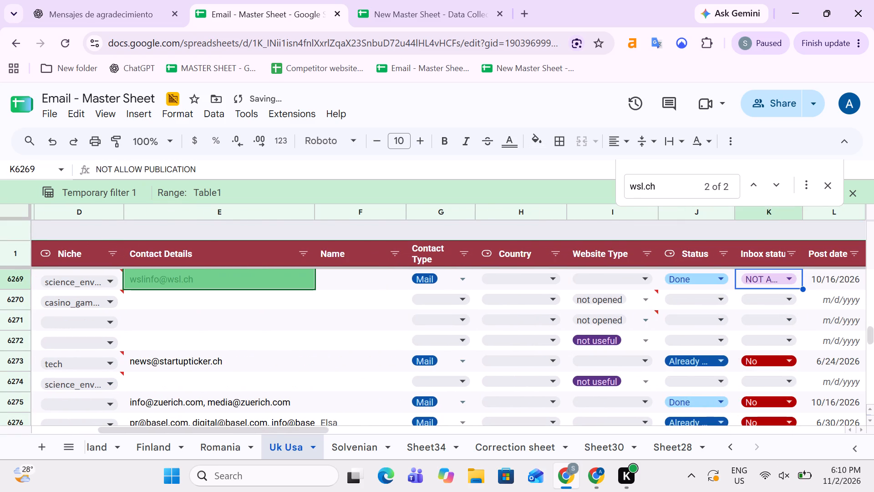
{"action": "key", "text": "alt+Tab"}
{"action": "left_click", "coordinate": [564, 149]}
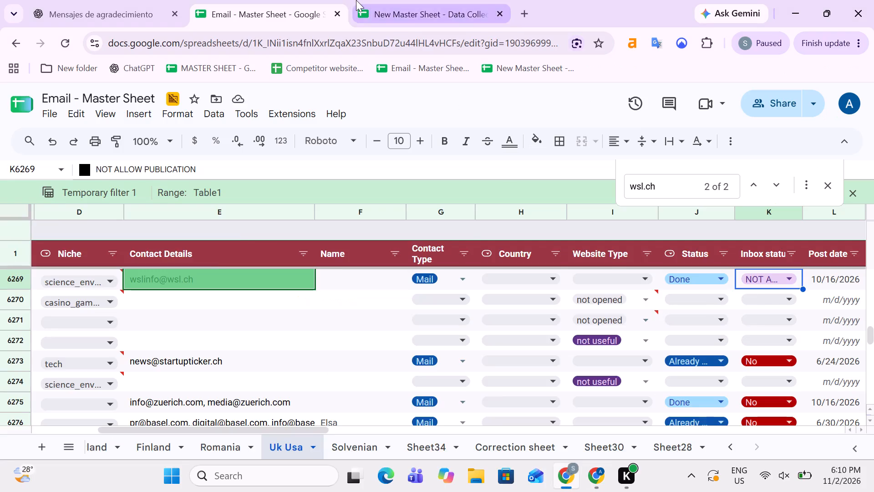
{"action": "left_click", "coordinate": [356, 0]}
{"action": "key", "text": "ctrl+f"}
{"action": "key", "text": "ctrl+v"}
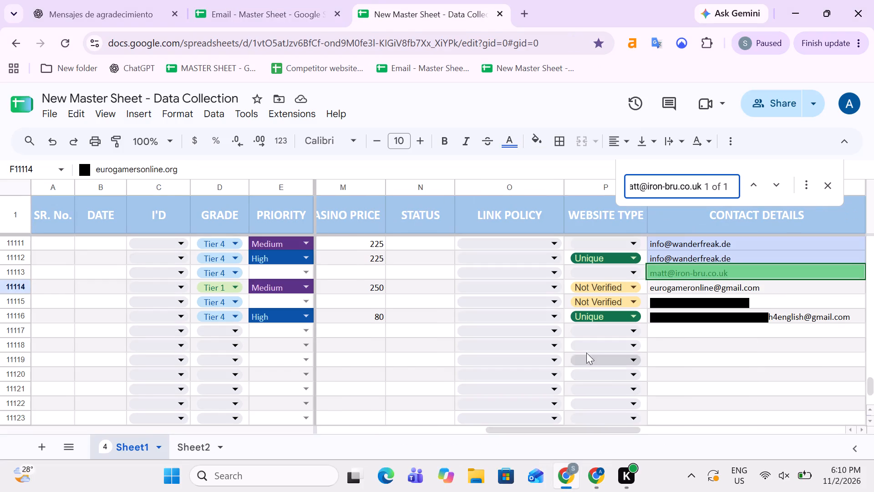
{"action": "left_click", "coordinate": [437, 271]}
{"action": "key", "text": "Left"}
{"action": "key", "text": "Left"}
{"action": "key", "text": "Left"}
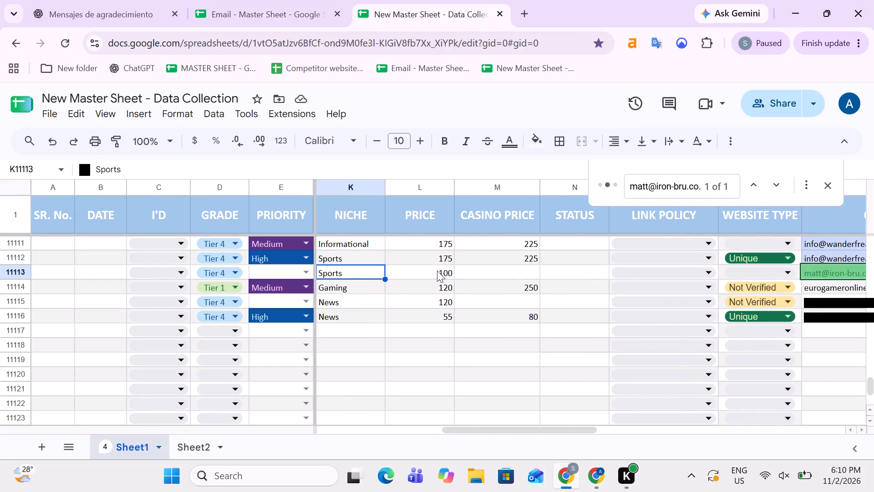
{"action": "key", "text": "Right"}
{"action": "key", "text": "ctrl+c"}
{"action": "key", "text": "Right"}
{"action": "key", "text": "ctrl+v"}
{"action": "key", "text": "Left"}
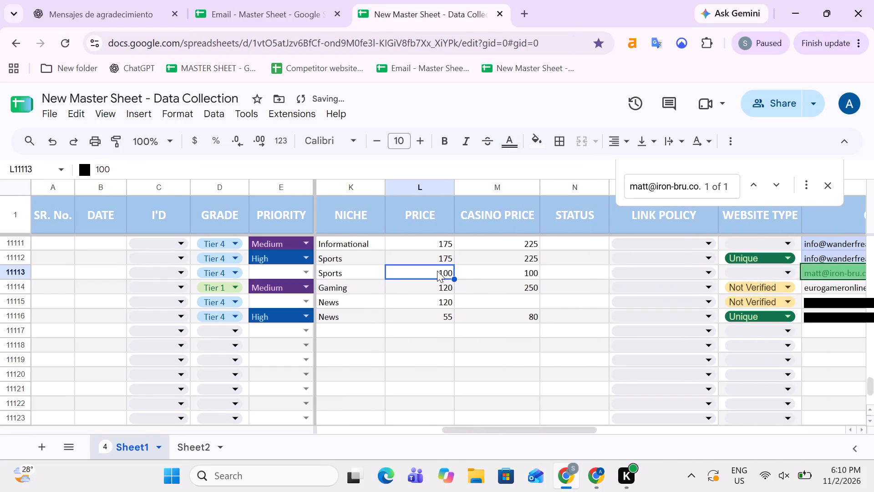
Set the priority of iron-bru.co.uk in row 11113 to Medium.
{"action": "key", "text": "Right"}
{"action": "key", "text": "Right"}
{"action": "key", "text": "Right"}
{"action": "key", "text": "Right"}
{"action": "key", "text": "Right"}
{"action": "key", "text": "Right"}
{"action": "key", "text": "Left"}
{"action": "key", "text": "Left"}
{"action": "key", "text": "Left"}
{"action": "key", "text": "Left"}
{"action": "key", "text": "Left"}
{"action": "key", "text": "Left"}
{"action": "key", "text": "Left"}
{"action": "key", "text": "Left"}
{"action": "key", "text": "Left"}
{"action": "key", "text": "Left"}
{"action": "key", "text": "Left"}
{"action": "key", "text": "Left"}
{"action": "key", "text": "Left"}
{"action": "key", "text": "Left"}
{"action": "key", "text": "Left"}
{"action": "key", "text": "Left"}
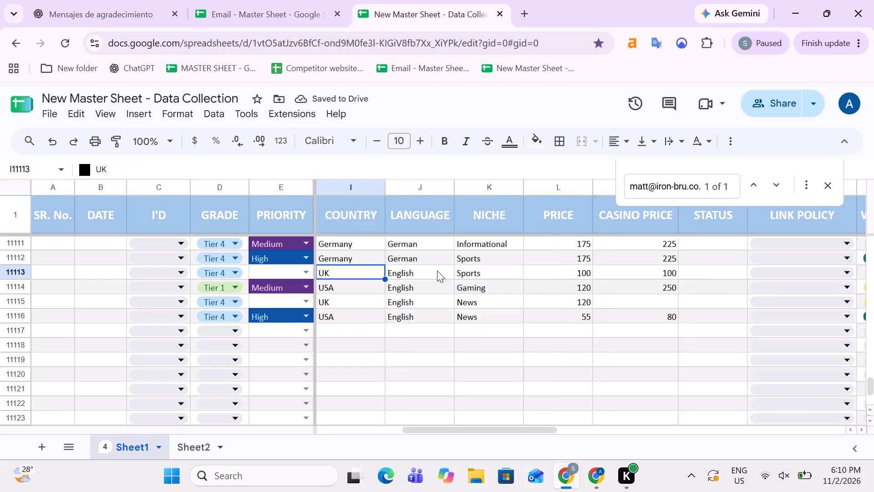
{"action": "key", "text": "Right"}
{"action": "key", "text": "Right"}
{"action": "key", "text": "Right"}
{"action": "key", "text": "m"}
{"action": "key", "text": "Down"}
{"action": "key", "text": "Return"}
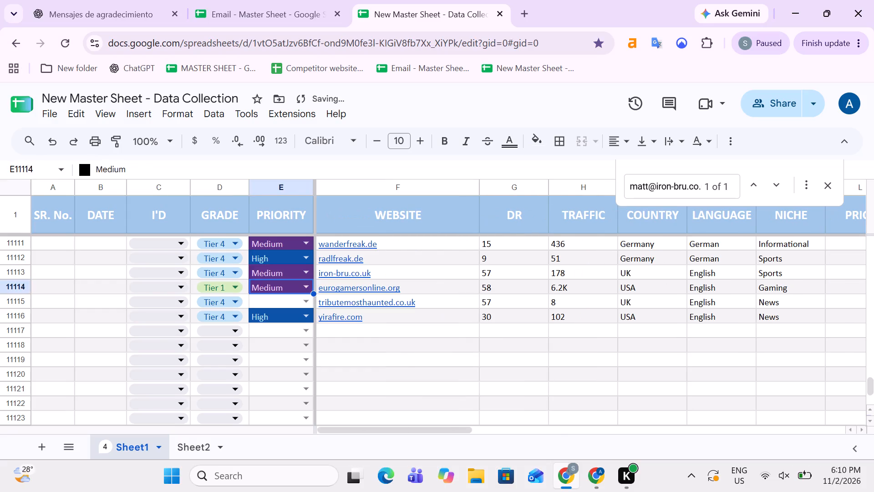
{"action": "key", "text": "Up"}
{"action": "key", "text": "Right"}
Copy the "Hello, thanks so much for the information" message from the template list in ChatGPT.
{"action": "left_click", "coordinate": [107, 0]}
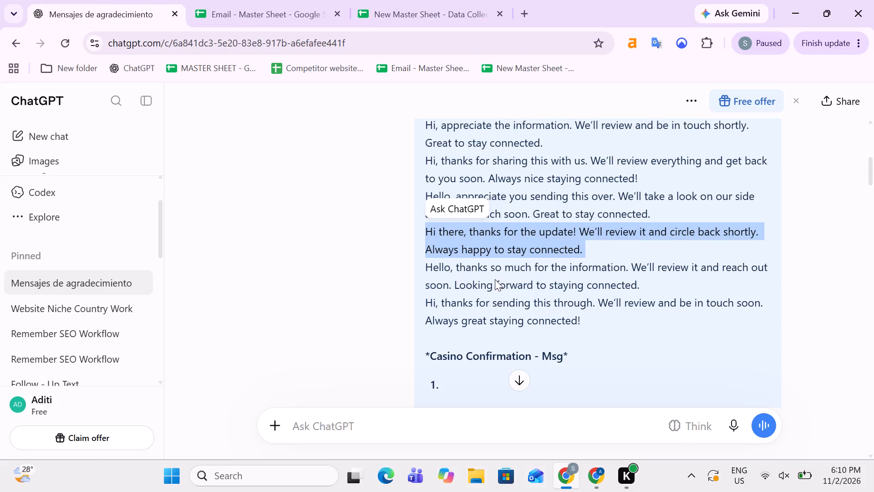
{"action": "double_click", "coordinate": [462, 266]}
{"action": "left_click", "coordinate": [462, 266]}
{"action": "key", "text": "ctrl+c"}
{"action": "key", "text": "ctrl+c"}
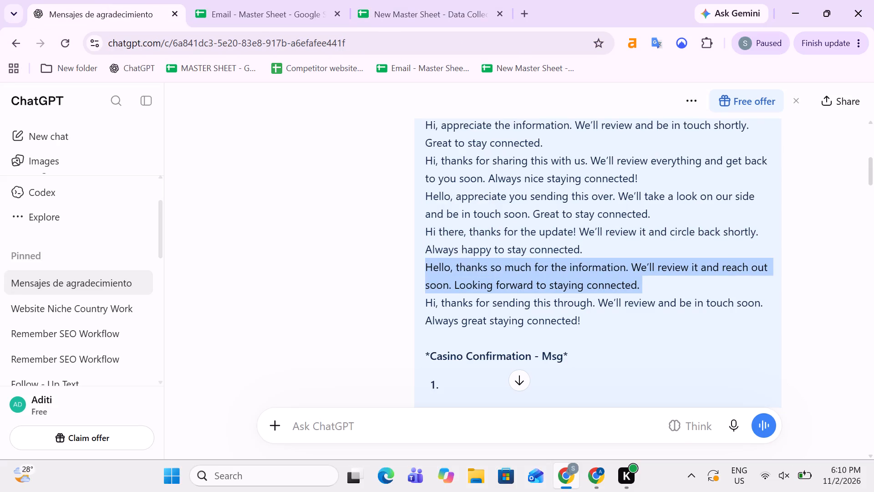
{"action": "key", "text": "alt+Tab"}
{"action": "scroll", "coordinate": [346, 260], "scroll_direction": "down", "scroll_amount": 5}
{"action": "left_click", "coordinate": [371, 358]}
{"action": "left_click", "coordinate": [344, 361]}
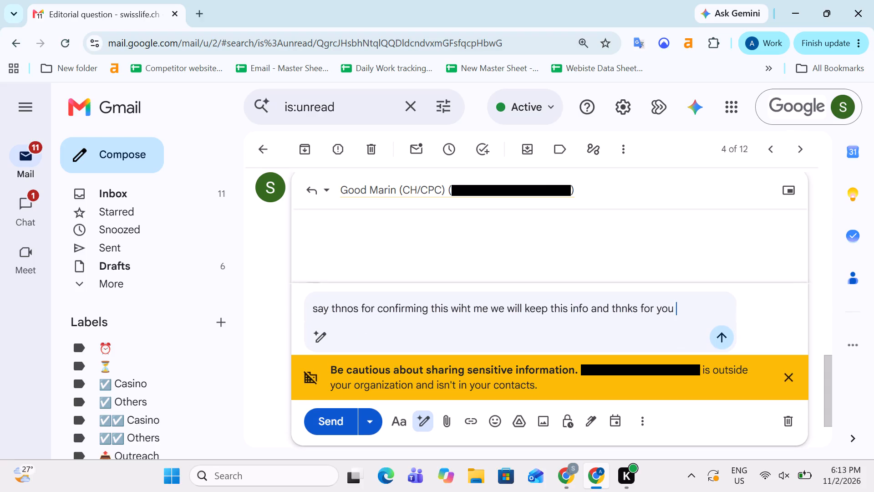
Complete the AI writing prompt with "your time", generate the thank-you reply to the swisslife.ch email, and select its main paragraph for checking.
{"action": "key", "text": "BackSpace"}
{"action": "type", "text": "r time"}
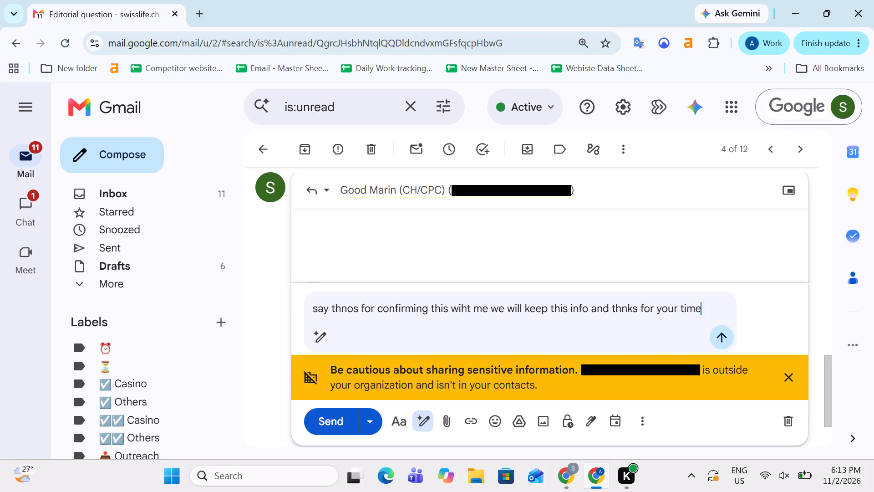
{"action": "key", "text": "Return"}
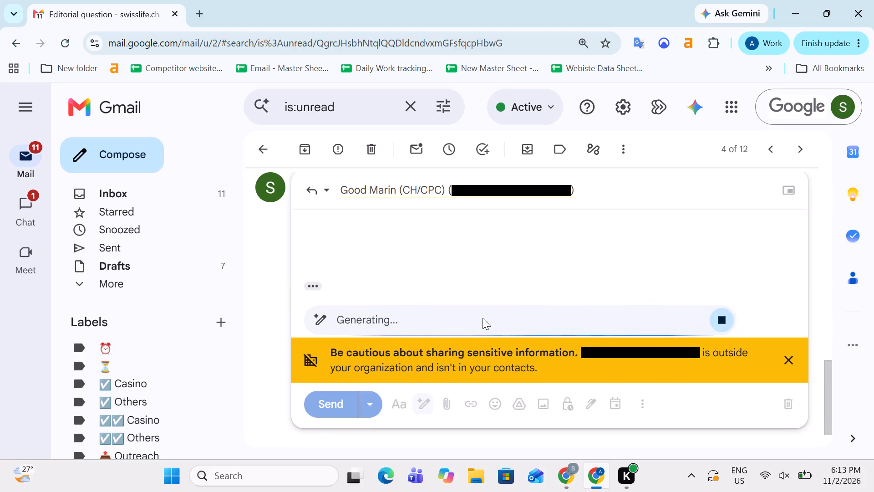
{"action": "scroll", "coordinate": [420, 285], "scroll_direction": "up", "scroll_amount": 2}
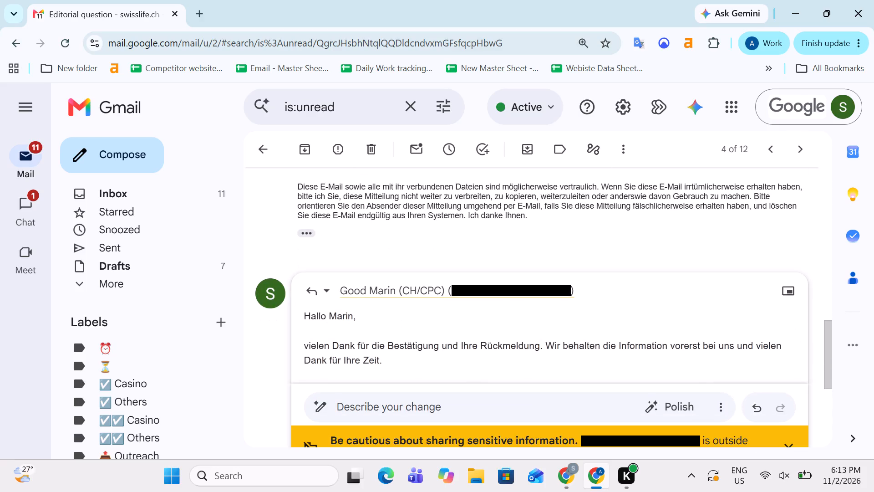
{"action": "triple_click", "coordinate": [391, 341]}
{"action": "left_click", "coordinate": [389, 328]}
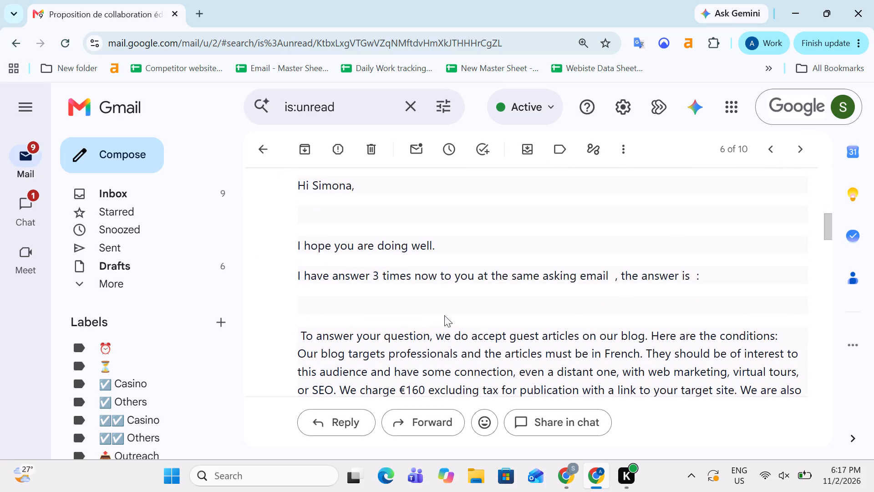
Read the visite360pro.com email's guest article conditions and mark the conversation as unread.
{"action": "scroll", "coordinate": [558, 341], "scroll_direction": "down", "scroll_amount": 1}
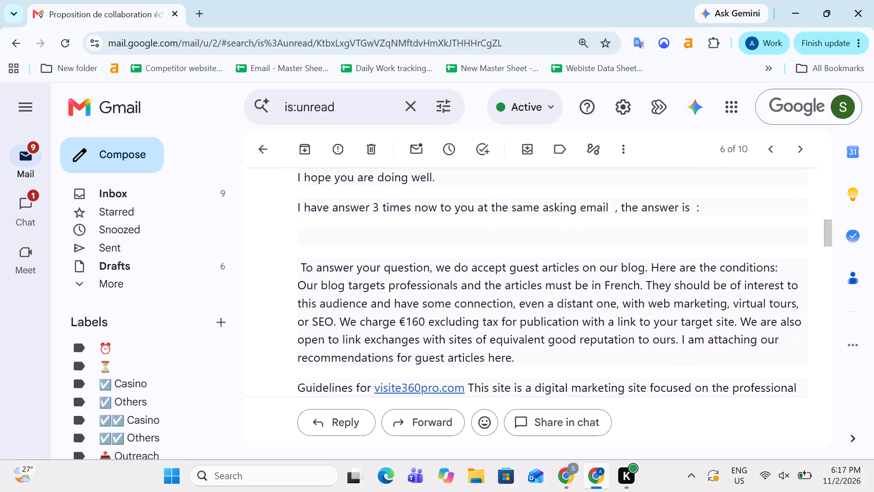
{"action": "scroll", "coordinate": [529, 325], "scroll_direction": "down", "scroll_amount": 9}
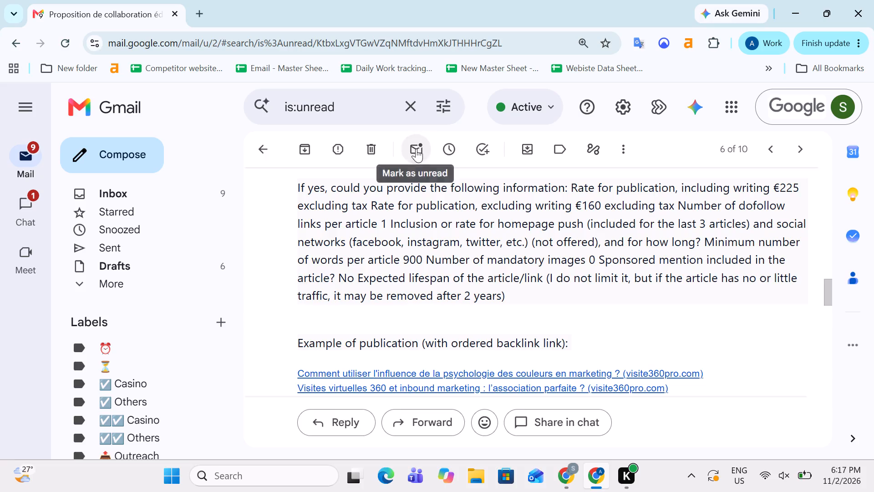
{"action": "left_click", "coordinate": [416, 149]}
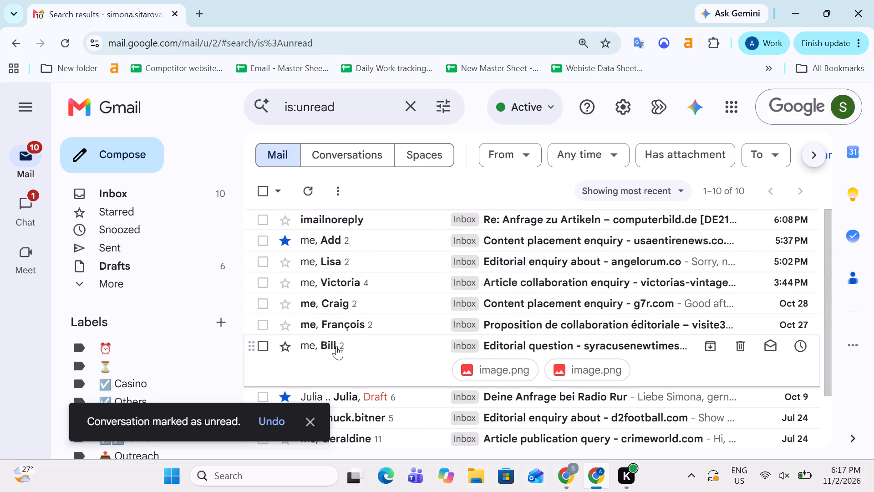
Open the unread syracusenewtimes.com editorial question email and read through the publisher's reply and quoted message.
{"action": "left_click", "coordinate": [336, 346]}
{"action": "scroll", "coordinate": [435, 332], "scroll_direction": "down", "scroll_amount": 2}
{"action": "scroll", "coordinate": [435, 332], "scroll_direction": "up", "scroll_amount": 1}
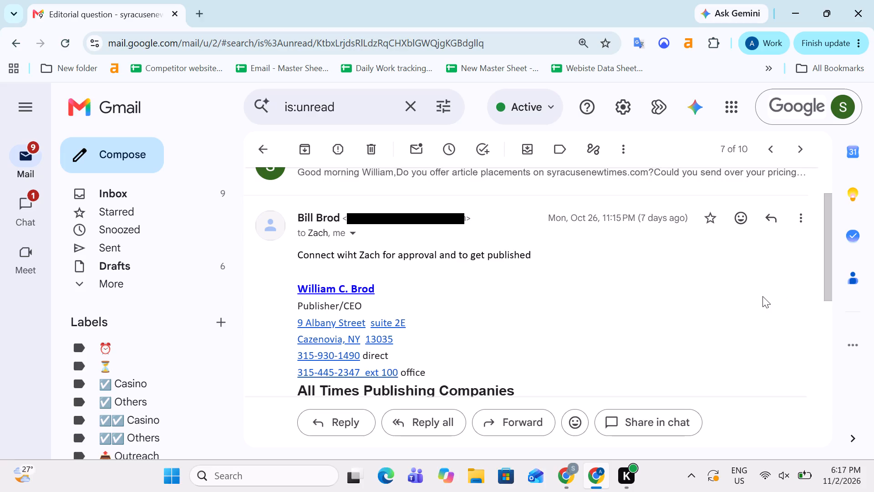
{"action": "scroll", "coordinate": [760, 292], "scroll_direction": "down", "scroll_amount": 3}
{"action": "scroll", "coordinate": [592, 238], "scroll_direction": "down", "scroll_amount": 4}
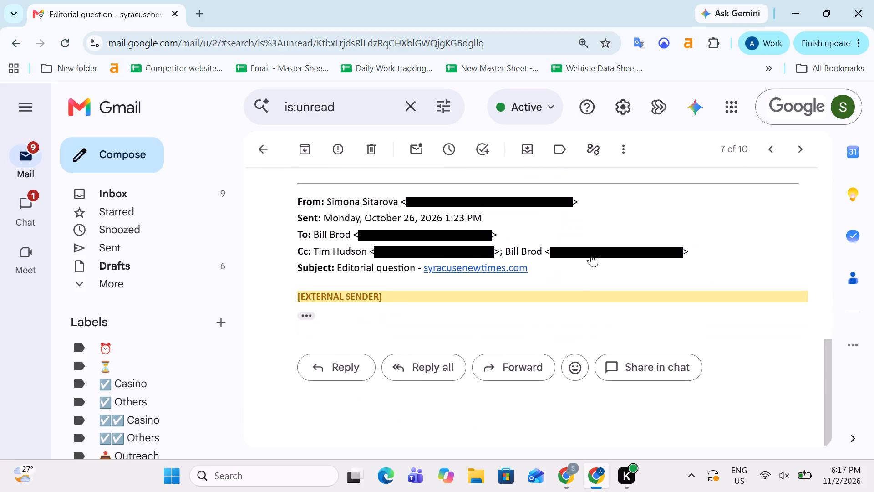
{"action": "scroll", "coordinate": [498, 313], "scroll_direction": "up", "scroll_amount": 9}
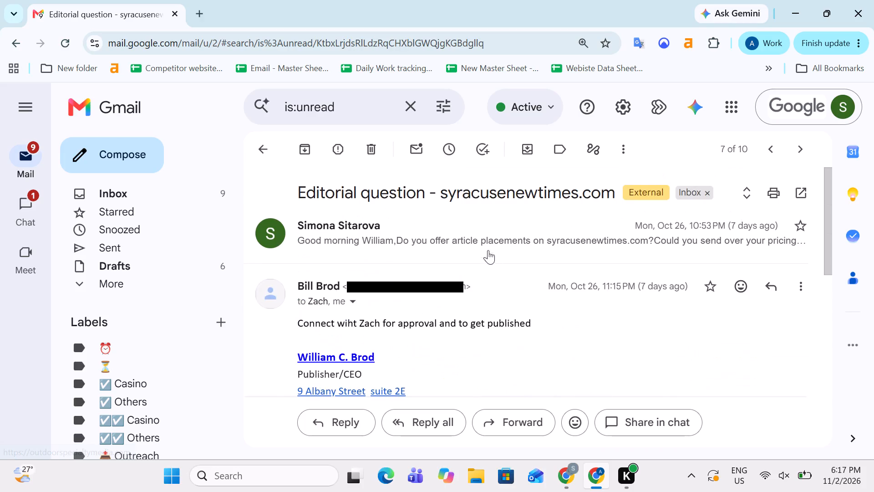
{"action": "scroll", "coordinate": [406, 323], "scroll_direction": "down", "scroll_amount": 1}
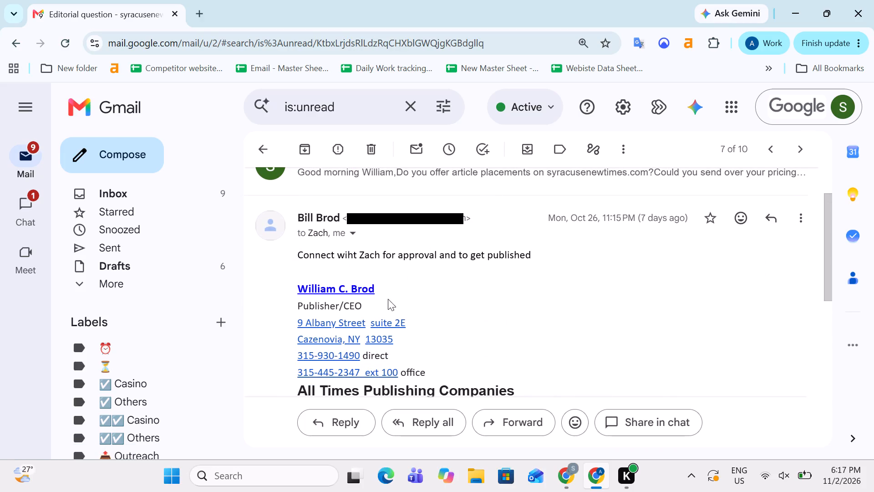
{"action": "scroll", "coordinate": [388, 301], "scroll_direction": "down", "scroll_amount": 6}
{"action": "scroll", "coordinate": [377, 334], "scroll_direction": "up", "scroll_amount": 7}
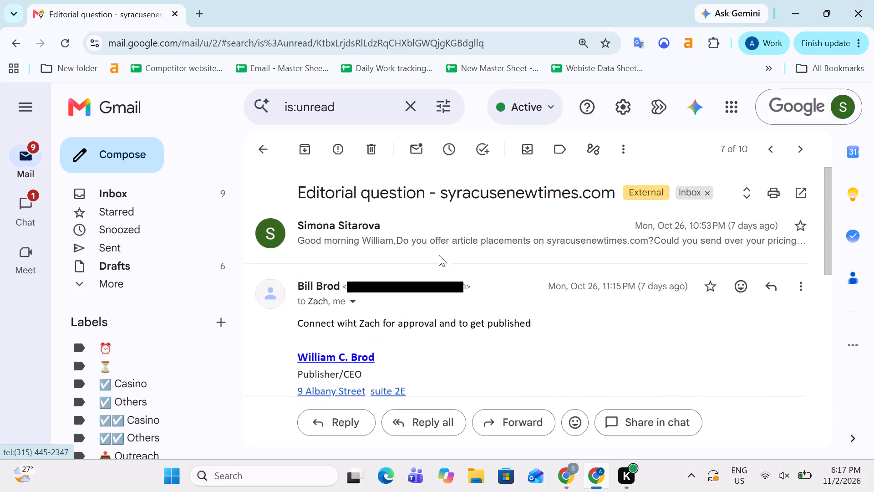
Expand the original outreach message in the syracusenewtimes.com thread and copy the conversation from there through the publisher's signature.
{"action": "left_click", "coordinate": [447, 232]}
{"action": "left_click", "coordinate": [304, 257]}
{"action": "left_click_drag", "start_coordinate": [304, 257], "coordinate": [357, 325]}
{"action": "scroll", "coordinate": [401, 316], "scroll_direction": "down", "scroll_amount": 5}
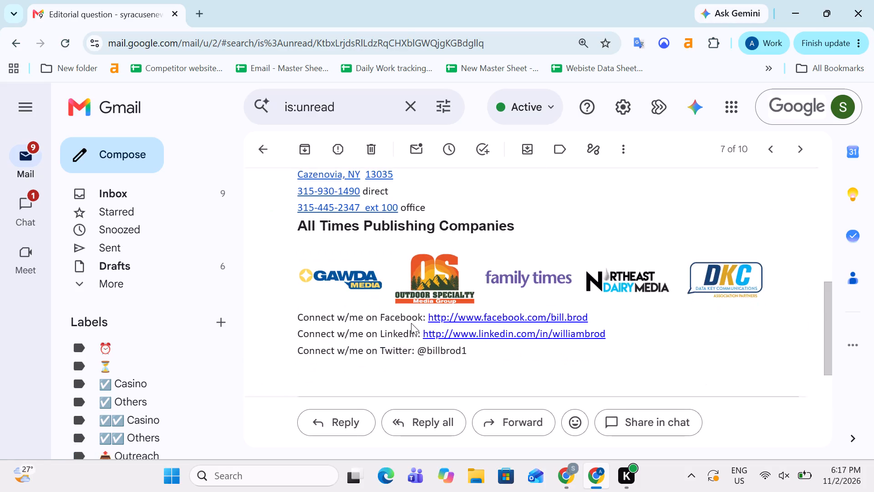
{"action": "left_click", "coordinate": [566, 235], "text": "shift"}
{"action": "key", "text": "ctrl+c"}
{"action": "key", "text": "ctrl+c"}
{"action": "key", "text": "alt+Tab"}
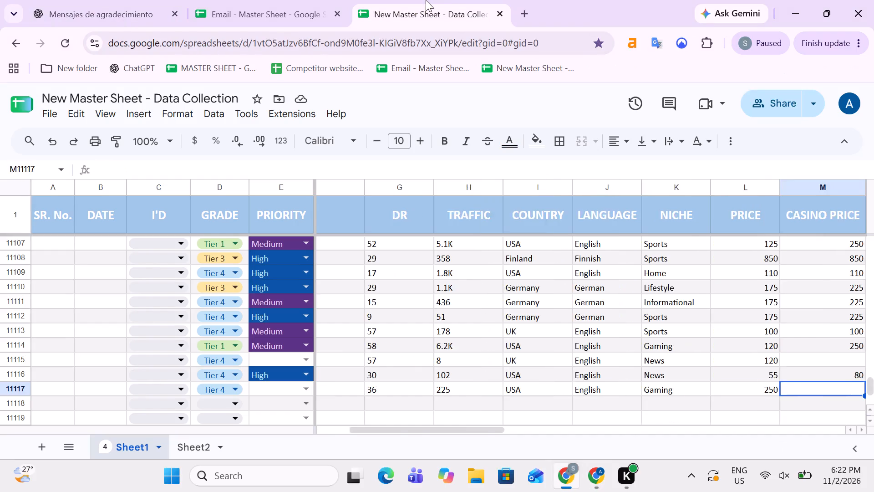
{"action": "key", "text": "Right"}
{"action": "key", "text": "Right"}
{"action": "key", "text": "Right"}
{"action": "key", "text": "Left"}
{"action": "key", "text": "Left"}
{"action": "key", "text": "Left"}
{"action": "key", "text": "Left"}
{"action": "key", "text": "Left"}
{"action": "key", "text": "Left"}
{"action": "key", "text": "Left"}
{"action": "key", "text": "Left"}
{"action": "key", "text": "Left"}
{"action": "key", "text": "Left"}
{"action": "key", "text": "Left"}
{"action": "key", "text": "Left"}
{"action": "key", "text": "Left"}
{"action": "key", "text": "Left"}
{"action": "key", "text": "Left"}
{"action": "key", "text": "Left"}
{"action": "key", "text": "Left"}
{"action": "key", "text": "Left"}
{"action": "key", "text": "Left"}
{"action": "key", "text": "Down"}
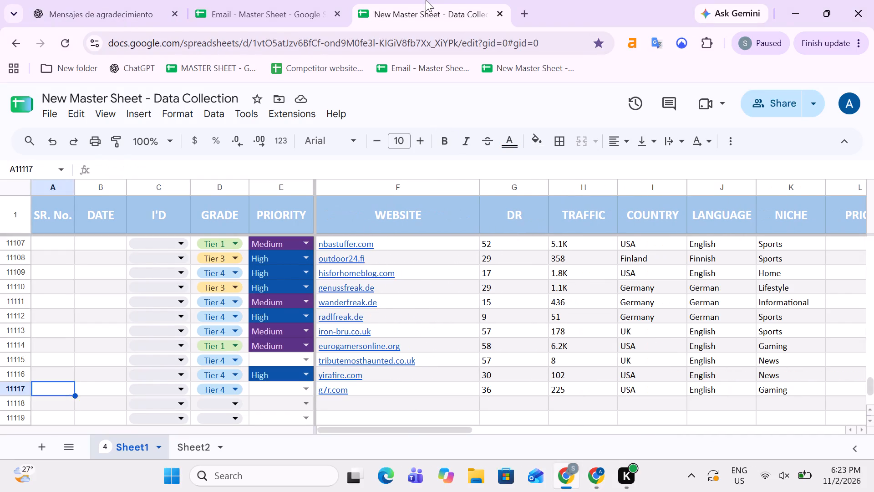
{"action": "key", "text": "Right"}
{"action": "key", "text": "Right"}
{"action": "key", "text": "Right"}
{"action": "key", "text": "Right"}
{"action": "key", "text": "Right"}
{"action": "key", "text": "alt+Tab"}
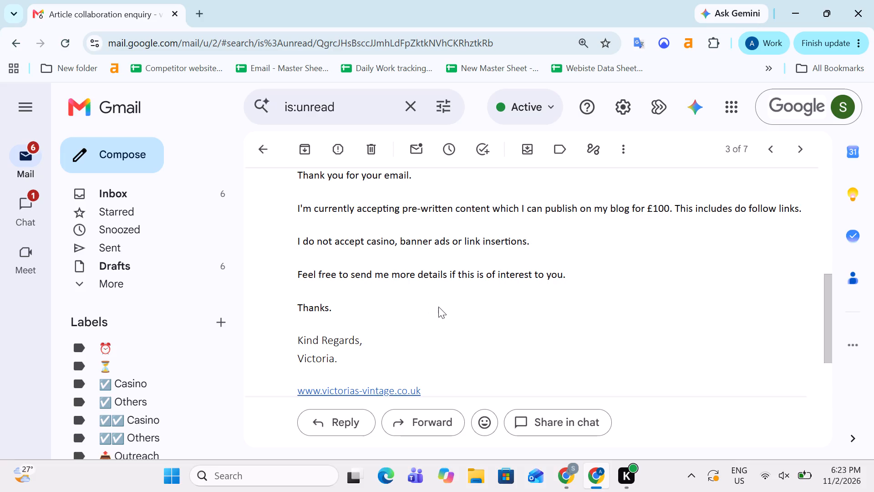
{"action": "scroll", "coordinate": [438, 307], "scroll_direction": "up", "scroll_amount": 3}
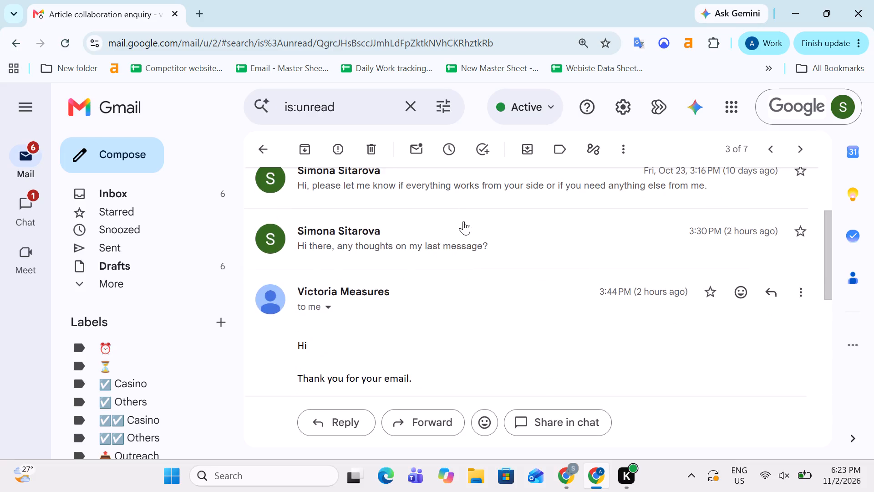
Open the linked website from the original enquiry and copy victorias-vintage.co.uk into the next empty website cell of the New Master Sheet.
{"action": "scroll", "coordinate": [463, 221], "scroll_direction": "up", "scroll_amount": 1}
{"action": "left_click", "coordinate": [477, 195]}
{"action": "left_click", "coordinate": [497, 236], "text": "ctrl"}
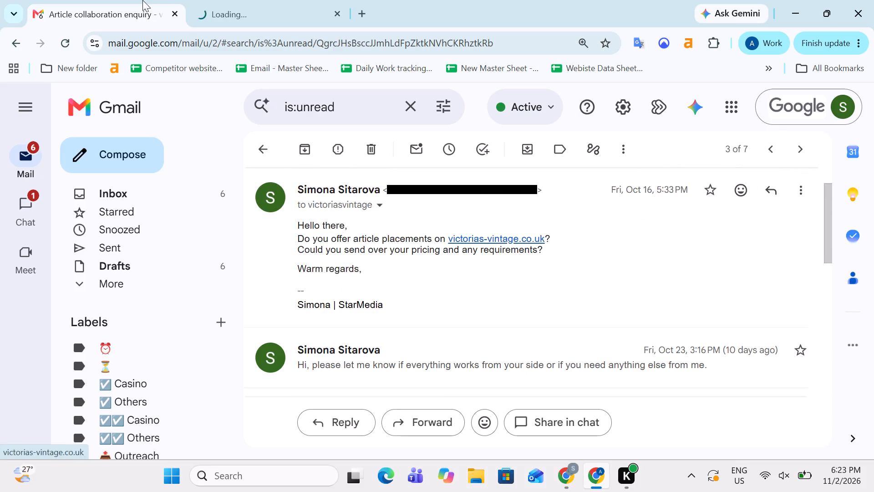
{"action": "left_click", "coordinate": [238, 0]}
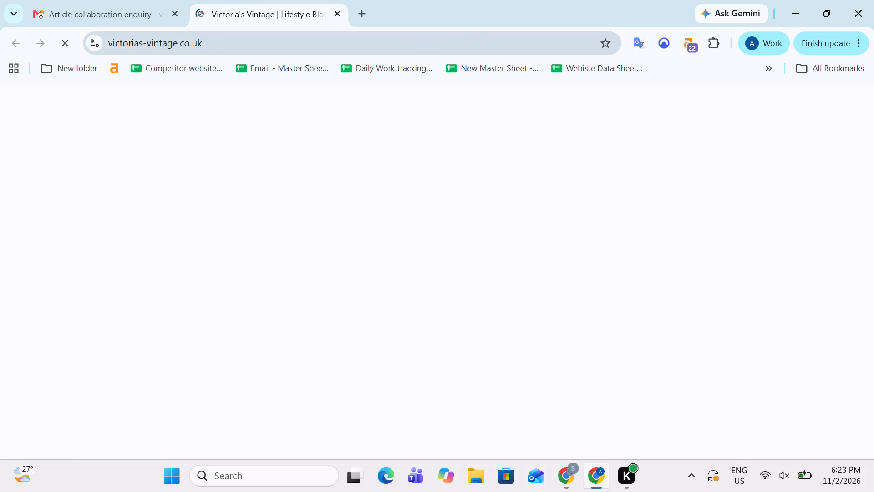
{"action": "left_click", "coordinate": [266, 41]}
{"action": "left_click_drag", "start_coordinate": [266, 41], "coordinate": [198, 35]}
{"action": "key", "text": "ctrl+c"}
{"action": "key", "text": "ctrl+c"}
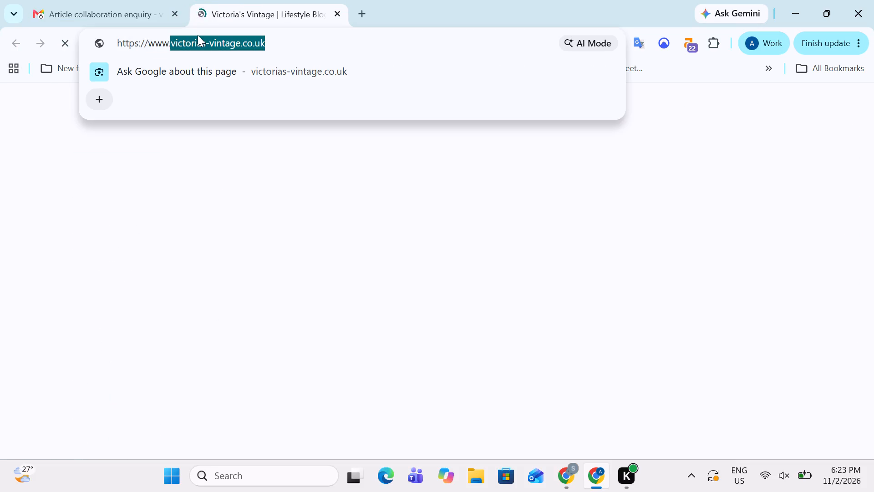
{"action": "key", "text": "alt+Tab"}
{"action": "key", "text": "Down"}
{"action": "key", "text": "Up"}
{"action": "key", "text": "Return"}
{"action": "key", "text": "ctrl+v"}
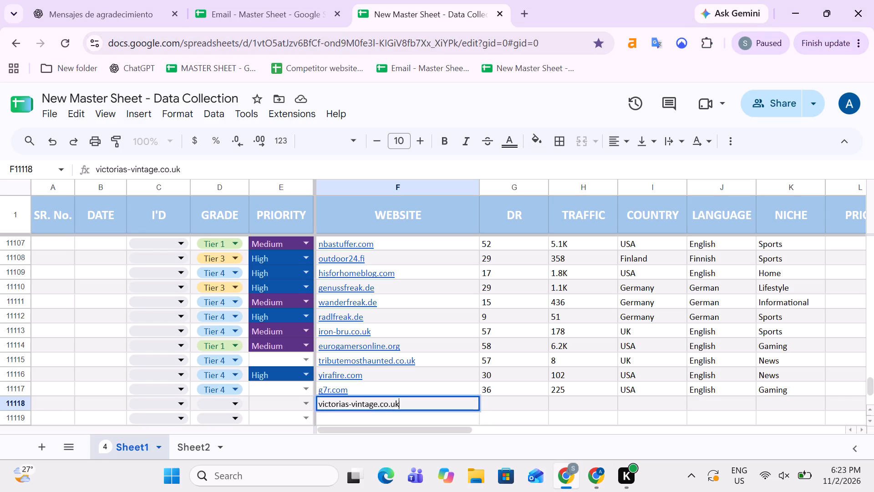
Check the Ahrefs metrics for victorias-vintage.co.uk and record DR 22 and traffic 1.1K in its New Master Sheet row.
{"action": "key", "text": "Tab"}
{"action": "key", "text": "alt+Tab"}
{"action": "scroll", "coordinate": [443, 166], "scroll_direction": "down", "scroll_amount": 5}
{"action": "scroll", "coordinate": [483, 187], "scroll_direction": "down", "scroll_amount": 2}
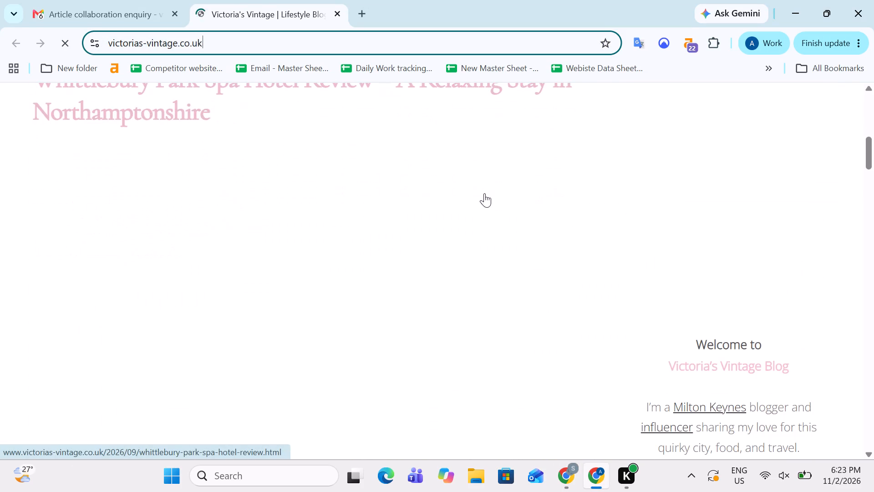
{"action": "scroll", "coordinate": [523, 203], "scroll_direction": "up", "scroll_amount": 6}
{"action": "left_click", "coordinate": [693, 43]}
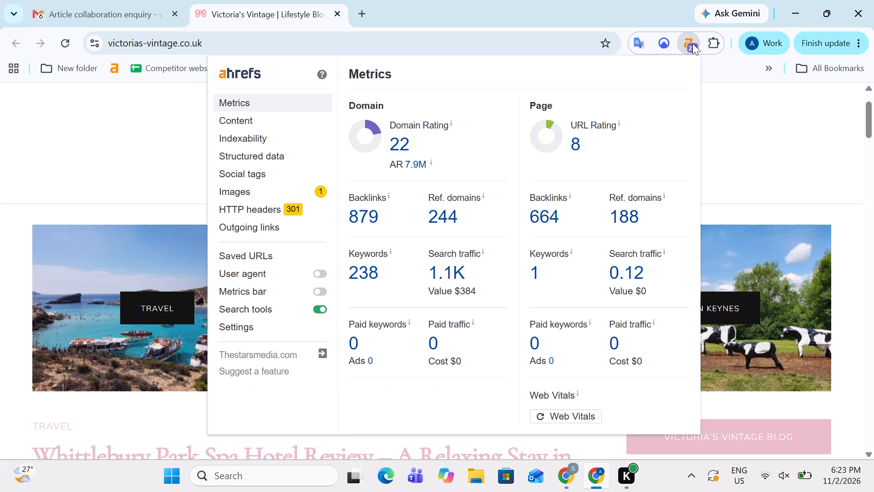
{"action": "key", "text": "alt+Tab"}
{"action": "type", "text": "22"}
{"action": "key", "text": "Right"}
{"action": "type", "text": "1.1K"}
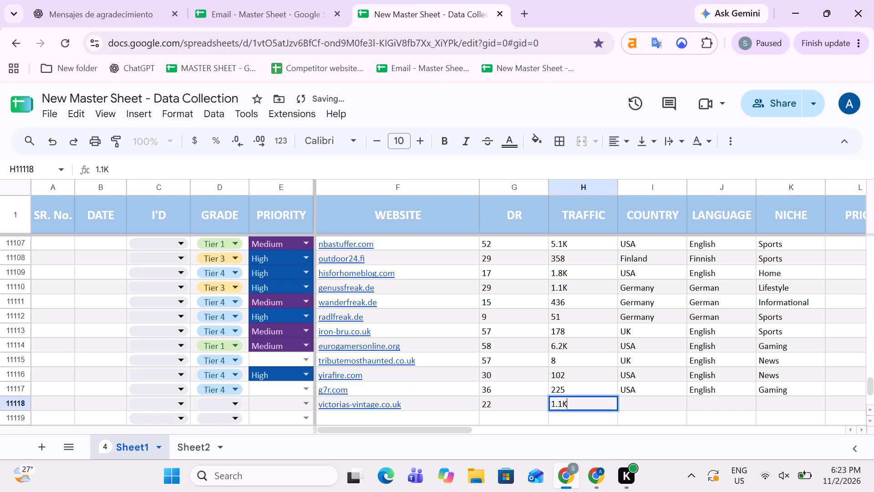
Fill in the victorias-vintage.co.uk row with country UK, language English and niche Lifestyle.
{"action": "key", "text": "Right"}
{"action": "type", "text": "UK"}
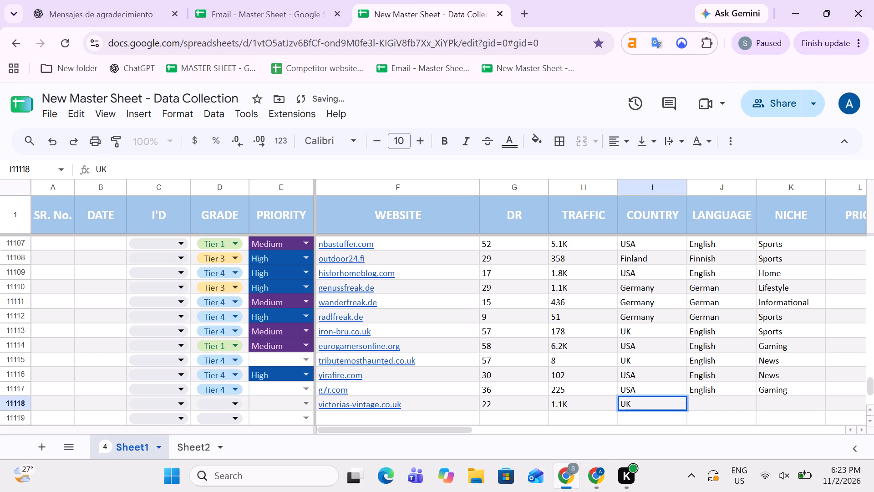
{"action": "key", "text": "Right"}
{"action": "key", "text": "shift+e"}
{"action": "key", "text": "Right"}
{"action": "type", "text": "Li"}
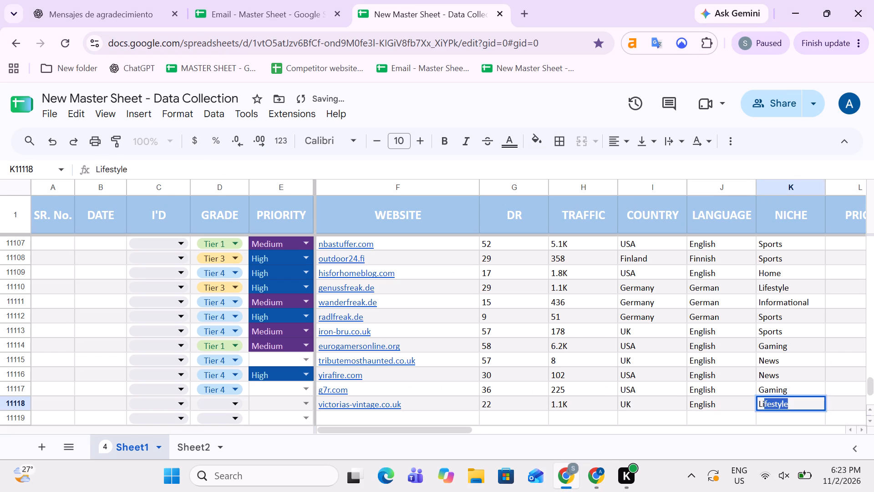
Browse the victorias-vintage.co.uk homepage, search the site for Netbet, review the results and close the page.
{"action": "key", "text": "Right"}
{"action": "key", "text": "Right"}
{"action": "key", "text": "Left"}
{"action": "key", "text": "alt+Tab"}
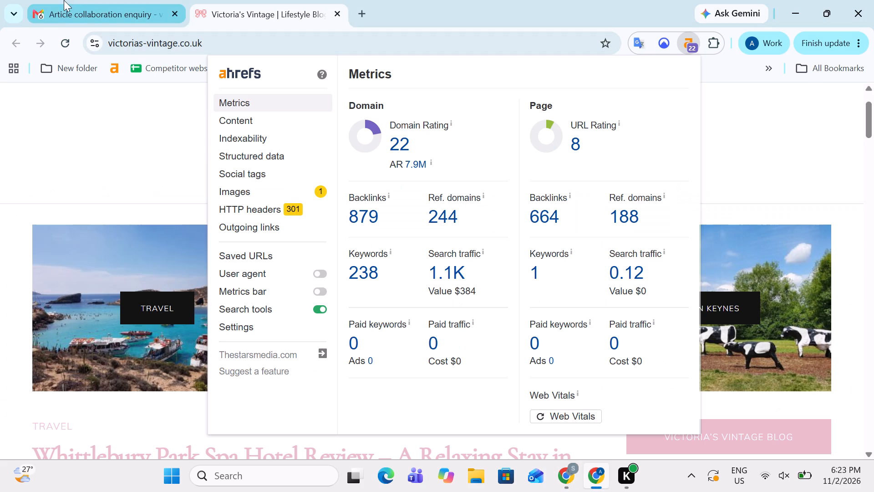
{"action": "left_click", "coordinate": [0, 143]}
{"action": "scroll", "coordinate": [735, 207], "scroll_direction": "up", "scroll_amount": 3}
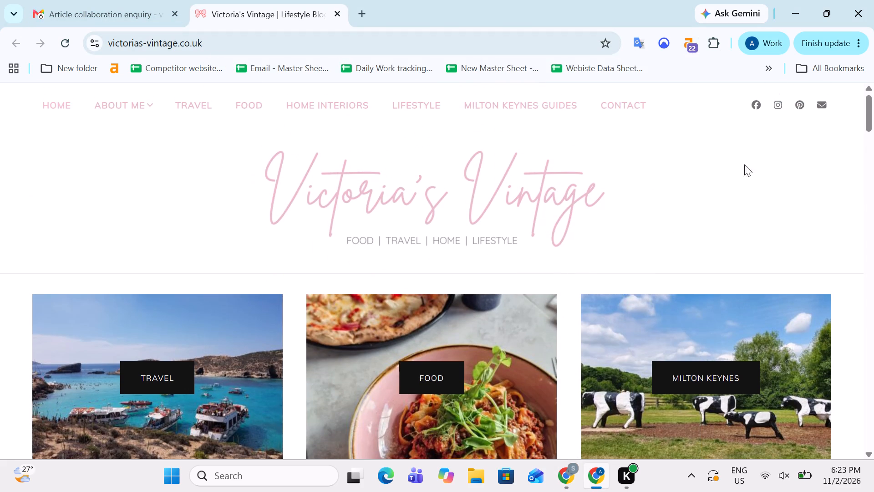
{"action": "scroll", "coordinate": [729, 171], "scroll_direction": "down", "scroll_amount": 3}
{"action": "scroll", "coordinate": [739, 208], "scroll_direction": "down", "scroll_amount": 9}
{"action": "scroll", "coordinate": [744, 301], "scroll_direction": "up", "scroll_amount": 3}
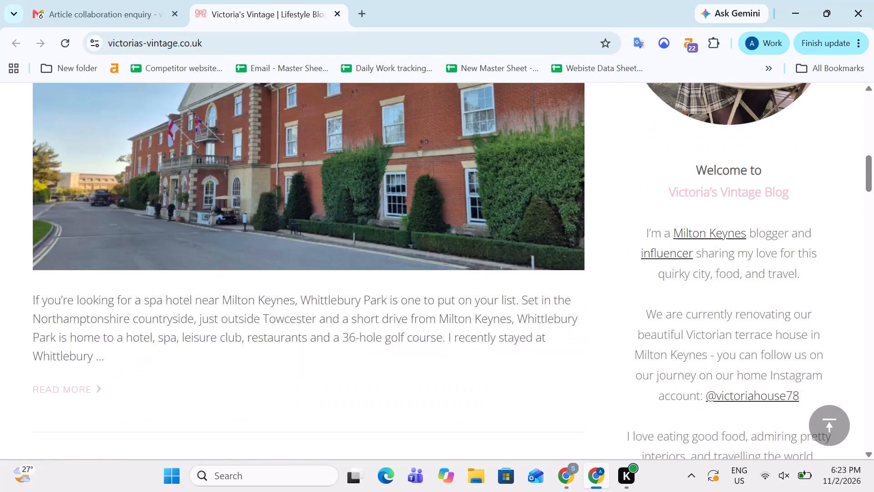
{"action": "scroll", "coordinate": [746, 301], "scroll_direction": "down", "scroll_amount": 7}
{"action": "scroll", "coordinate": [718, 269], "scroll_direction": "down", "scroll_amount": 1}
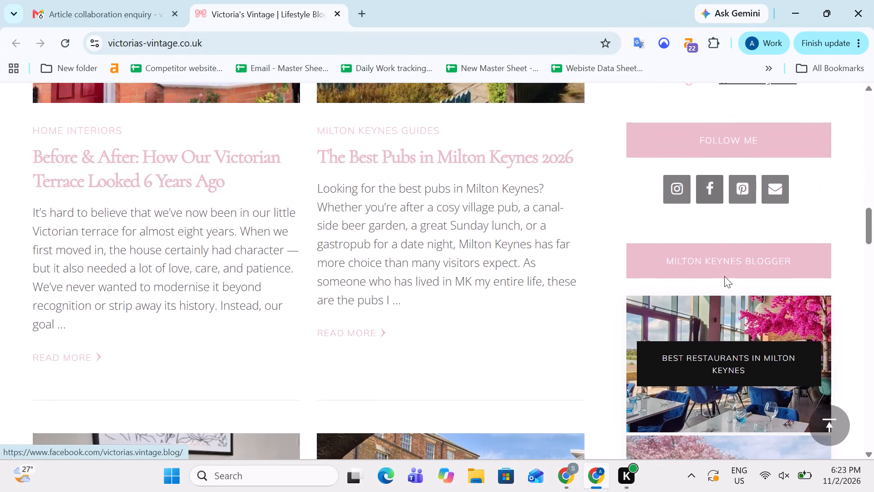
{"action": "scroll", "coordinate": [726, 279], "scroll_direction": "up", "scroll_amount": 3}
{"action": "scroll", "coordinate": [729, 282], "scroll_direction": "down", "scroll_amount": 9}
{"action": "scroll", "coordinate": [725, 289], "scroll_direction": "down", "scroll_amount": 12}
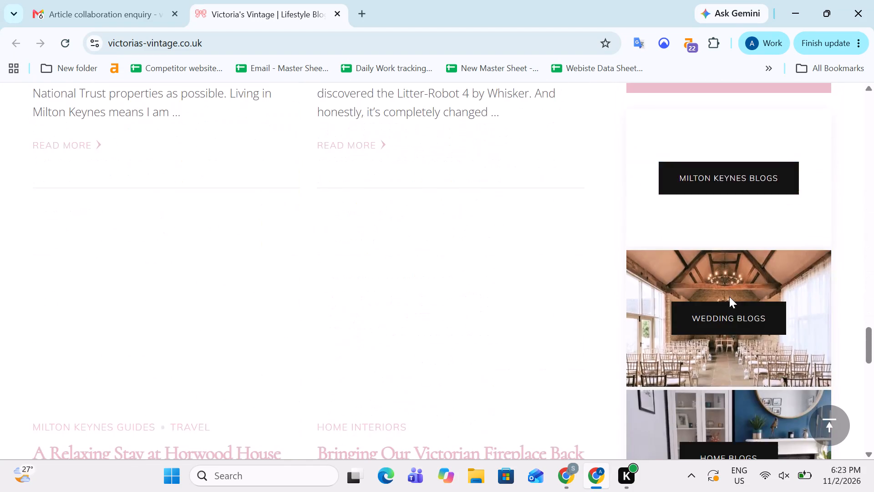
{"action": "scroll", "coordinate": [729, 297], "scroll_direction": "up", "scroll_amount": 4}
{"action": "left_click", "coordinate": [708, 280]}
{"action": "left_click", "coordinate": [716, 308]}
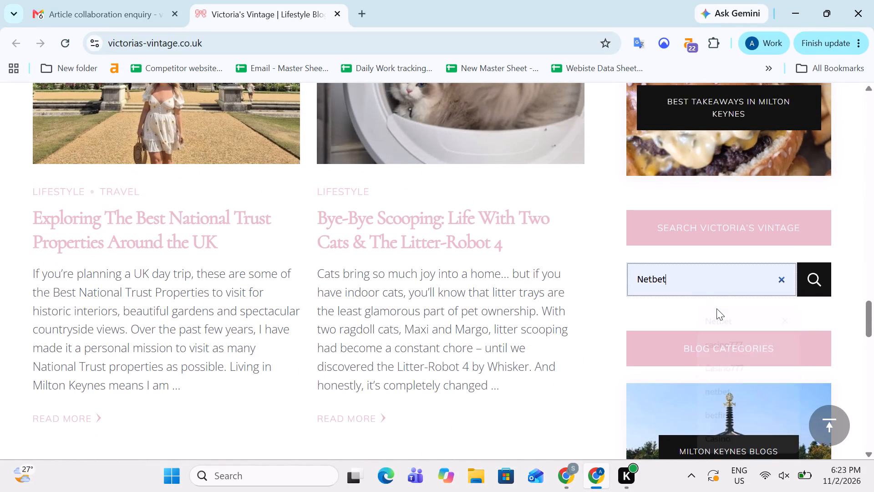
{"action": "key", "text": "Return"}
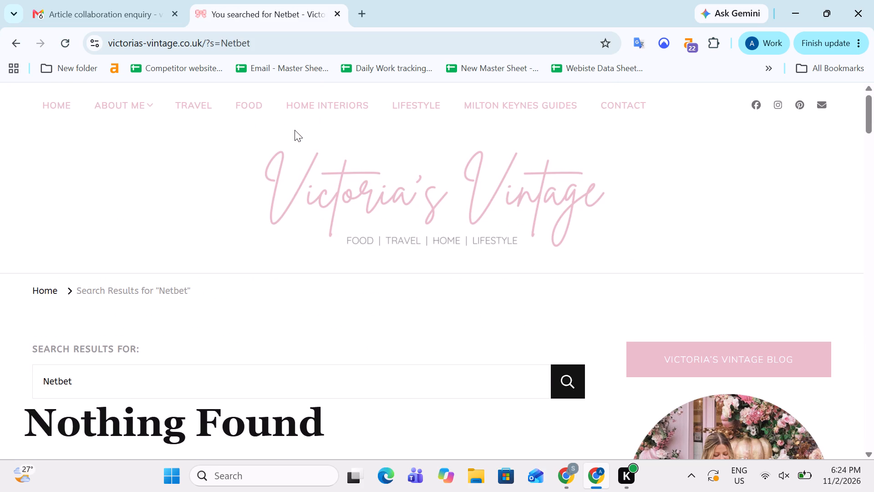
{"action": "scroll", "coordinate": [281, 140], "scroll_direction": "down", "scroll_amount": 5}
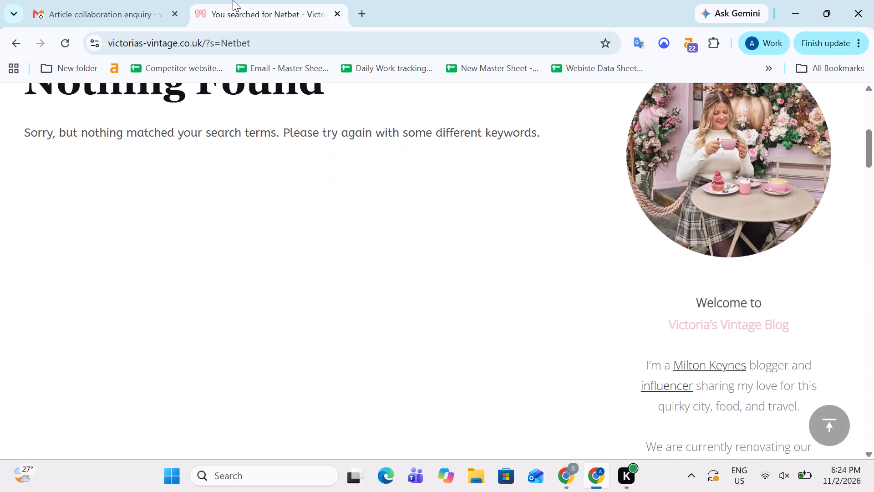
{"action": "left_click", "coordinate": [335, 17]}
Read the publisher's terms in the email and enter 120 as both price and casino price in the victorias-vintage.co.uk row.
{"action": "scroll", "coordinate": [389, 210], "scroll_direction": "down", "scroll_amount": 3}
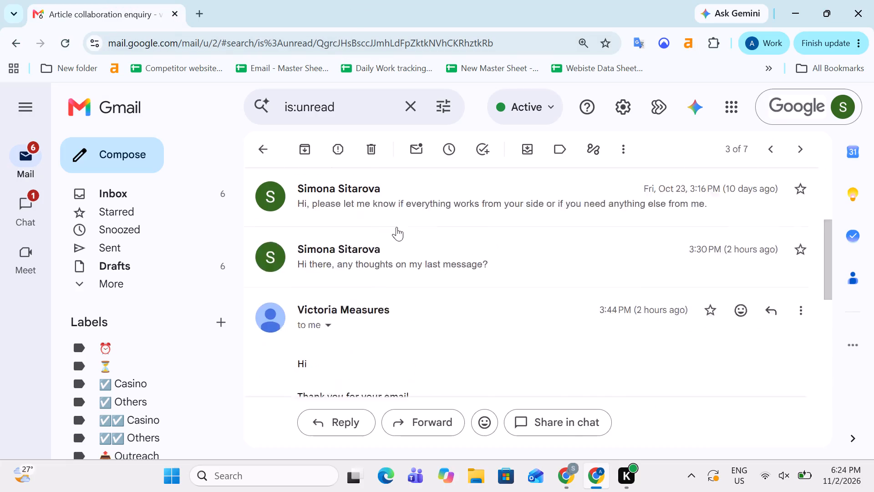
{"action": "scroll", "coordinate": [470, 308], "scroll_direction": "down", "scroll_amount": 2}
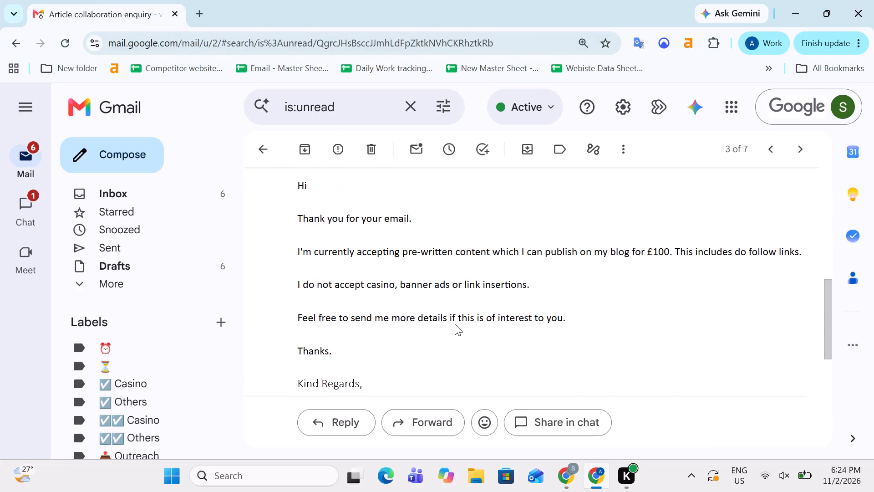
{"action": "key", "text": "alt+Tab"}
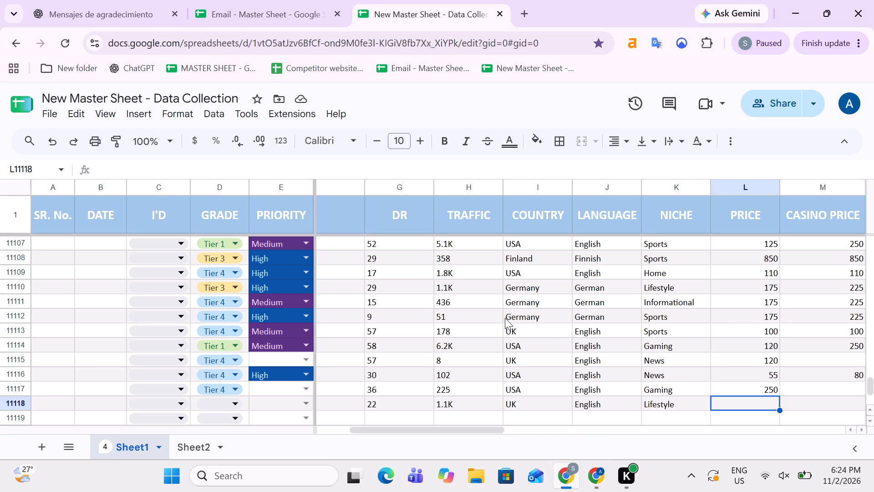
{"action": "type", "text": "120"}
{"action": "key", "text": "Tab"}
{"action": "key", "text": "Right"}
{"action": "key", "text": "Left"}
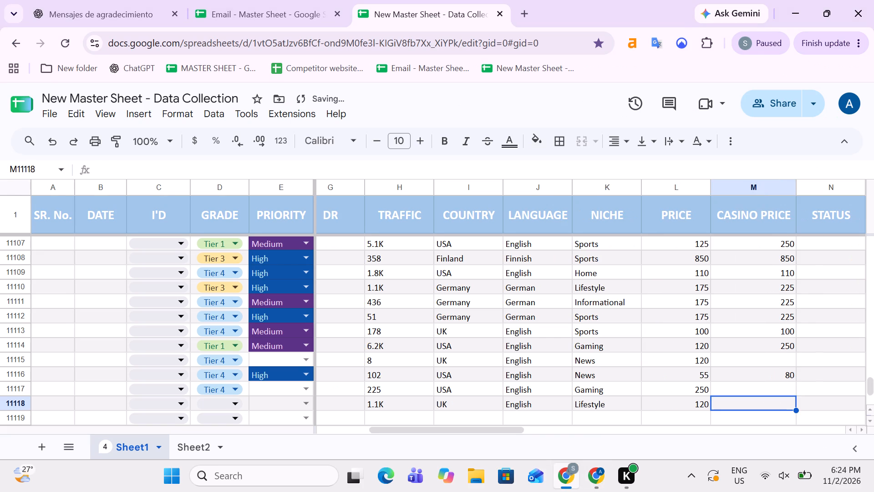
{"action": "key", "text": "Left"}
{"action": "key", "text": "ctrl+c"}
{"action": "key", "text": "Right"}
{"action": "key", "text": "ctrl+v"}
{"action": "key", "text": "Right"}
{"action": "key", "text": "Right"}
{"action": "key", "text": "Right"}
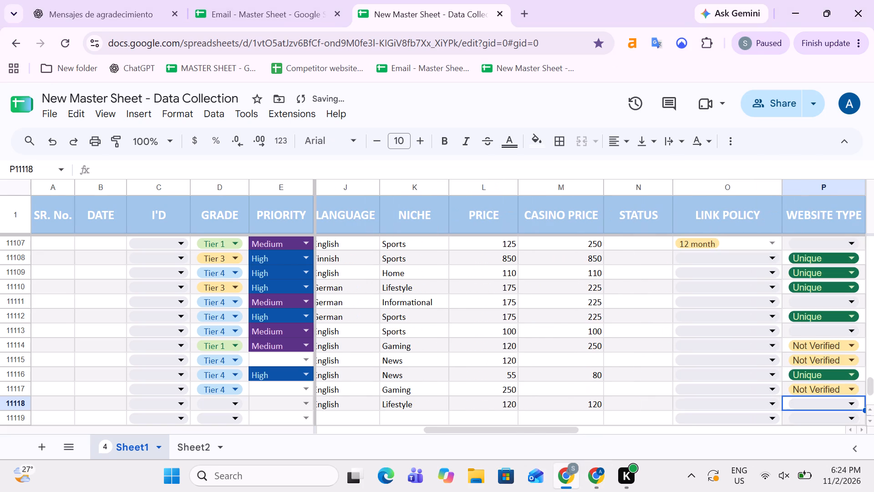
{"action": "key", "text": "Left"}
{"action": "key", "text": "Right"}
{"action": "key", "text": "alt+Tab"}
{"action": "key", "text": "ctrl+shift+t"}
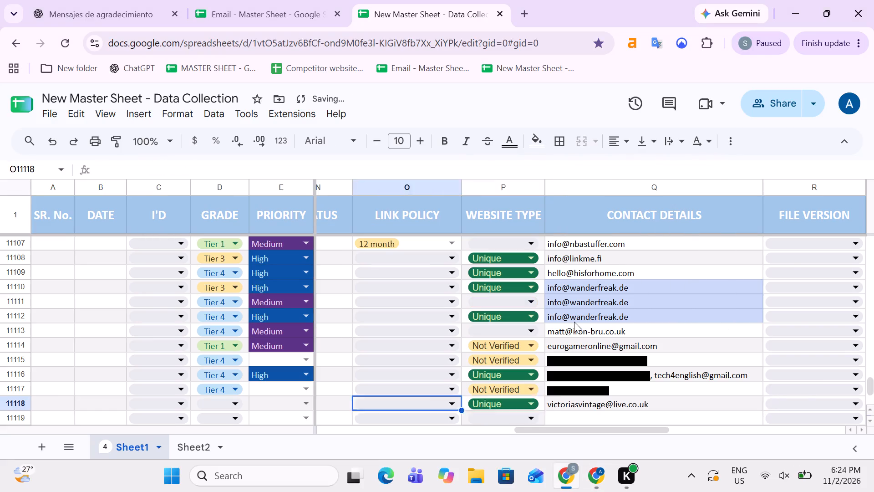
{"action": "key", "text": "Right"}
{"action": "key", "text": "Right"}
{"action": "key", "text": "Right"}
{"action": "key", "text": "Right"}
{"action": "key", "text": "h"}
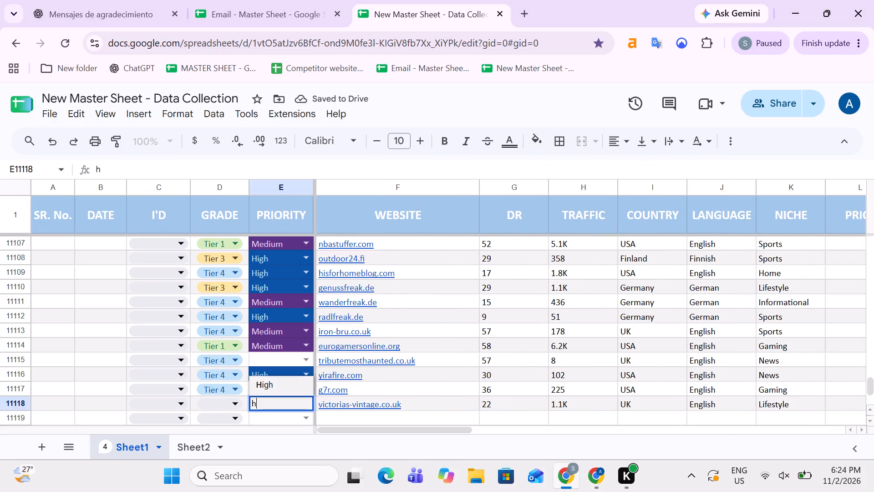
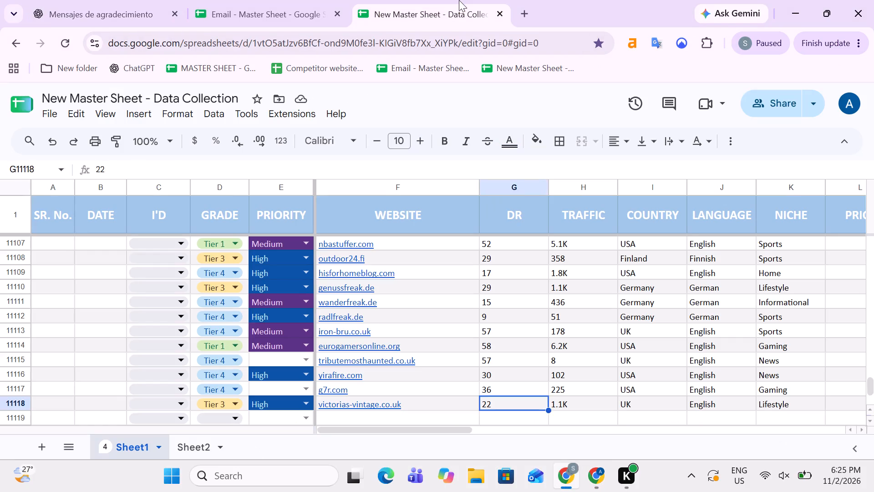
Review the victorias-vintage.co.uk row across its price, casino price, status, link policy and website type columns.
{"action": "key", "text": "Right"}
{"action": "key", "text": "Right"}
{"action": "key", "text": "Right"}
{"action": "key", "text": "Right"}
{"action": "key", "text": "Right"}
{"action": "key", "text": "Right"}
{"action": "key", "text": "Right"}
{"action": "key", "text": "Right"}
{"action": "key", "text": "Right"}
{"action": "key", "text": "Right"}
{"action": "key", "text": "Right"}
{"action": "key", "text": "Left"}
{"action": "key", "text": "Left"}
{"action": "key", "text": "Left"}
{"action": "key", "text": "Left"}
{"action": "key", "text": "Left"}
{"action": "key", "text": "Left"}
{"action": "key", "text": "Left"}
{"action": "key", "text": "Left"}
{"action": "key", "text": "Left"}
{"action": "key", "text": "Left"}
{"action": "key", "text": "Left"}
{"action": "key", "text": "Left"}
{"action": "key", "text": "Left"}
{"action": "key", "text": "Left"}
{"action": "key", "text": "Left"}
{"action": "key", "text": "Left"}
{"action": "key", "text": "Left"}
{"action": "key", "text": "Left"}
{"action": "key", "text": "Left"}
{"action": "key", "text": "Left"}
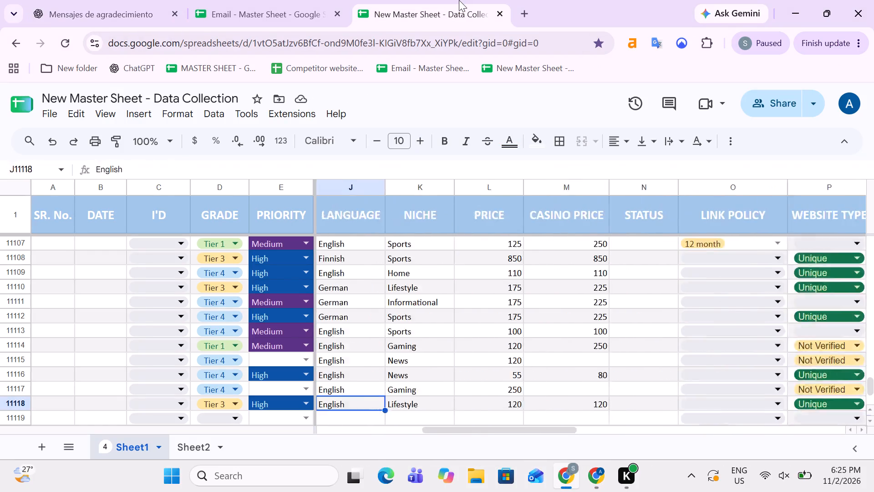
Copy the Simona I'D label from the bizjournal.co.uk row into the victorias-vintage.co.uk row.
{"action": "key", "text": "Right"}
{"action": "key", "text": "Right"}
{"action": "key", "text": "ctrl+Up"}
{"action": "key", "text": "Up"}
{"action": "key", "text": "Down"}
{"action": "key", "text": "Right"}
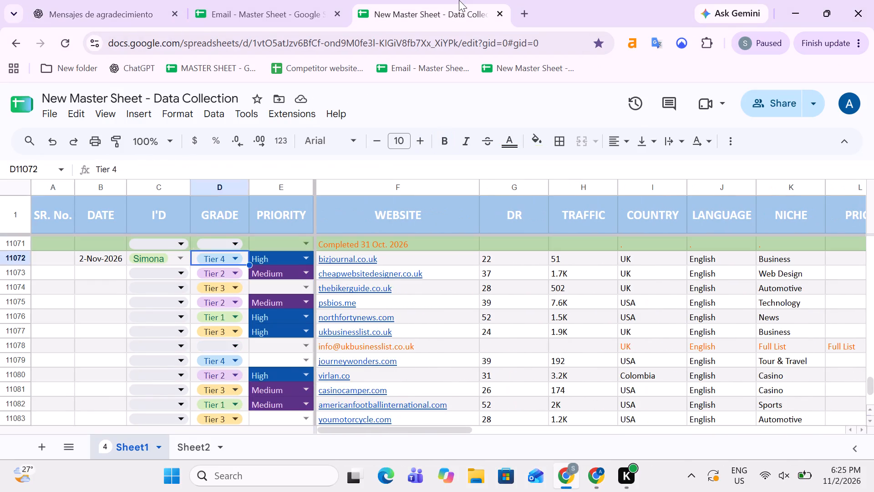
{"action": "key", "text": "Right"}
{"action": "key", "text": "Right"}
{"action": "key", "text": "ctrl+shift+Down"}
{"action": "key", "text": "Up"}
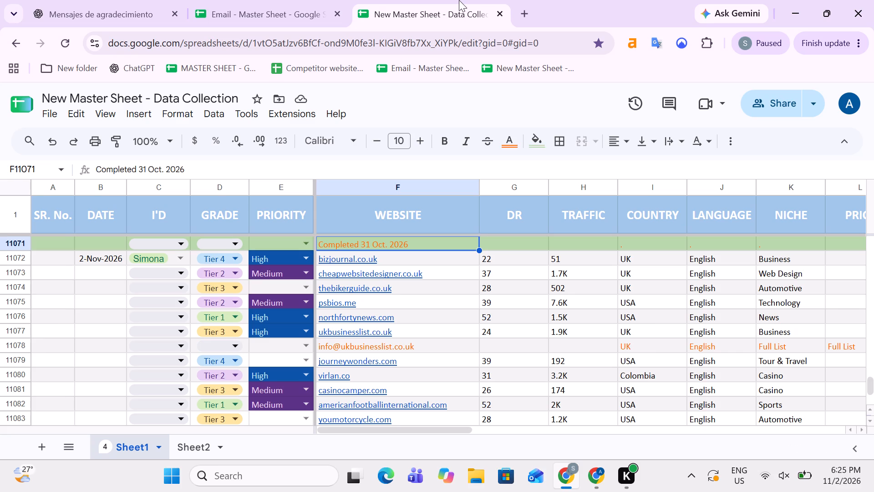
{"action": "key", "text": "Down"}
{"action": "key", "text": "Left"}
{"action": "key", "text": "Left"}
{"action": "key", "text": "Left"}
{"action": "key", "text": "ctrl+c"}
{"action": "key", "text": "Right"}
{"action": "key", "text": "Right"}
{"action": "key", "text": "Right"}
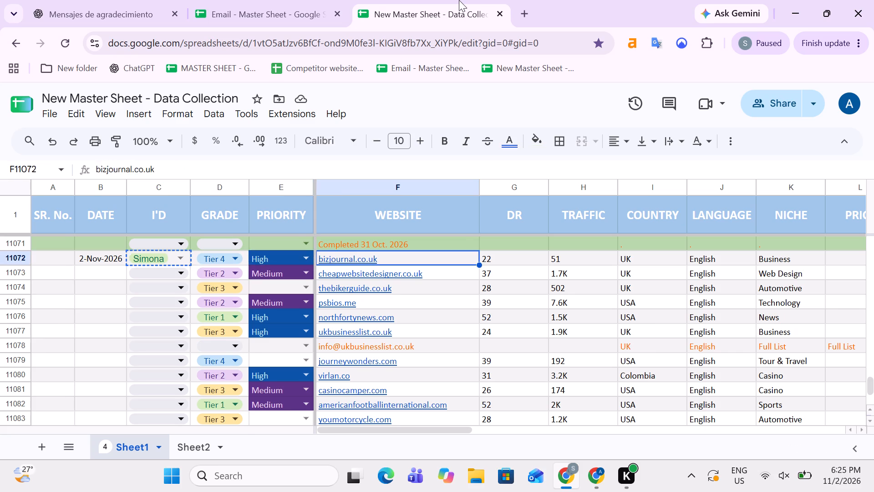
{"action": "key", "text": "ctrl+Down"}
{"action": "key", "text": "Down"}
{"action": "key", "text": "Up"}
{"action": "key", "text": "Left"}
{"action": "key", "text": "Left"}
{"action": "key", "text": "Left"}
{"action": "key", "text": "ctrl+v"}
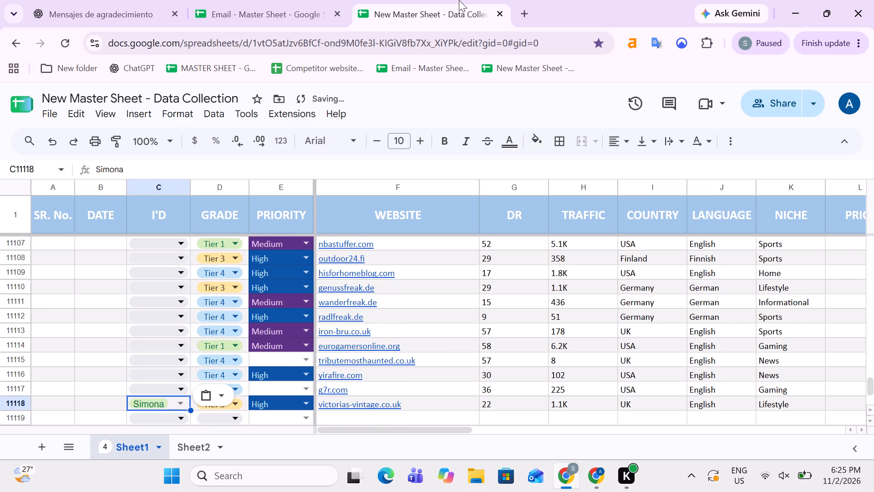
Fill the I'D column with Simona for all rows from cheapwebsitedesigner.co.uk through victorias-vintage.co.uk.
{"action": "key", "text": "ctrl+shift+Up"}
{"action": "key", "text": "shift+Down"}
{"action": "key", "text": "ctrl+v"}
Copy the date 2-Nov-2026 from the bizjournal.co.uk row to fill the empty DATE cells down to victorias-vintage.co.uk.
{"action": "key", "text": "Left"}
{"action": "key", "text": "Up"}
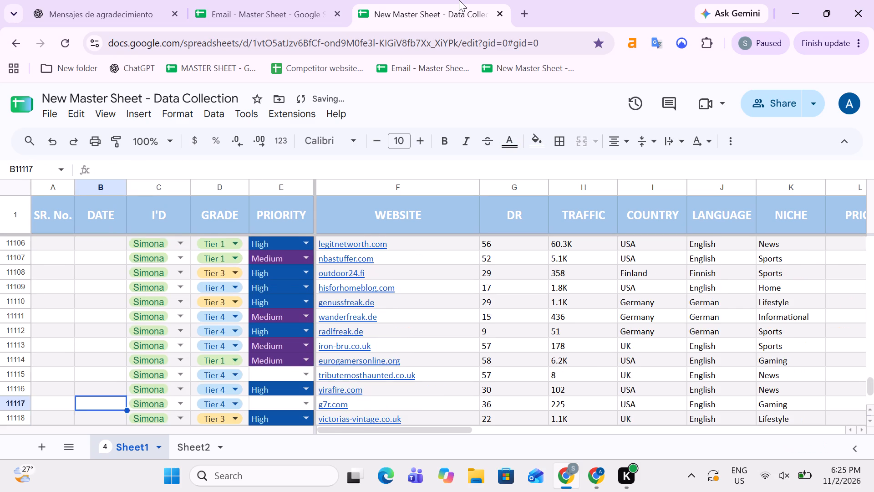
{"action": "key", "text": "ctrl+Up"}
{"action": "key", "text": "ctrl+c"}
{"action": "key", "text": "Down"}
{"action": "key", "text": "Right"}
{"action": "key", "text": "ctrl+Down"}
{"action": "key", "text": "Left"}
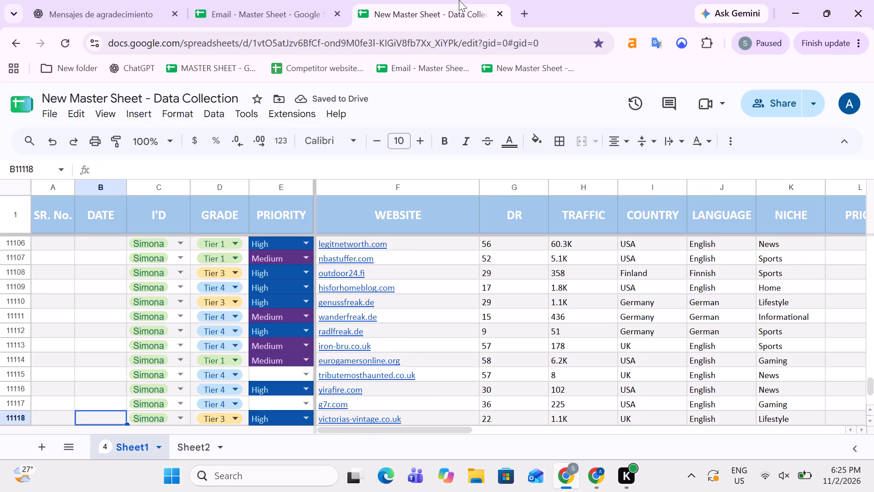
Paste the date 2-Nov-2026 into every empty DATE cell from cheapwebsitedesigner.co.uk through victorias-vintage.co.uk.
{"action": "key", "text": "ctrl+v"}
{"action": "key", "text": "shift+Up"}
{"action": "key", "text": "ctrl+shift+Up"}
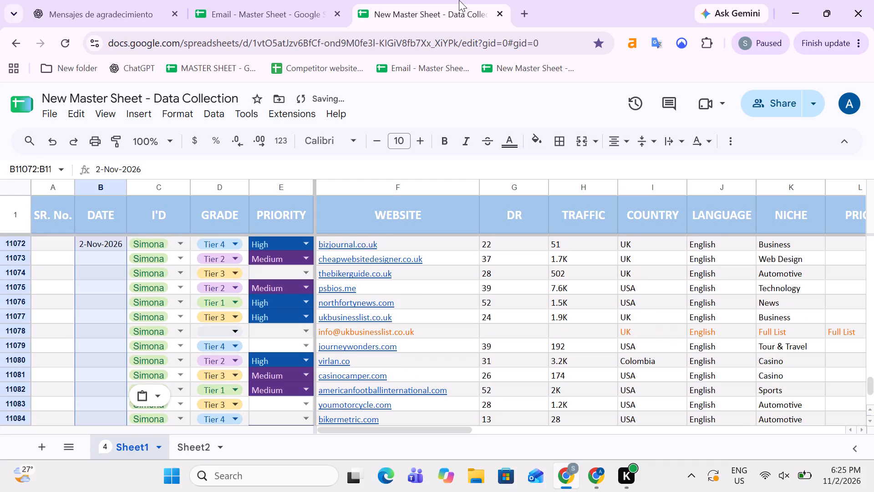
{"action": "key", "text": "shift+Down"}
{"action": "key", "text": "ctrl+v"}
{"action": "key", "text": "Down"}
{"action": "key", "text": "Down"}
{"action": "key", "text": "Up"}
{"action": "key", "text": "Up"}
Check the date, I'D, grade and priority cells of the victorias-vintage.co.uk row and save the sheet.
{"action": "key", "text": "Right"}
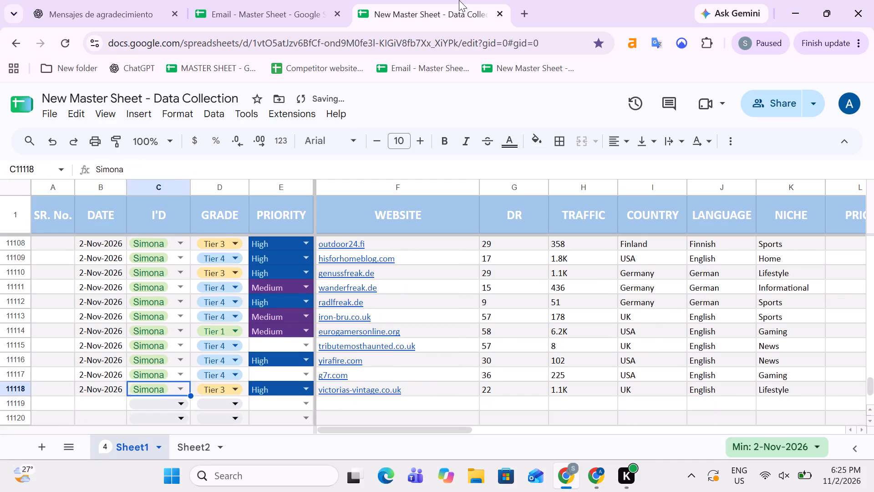
{"action": "key", "text": "Right"}
{"action": "key", "text": "Right"}
{"action": "key", "text": "Right"}
{"action": "key", "text": "Left"}
{"action": "key", "text": "Left"}
{"action": "key", "text": "Left"}
{"action": "key", "text": "Left"}
{"action": "key", "text": "Left"}
{"action": "key", "text": "Left"}
{"action": "key", "text": "Left"}
{"action": "key", "text": "Left"}
{"action": "key", "text": "Left"}
{"action": "key", "text": "Left"}
{"action": "key", "text": "Left"}
{"action": "key", "text": "Left"}
{"action": "key", "text": "Left"}
{"action": "key", "text": "Right"}
{"action": "key", "text": "Right"}
{"action": "key", "text": "Right"}
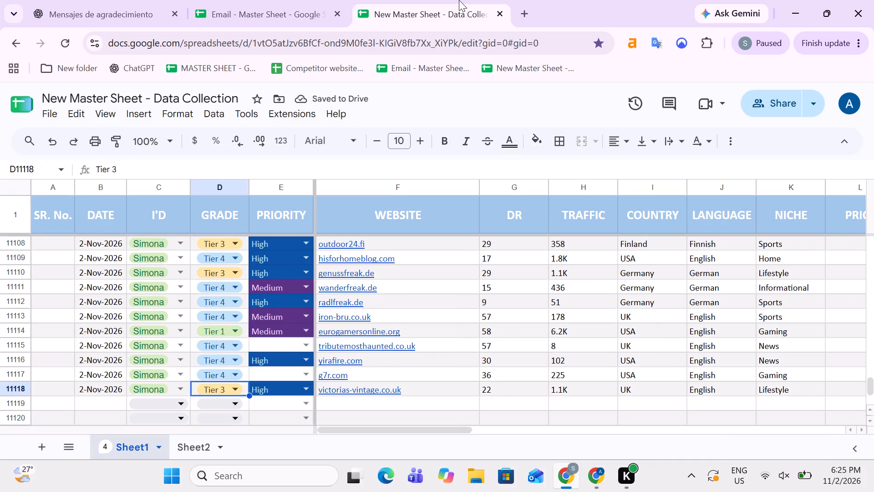
{"action": "key", "text": "Right"}
{"action": "key", "text": "Right"}
{"action": "key", "text": "ctrl+s"}
{"action": "key", "text": "ctrl+s"}
Review the victorias-vintage.co.uk row across all its columns, from SR. No. through contact details, file version and important notes.
{"action": "key", "text": "Right"}
{"action": "key", "text": "Right"}
{"action": "key", "text": "Right"}
{"action": "key", "text": "Right"}
{"action": "key", "text": "Right"}
{"action": "key", "text": "Right"}
{"action": "key", "text": "Right"}
{"action": "key", "text": "Right"}
{"action": "key", "text": "Right"}
{"action": "key", "text": "Right"}
{"action": "key", "text": "Right"}
{"action": "key", "text": "Right"}
{"action": "key", "text": "Right"}
{"action": "key", "text": "Right"}
{"action": "key", "text": "Right"}
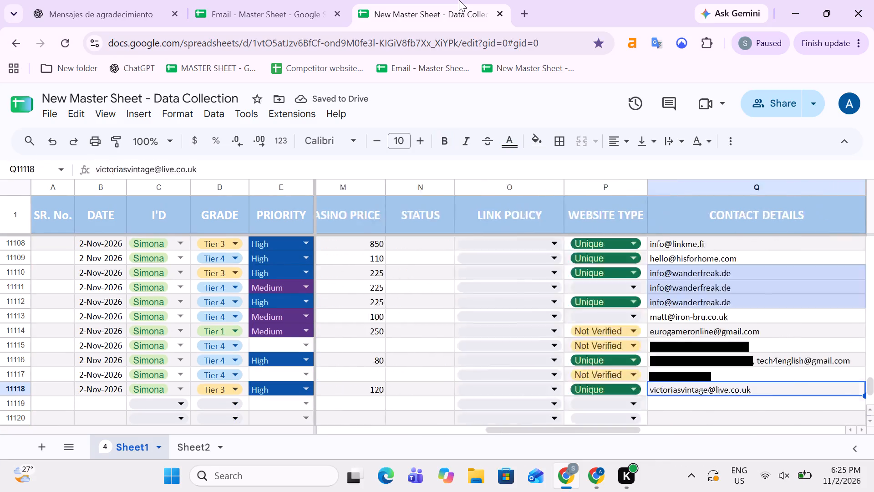
{"action": "key", "text": "Left"}
{"action": "key", "text": "Left"}
{"action": "key", "text": "Left"}
{"action": "key", "text": "Left"}
{"action": "key", "text": "Left"}
{"action": "key", "text": "Left"}
{"action": "key", "text": "Left"}
{"action": "key", "text": "Left"}
{"action": "key", "text": "Left"}
{"action": "key", "text": "Left"}
{"action": "key", "text": "Left"}
{"action": "key", "text": "Left"}
{"action": "key", "text": "Left"}
{"action": "key", "text": "Left"}
{"action": "key", "text": "Left"}
{"action": "key", "text": "Left"}
{"action": "key", "text": "Left"}
{"action": "key", "text": "Left"}
{"action": "key", "text": "Left"}
{"action": "key", "text": "Left"}
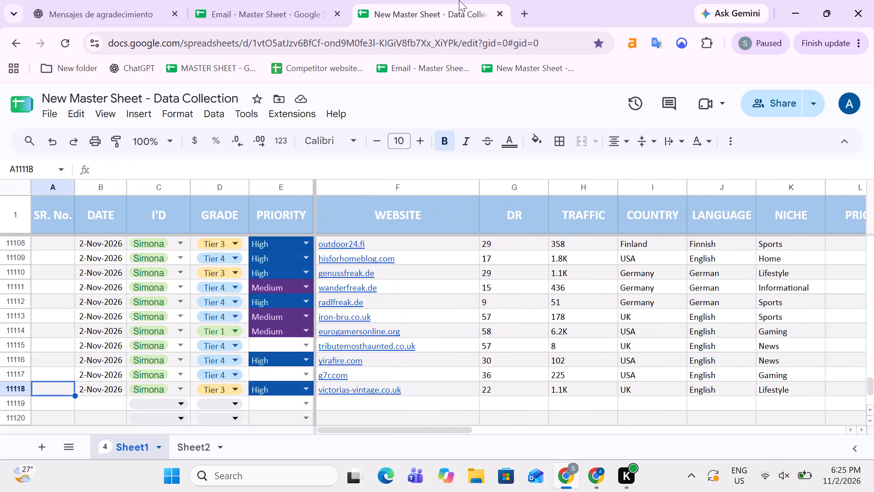
{"action": "key", "text": "Right"}
{"action": "key", "text": "Left"}
{"action": "key", "text": "Right"}
{"action": "key", "text": "Right"}
{"action": "key", "text": "Right"}
{"action": "key", "text": "Right"}
{"action": "key", "text": "Right"}
{"action": "key", "text": "Right"}
{"action": "key", "text": "Right"}
{"action": "key", "text": "Right"}
{"action": "key", "text": "Right"}
{"action": "key", "text": "Right"}
{"action": "key", "text": "Right"}
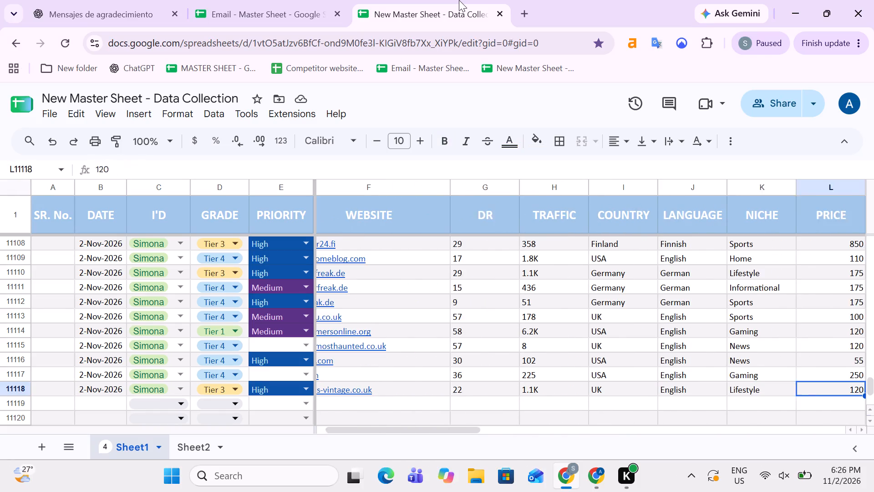
{"action": "key", "text": "Right"}
{"action": "key", "text": "Right"}
{"action": "key", "text": "Right"}
{"action": "key", "text": "Right"}
{"action": "key", "text": "Right"}
{"action": "key", "text": "Right"}
{"action": "key", "text": "Right"}
{"action": "key", "text": "Left"}
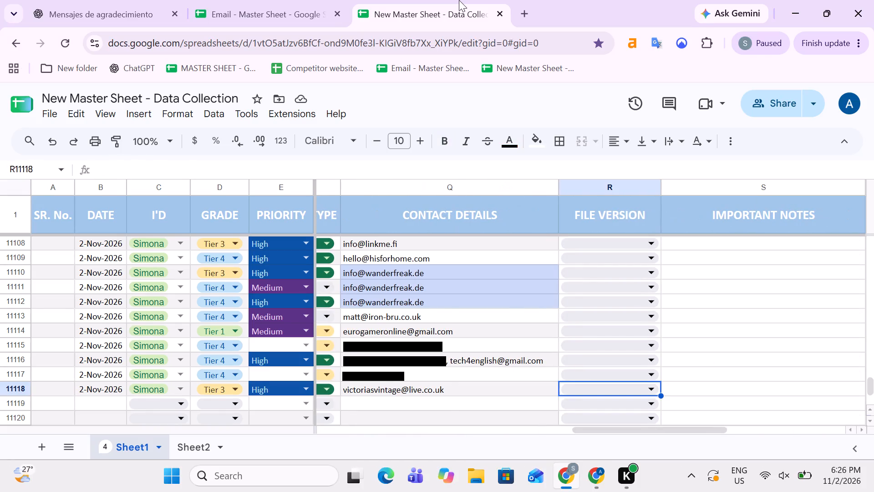
Examine the file version entry of the ukbusinesslist.co.uk full-list row and the rest of that row.
{"action": "key", "text": "ctrl+Up"}
{"action": "key", "text": "Up"}
{"action": "key", "text": "Up"}
{"action": "key", "text": "Down"}
{"action": "key", "text": "Down"}
{"action": "key", "text": "Right"}
{"action": "key", "text": "Left"}
{"action": "key", "text": "Left"}
{"action": "key", "text": "Left"}
{"action": "key", "text": "Left"}
{"action": "key", "text": "Left"}
{"action": "key", "text": "Left"}
{"action": "key", "text": "Left"}
{"action": "key", "text": "Left"}
{"action": "key", "text": "Left"}
{"action": "key", "text": "Left"}
{"action": "key", "text": "Left"}
{"action": "key", "text": "Left"}
{"action": "key", "text": "Left"}
{"action": "key", "text": "Left"}
{"action": "key", "text": "Left"}
{"action": "key", "text": "Left"}
{"action": "key", "text": "Left"}
{"action": "key", "text": "Left"}
{"action": "key", "text": "Left"}
{"action": "key", "text": "Left"}
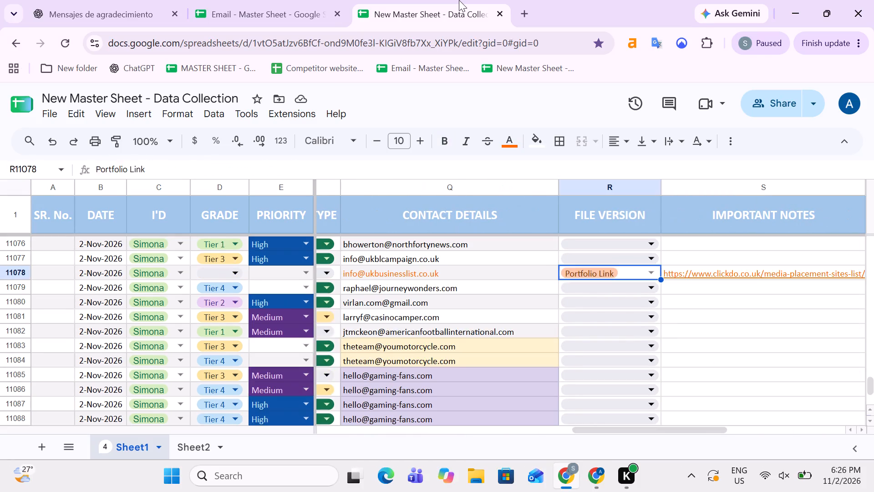
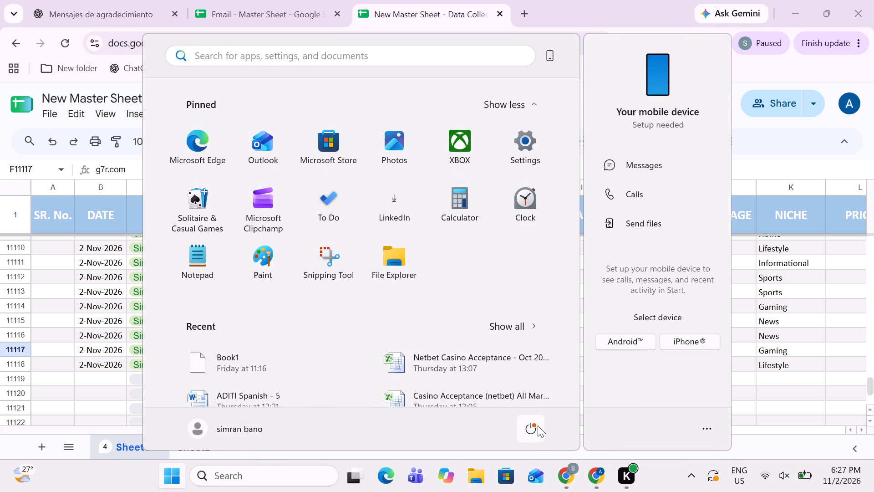
Restart the computer without installing the pending updates.
{"action": "left_click", "coordinate": [538, 425]}
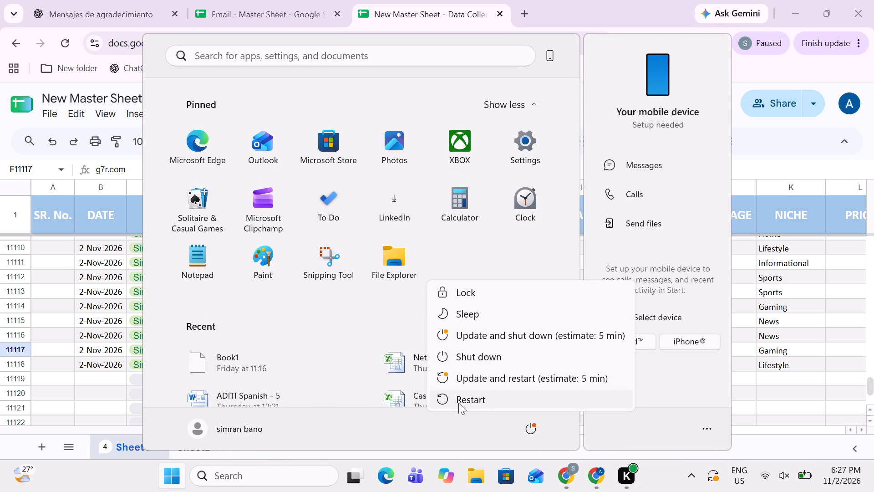
{"action": "left_click", "coordinate": [457, 400]}
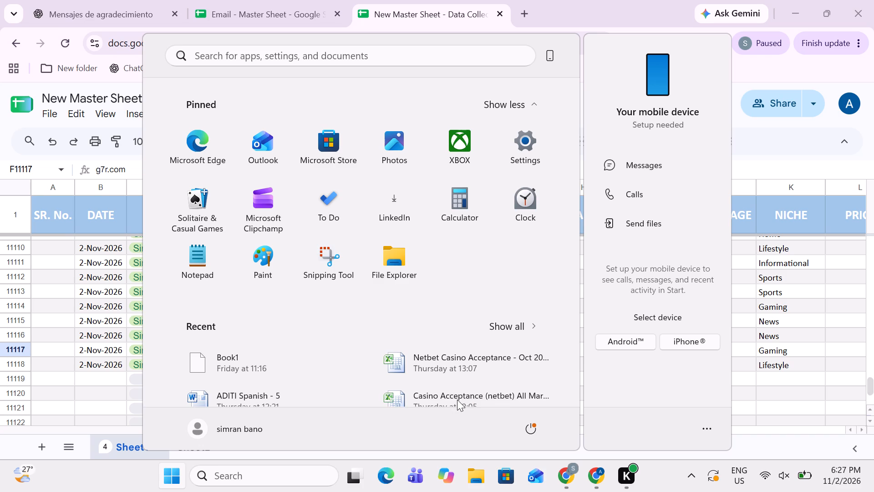